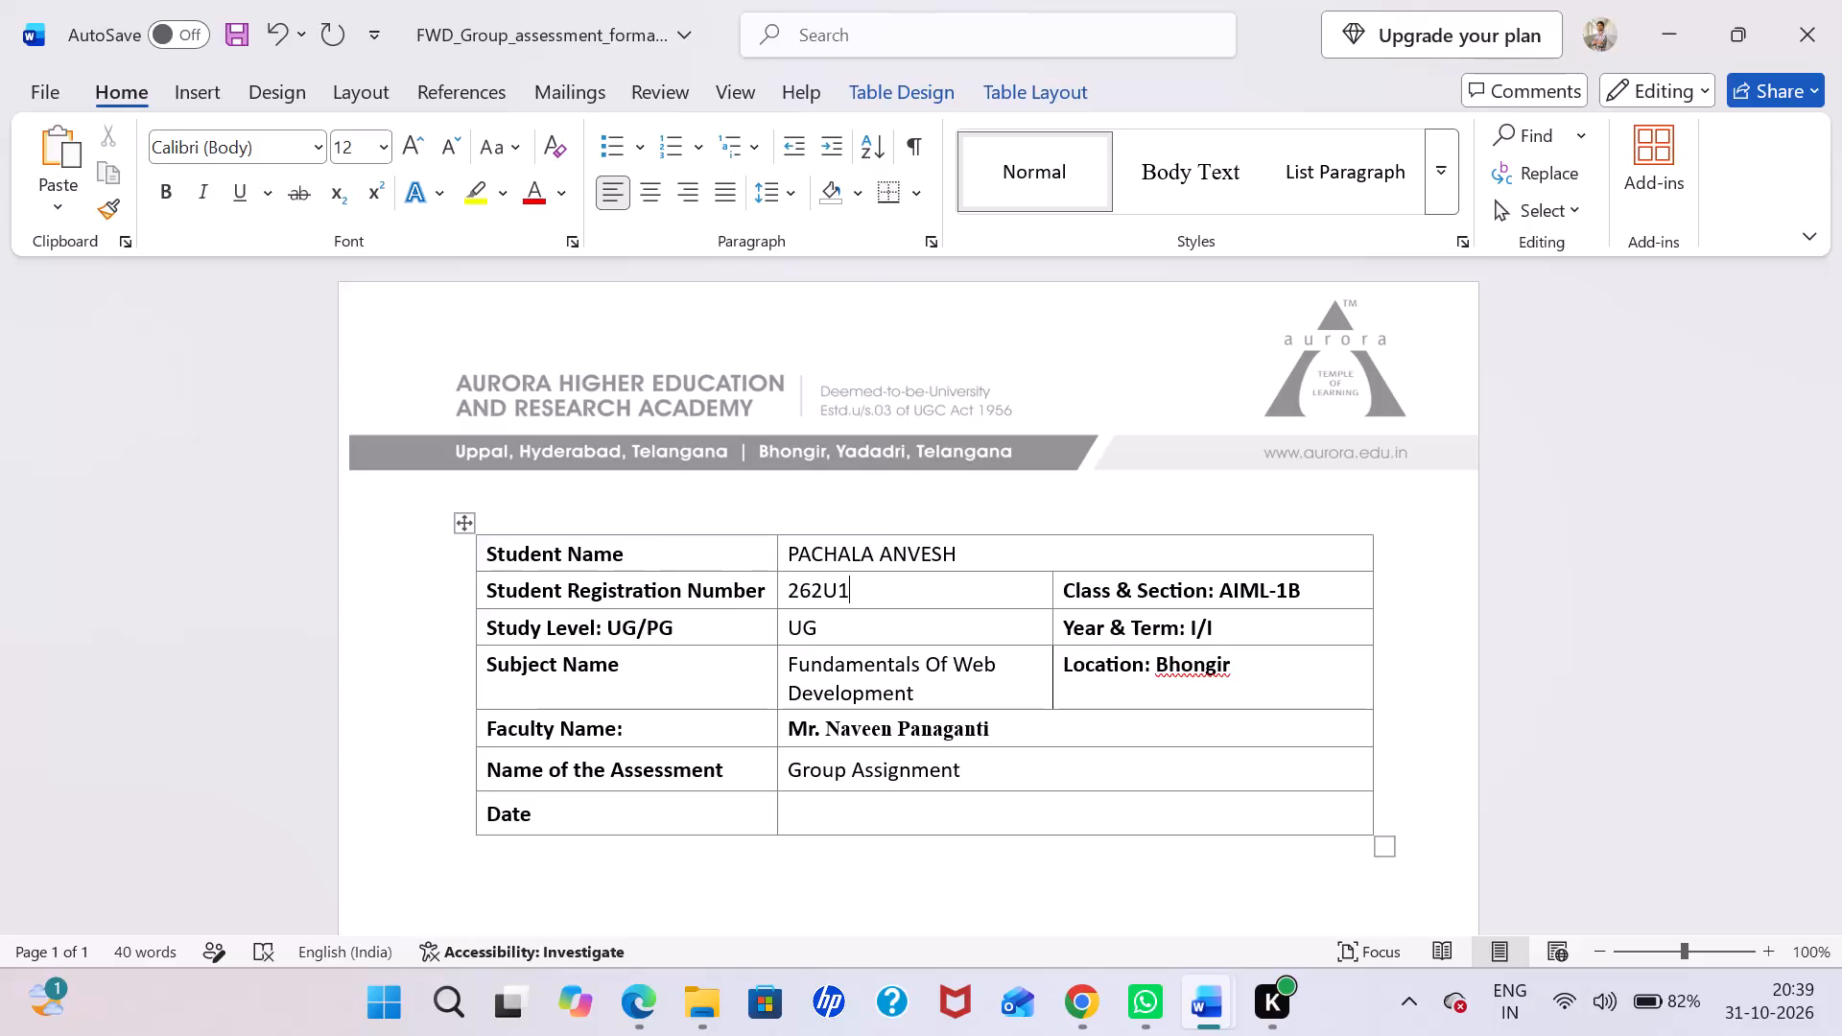
# Complete the student's registration number in the Student Registration Number row of the details table.
pyautogui.press('r')
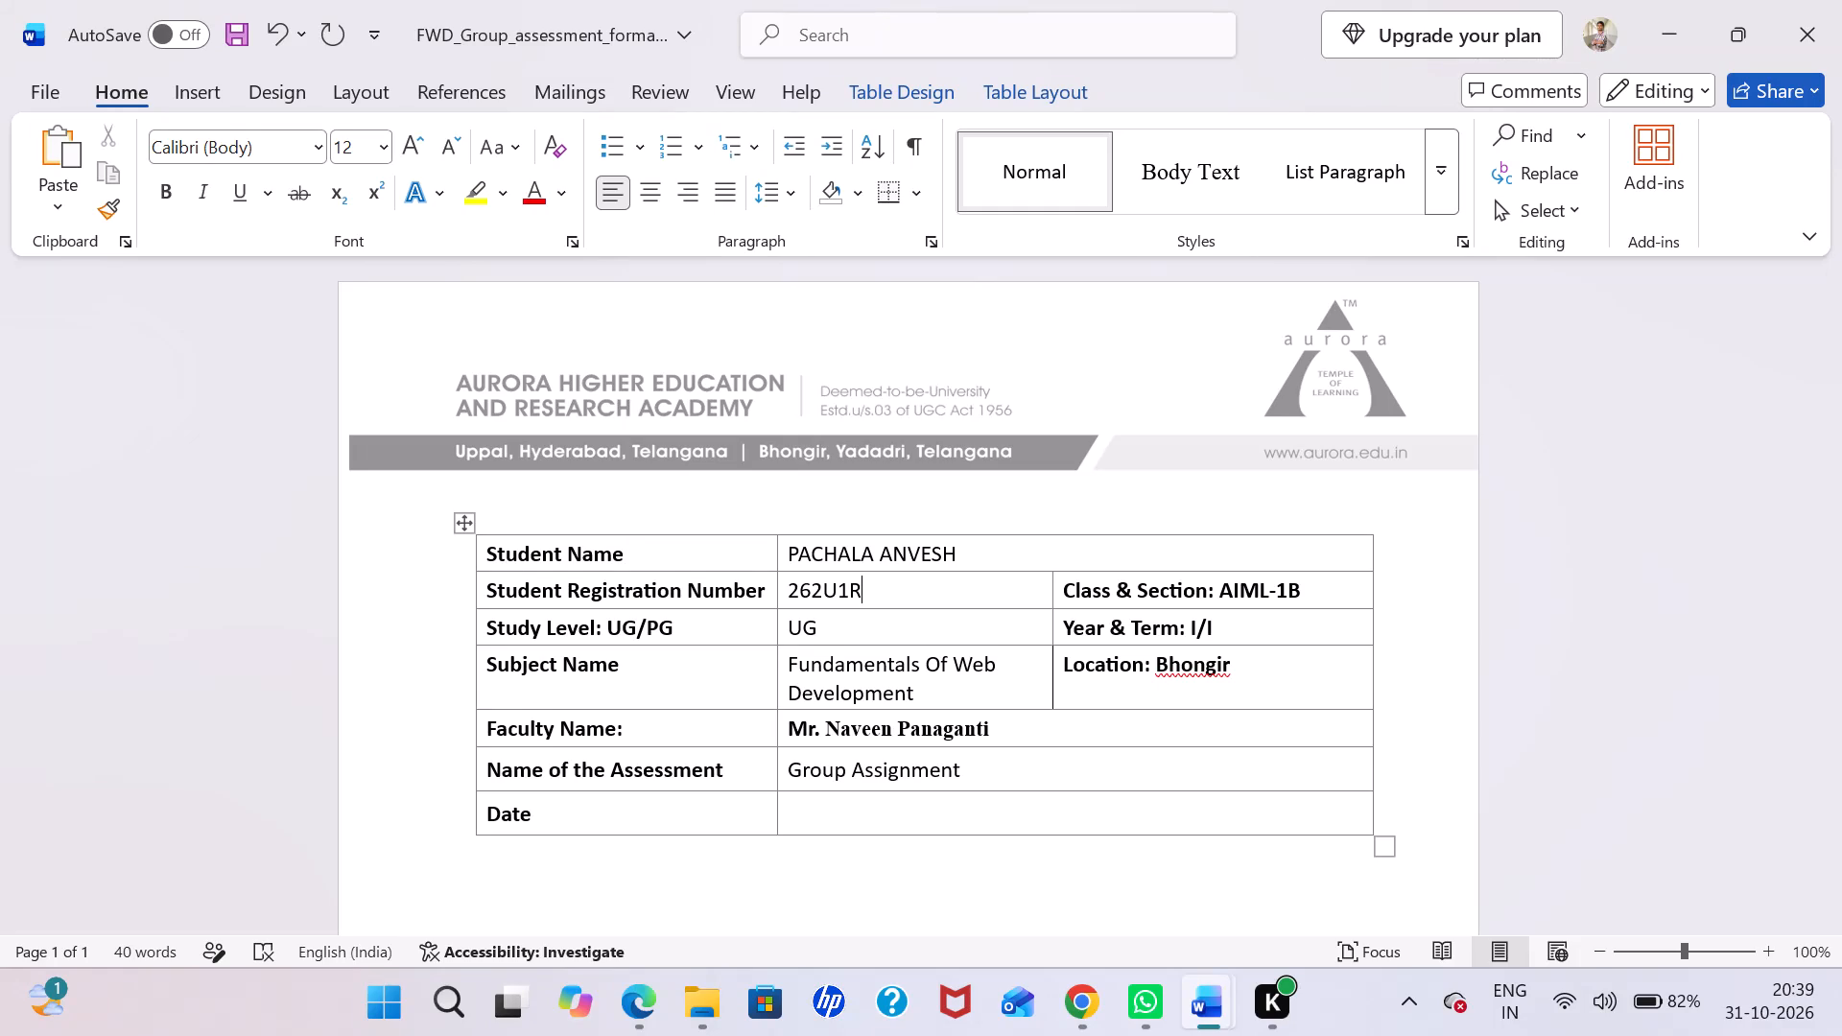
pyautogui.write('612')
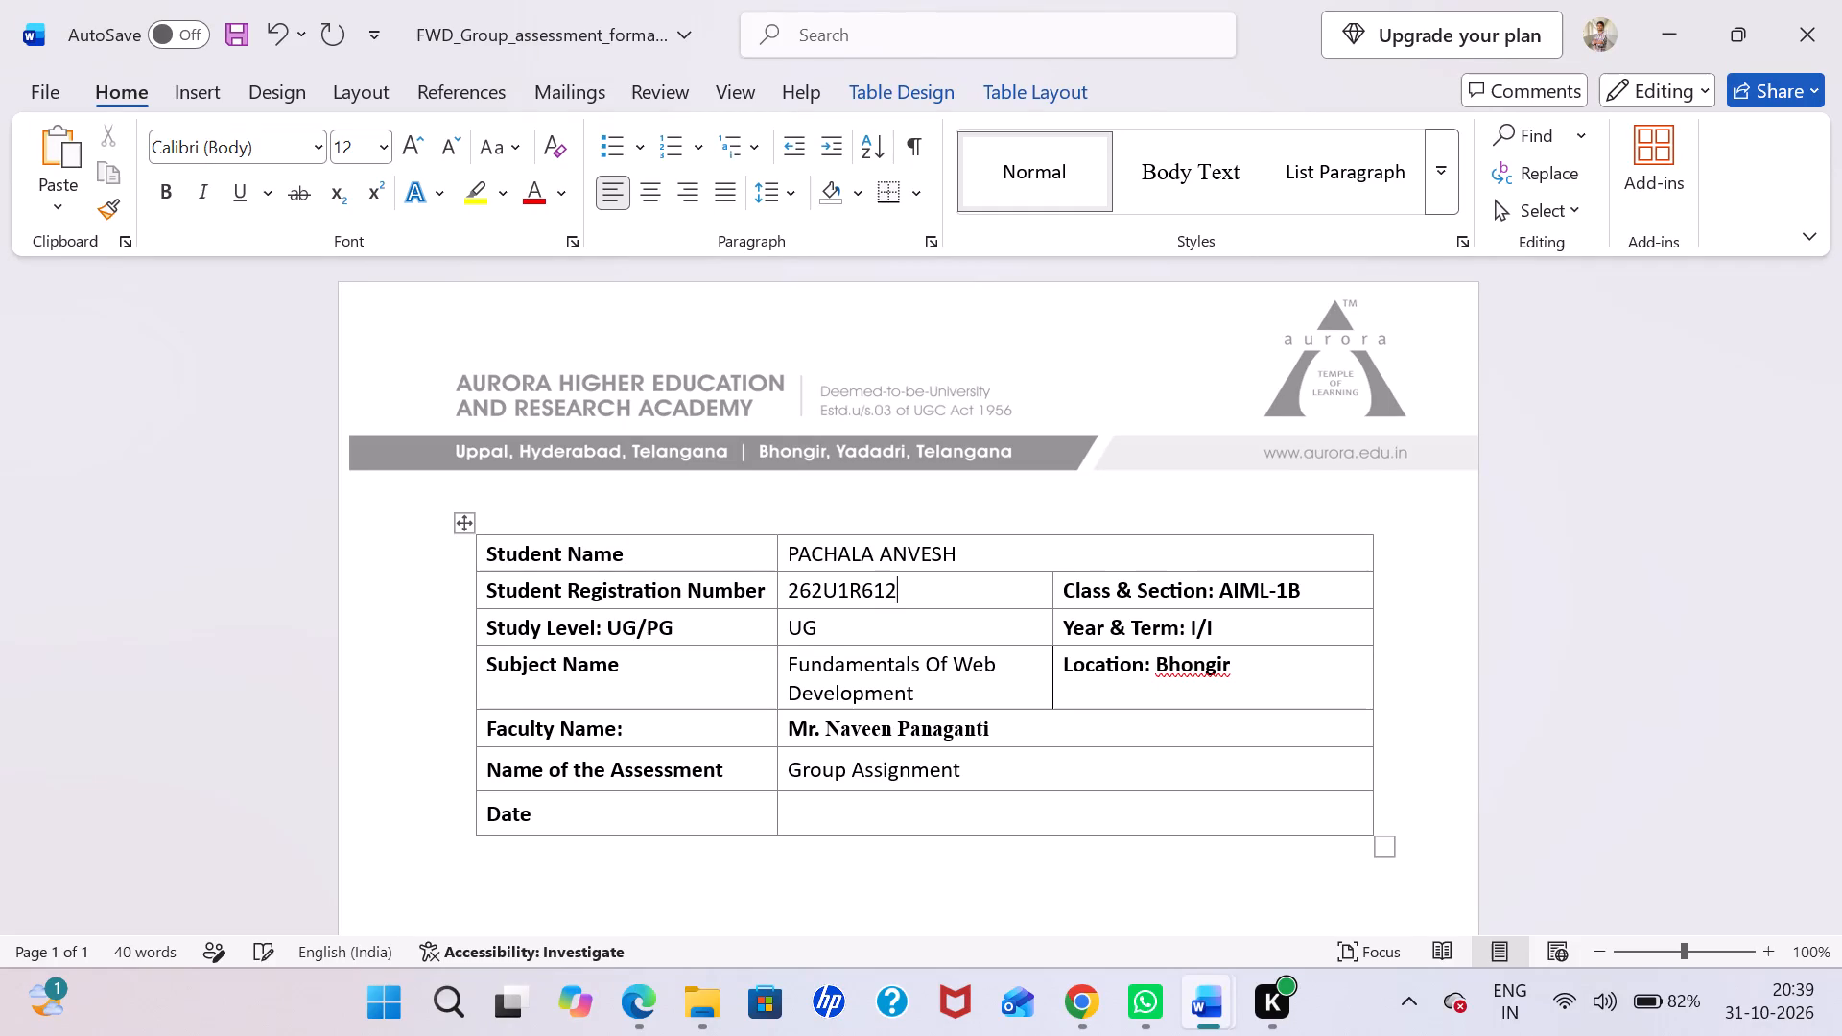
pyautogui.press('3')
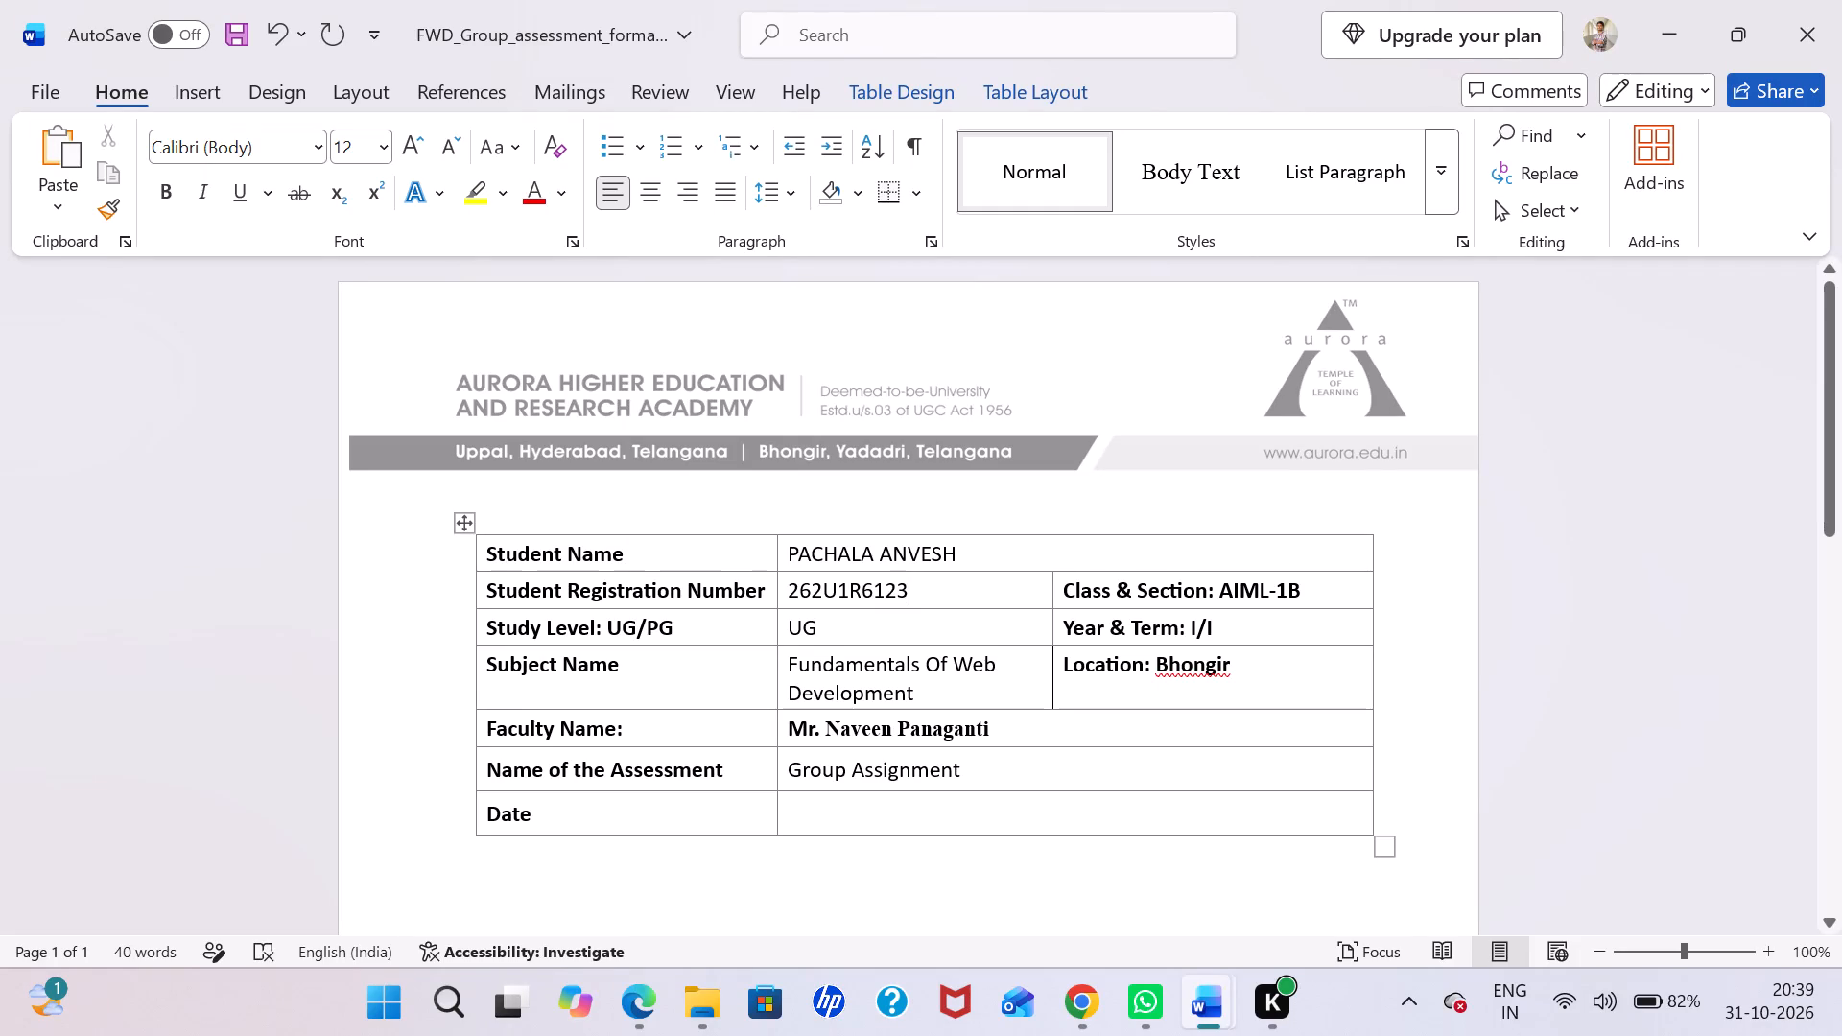
# Enter the assessment date, starting with 1, in the empty Date cell of the student details table.
pyautogui.scroll(-1, 900, 630)
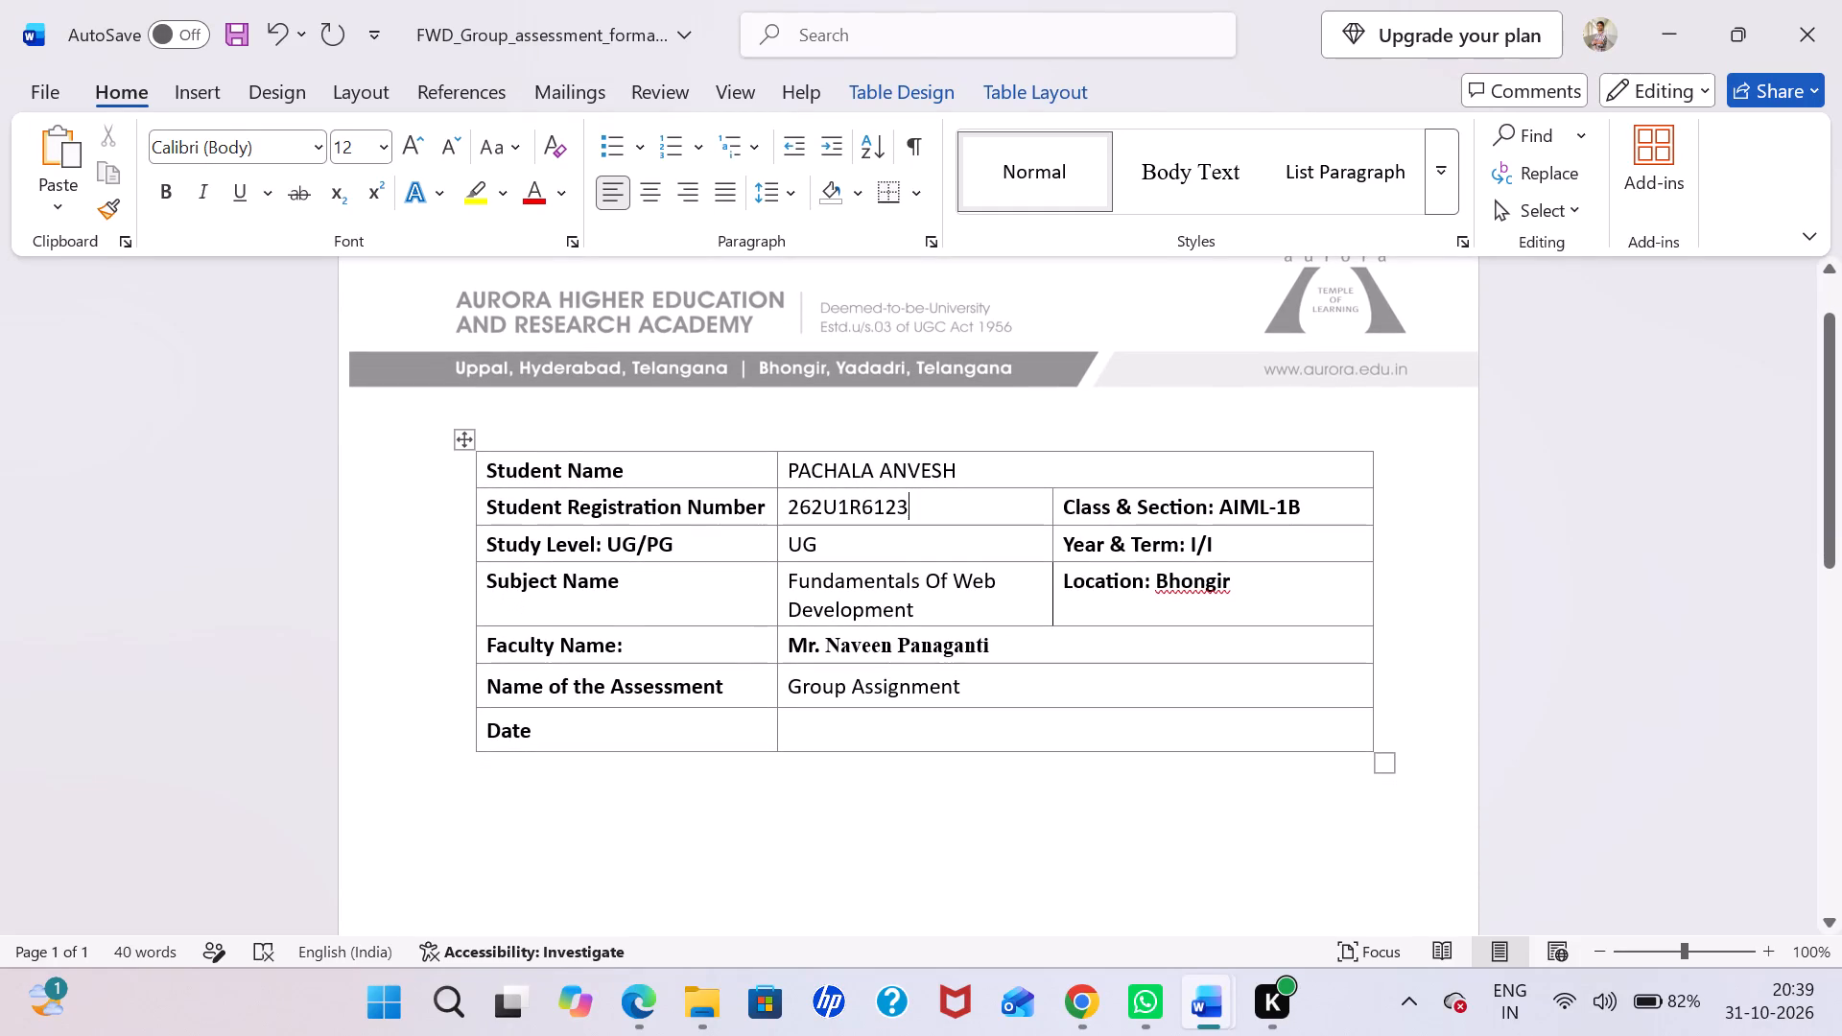
pyautogui.click(830, 740)
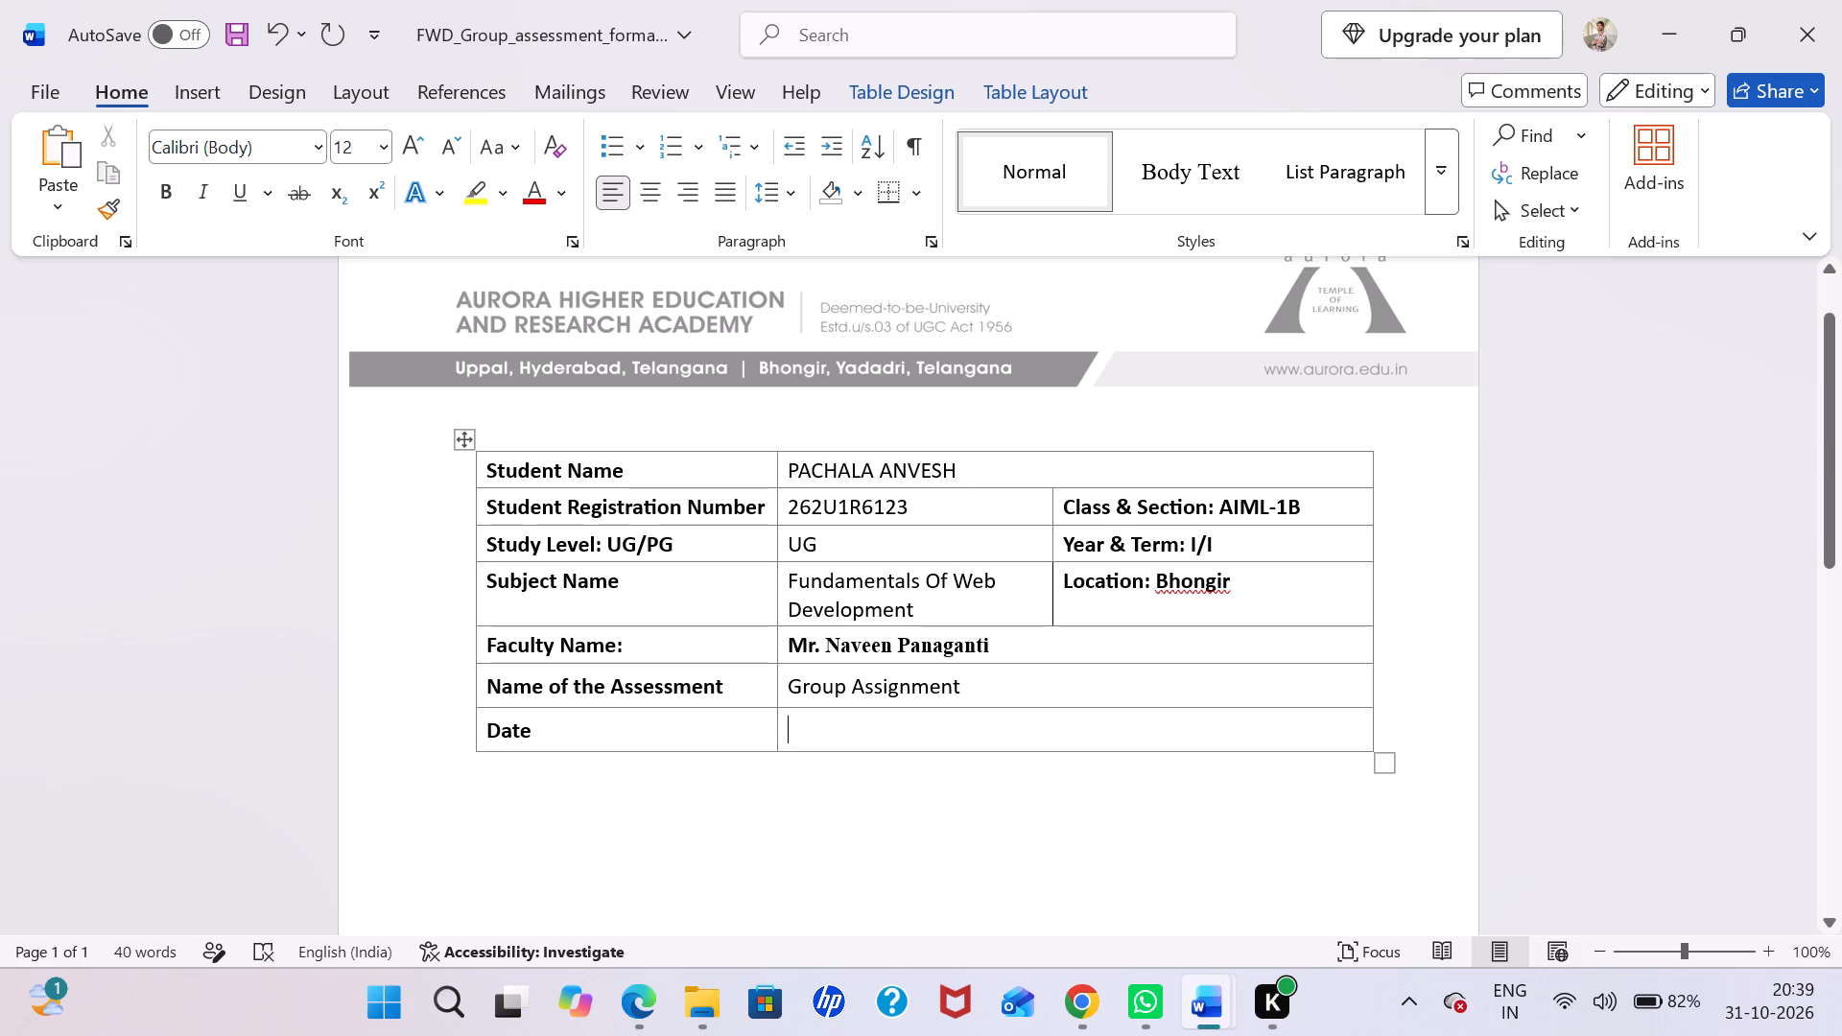
pyautogui.press('1')
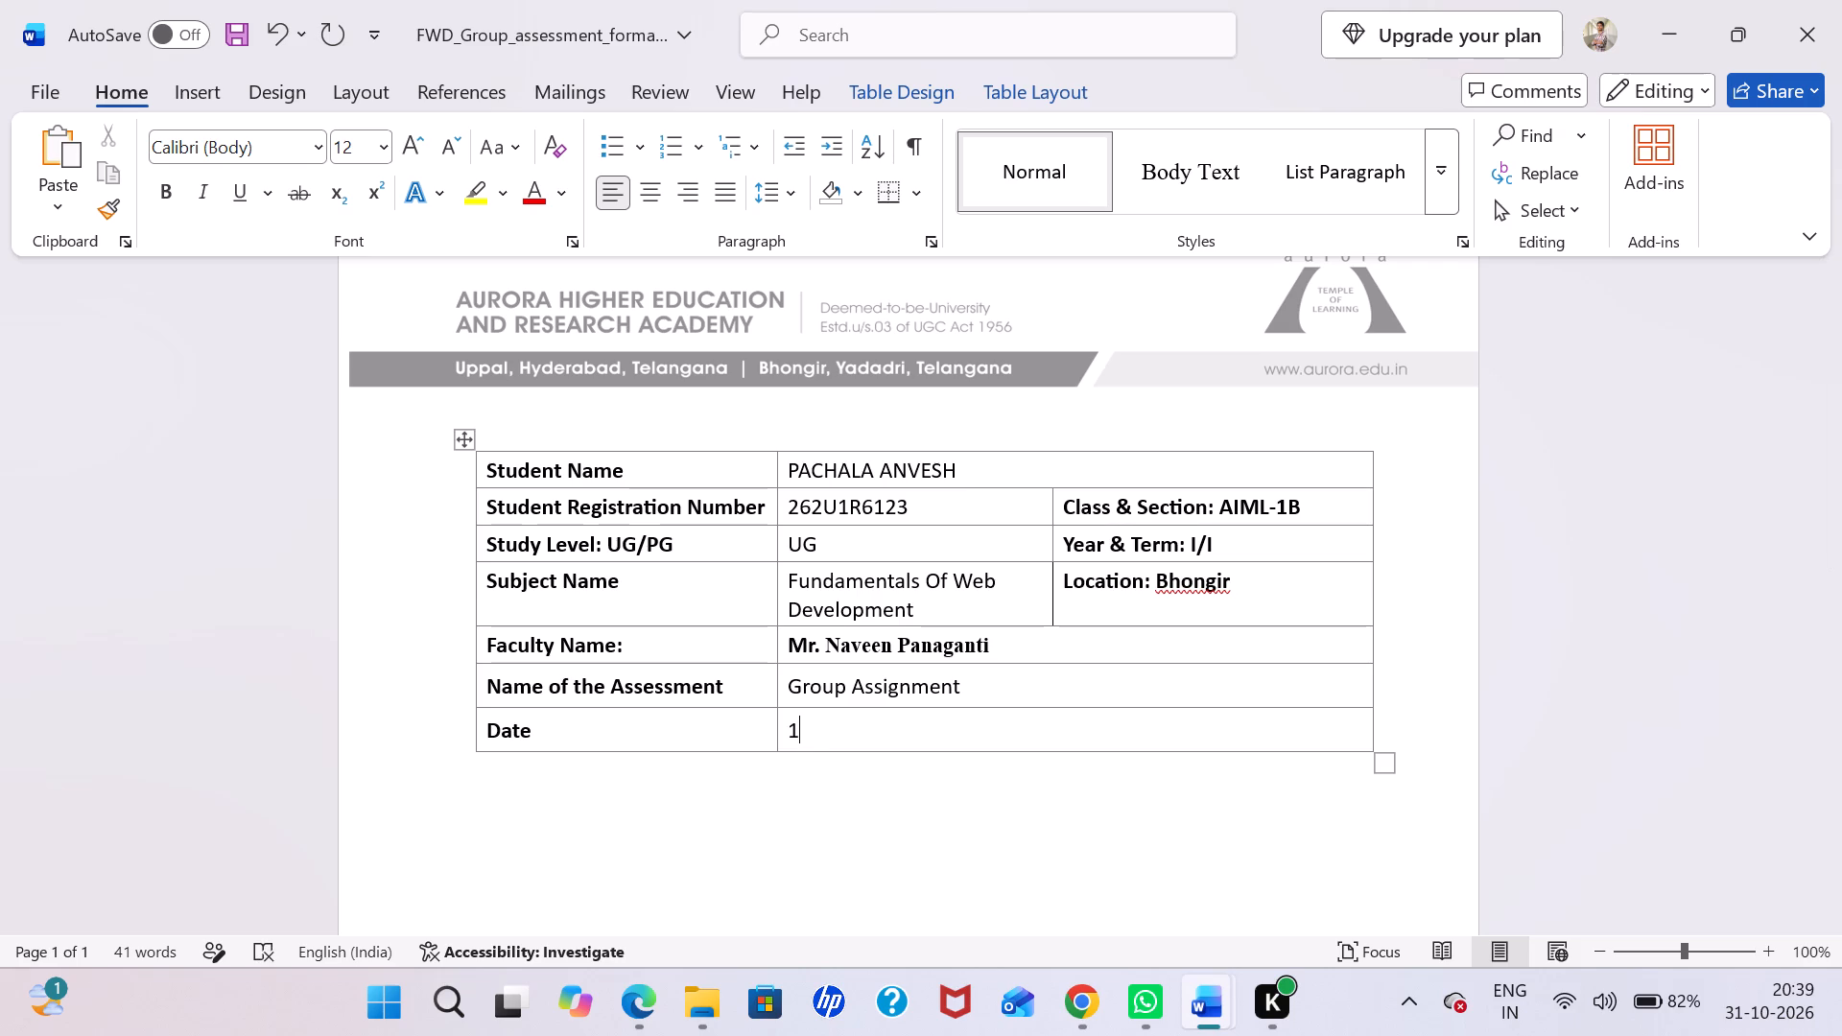
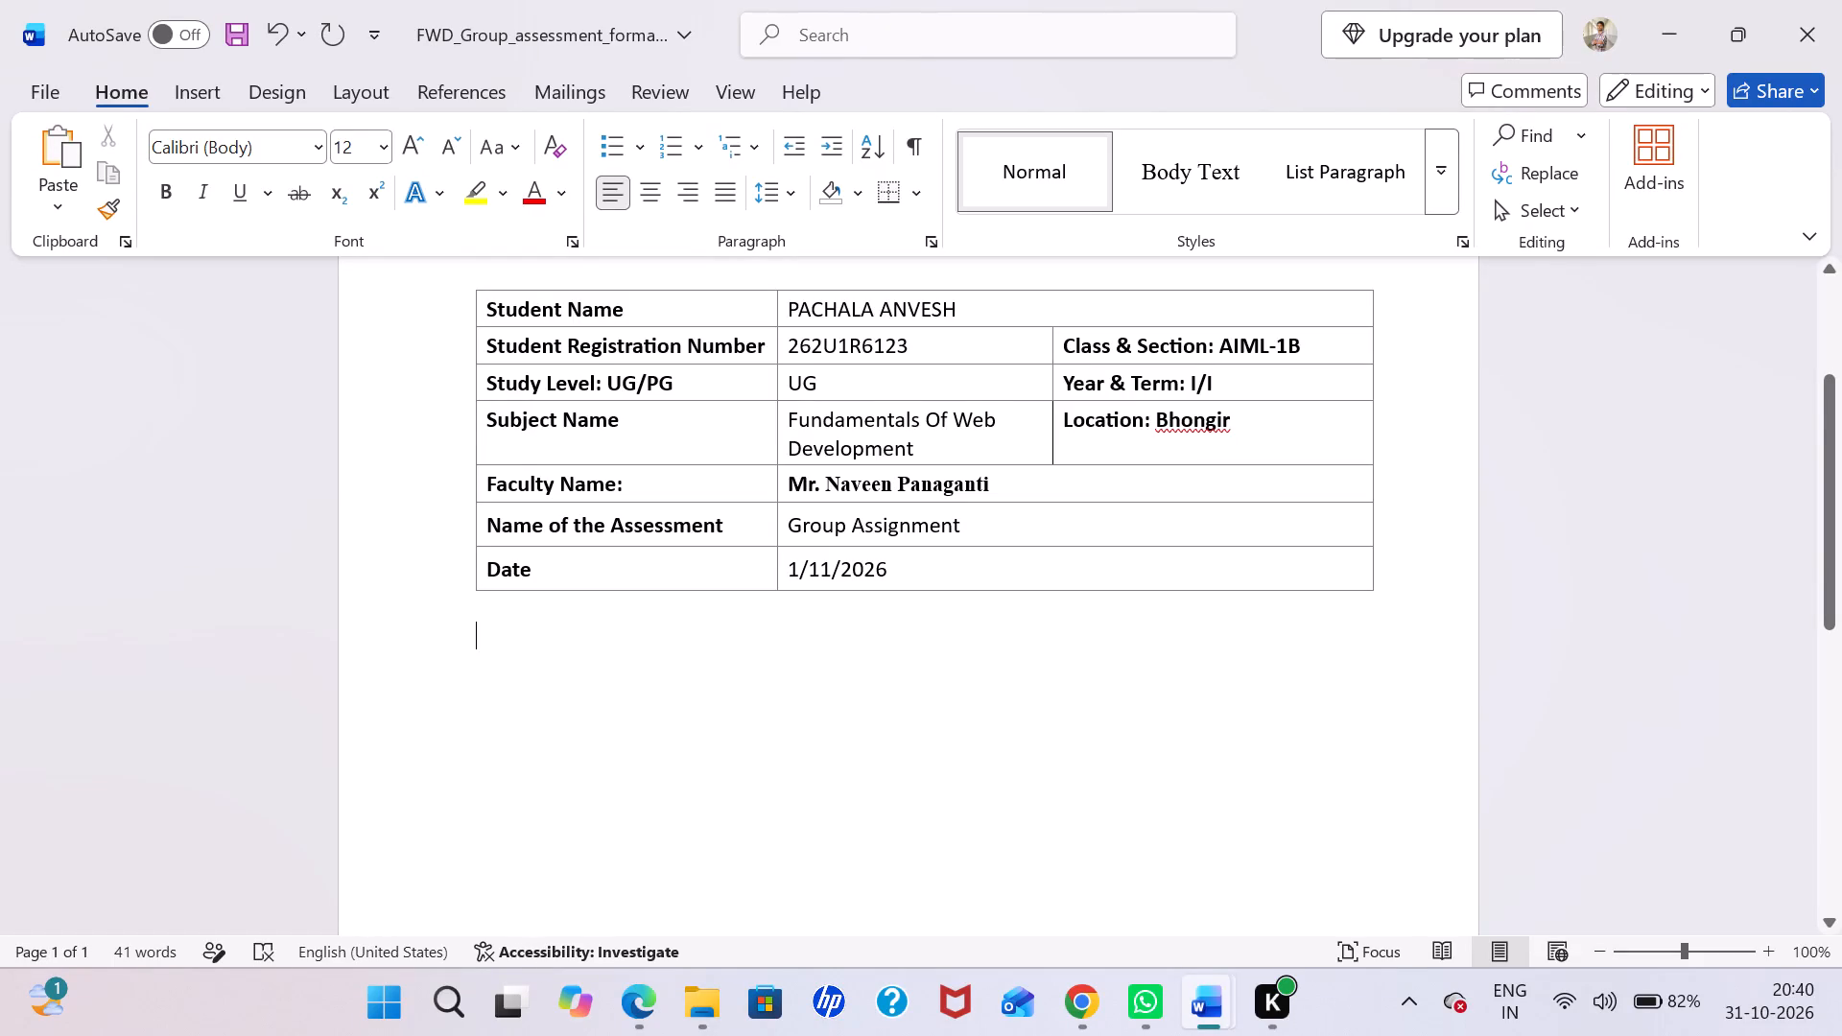
# Add the text "LG 14" on the empty line below the student details table.
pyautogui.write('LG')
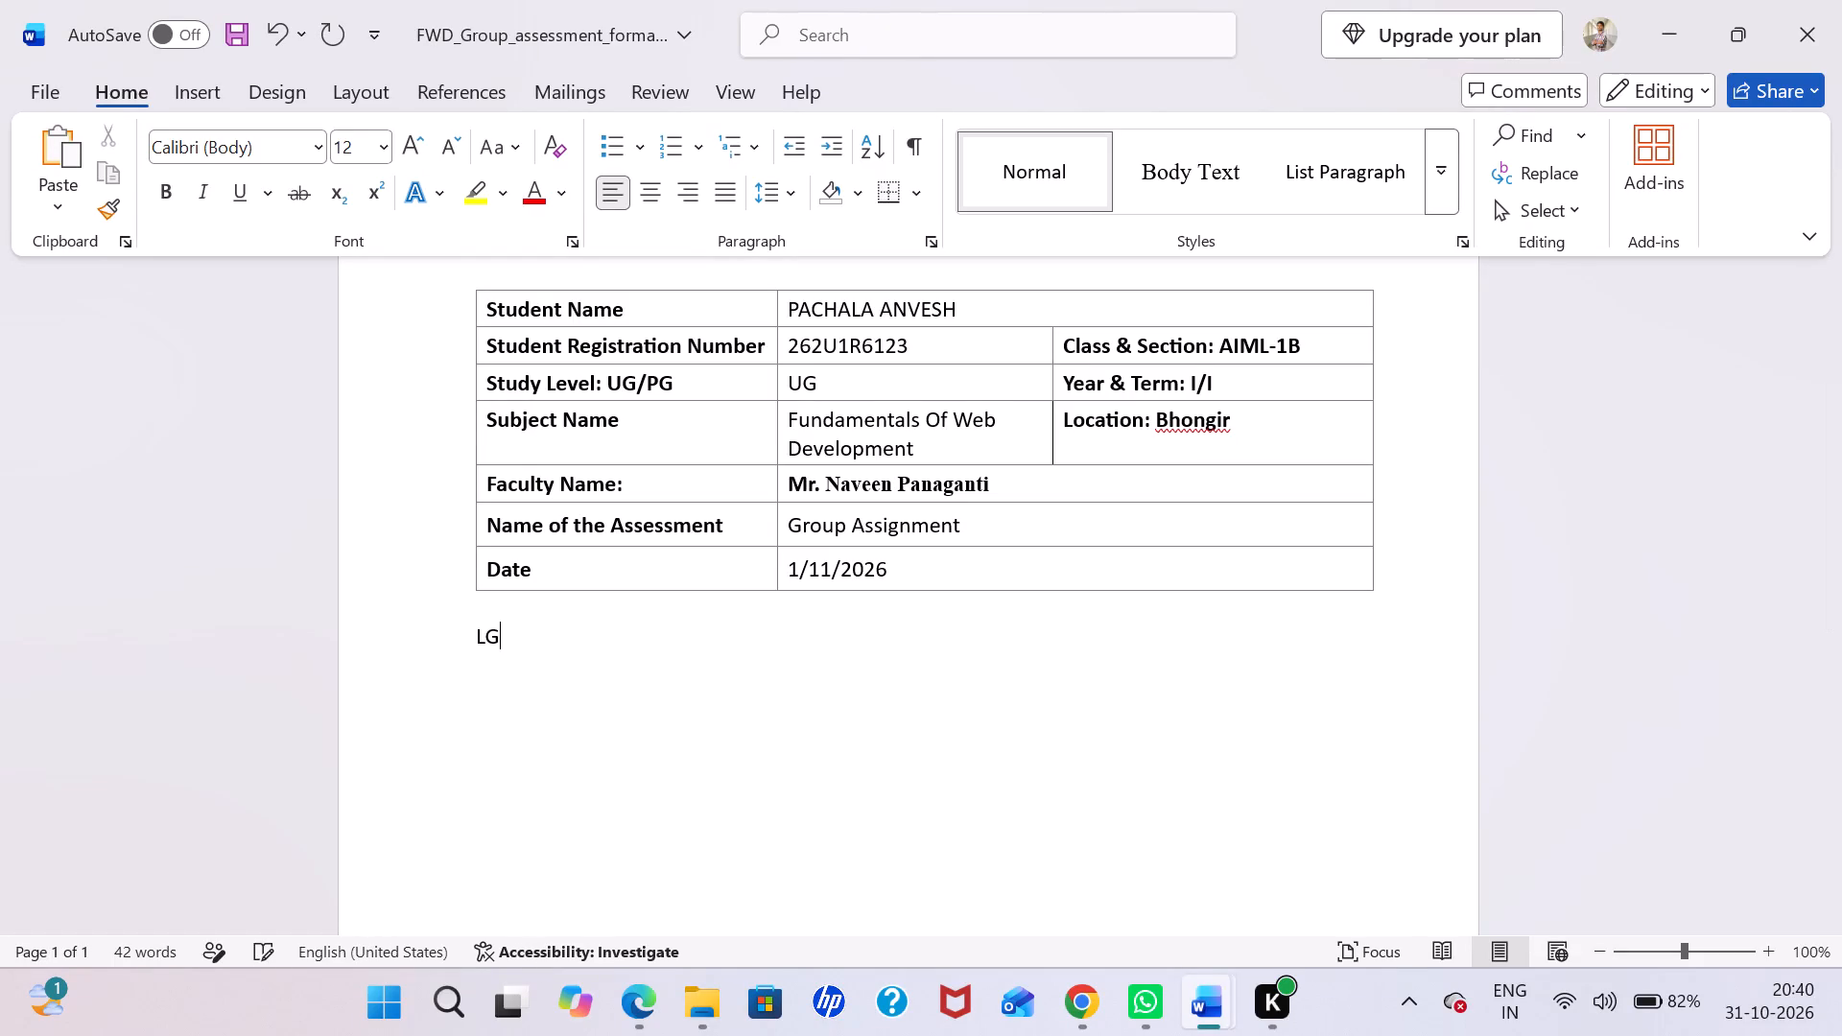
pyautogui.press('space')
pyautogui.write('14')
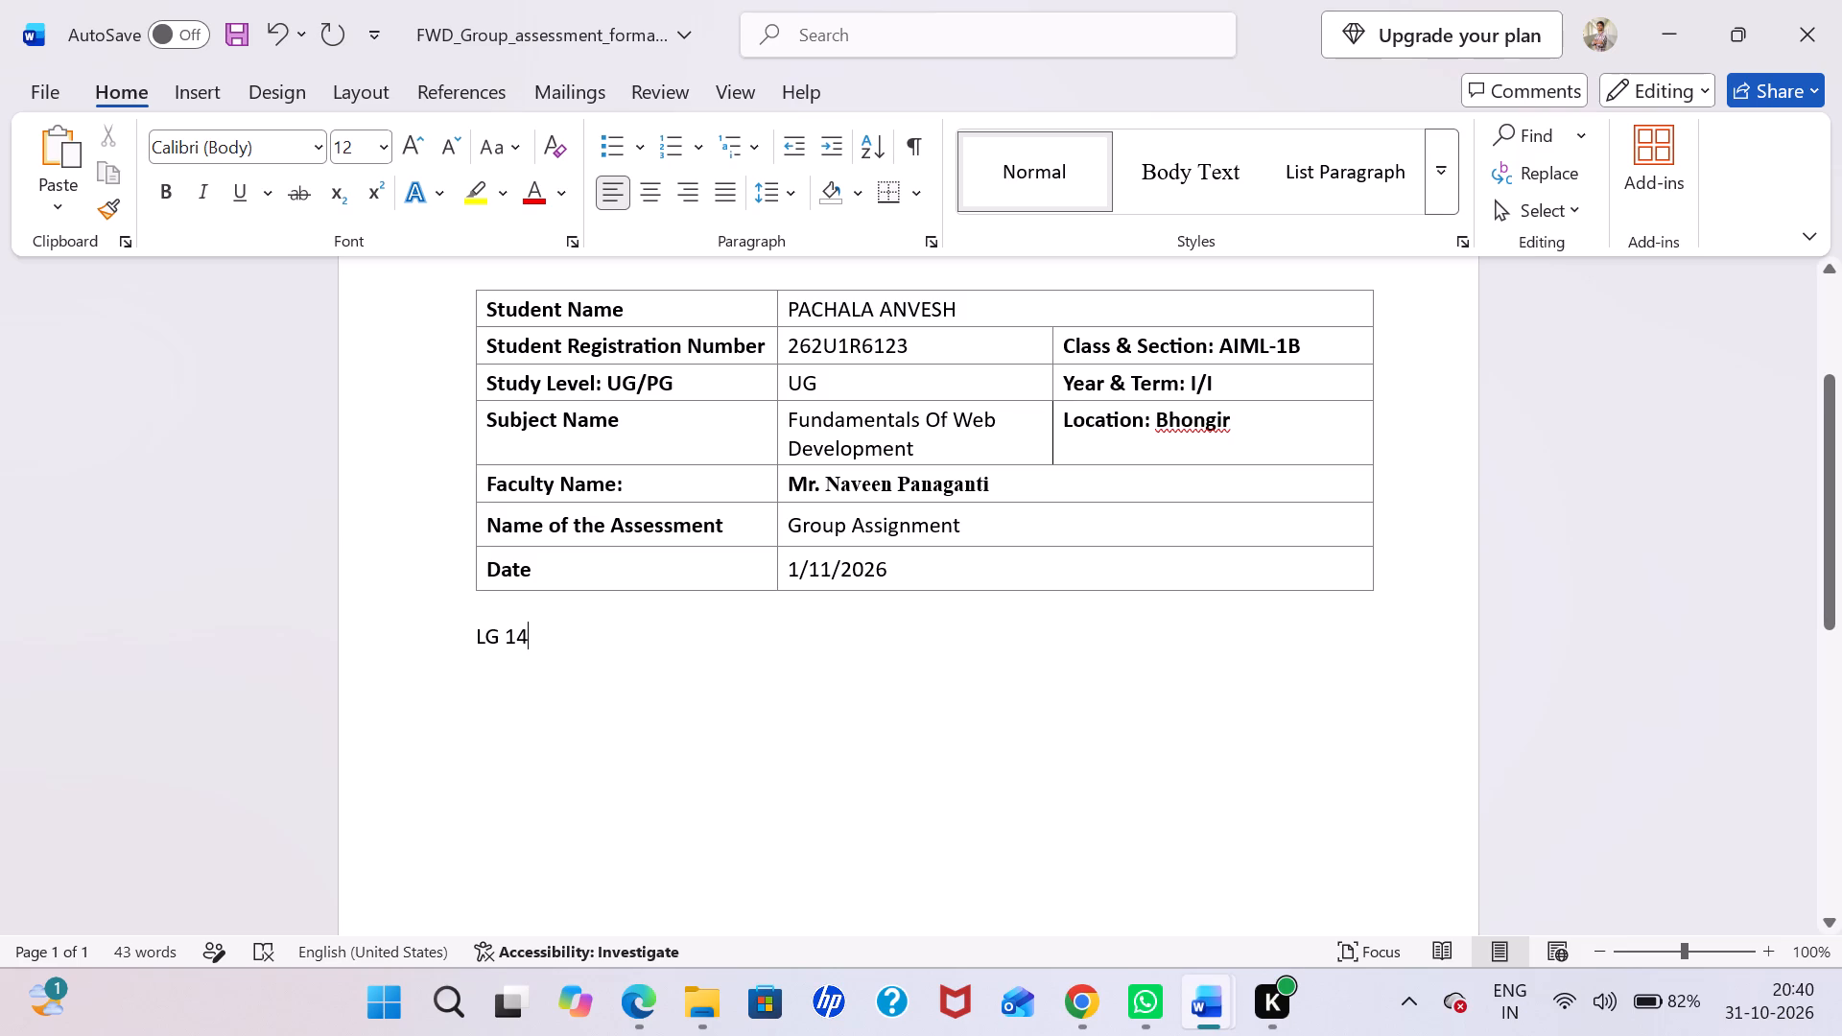
# Make the "LG 14" text below the details table bold.
pyautogui.moveTo(471, 636); pyautogui.dragTo(527, 640)
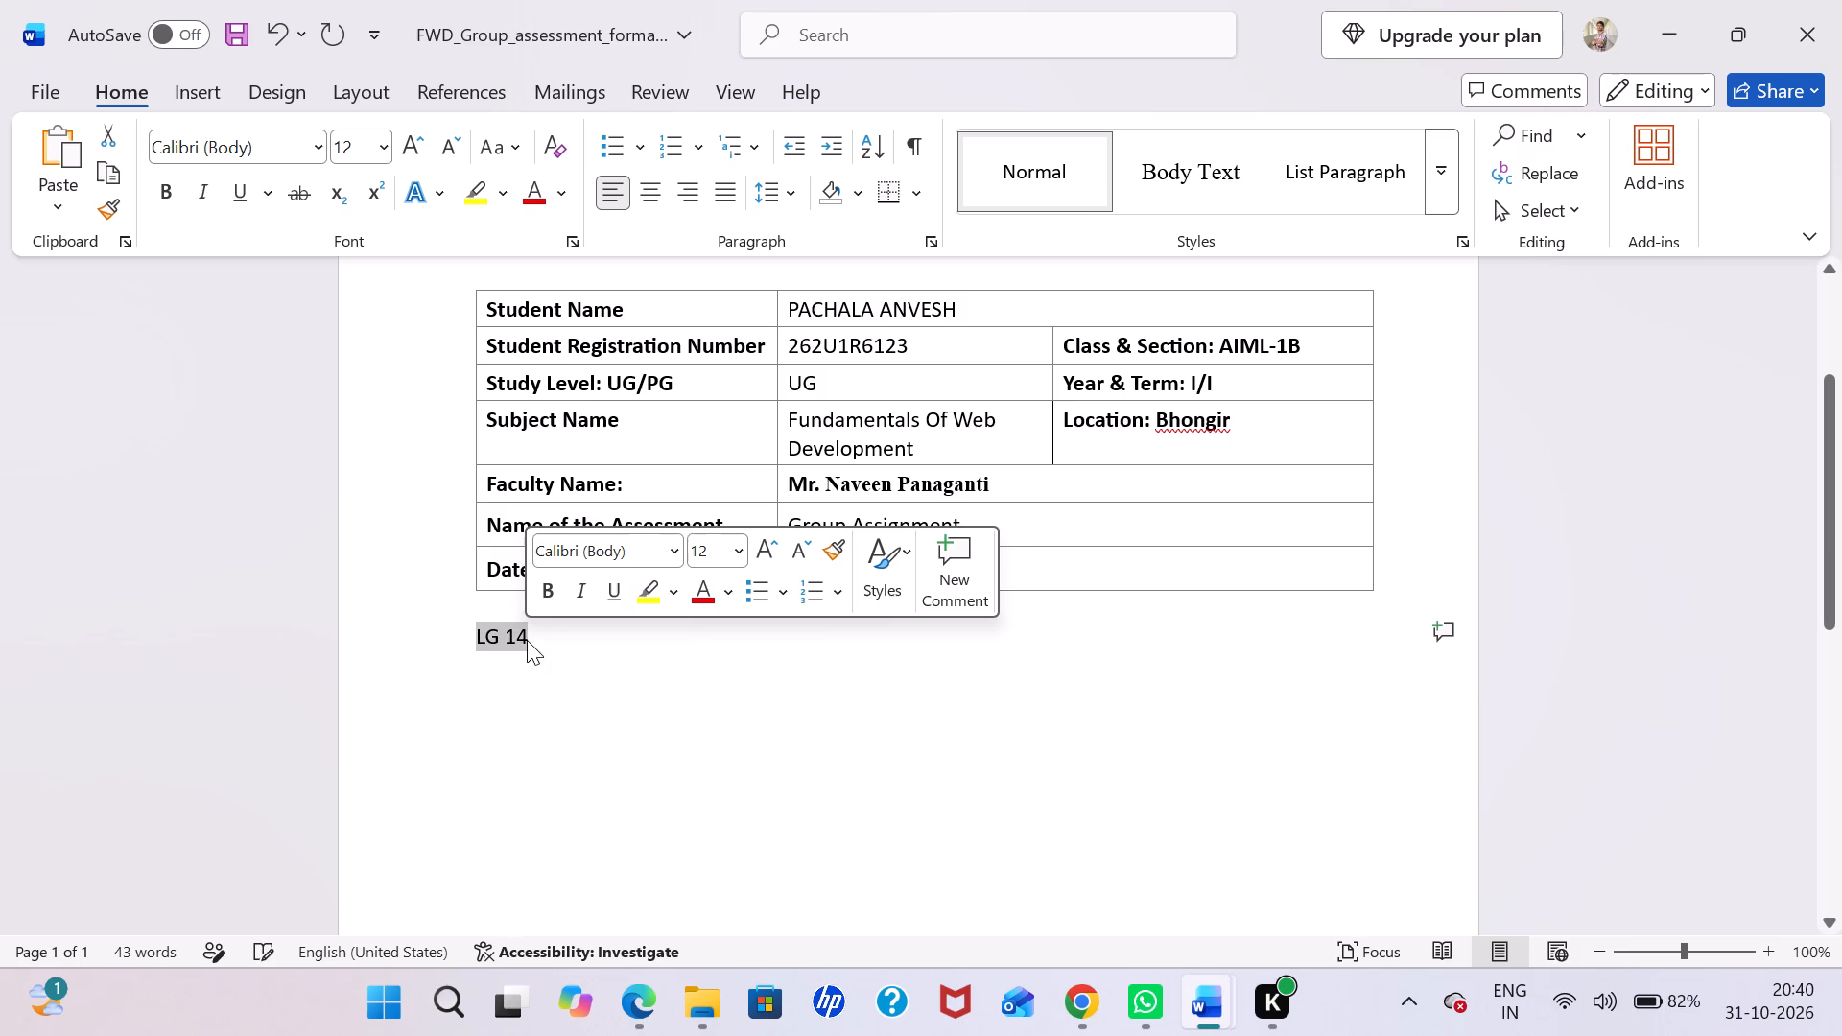
pyautogui.click(546, 592)
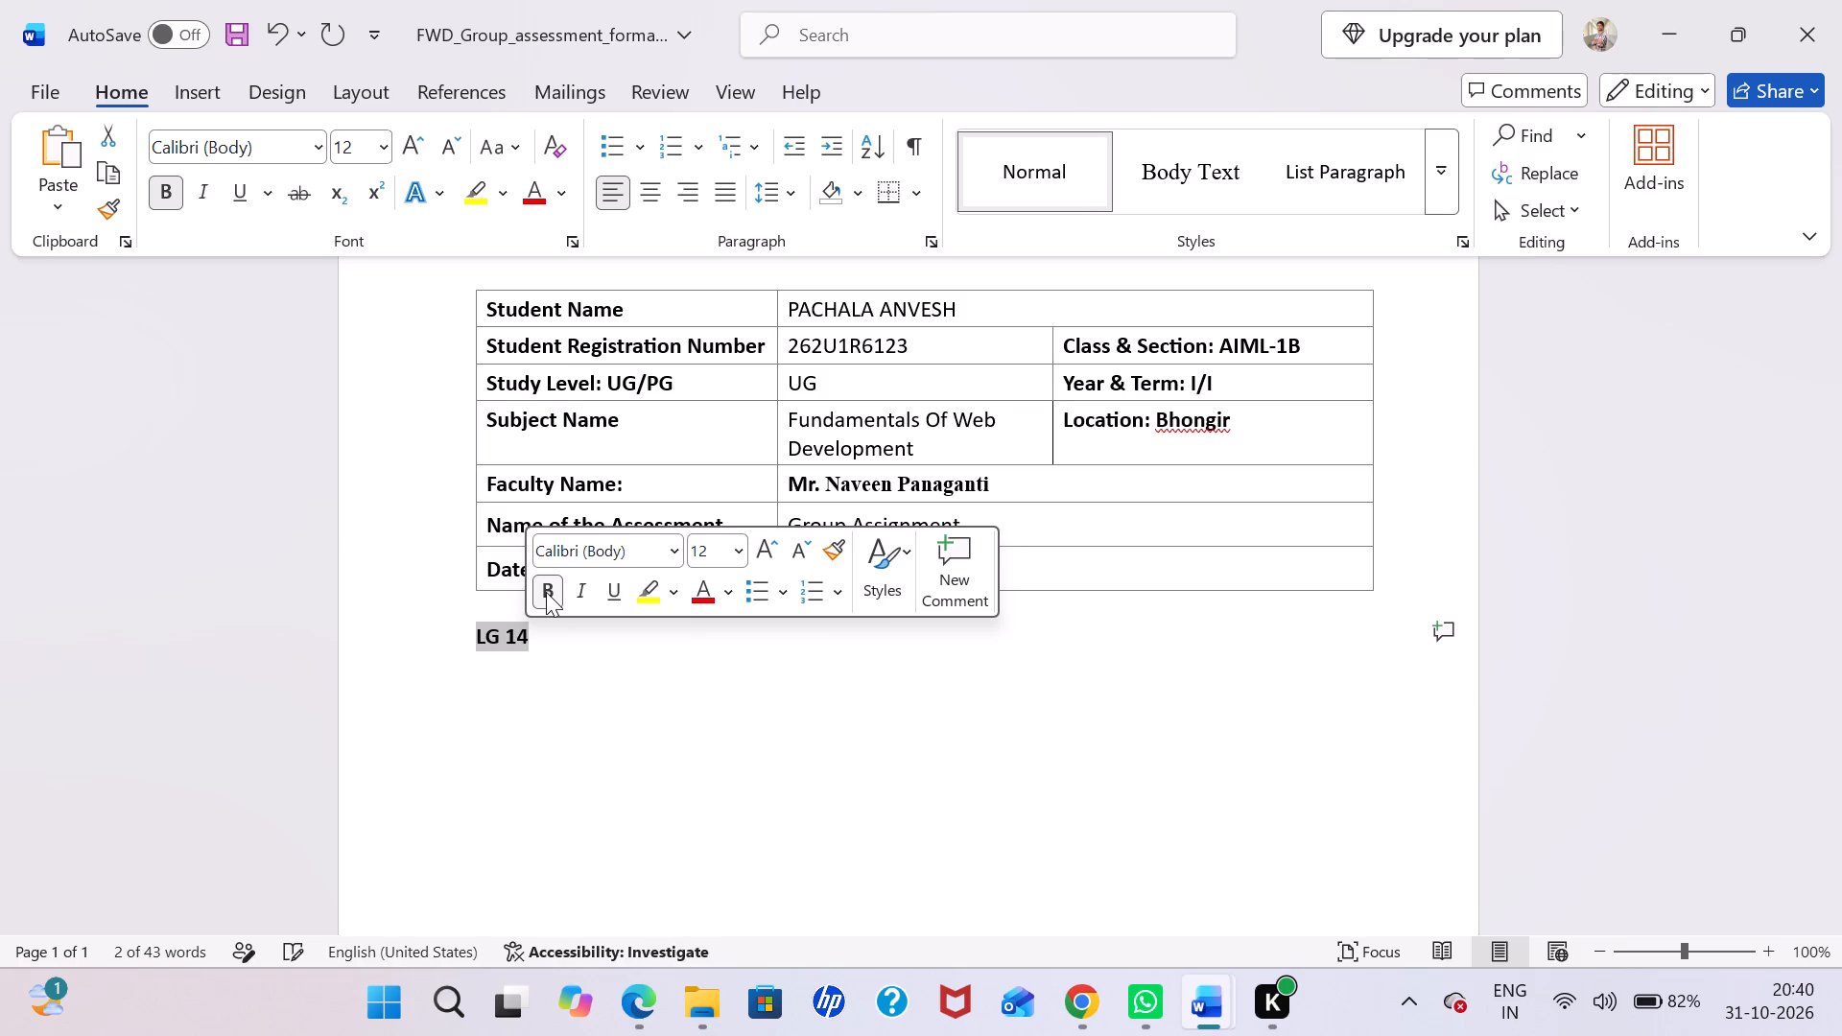
# Open the available text styles for the selected "LG 14" line.
pyautogui.click(876, 556)
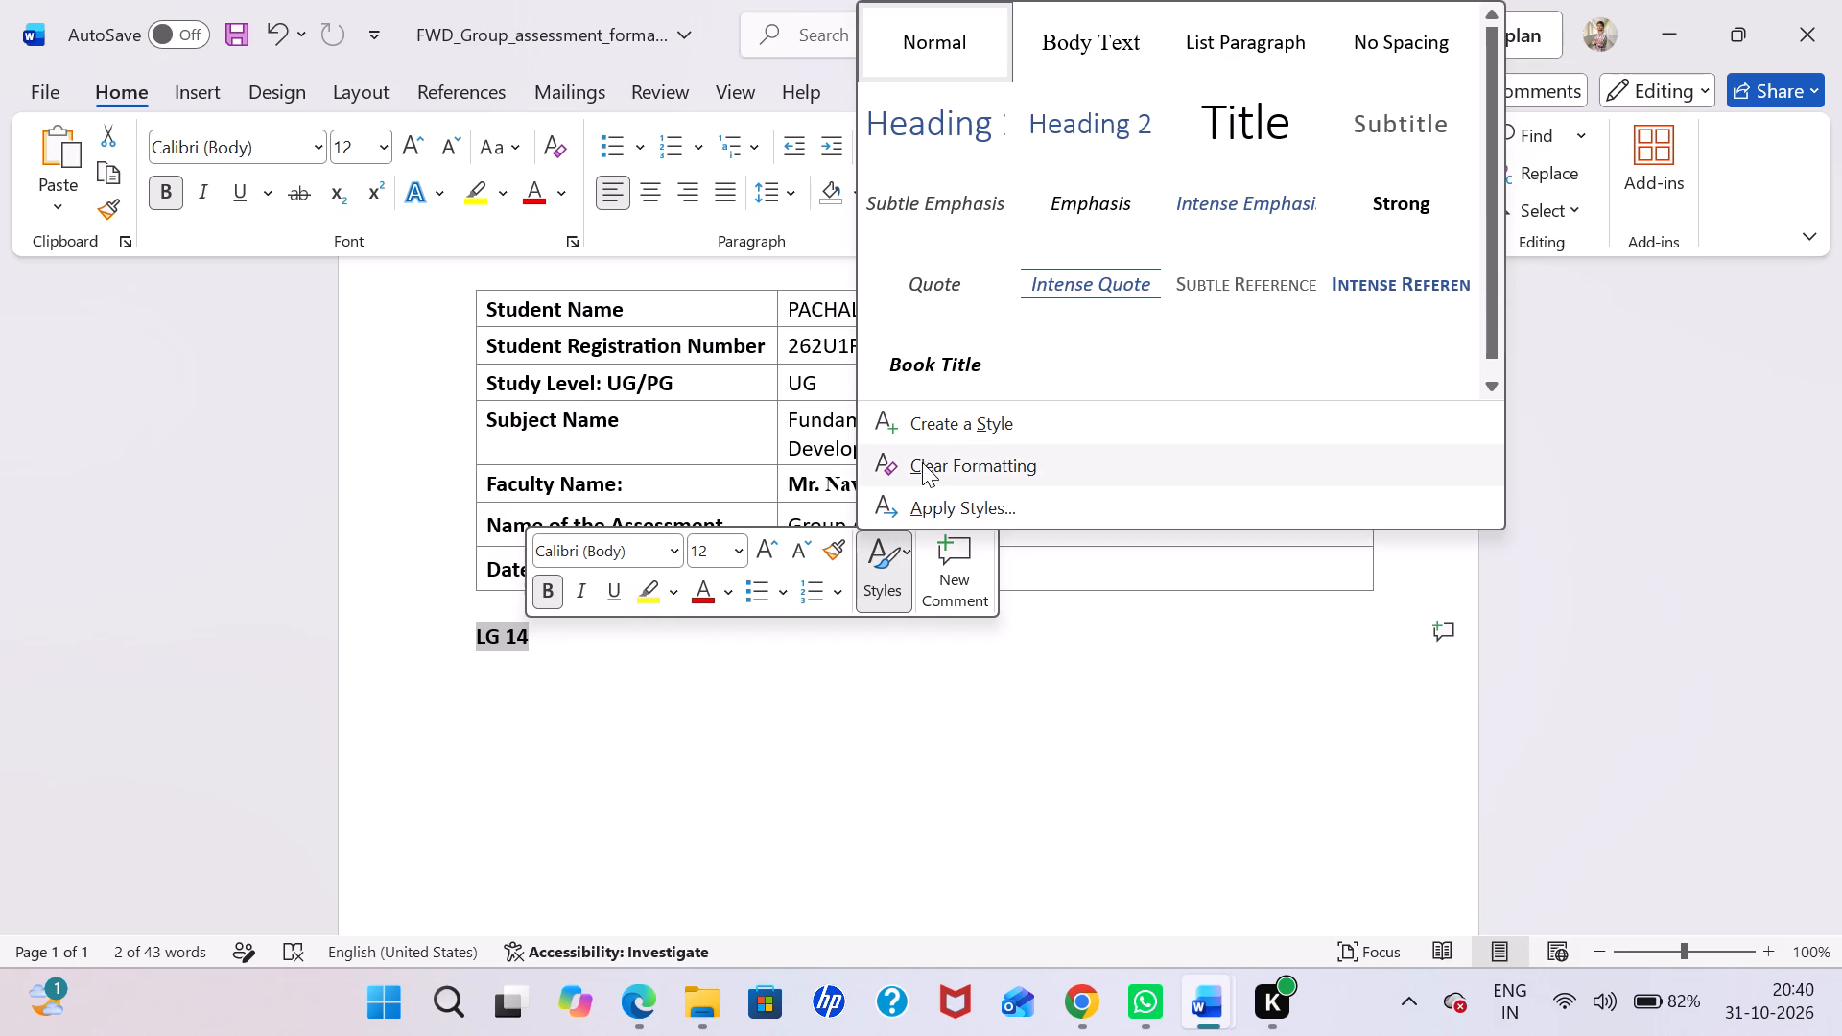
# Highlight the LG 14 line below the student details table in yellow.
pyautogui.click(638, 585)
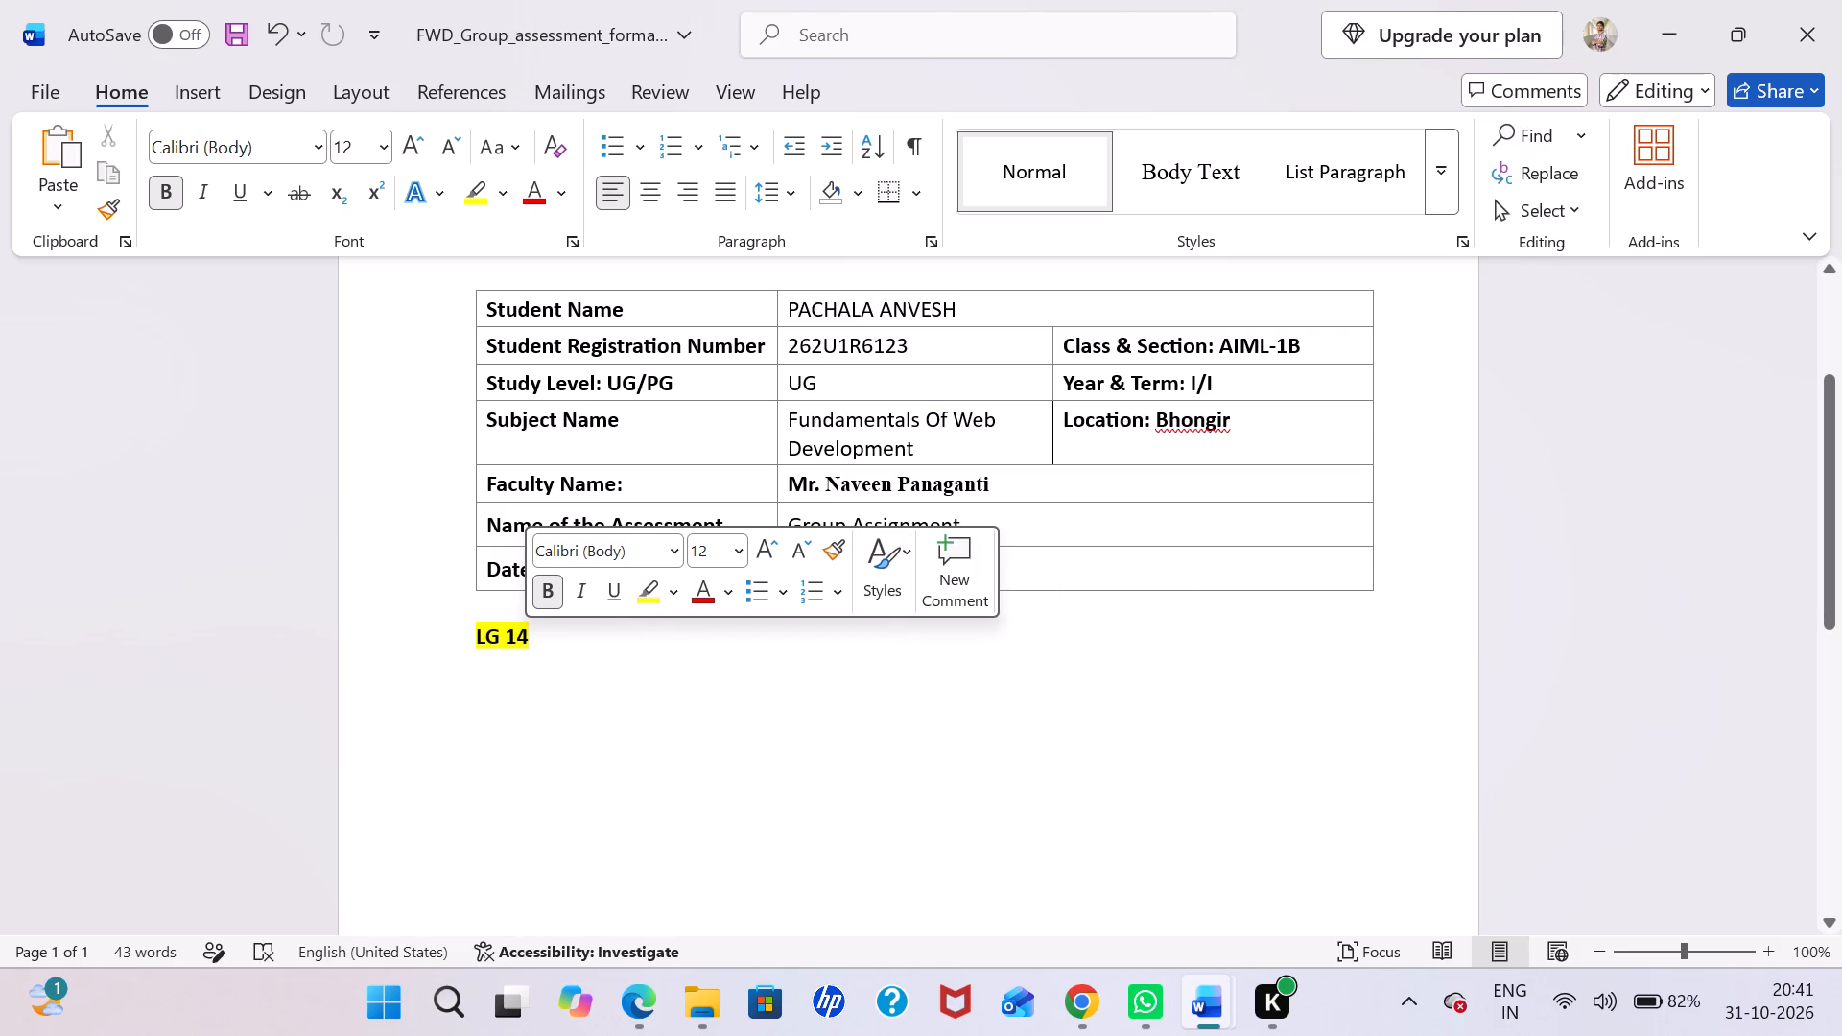
# Delete the highlighted group label below the student details table and re-enter it as LG 14 without highlighting.
pyautogui.moveTo(469, 636); pyautogui.dragTo(542, 636)
pyautogui.press('Delete')
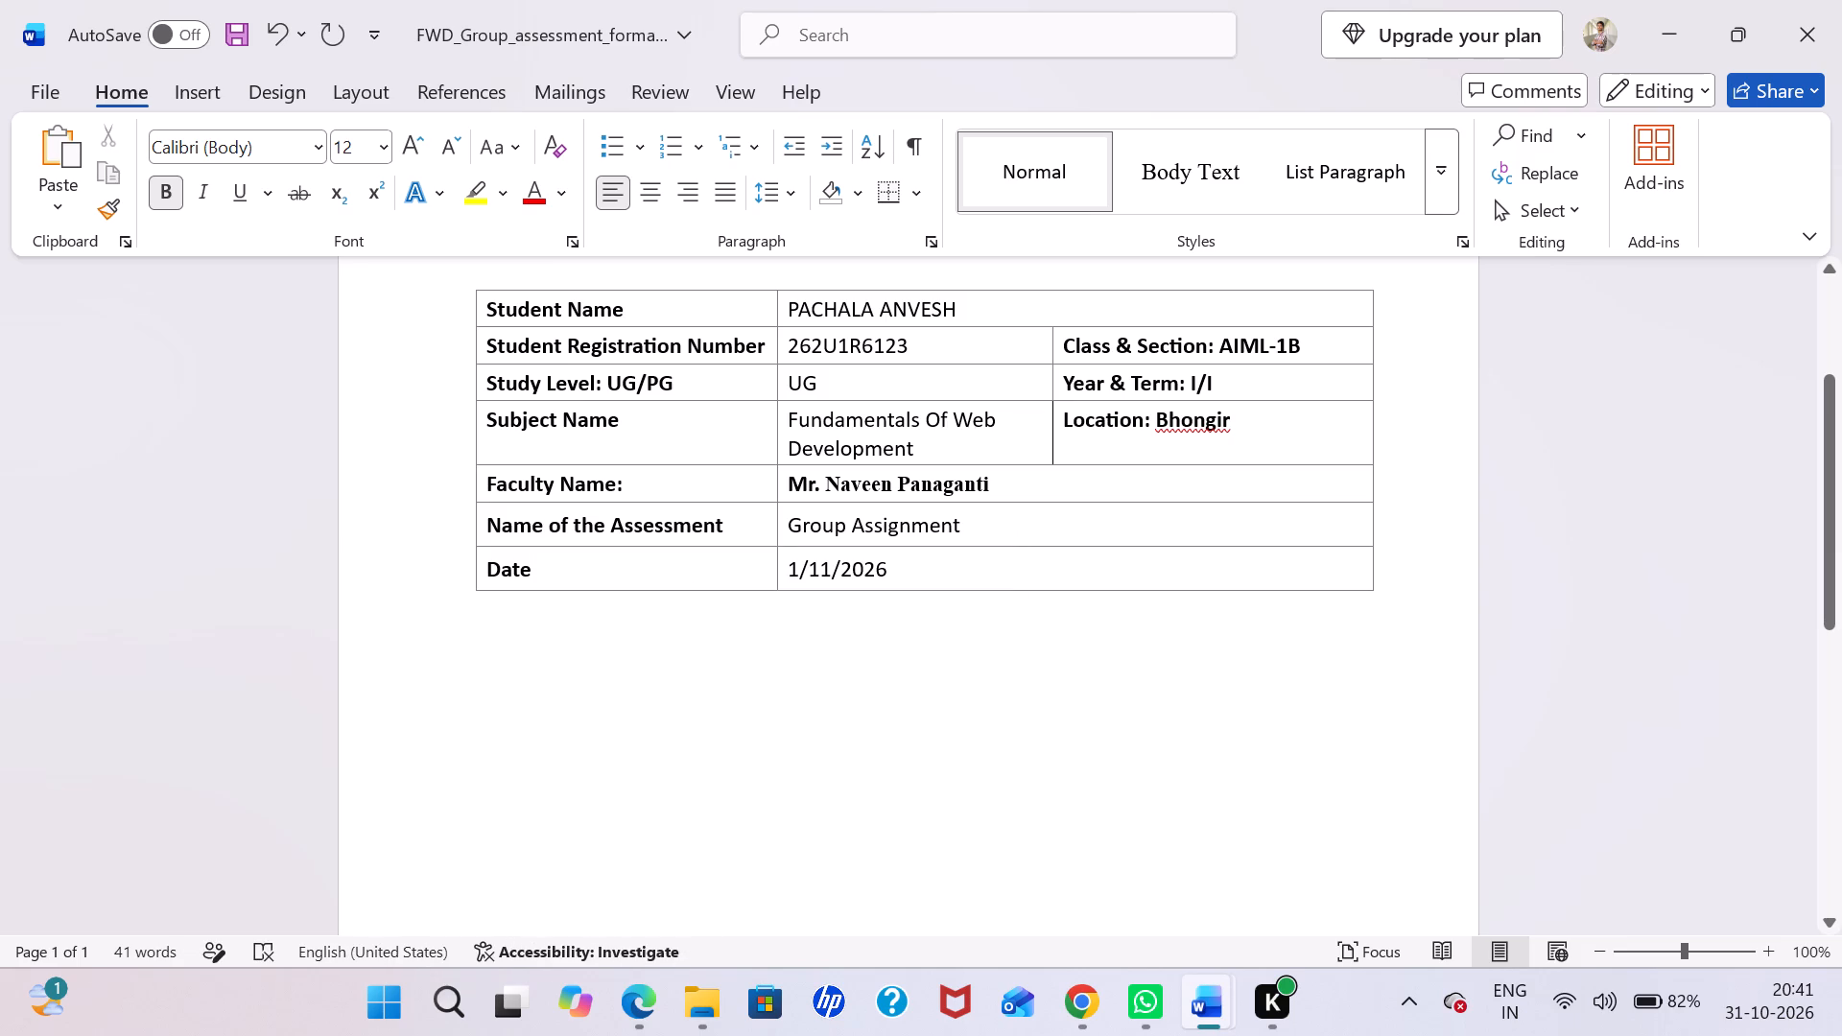
pyautogui.write('LG')
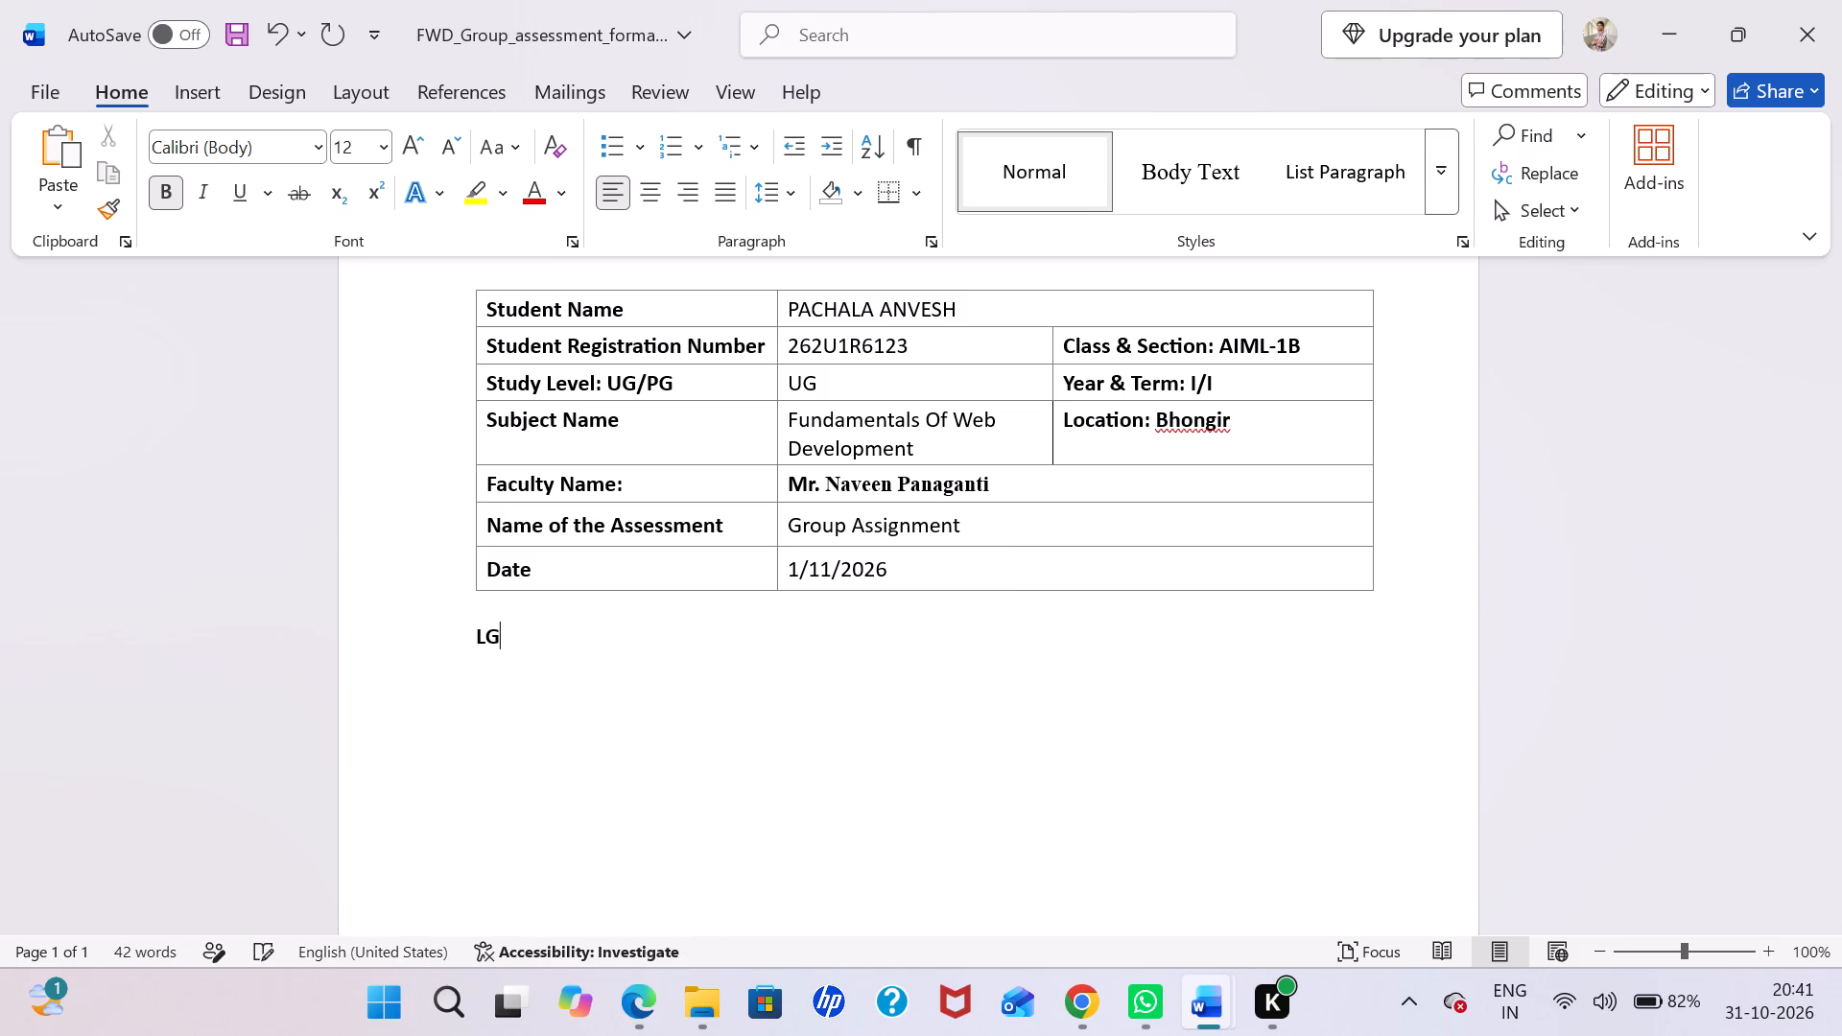
pyautogui.press('space')
pyautogui.write('14')
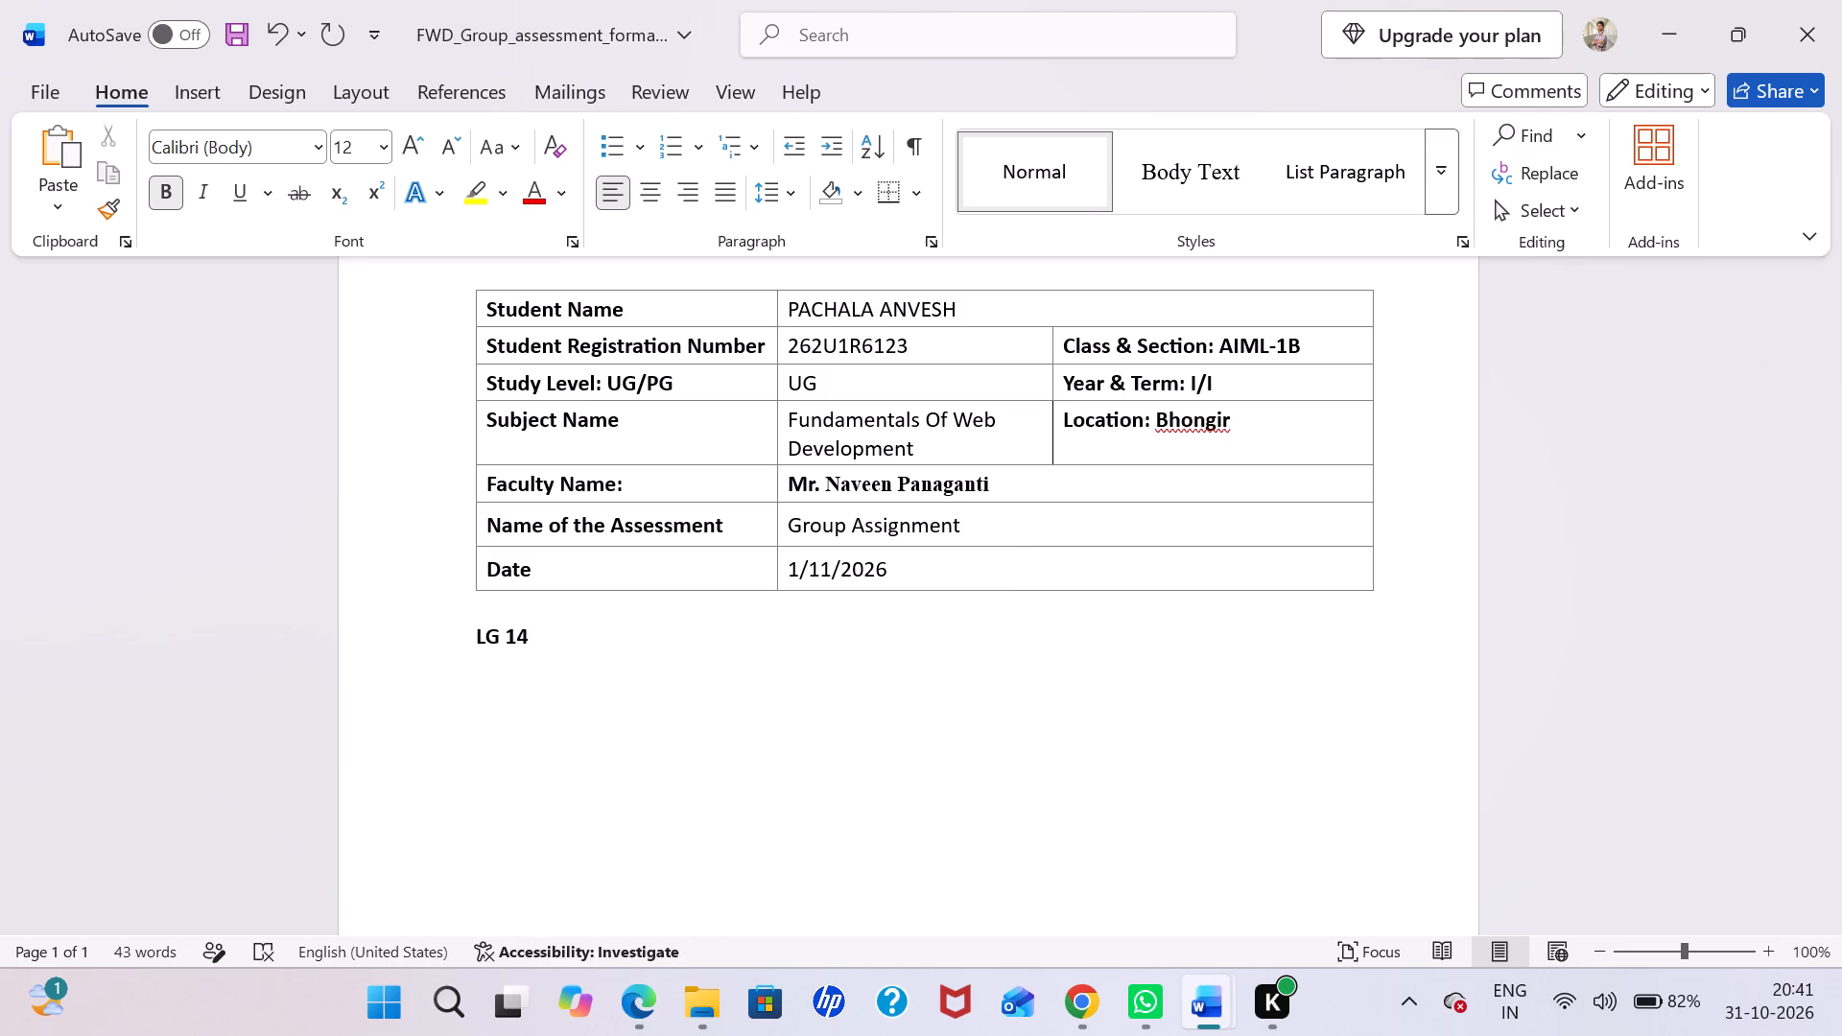
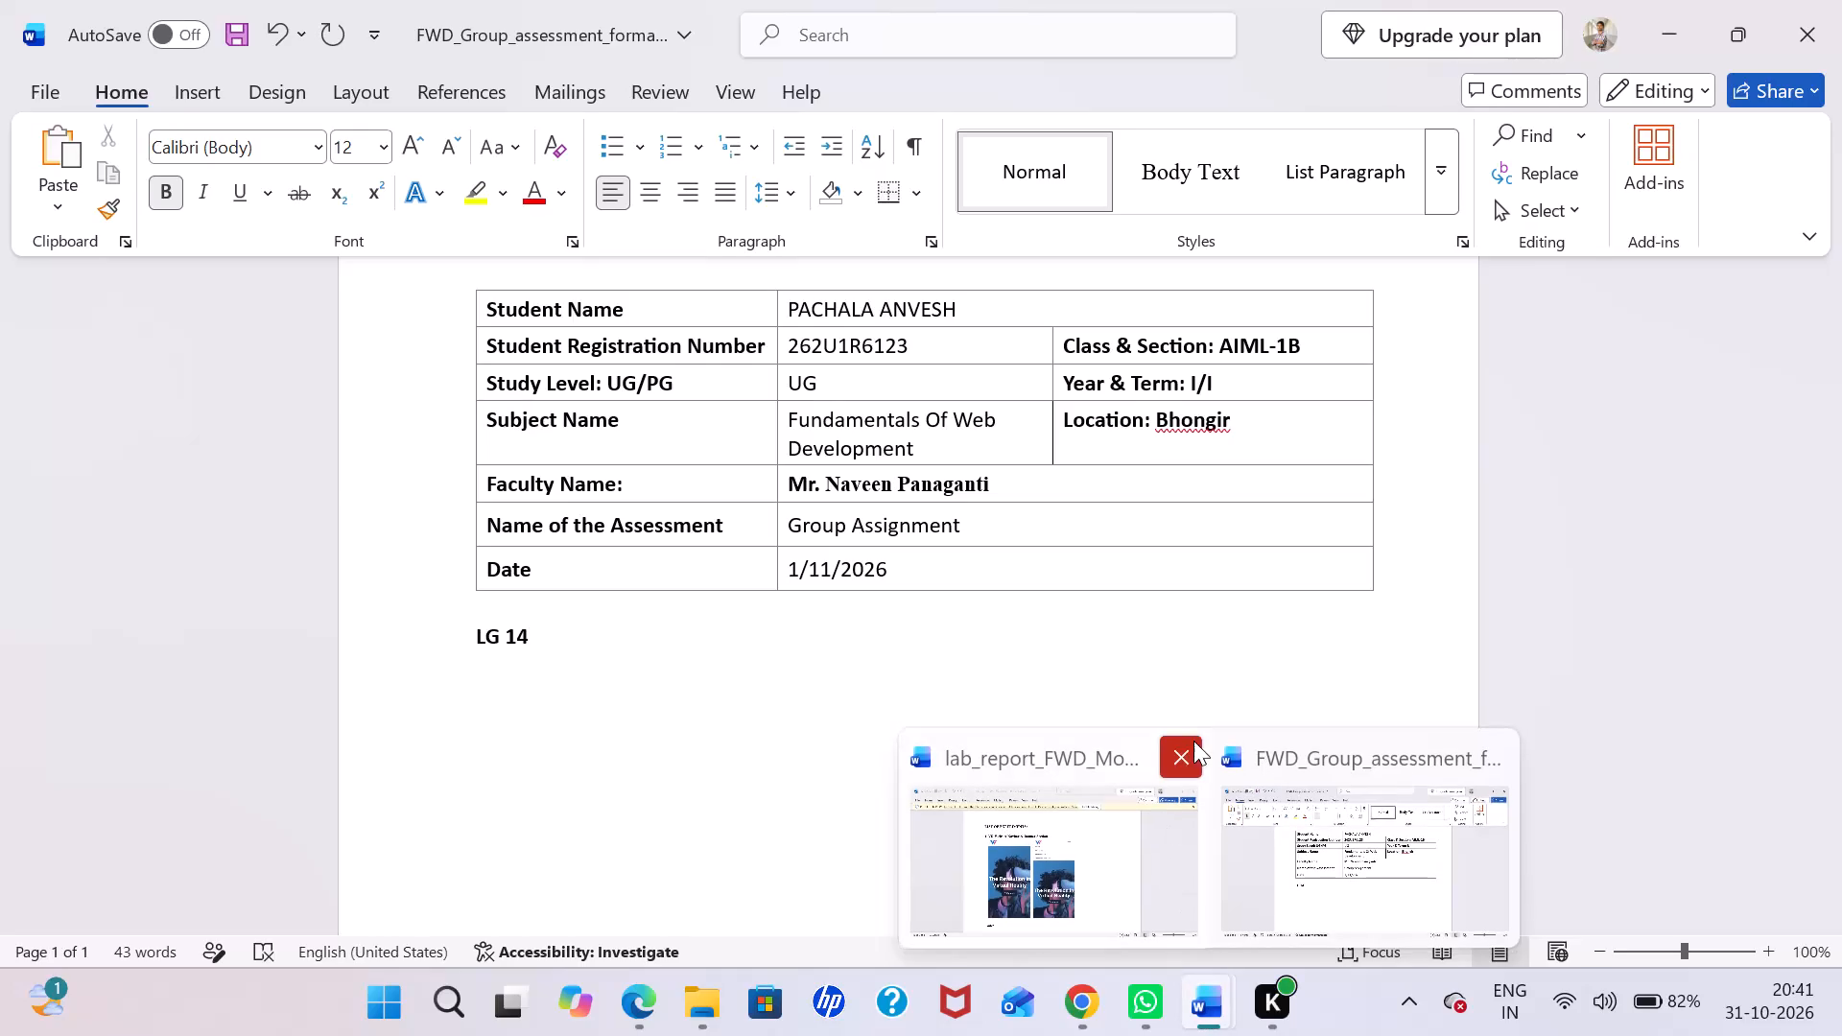
# Close the lab_report_FWD_Module6 document, keeping the group assessment document open.
pyautogui.click(1180, 752)
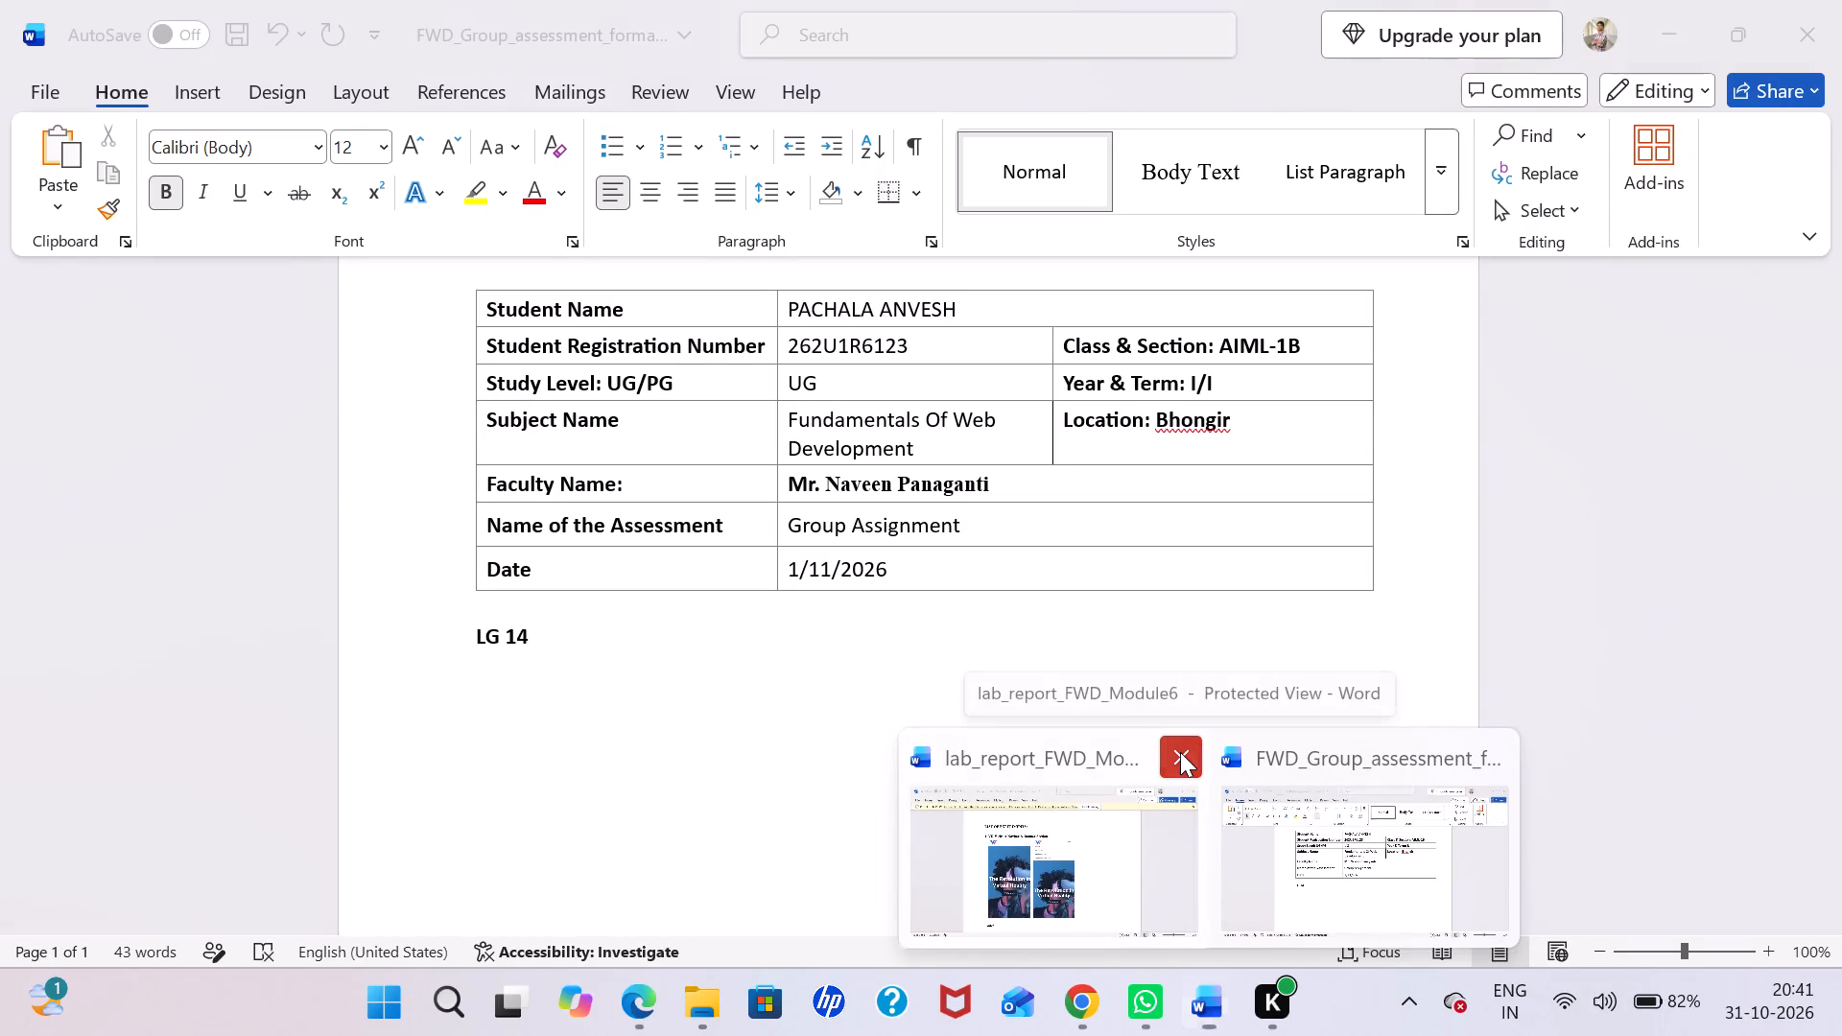
pyautogui.click(1198, 821)
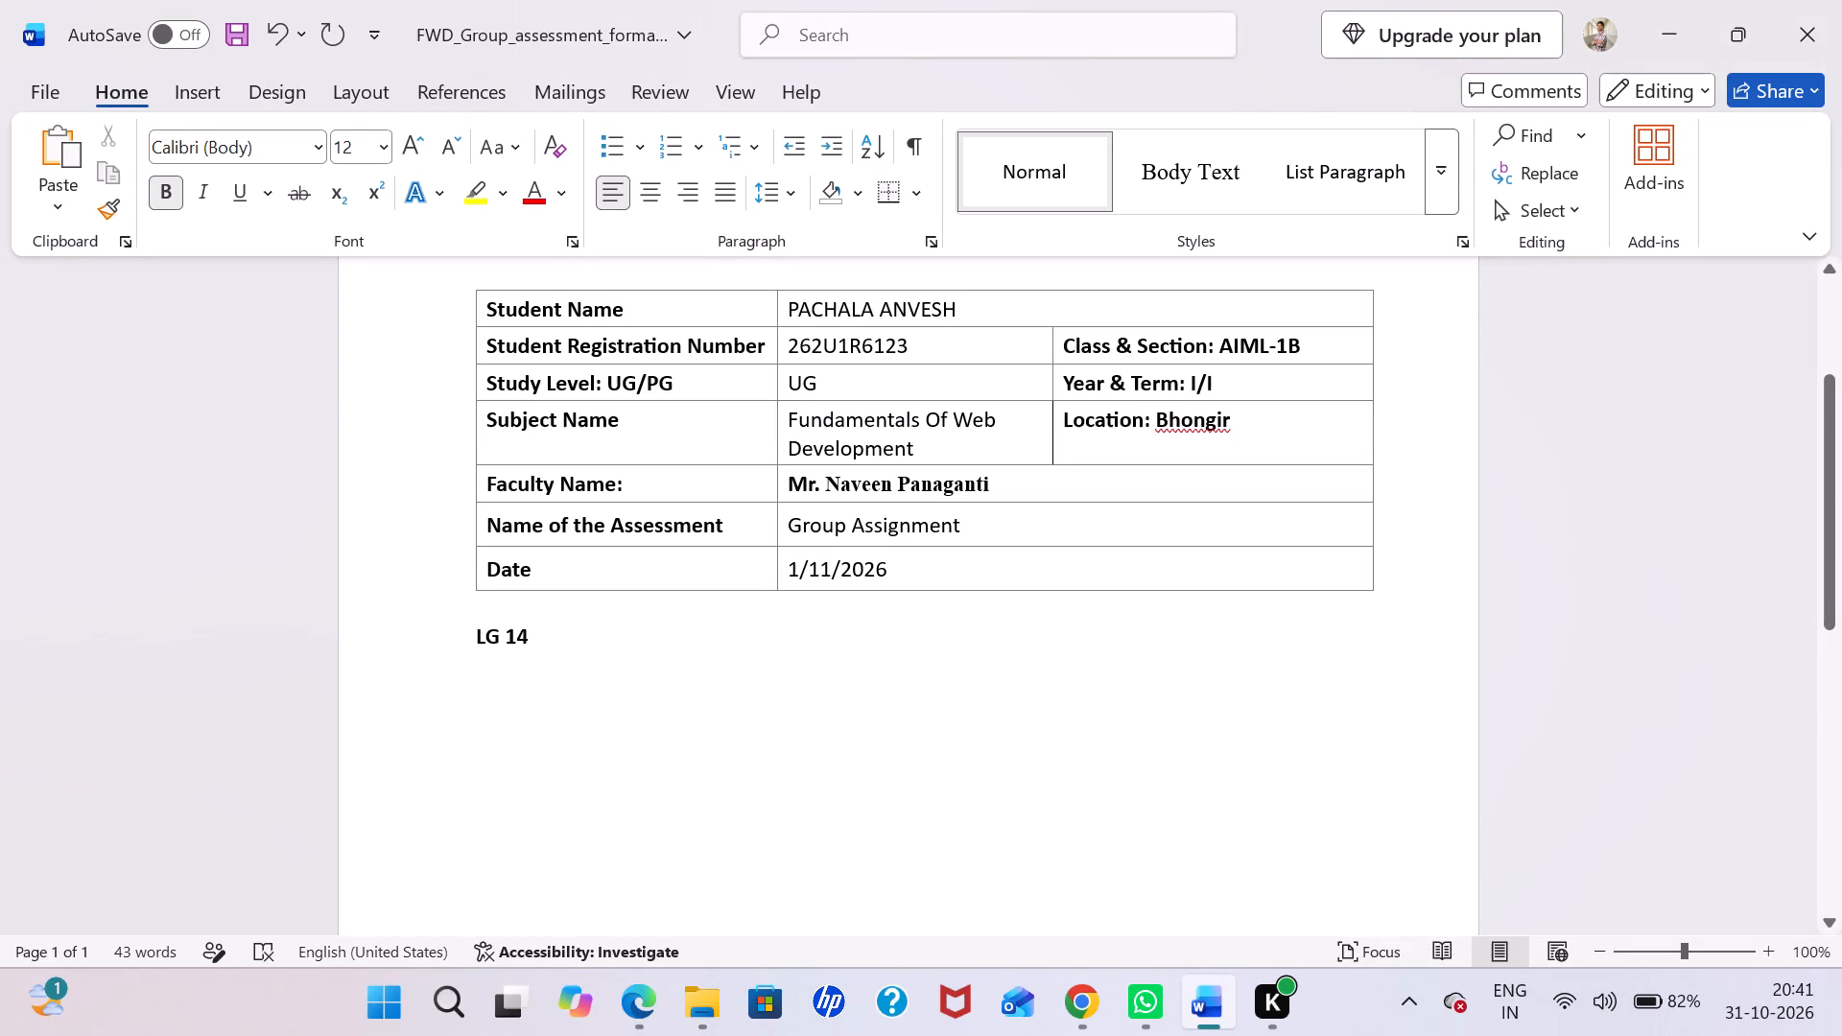
# Replace the group label below the student details table with LG-14.
pyautogui.press('BackSpace')
pyautogui.press('BackSpace')
pyautogui.press('BackSpace')
pyautogui.press('BackSpace')
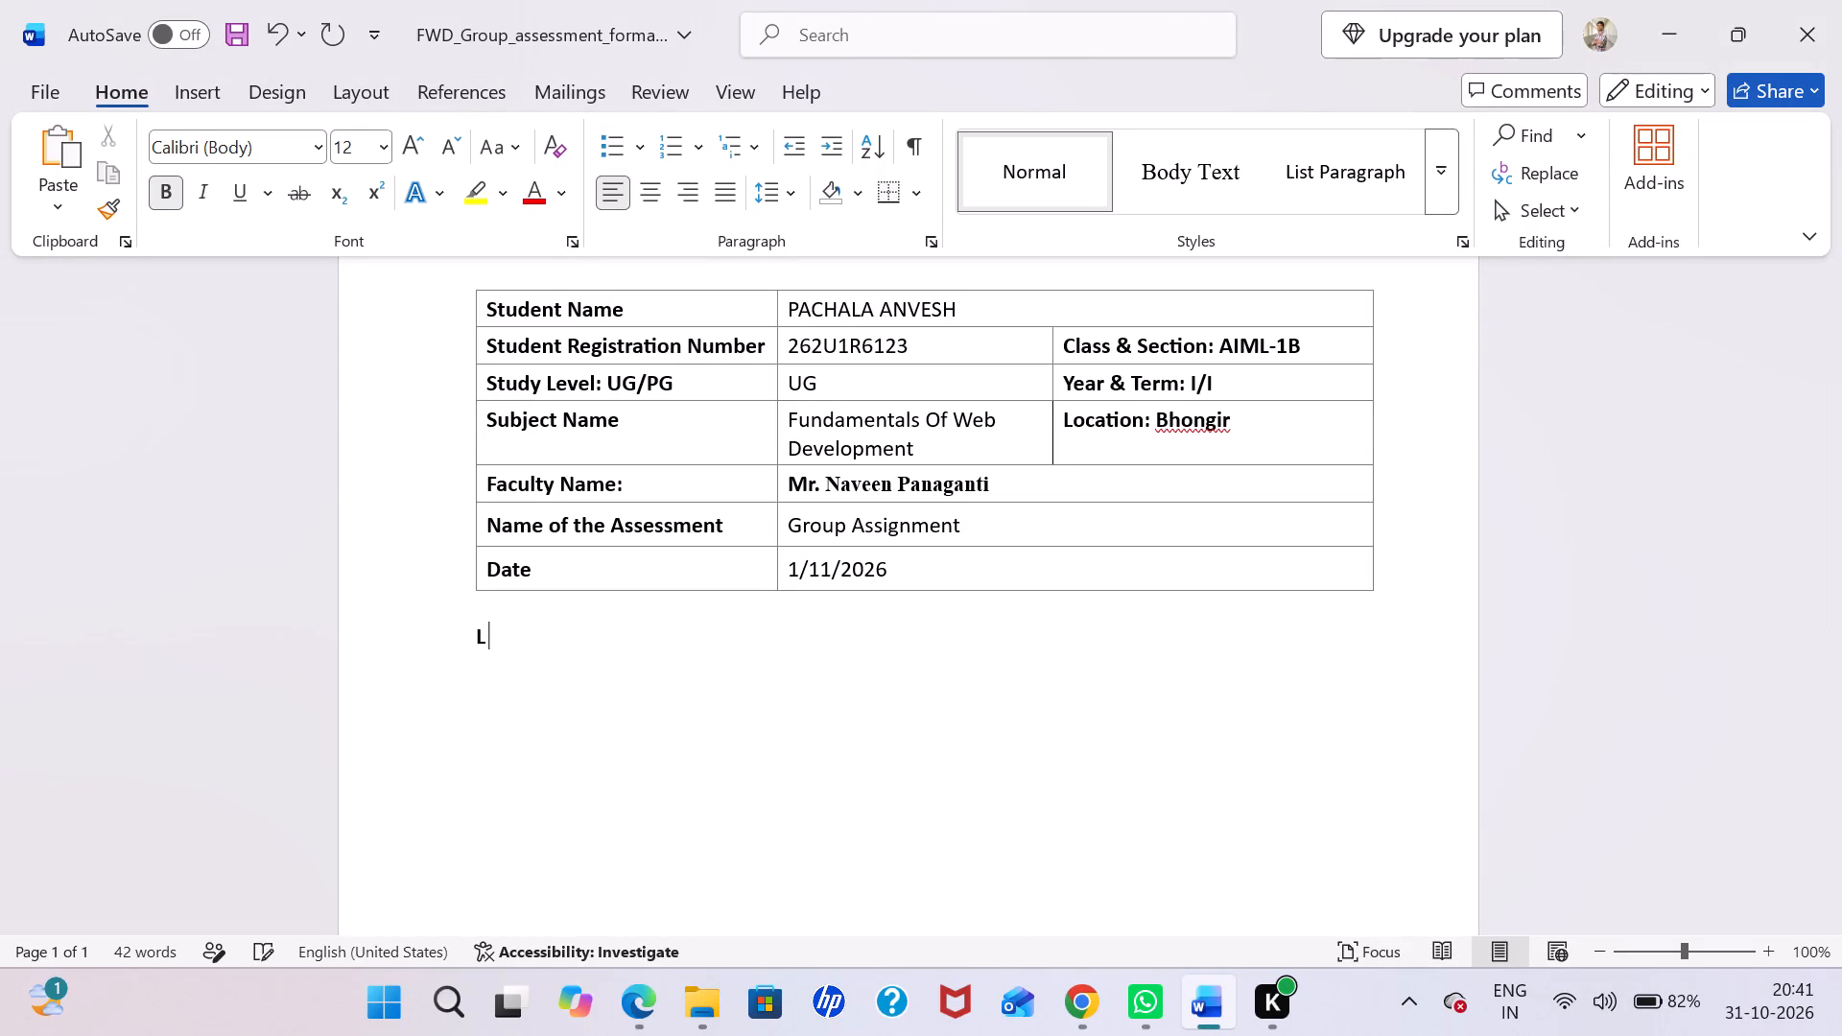
pyautogui.press('BackSpace')
pyautogui.press('l')
pyautogui.press('g')
pyautogui.press('-')
pyautogui.write('14')
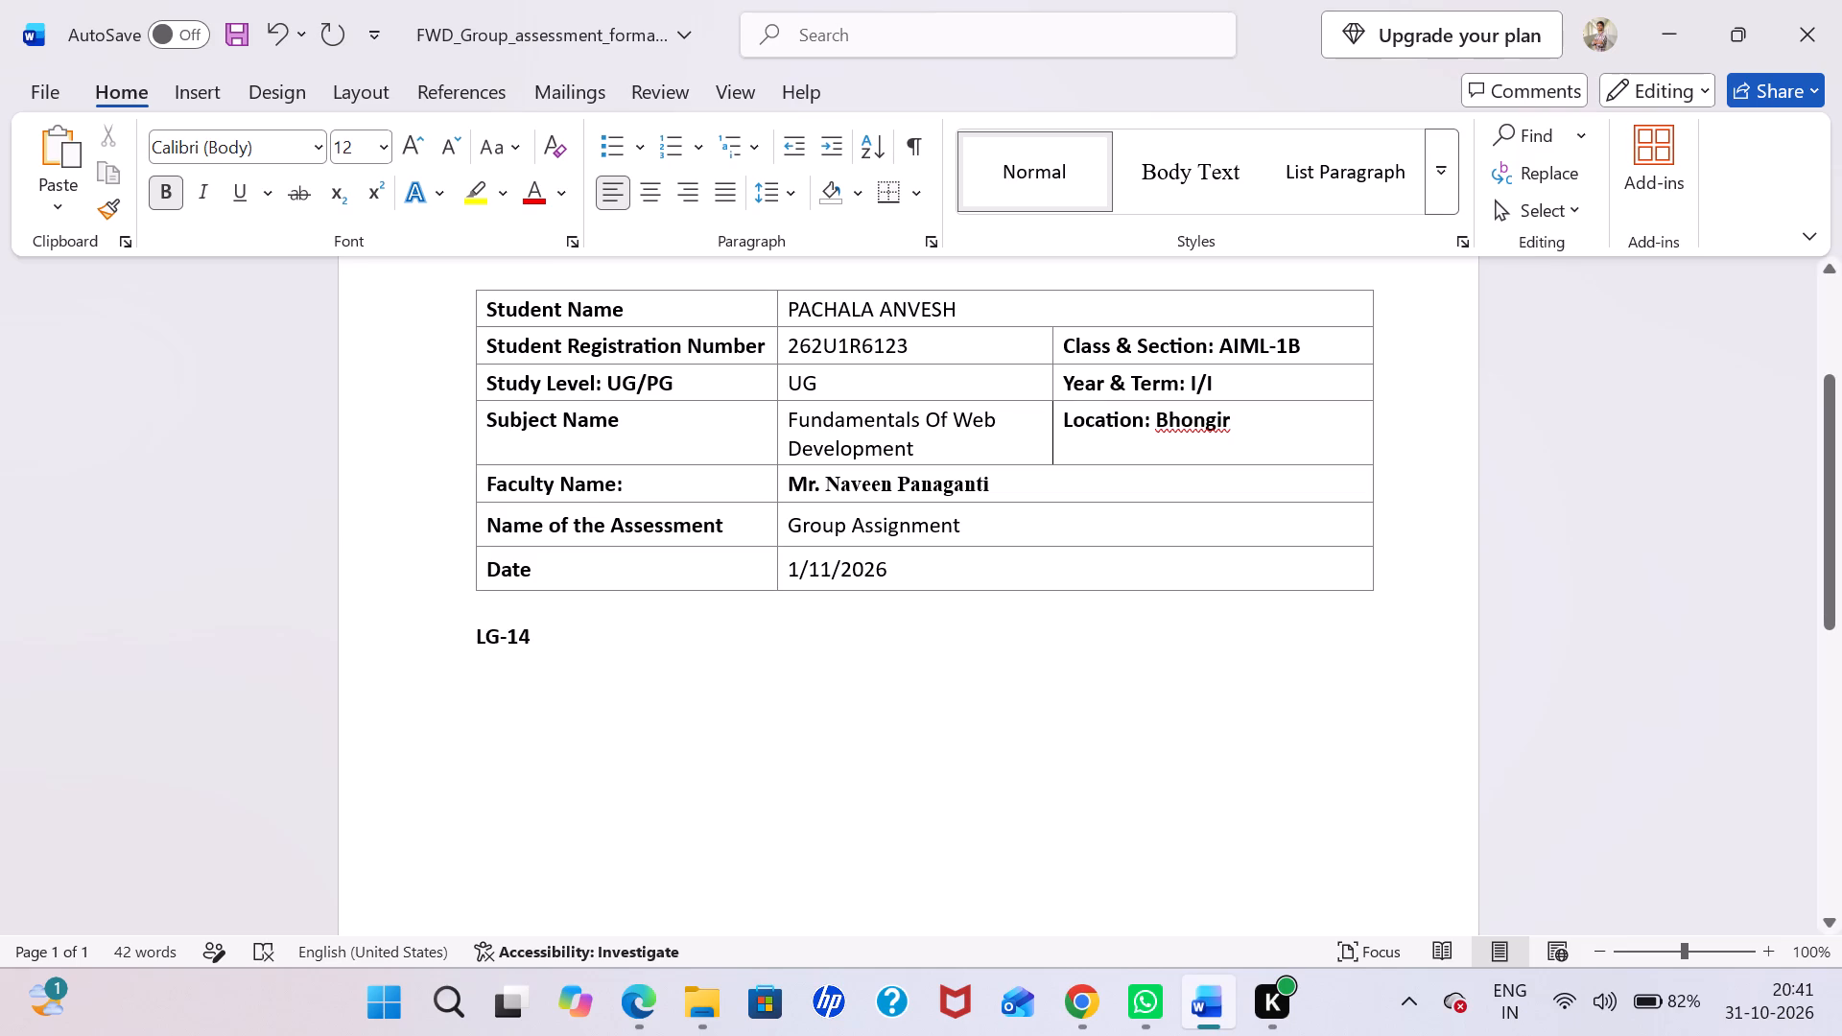
# Set the font size of the LG-14 label to 22.
pyautogui.moveTo(473, 637); pyautogui.dragTo(538, 640)
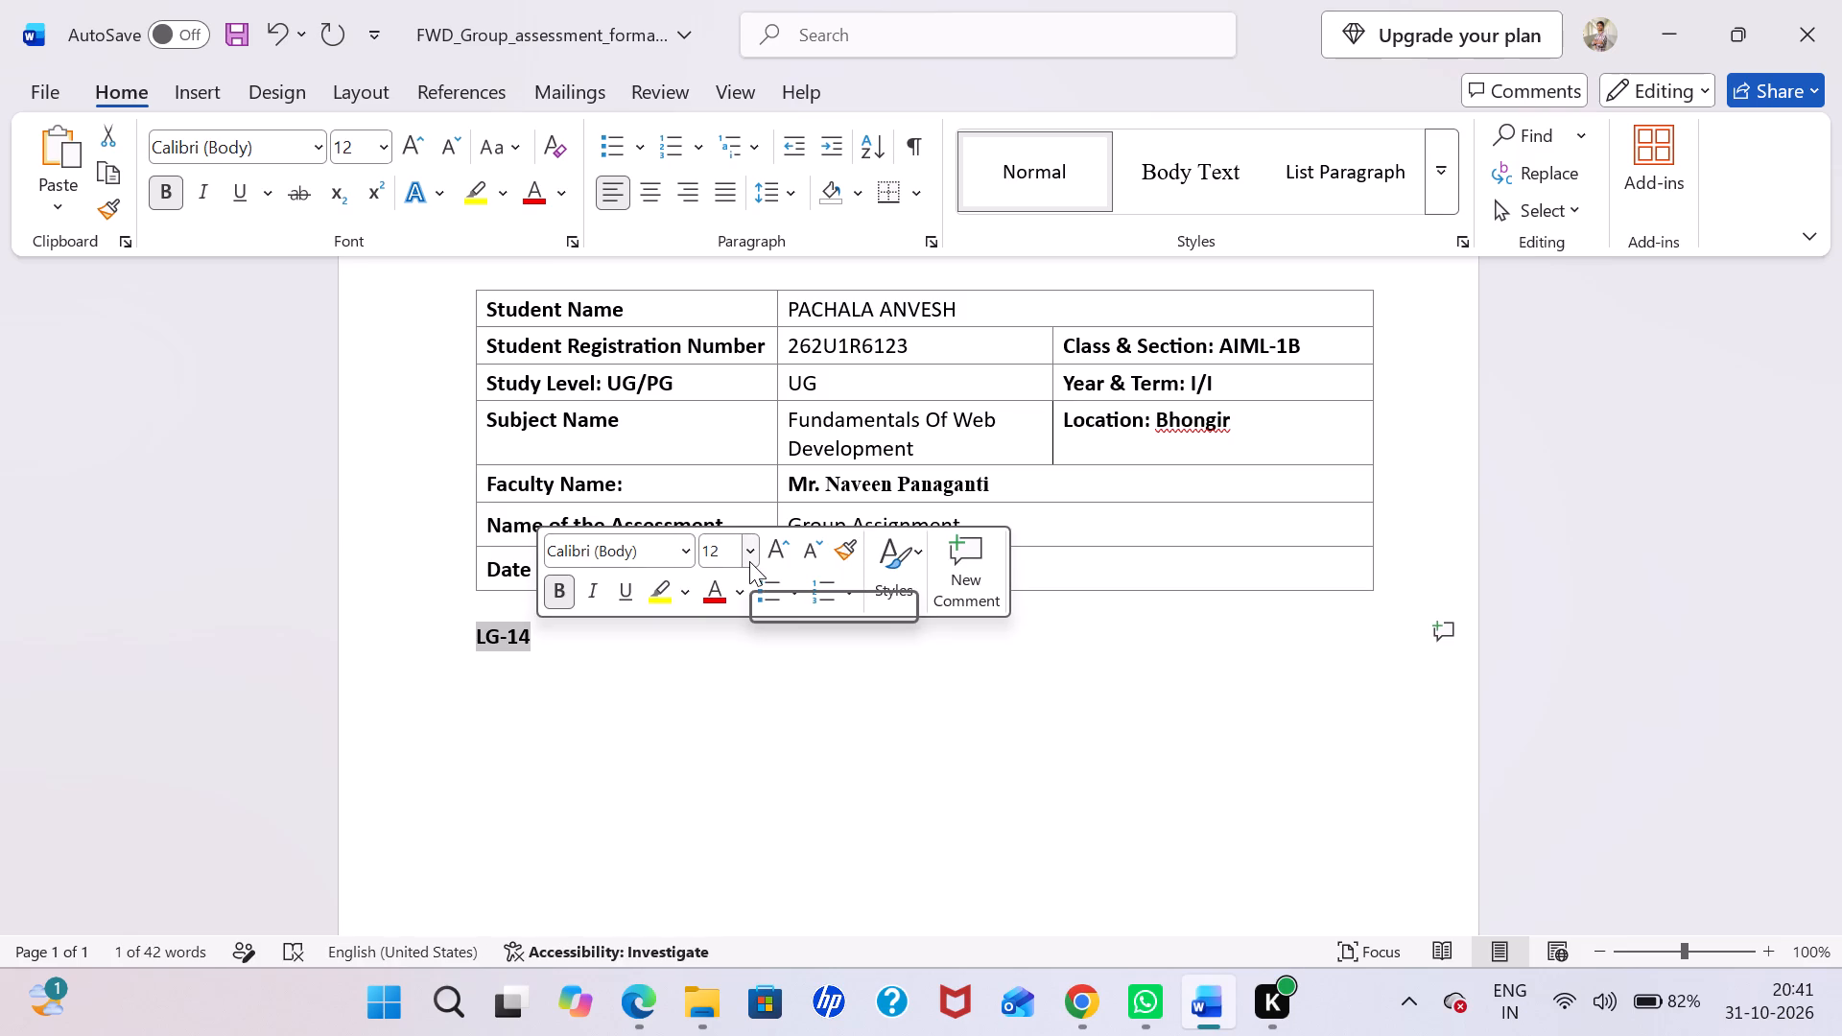
pyautogui.click(749, 554)
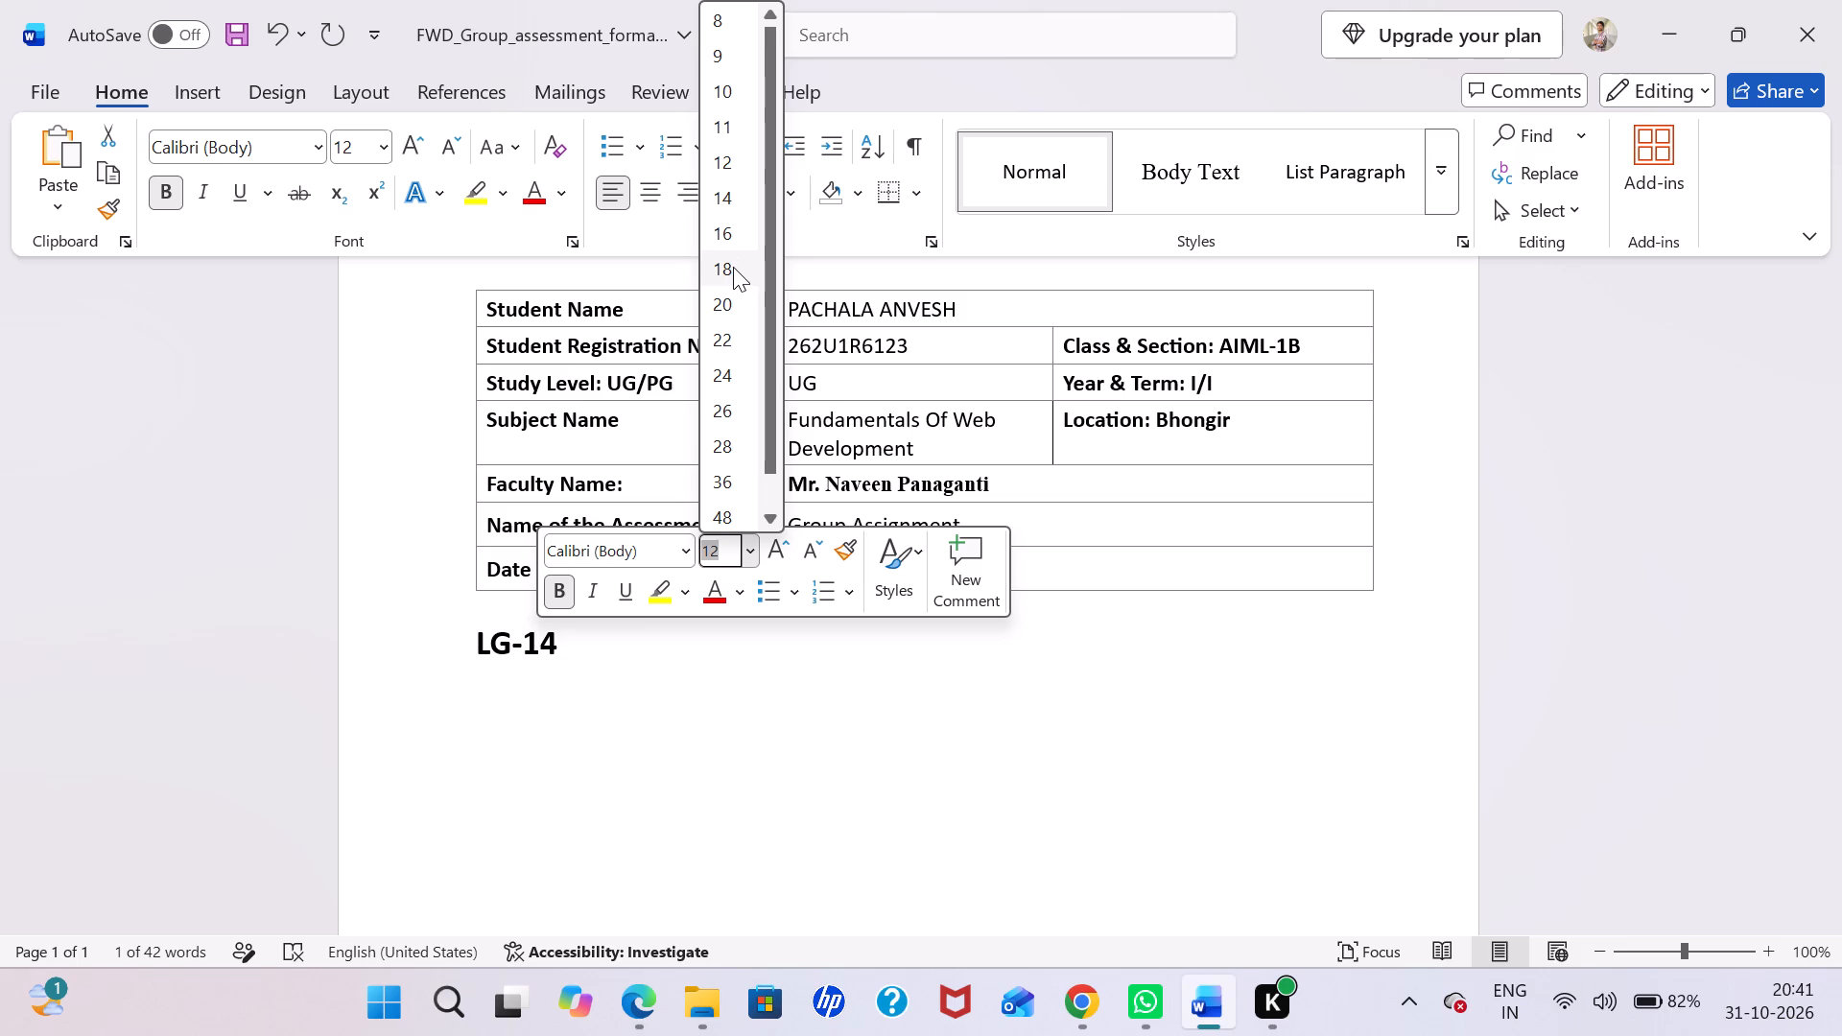
pyautogui.click(730, 328)
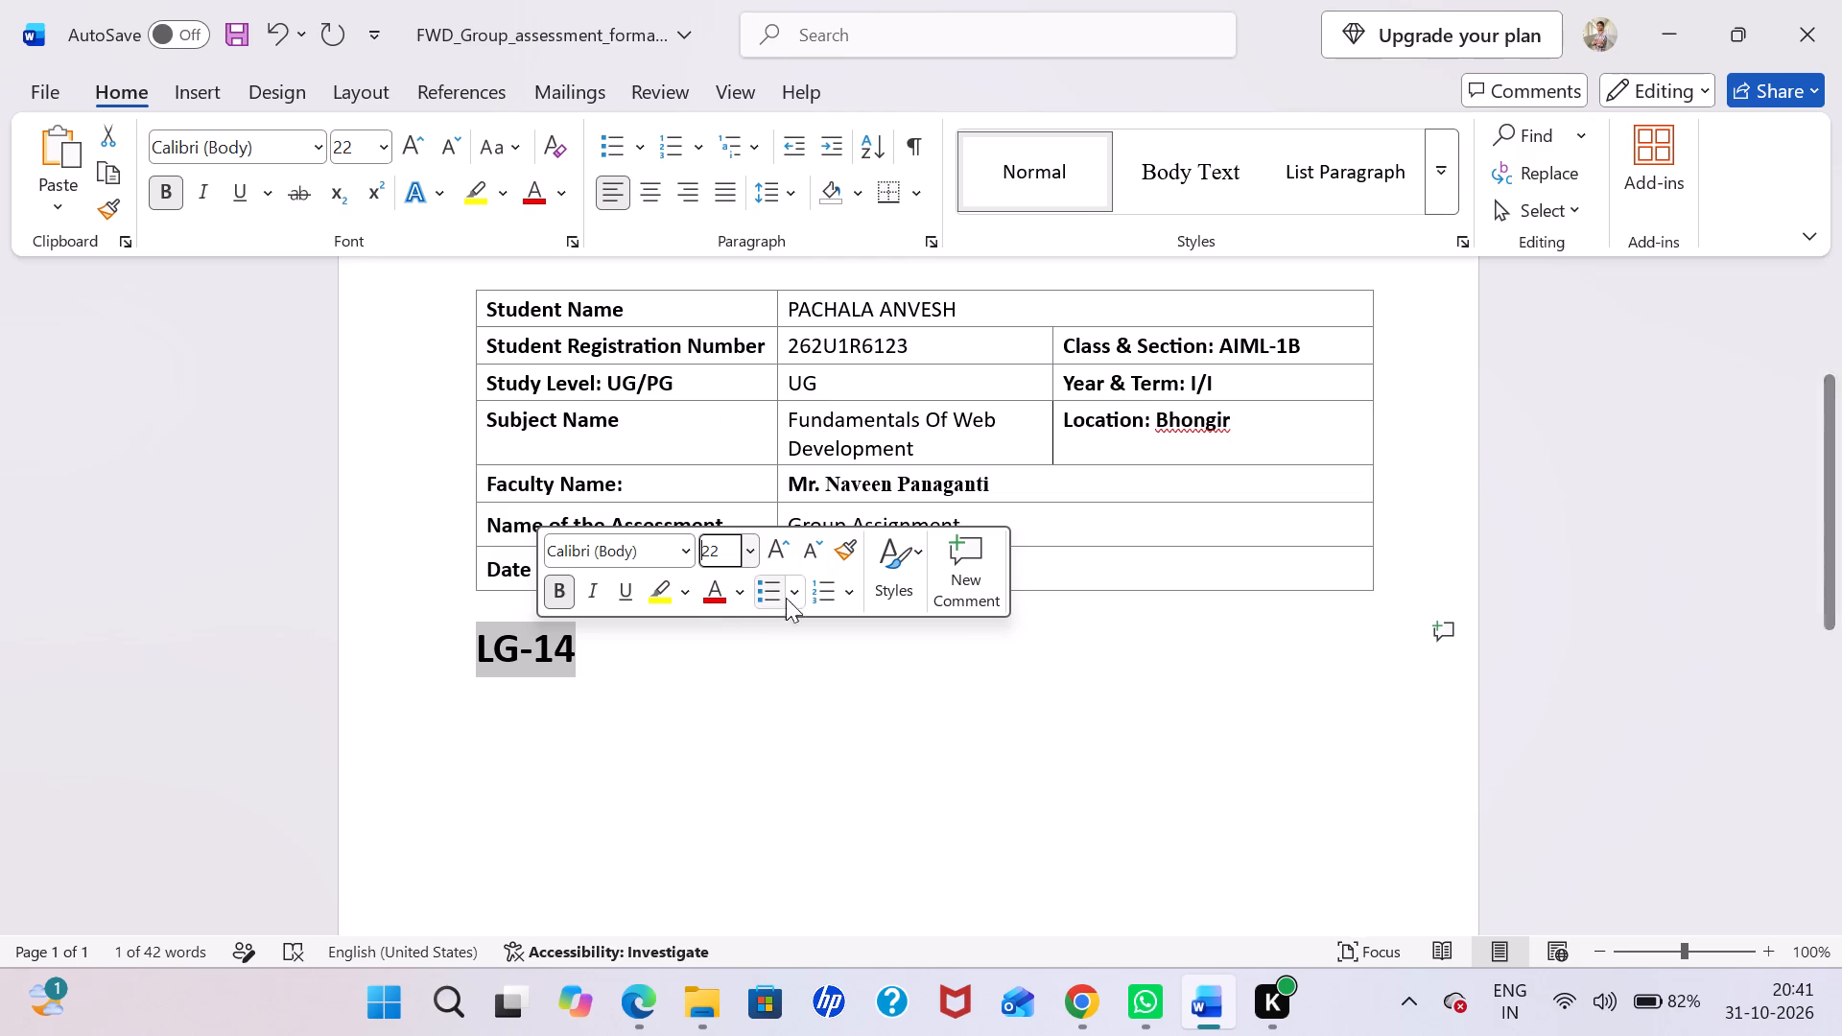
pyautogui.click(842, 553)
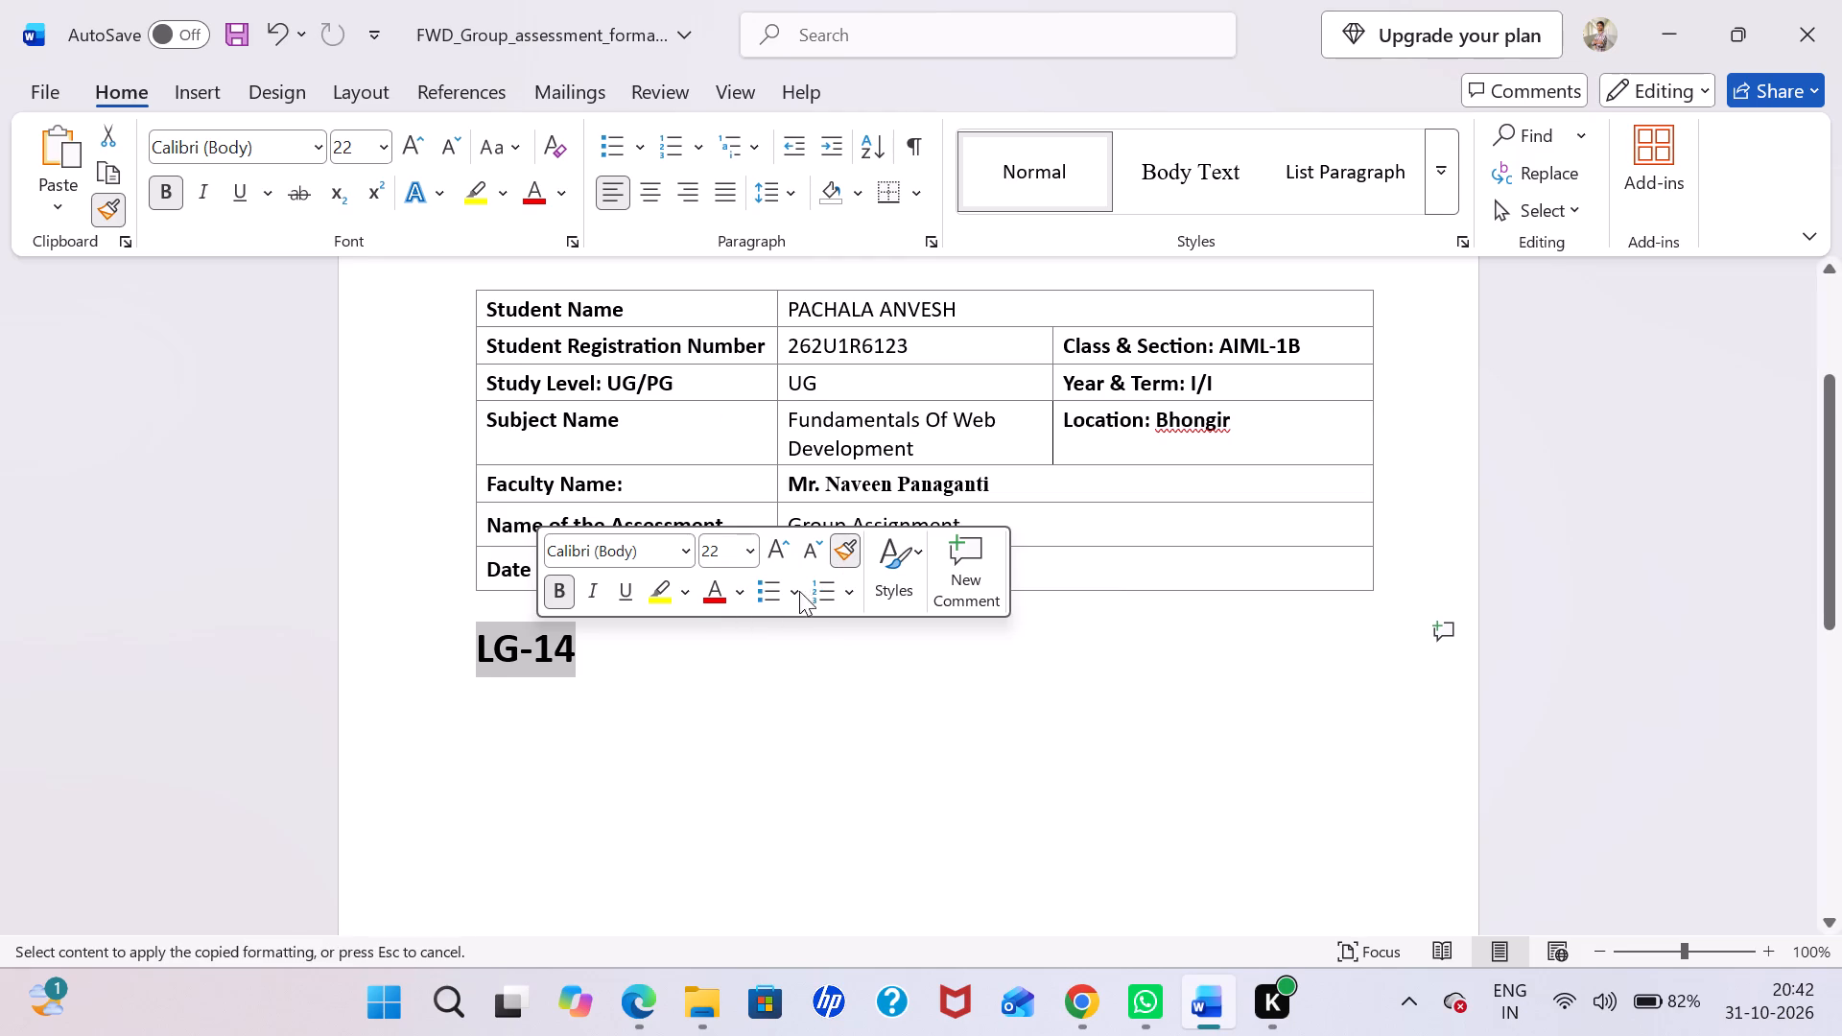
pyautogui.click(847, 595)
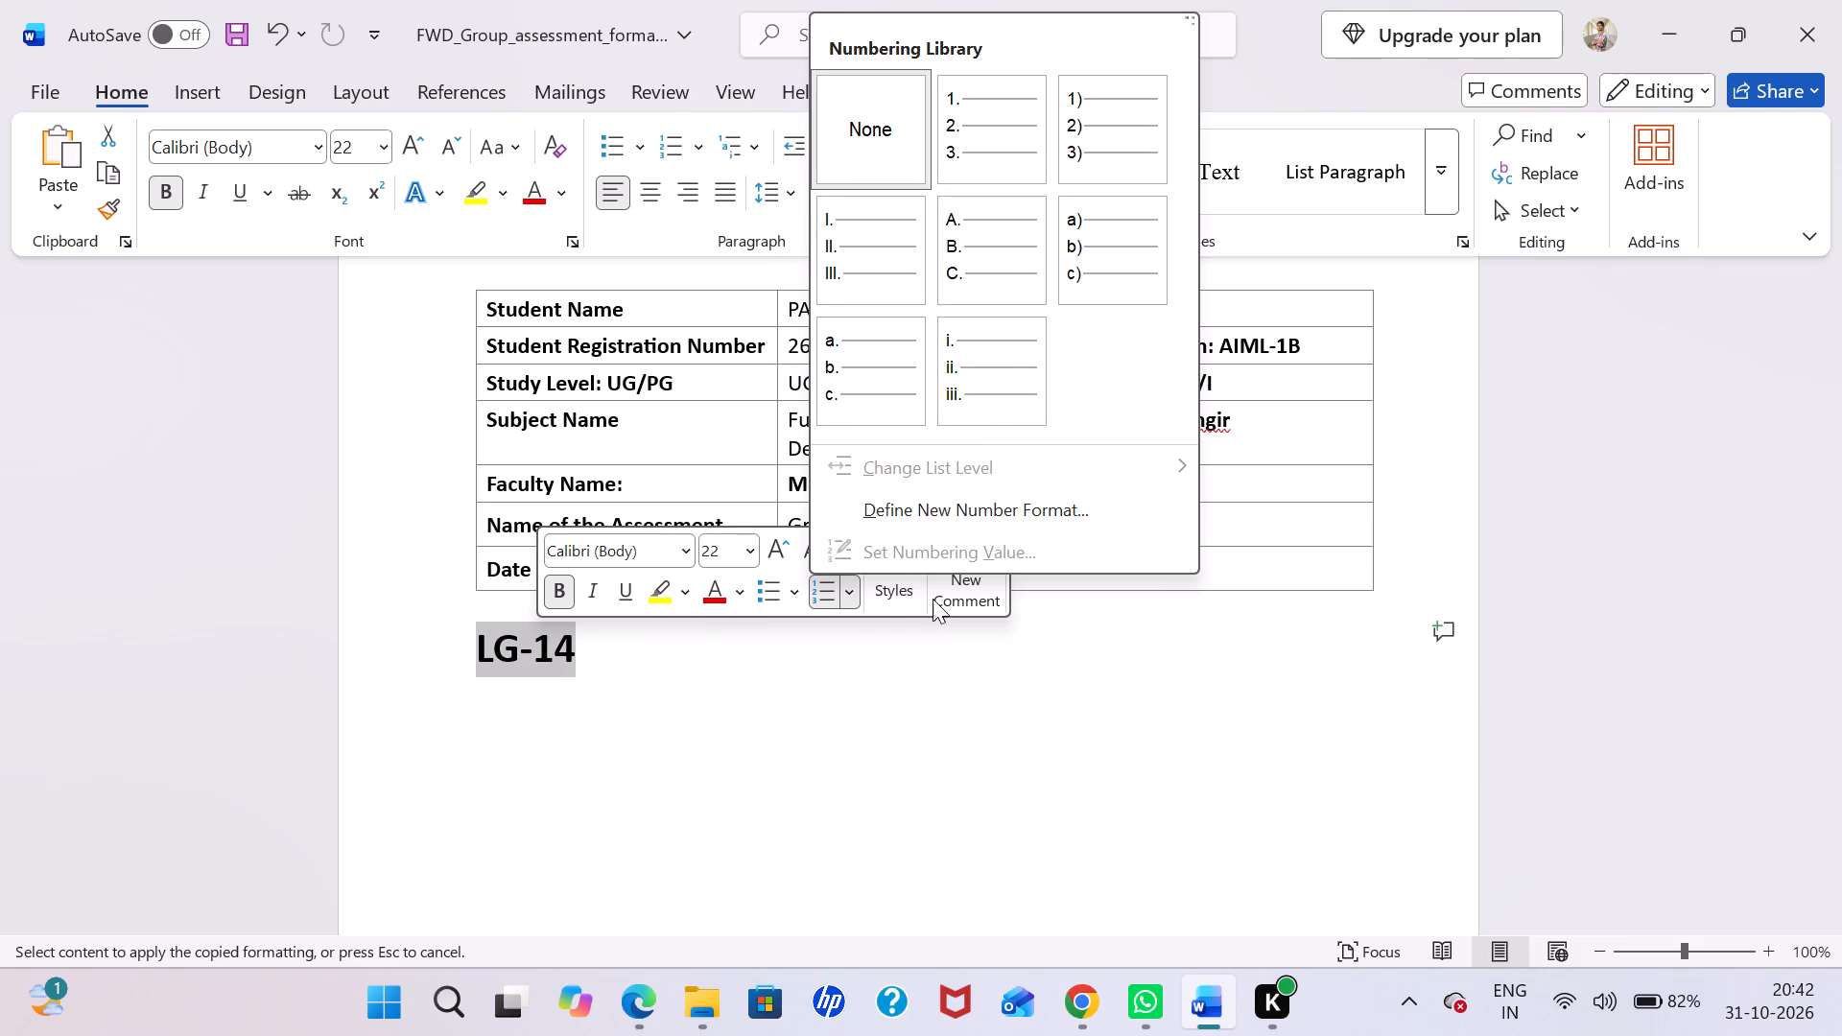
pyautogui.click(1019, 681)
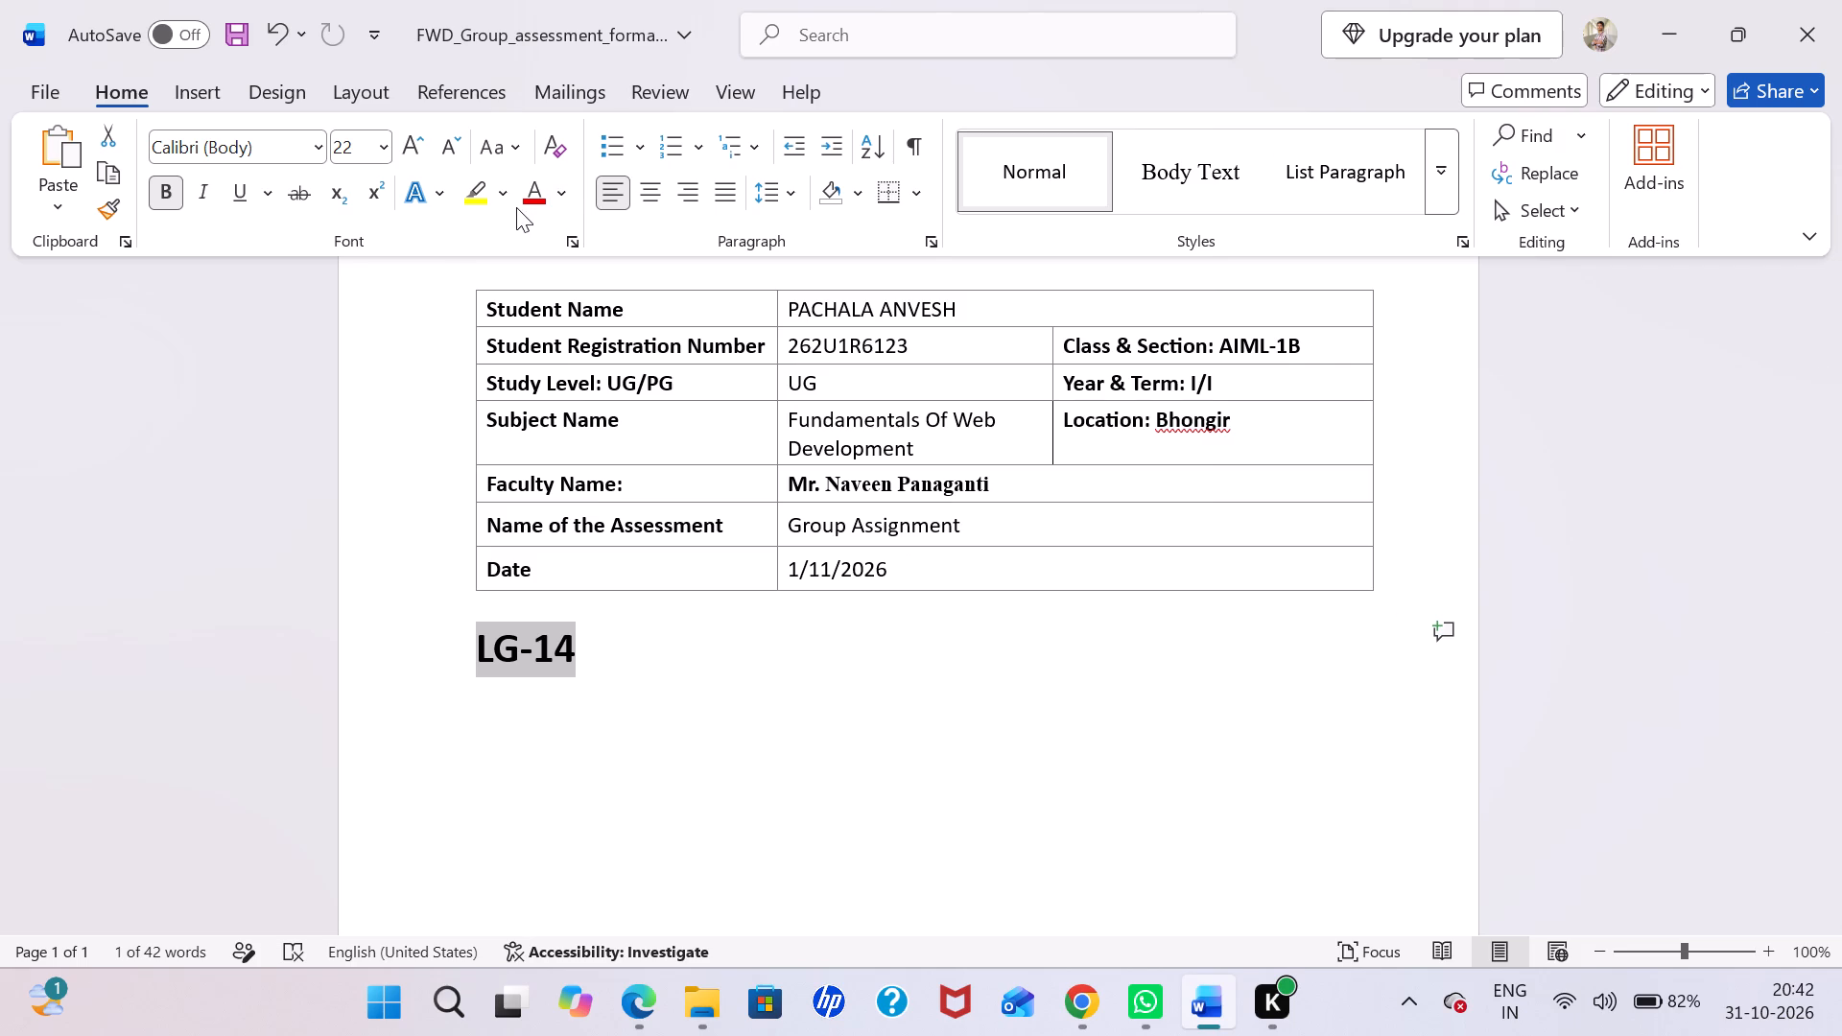
# Change the font colour of the LG-14 label to the medium blue theme colour.
pyautogui.click(560, 185)
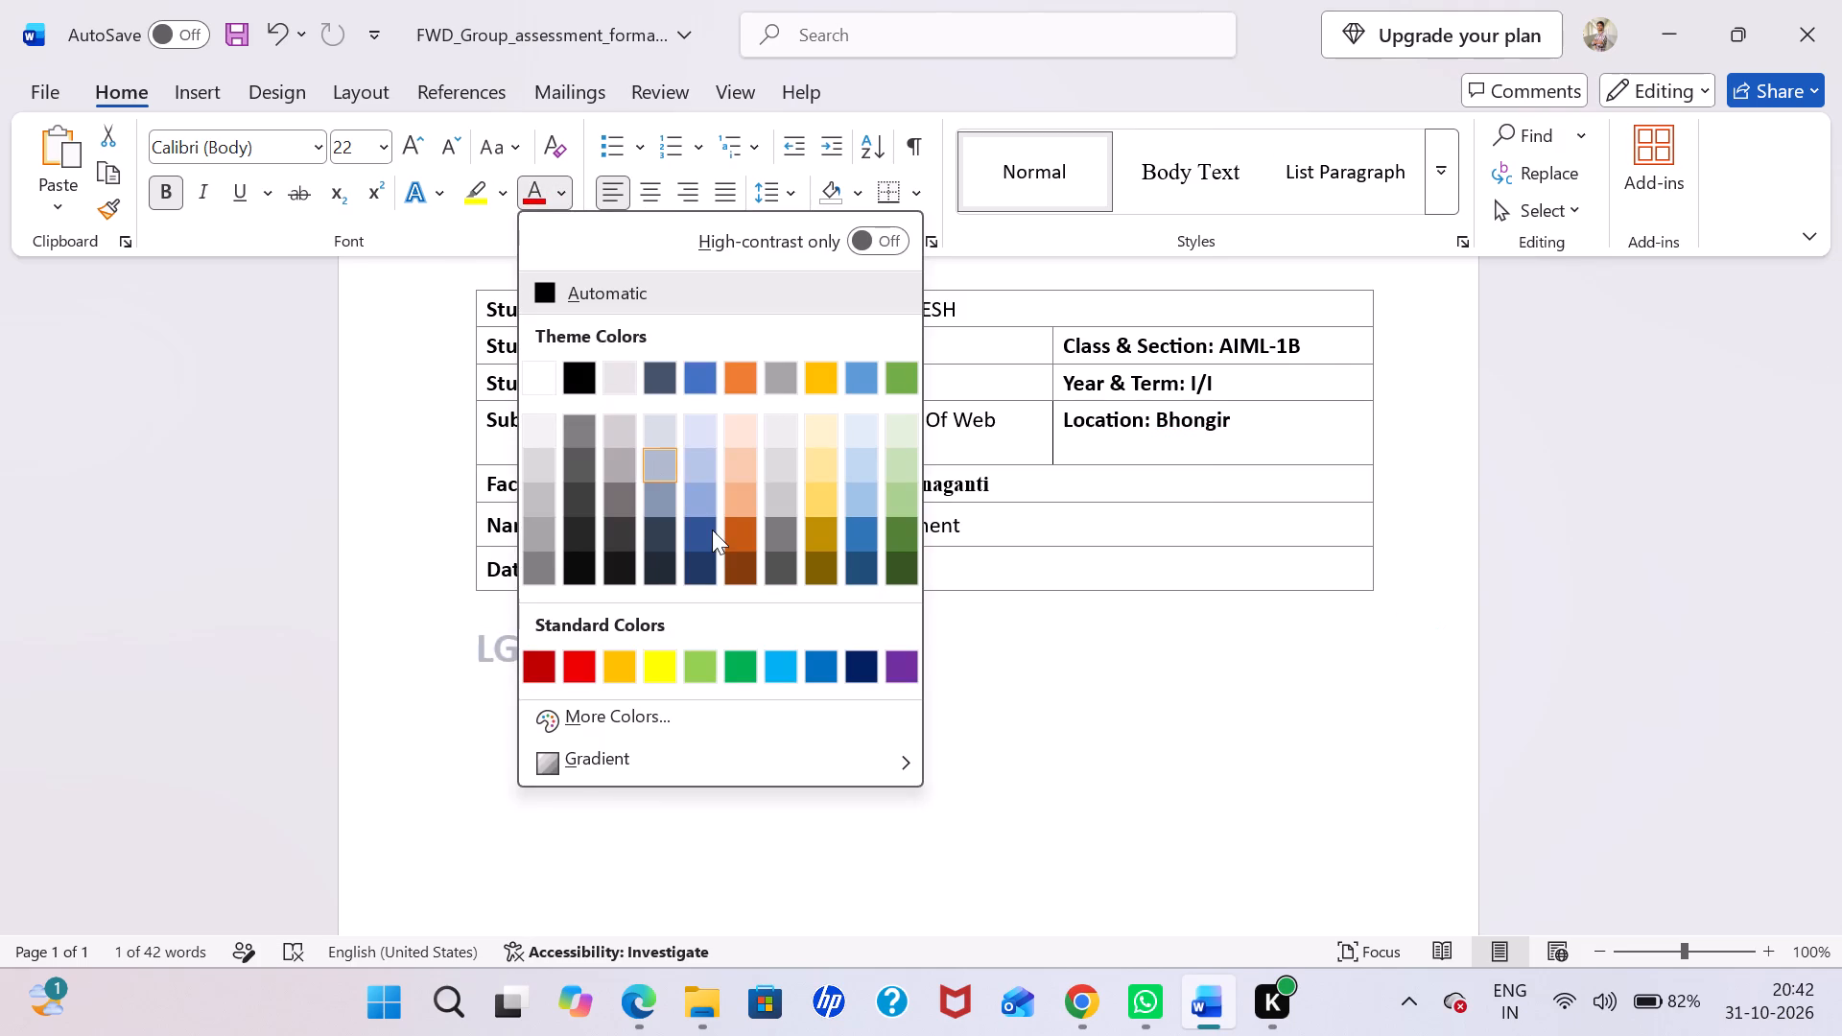
pyautogui.click(700, 380)
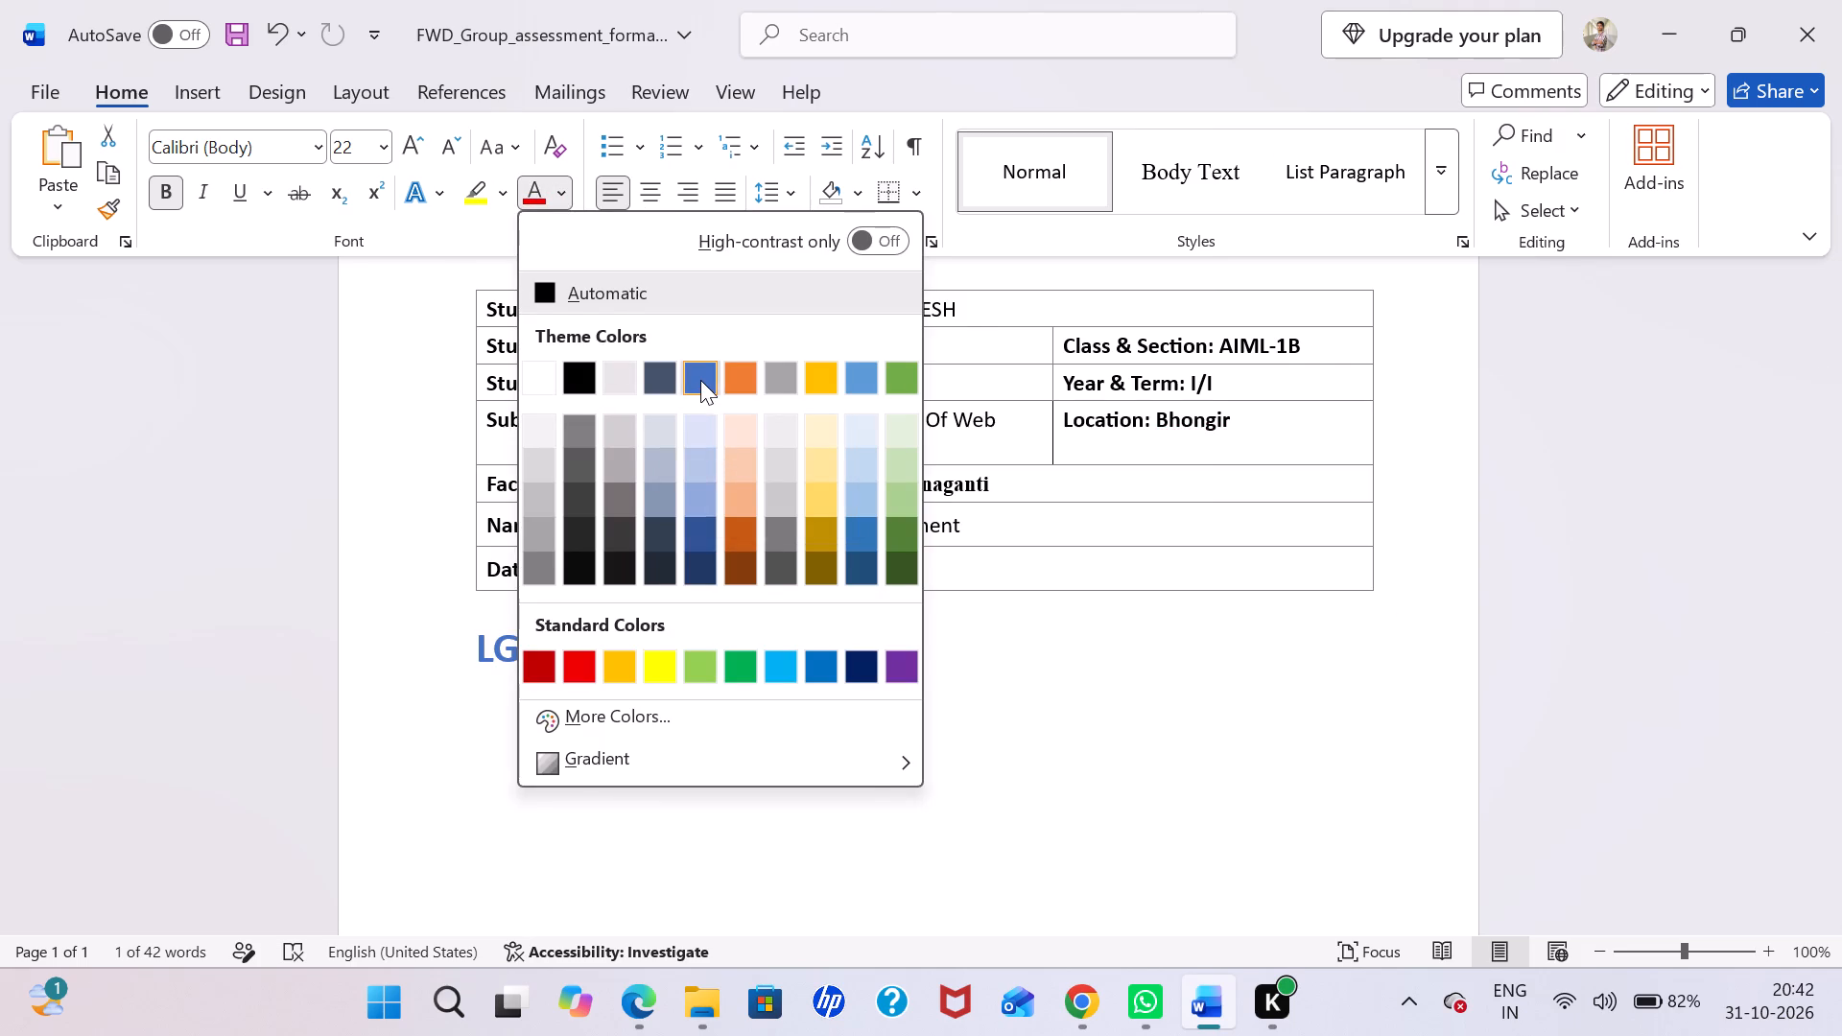
pyautogui.click(624, 686)
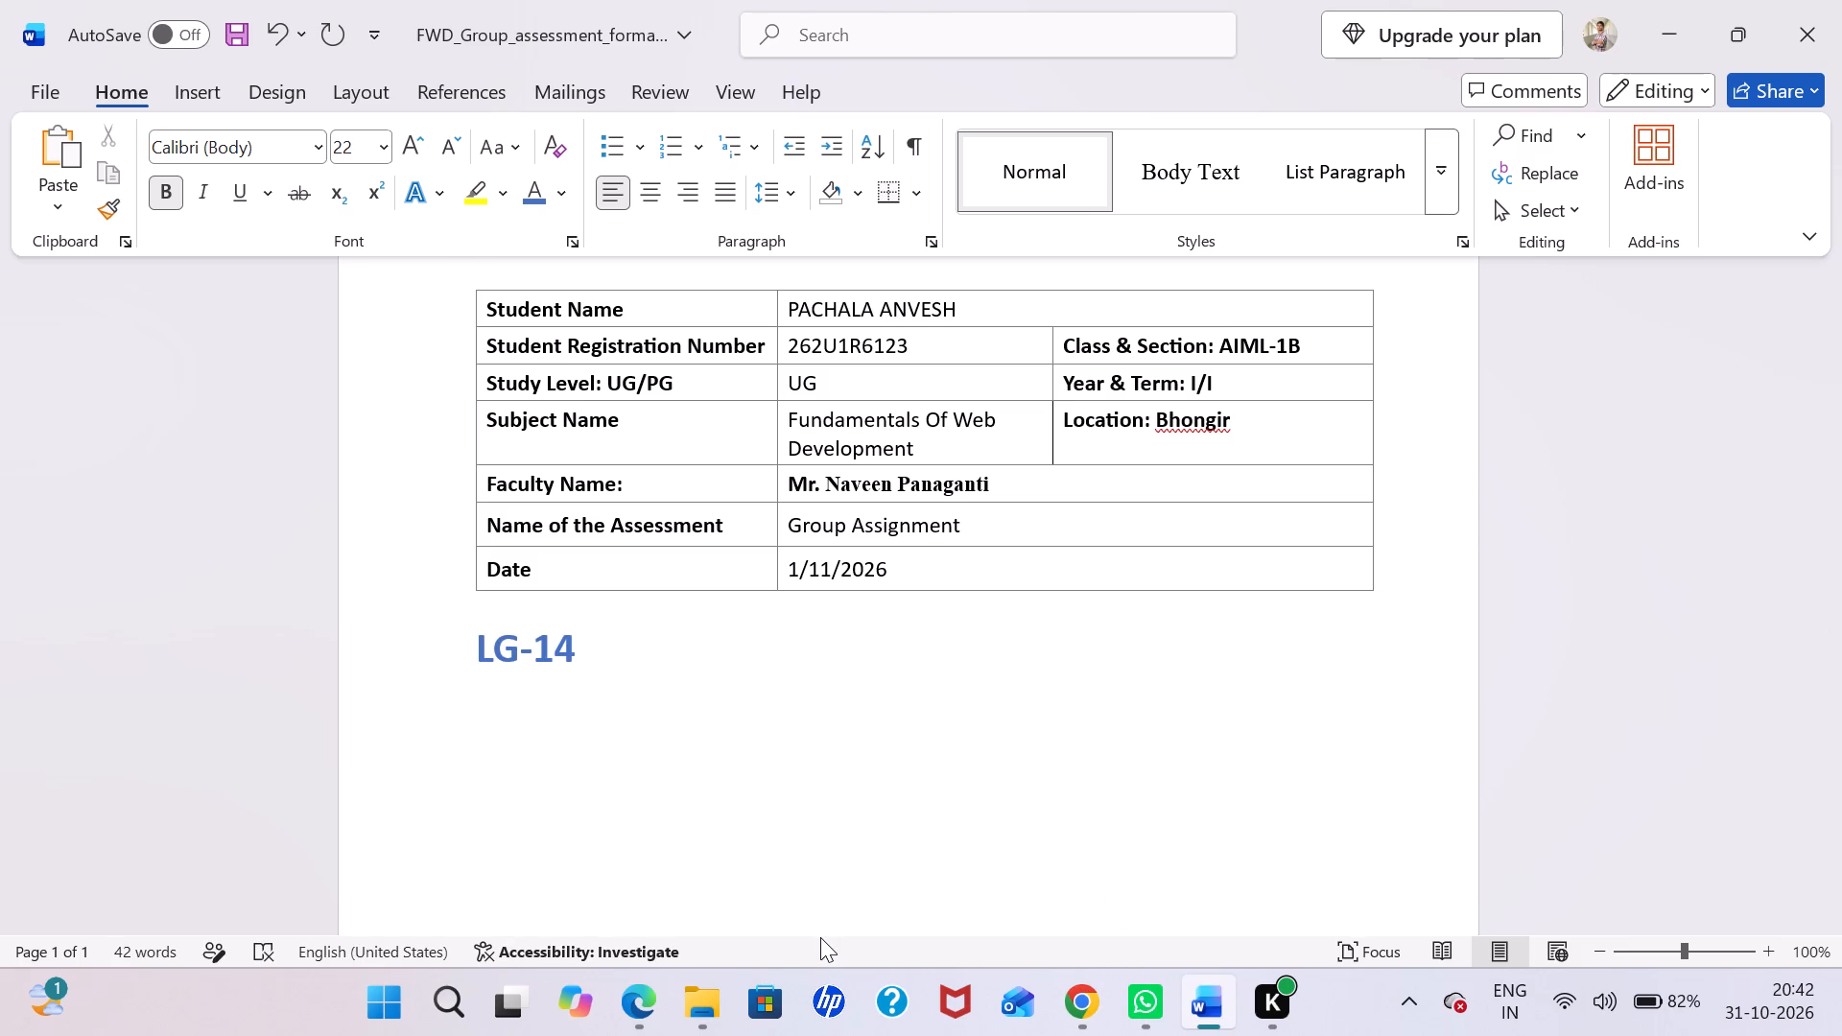
# Paste the title Online Art Exhibition Website from the clipboard history on the line below LG-14.
pyautogui.press('super+v')
pyautogui.scroll(-1, 697, 624)
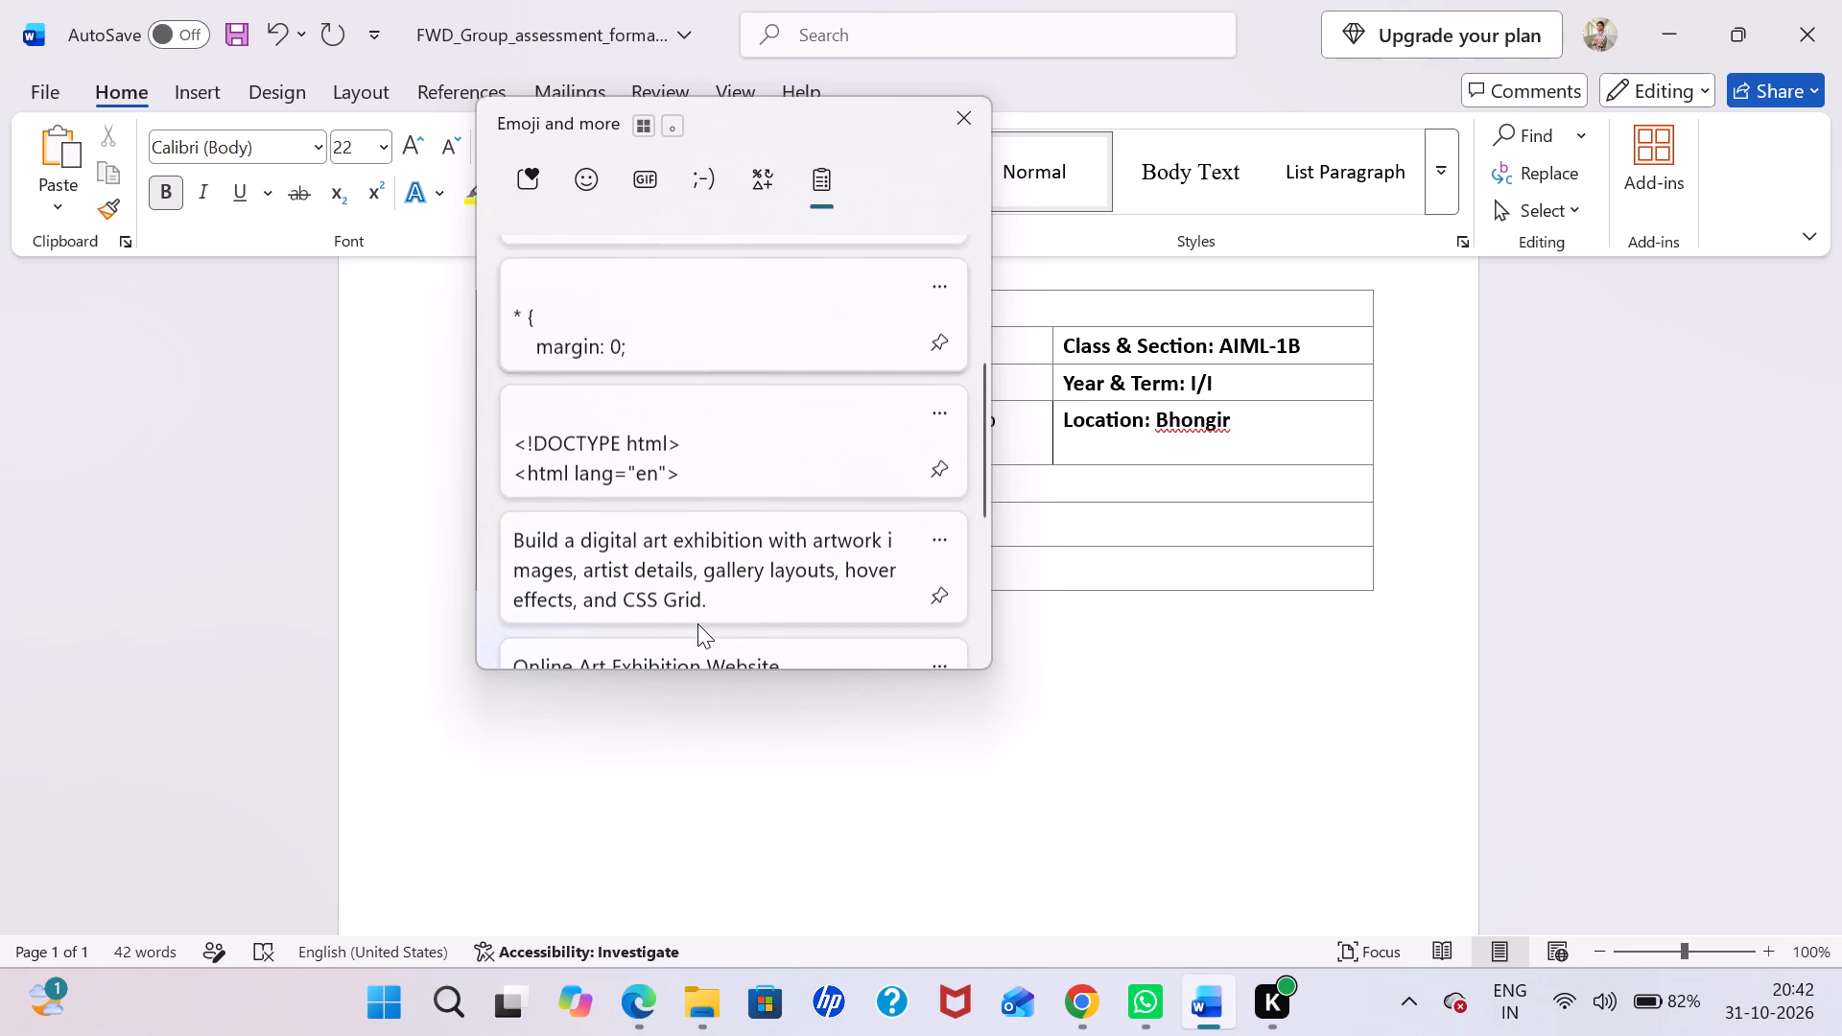
pyautogui.scroll(-2, 697, 624)
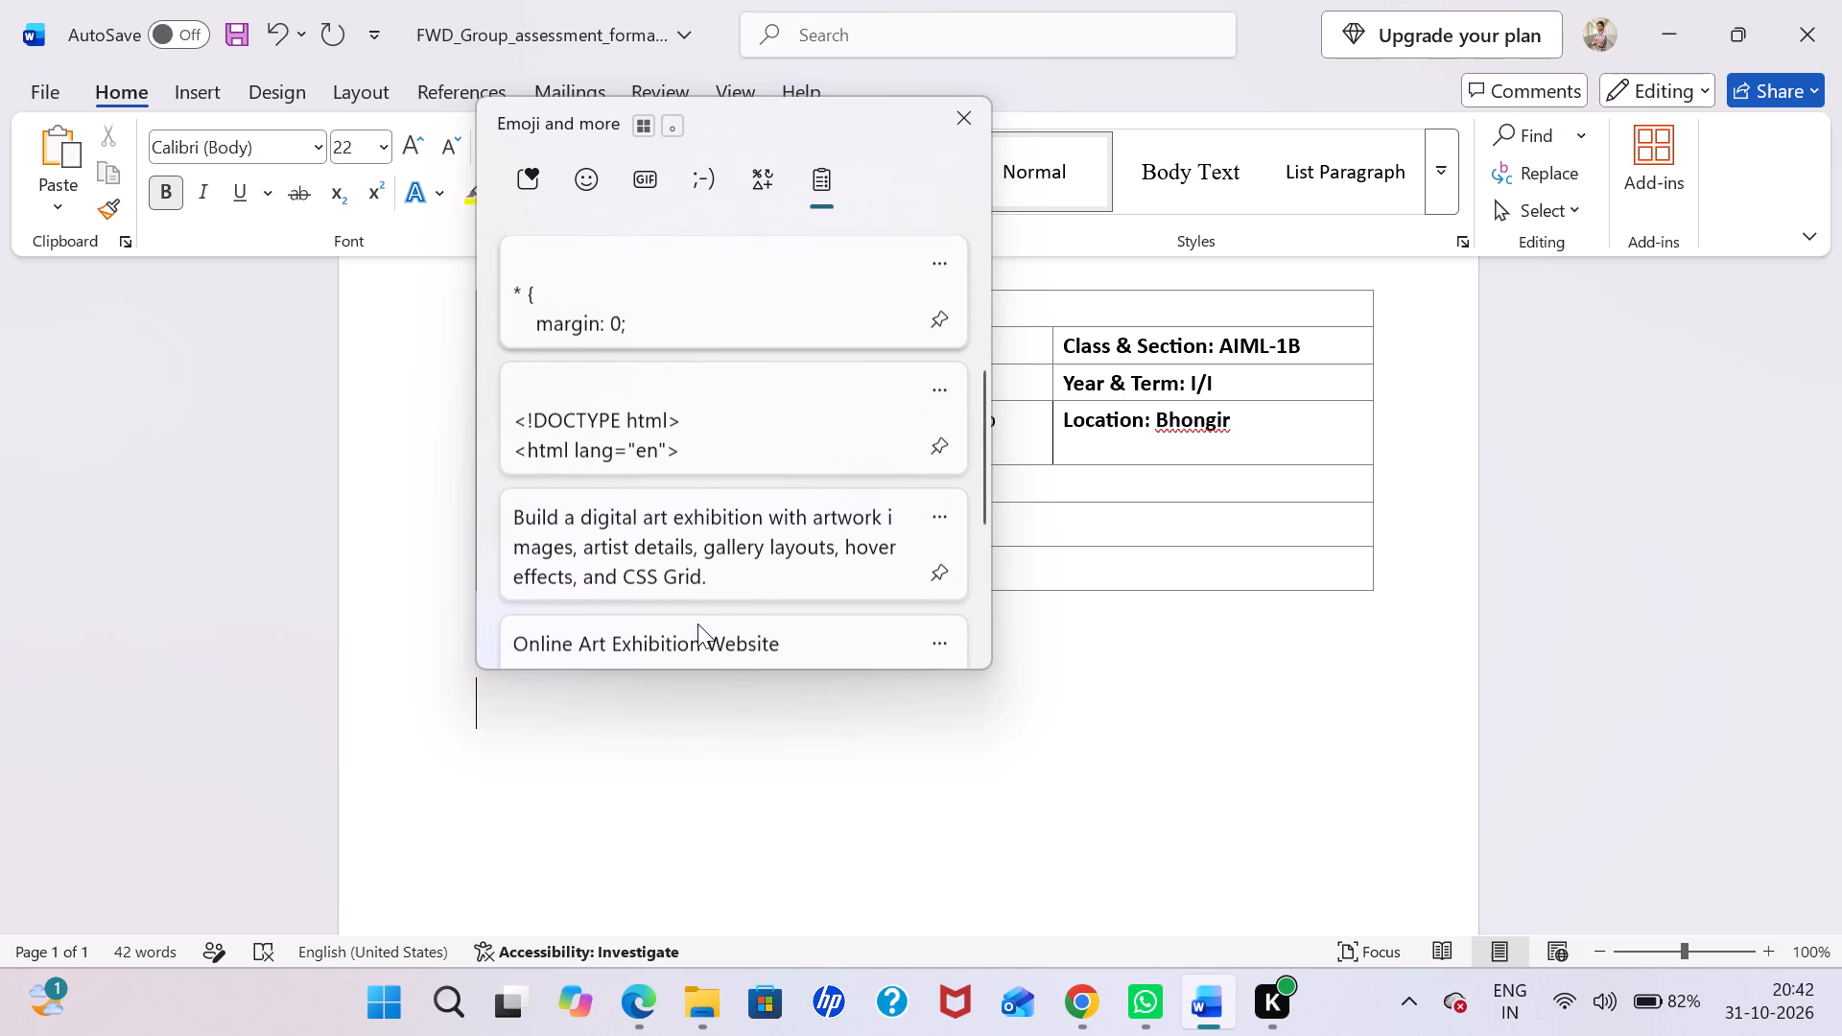
pyautogui.scroll(-2, 697, 624)
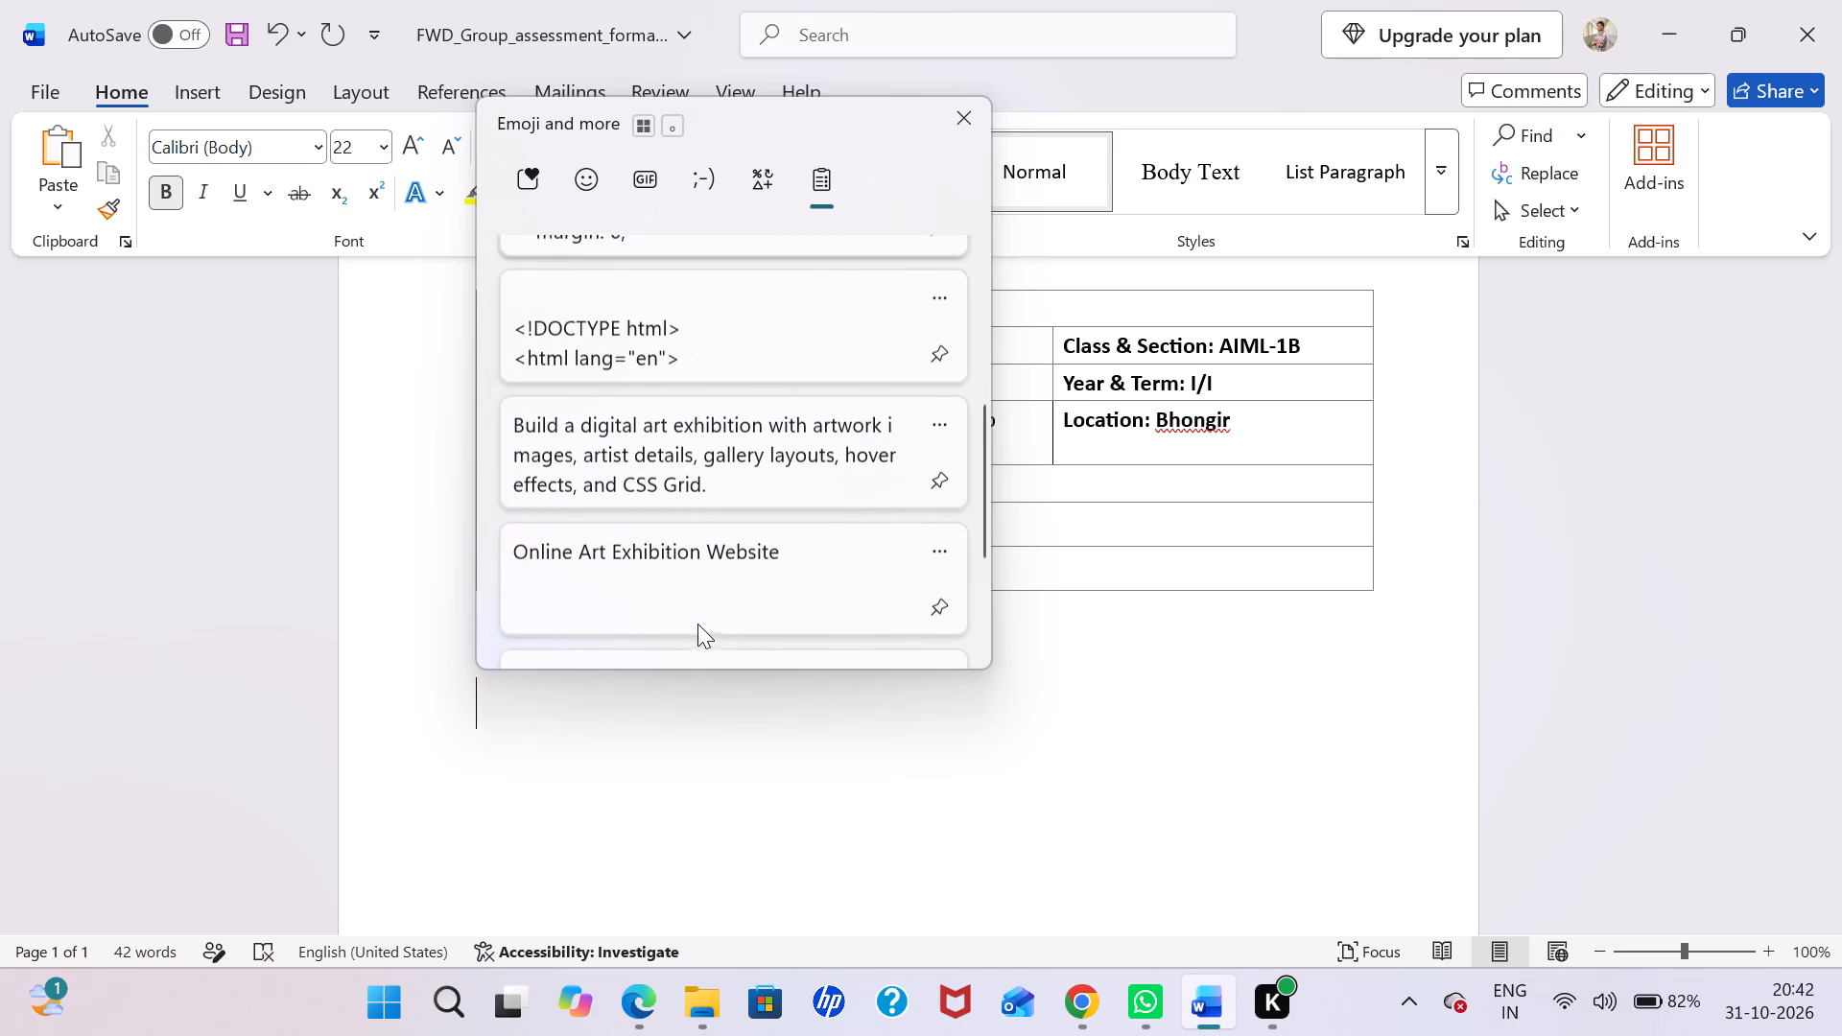
pyautogui.scroll(-2, 697, 624)
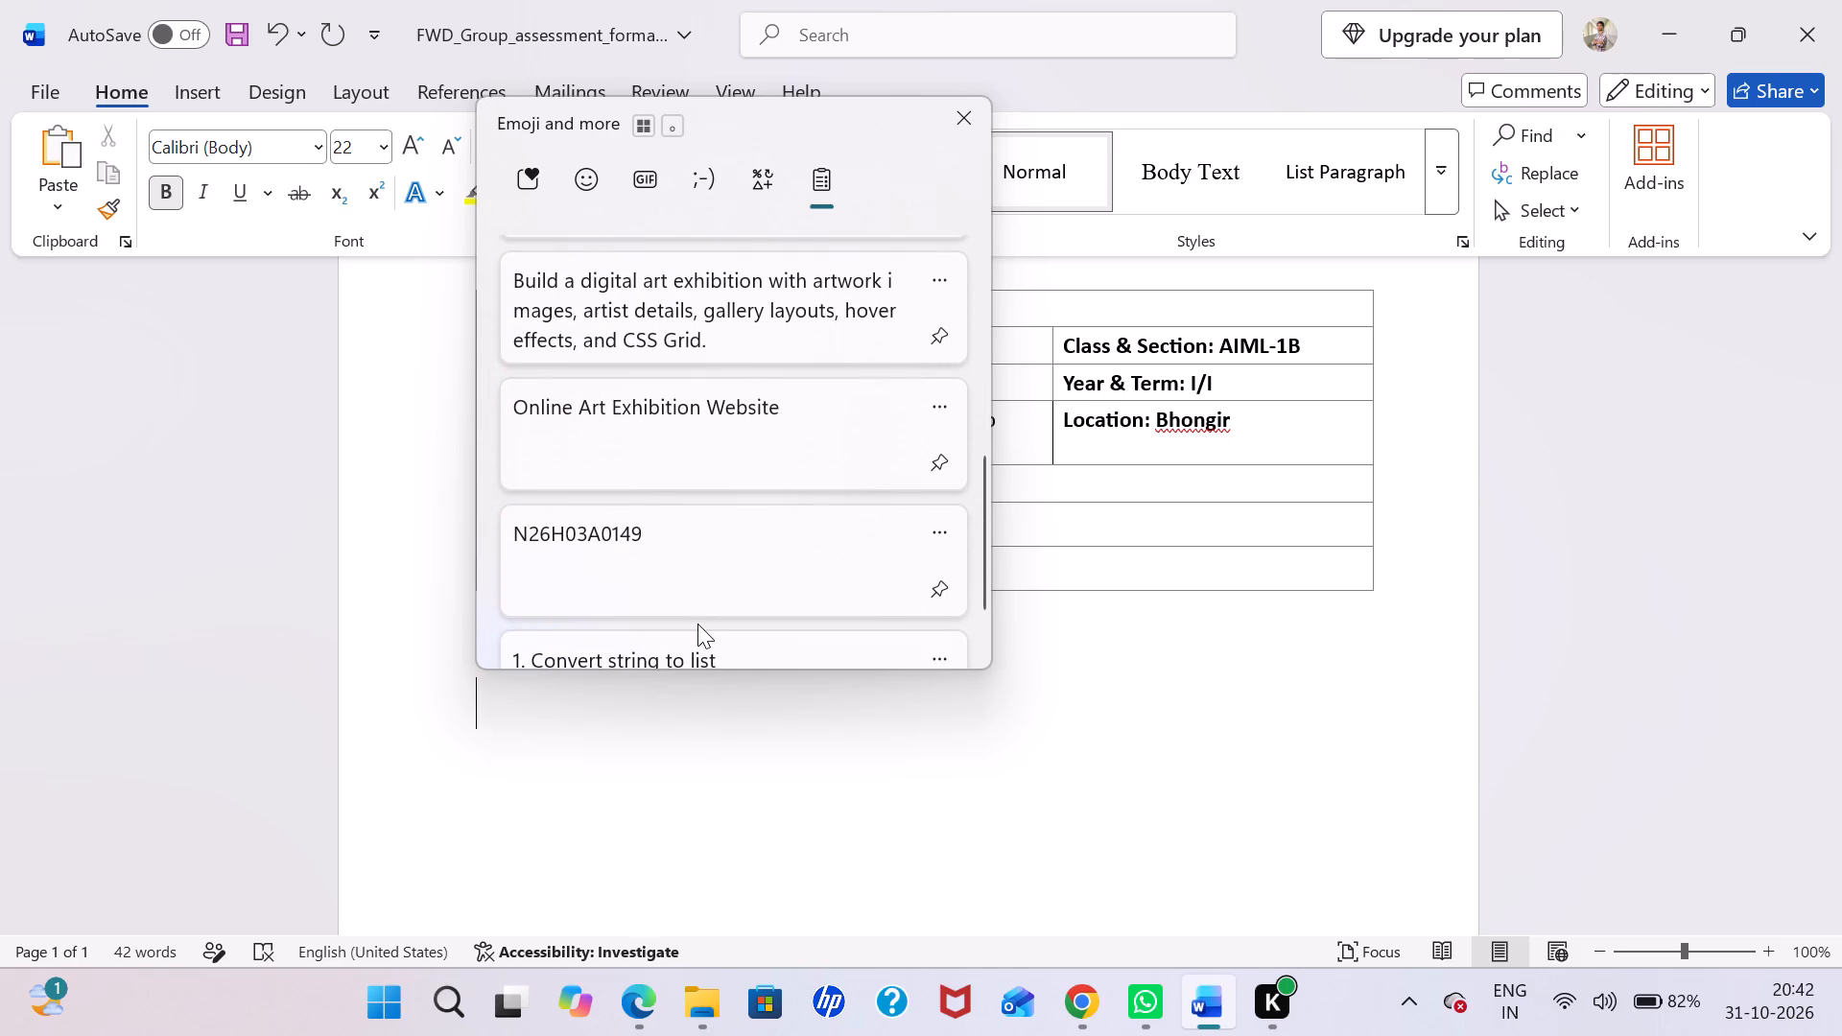
pyautogui.scroll(-2, 697, 624)
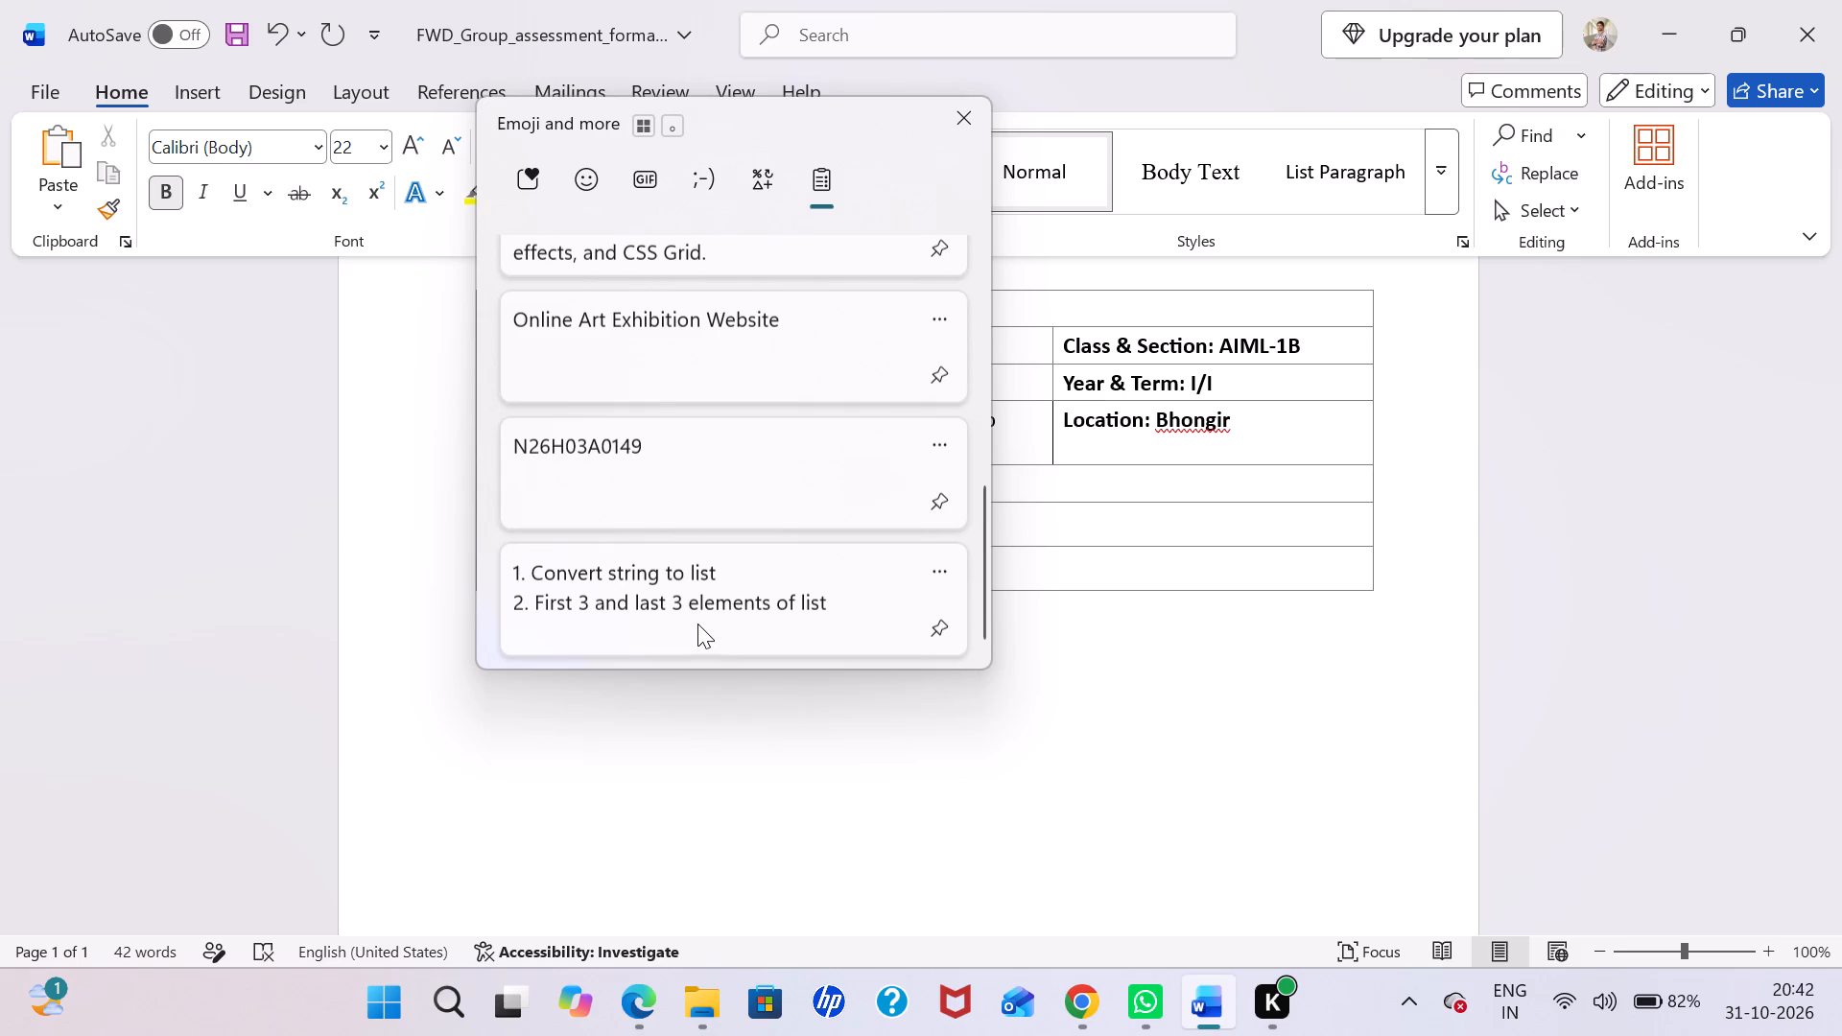
pyautogui.scroll(-2, 697, 624)
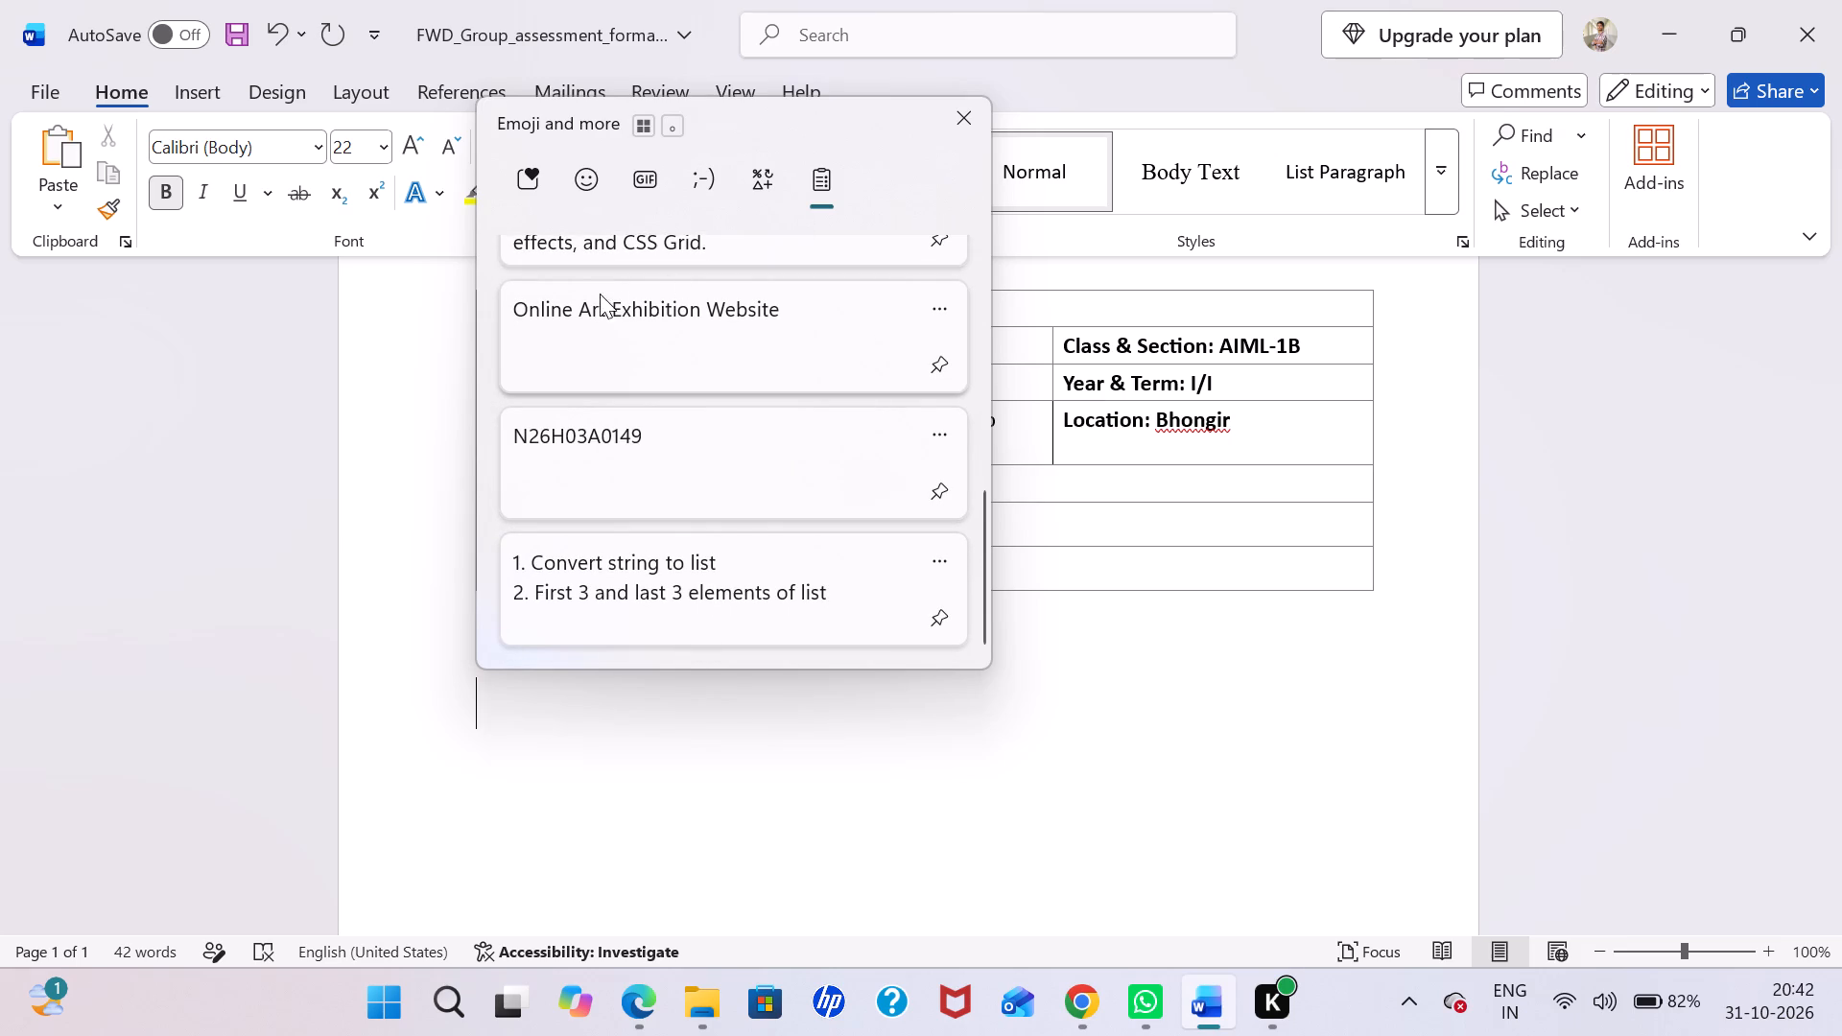
pyautogui.click(656, 294)
pyautogui.hotkey('ctrl', 'v')
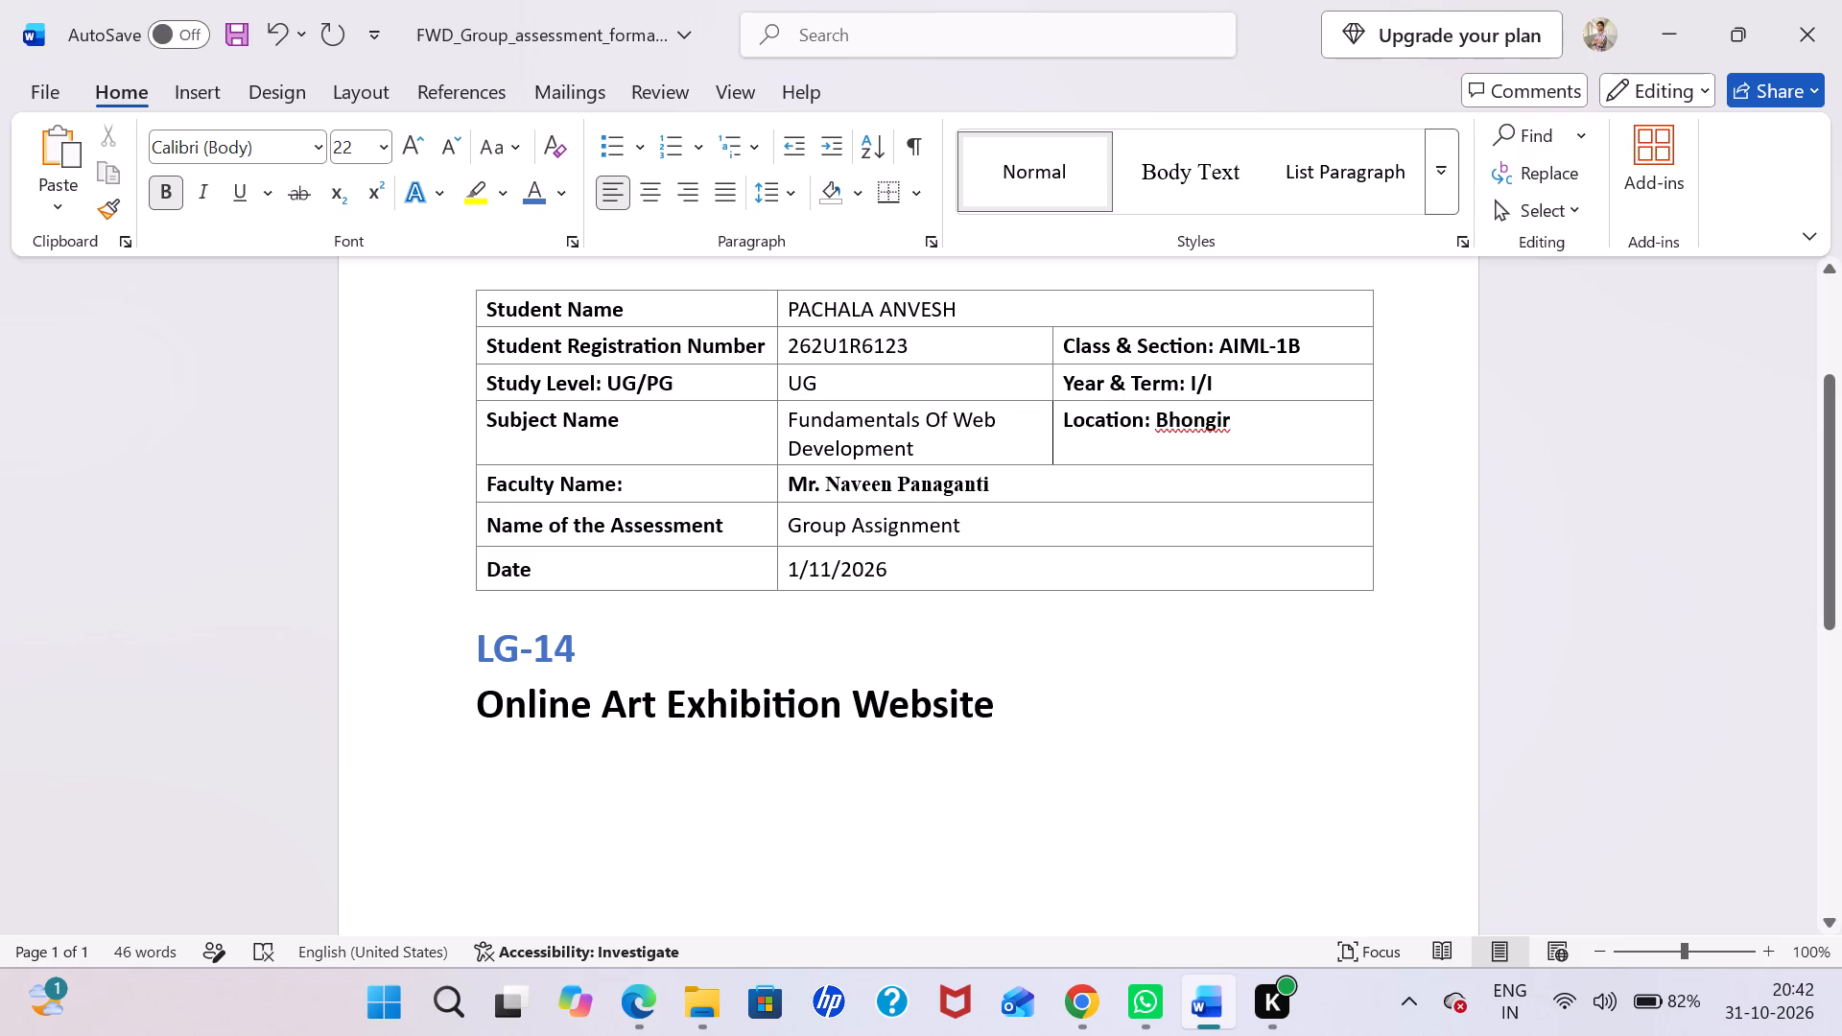
# Colour the Online Art Exhibition Website title in the same theme blue as the LG-14 label.
pyautogui.moveTo(471, 703); pyautogui.dragTo(934, 729)
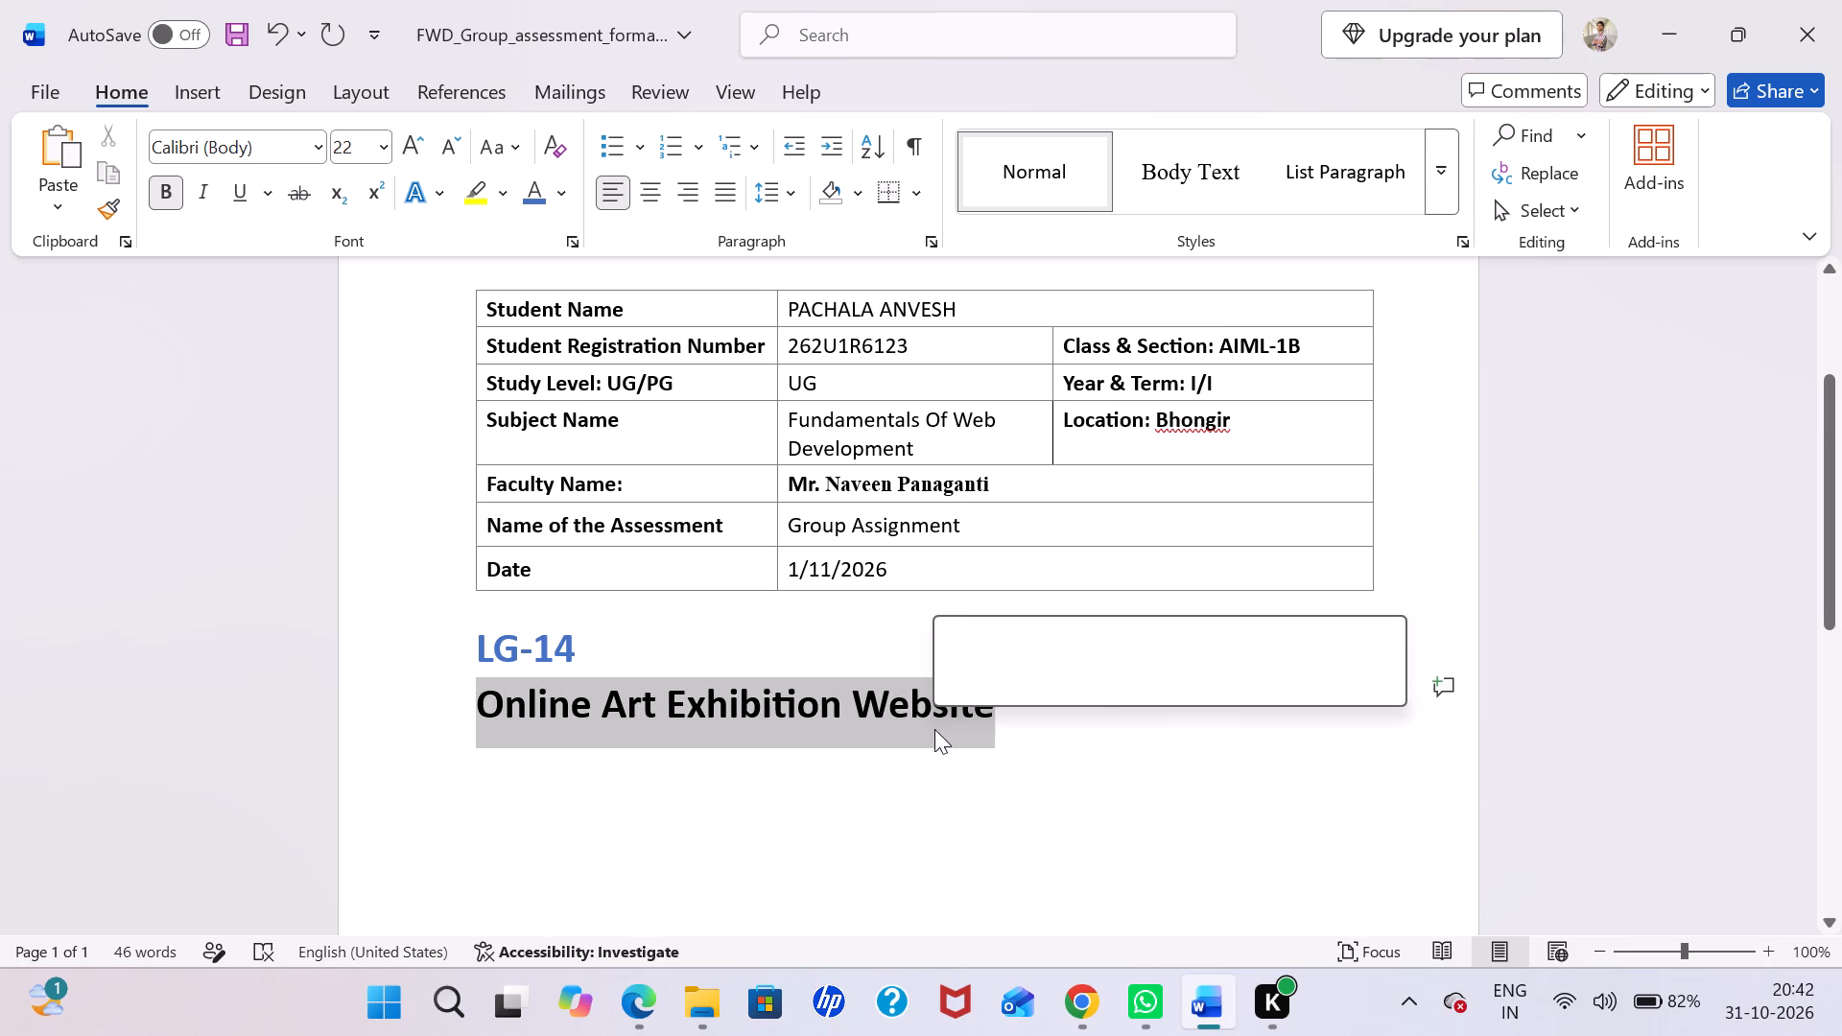
pyautogui.click(562, 195)
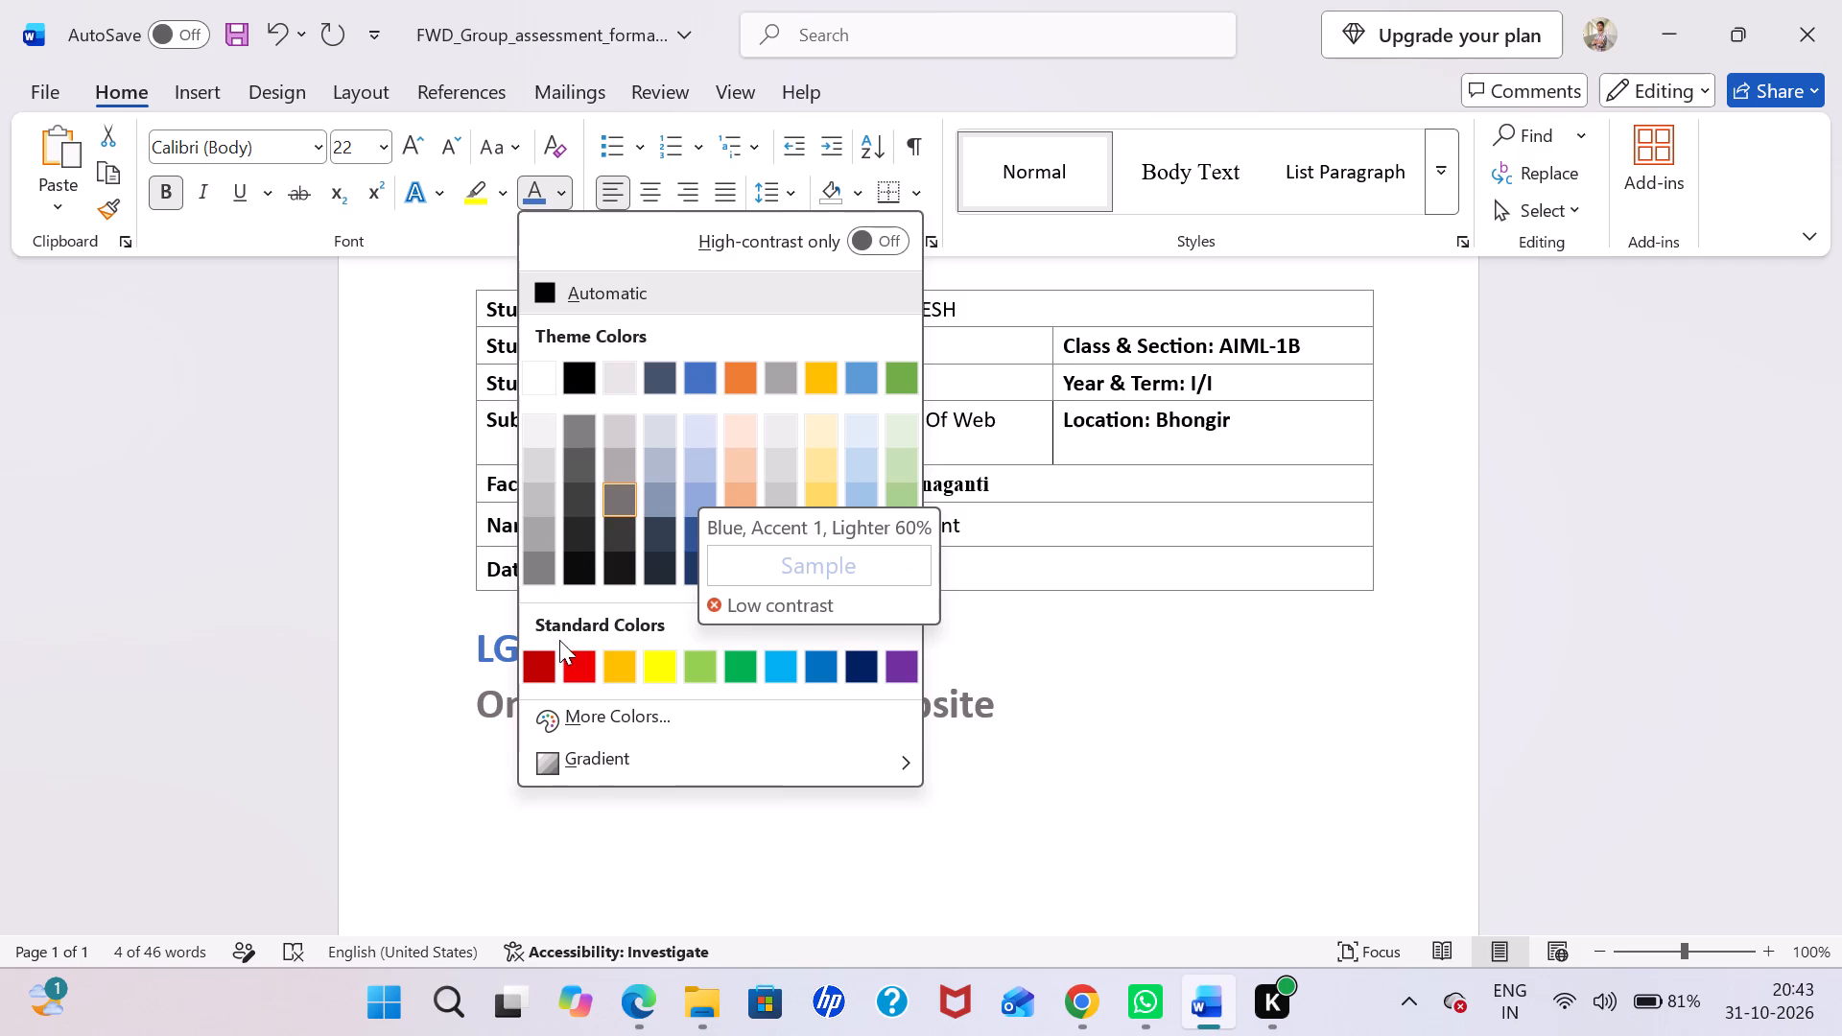
pyautogui.click(697, 366)
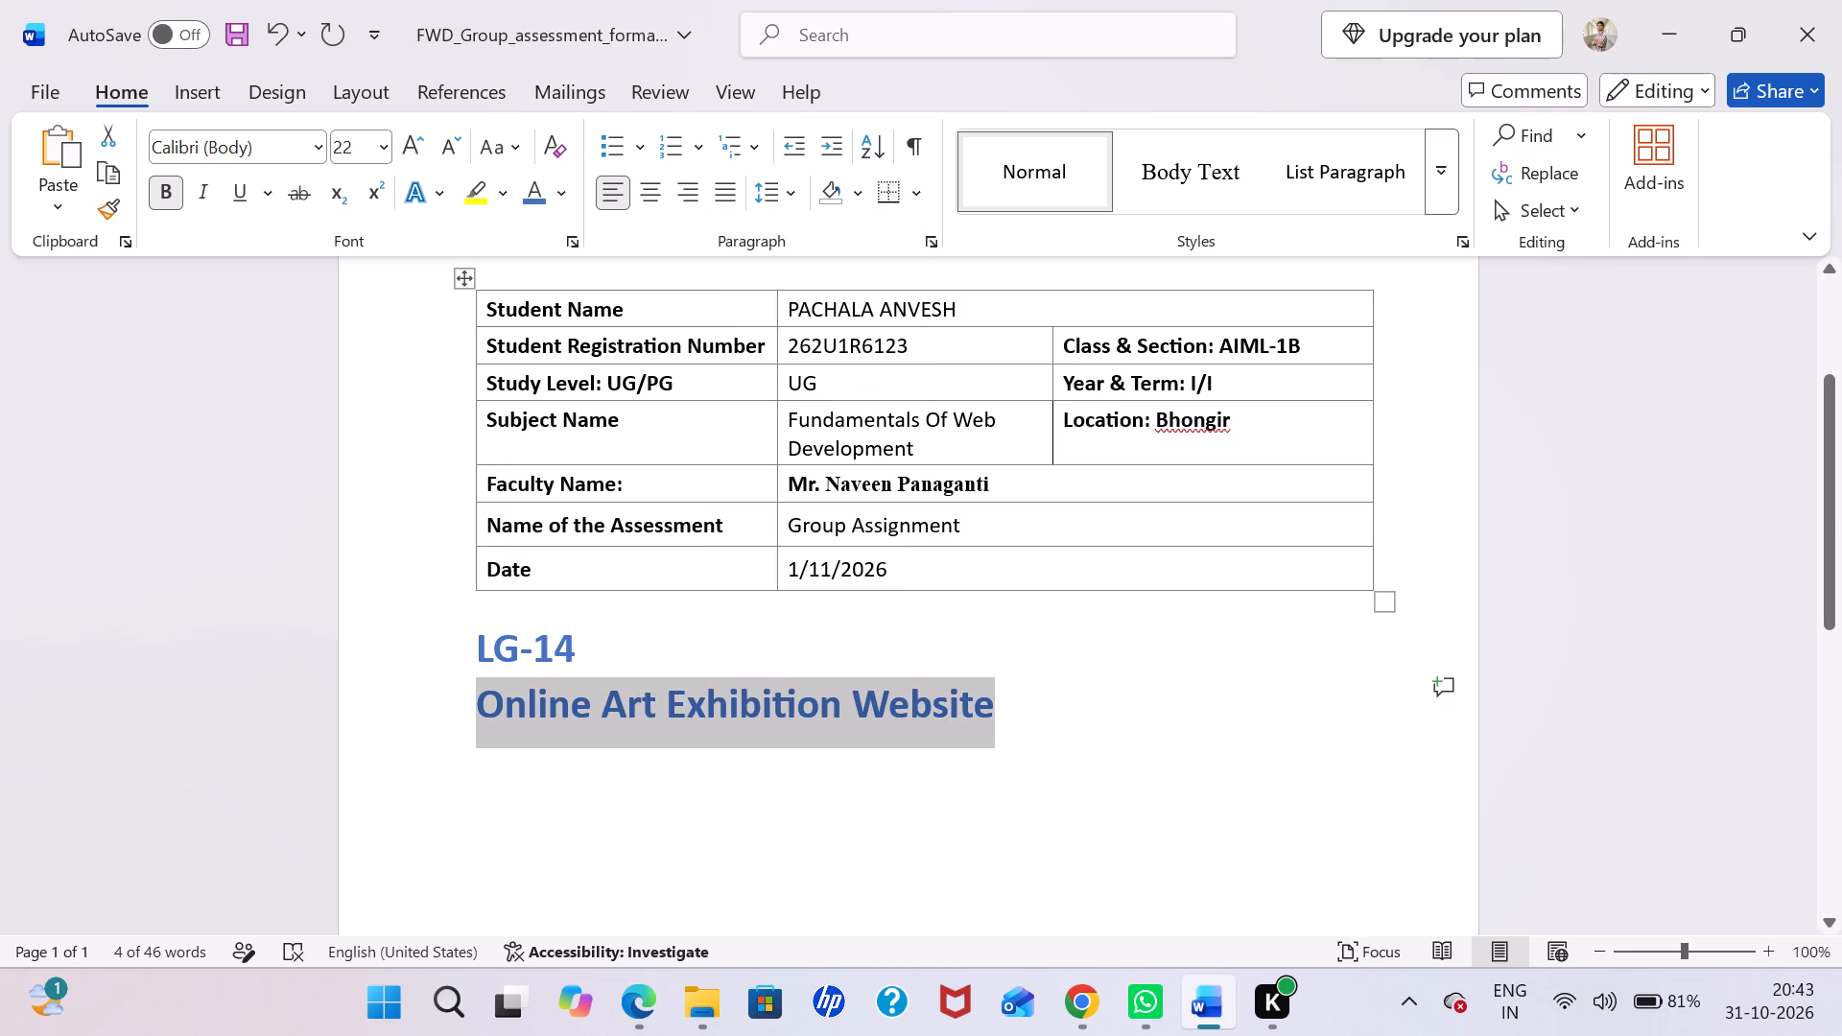
pyautogui.click(1071, 685)
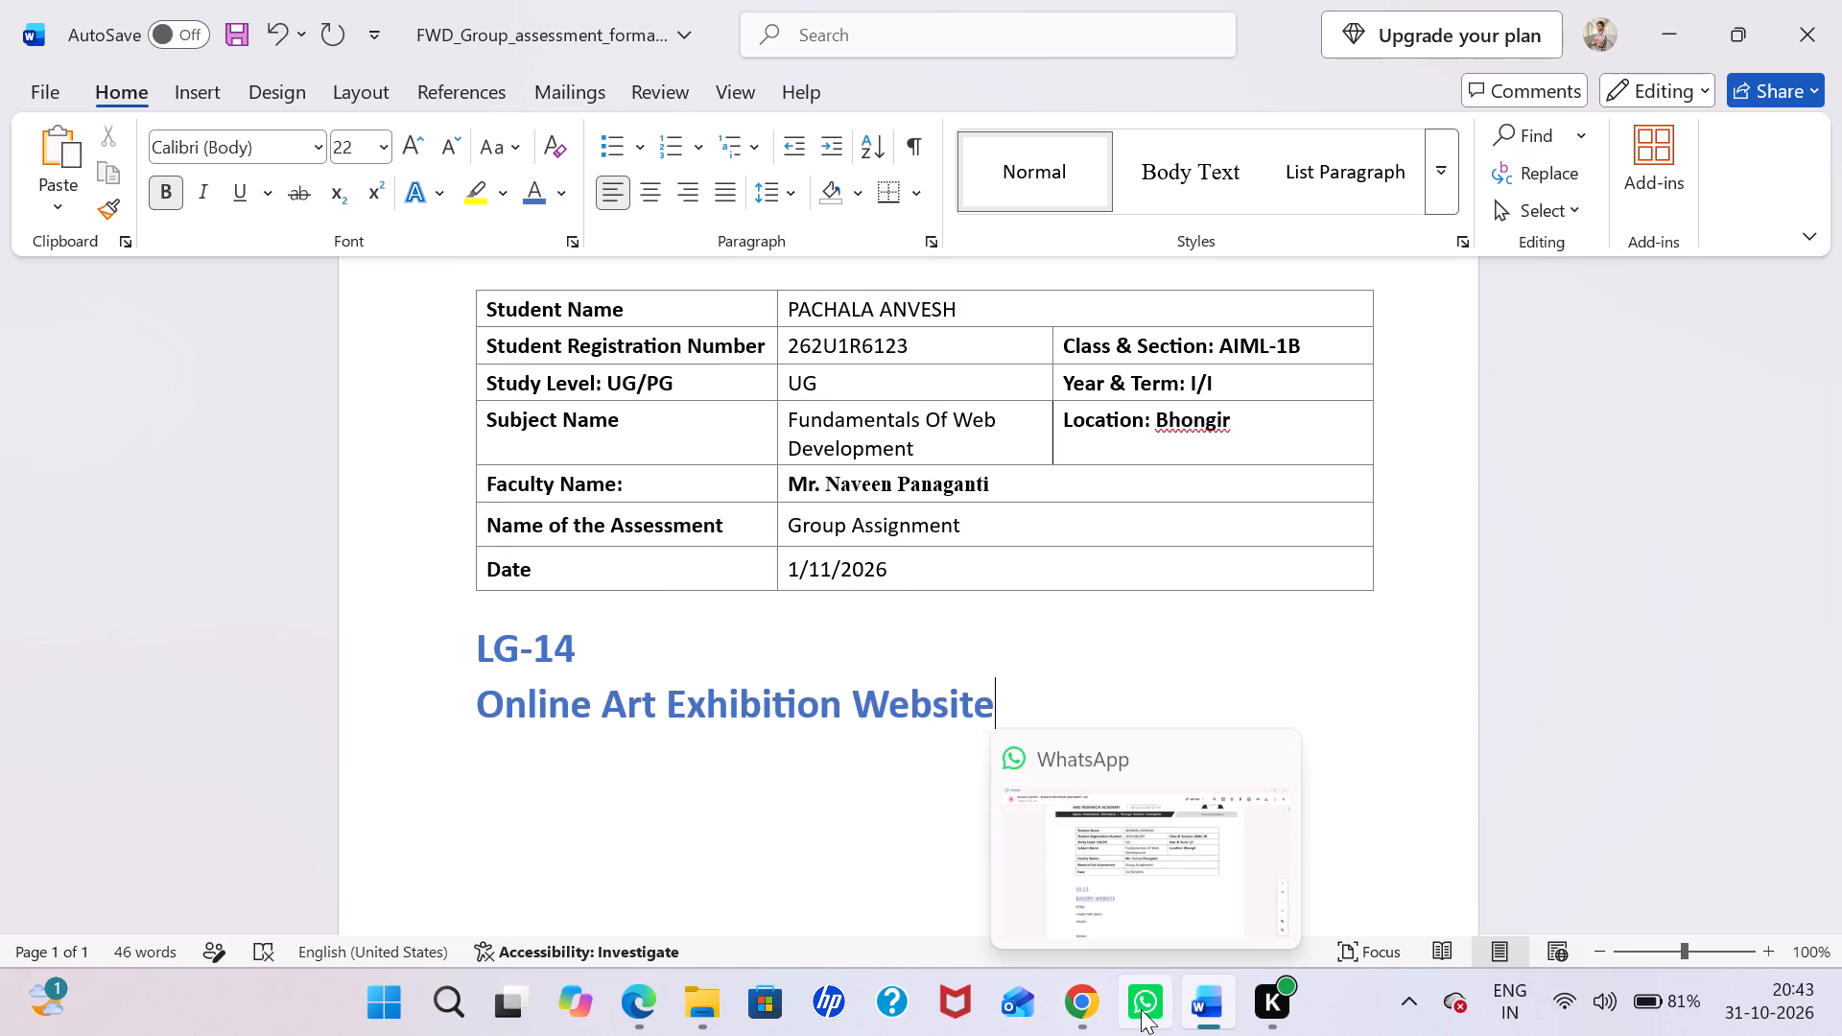
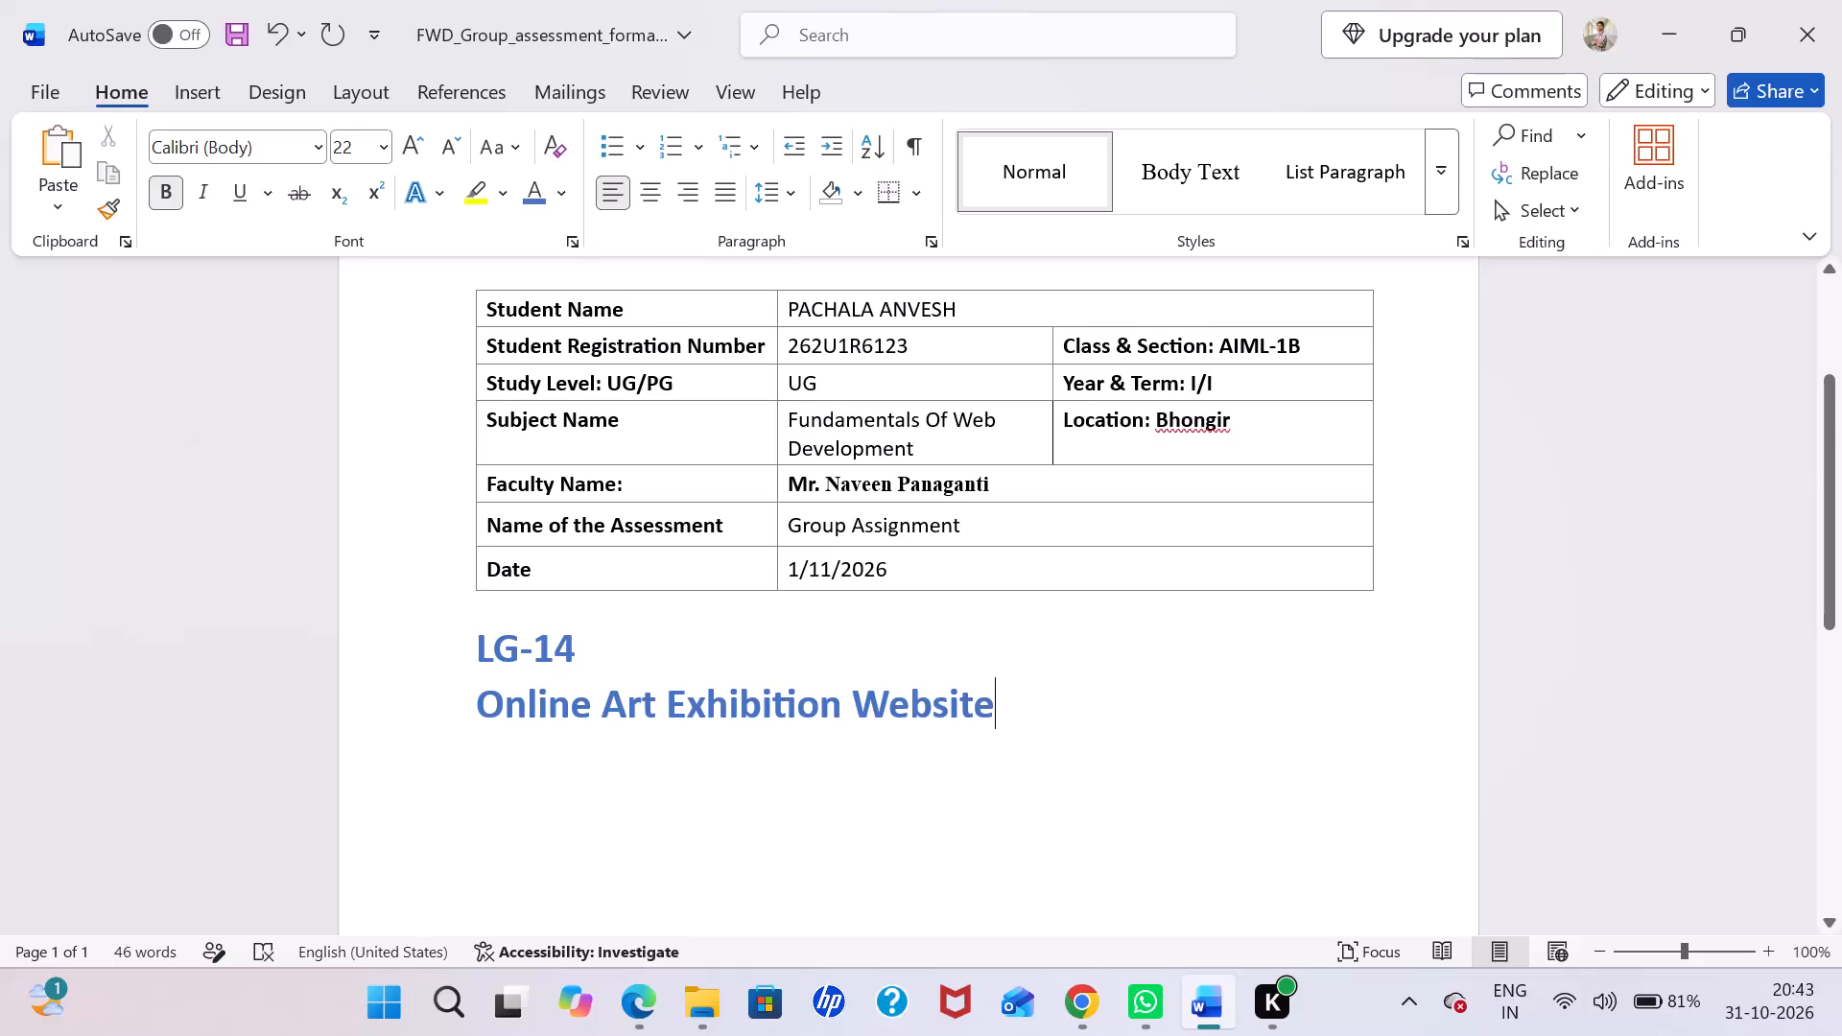
# Underline the LG-14 label below the student details table.
pyautogui.moveTo(473, 650); pyautogui.dragTo(551, 650)
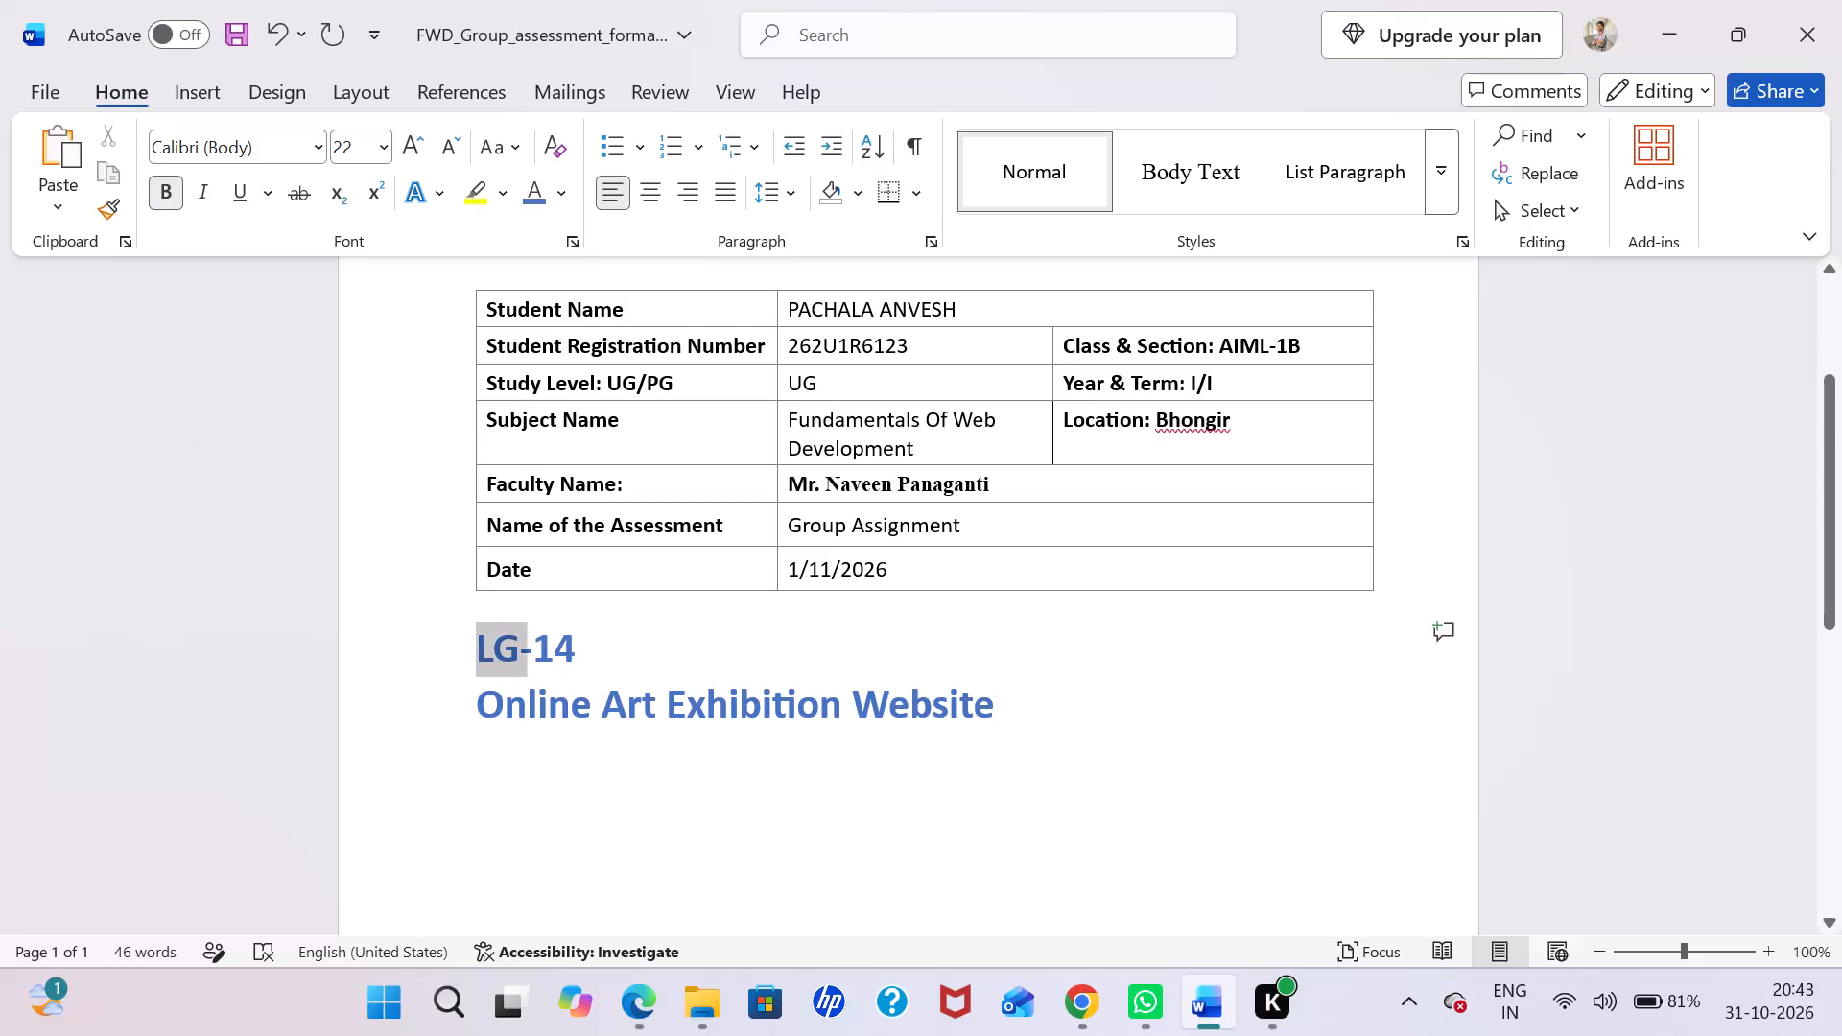
pyautogui.moveTo(551, 650); pyautogui.dragTo(578, 653)
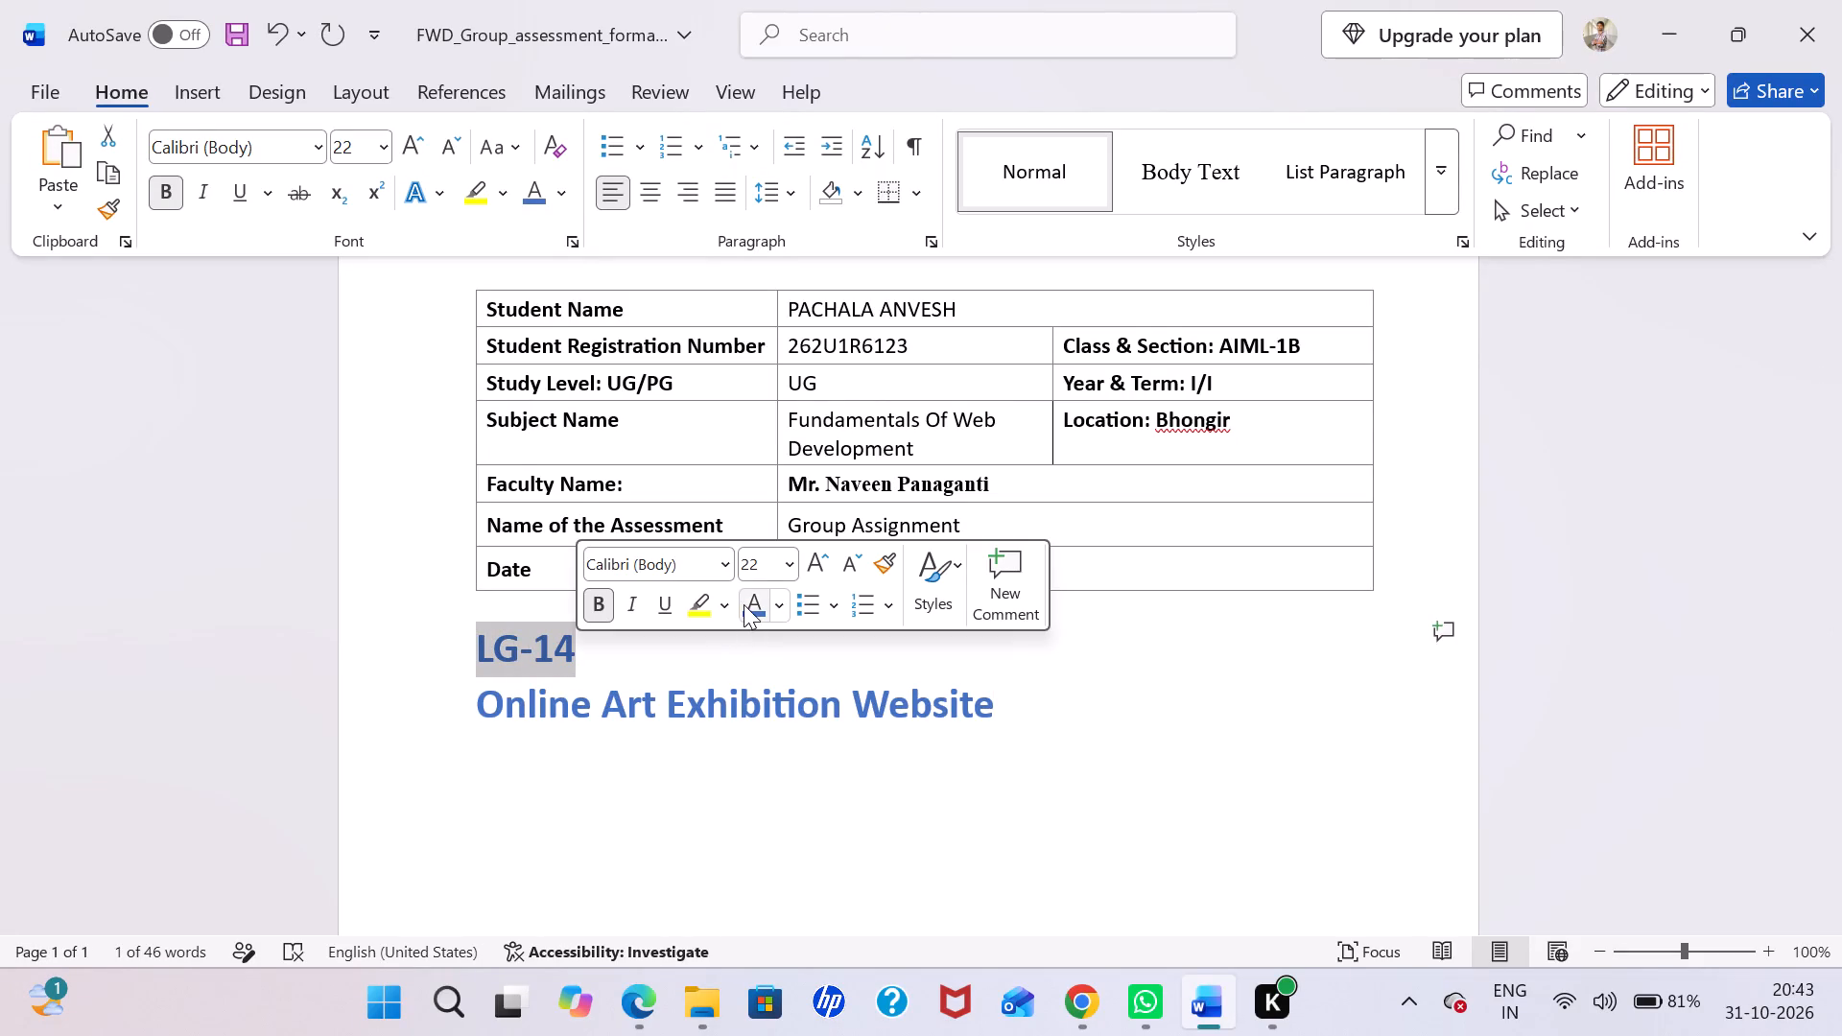
pyautogui.click(745, 603)
pyautogui.click(661, 602)
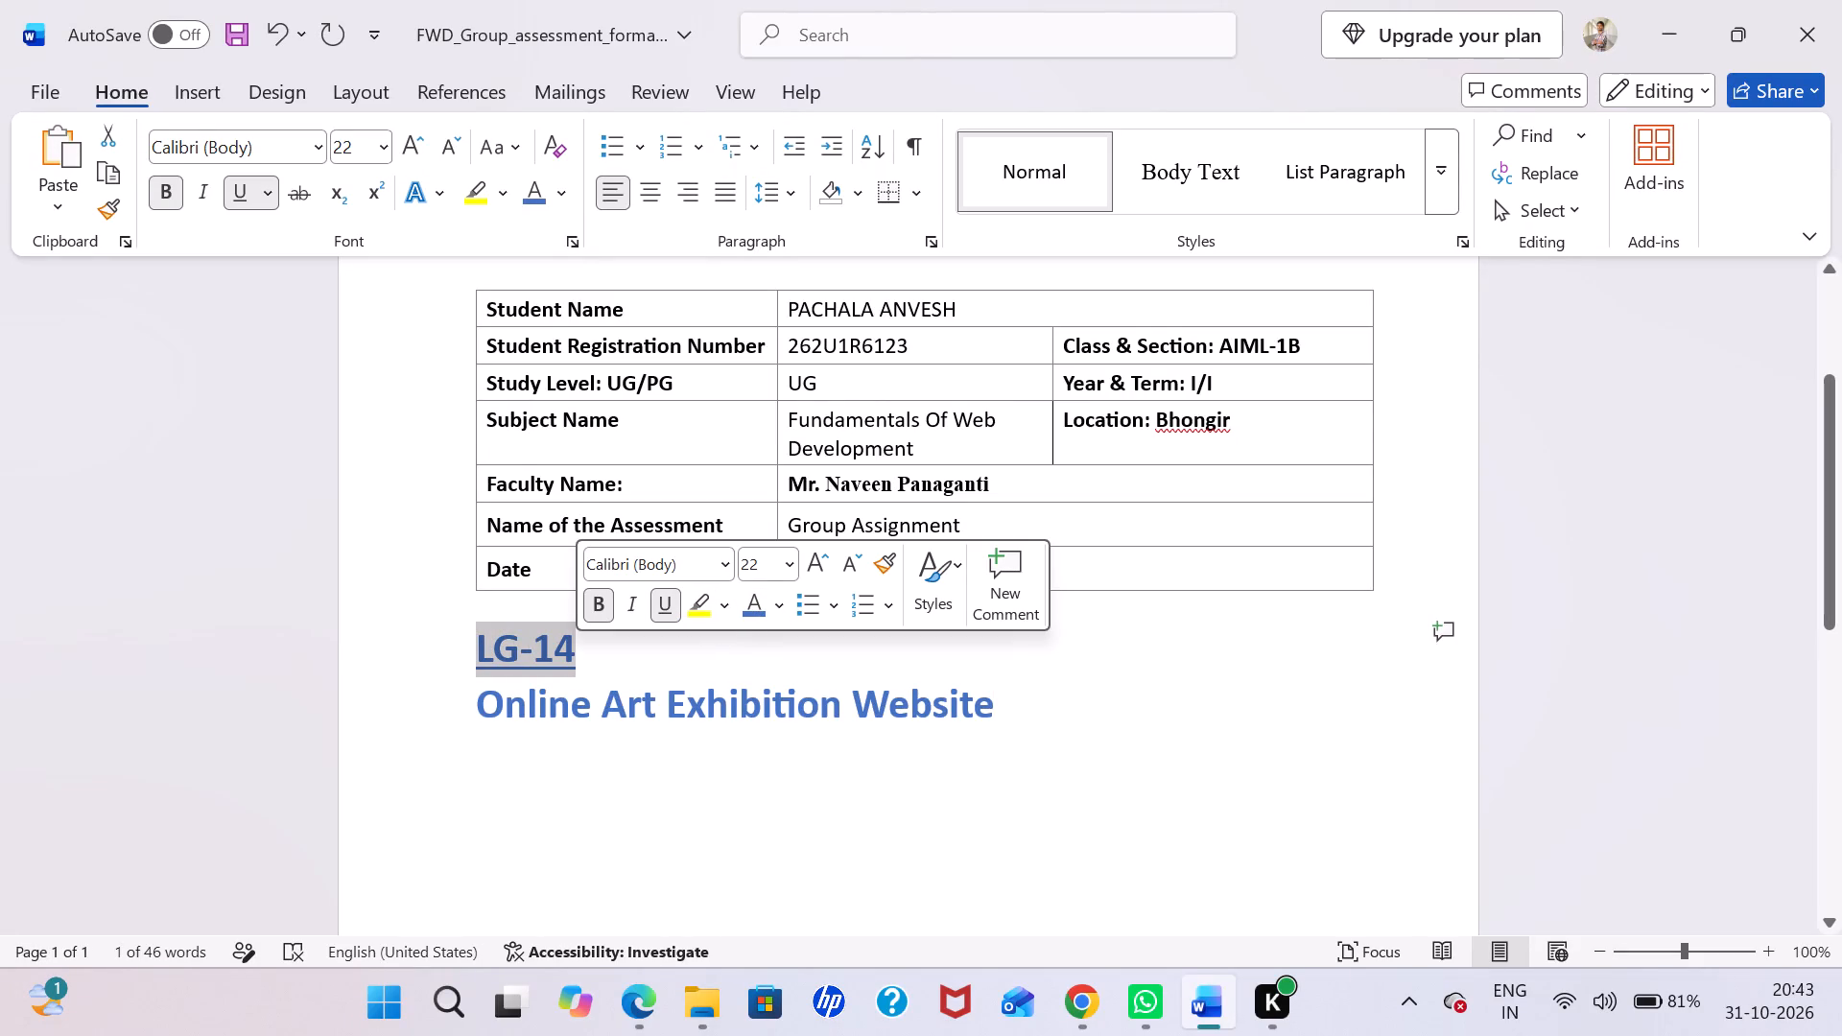
pyautogui.click(683, 675)
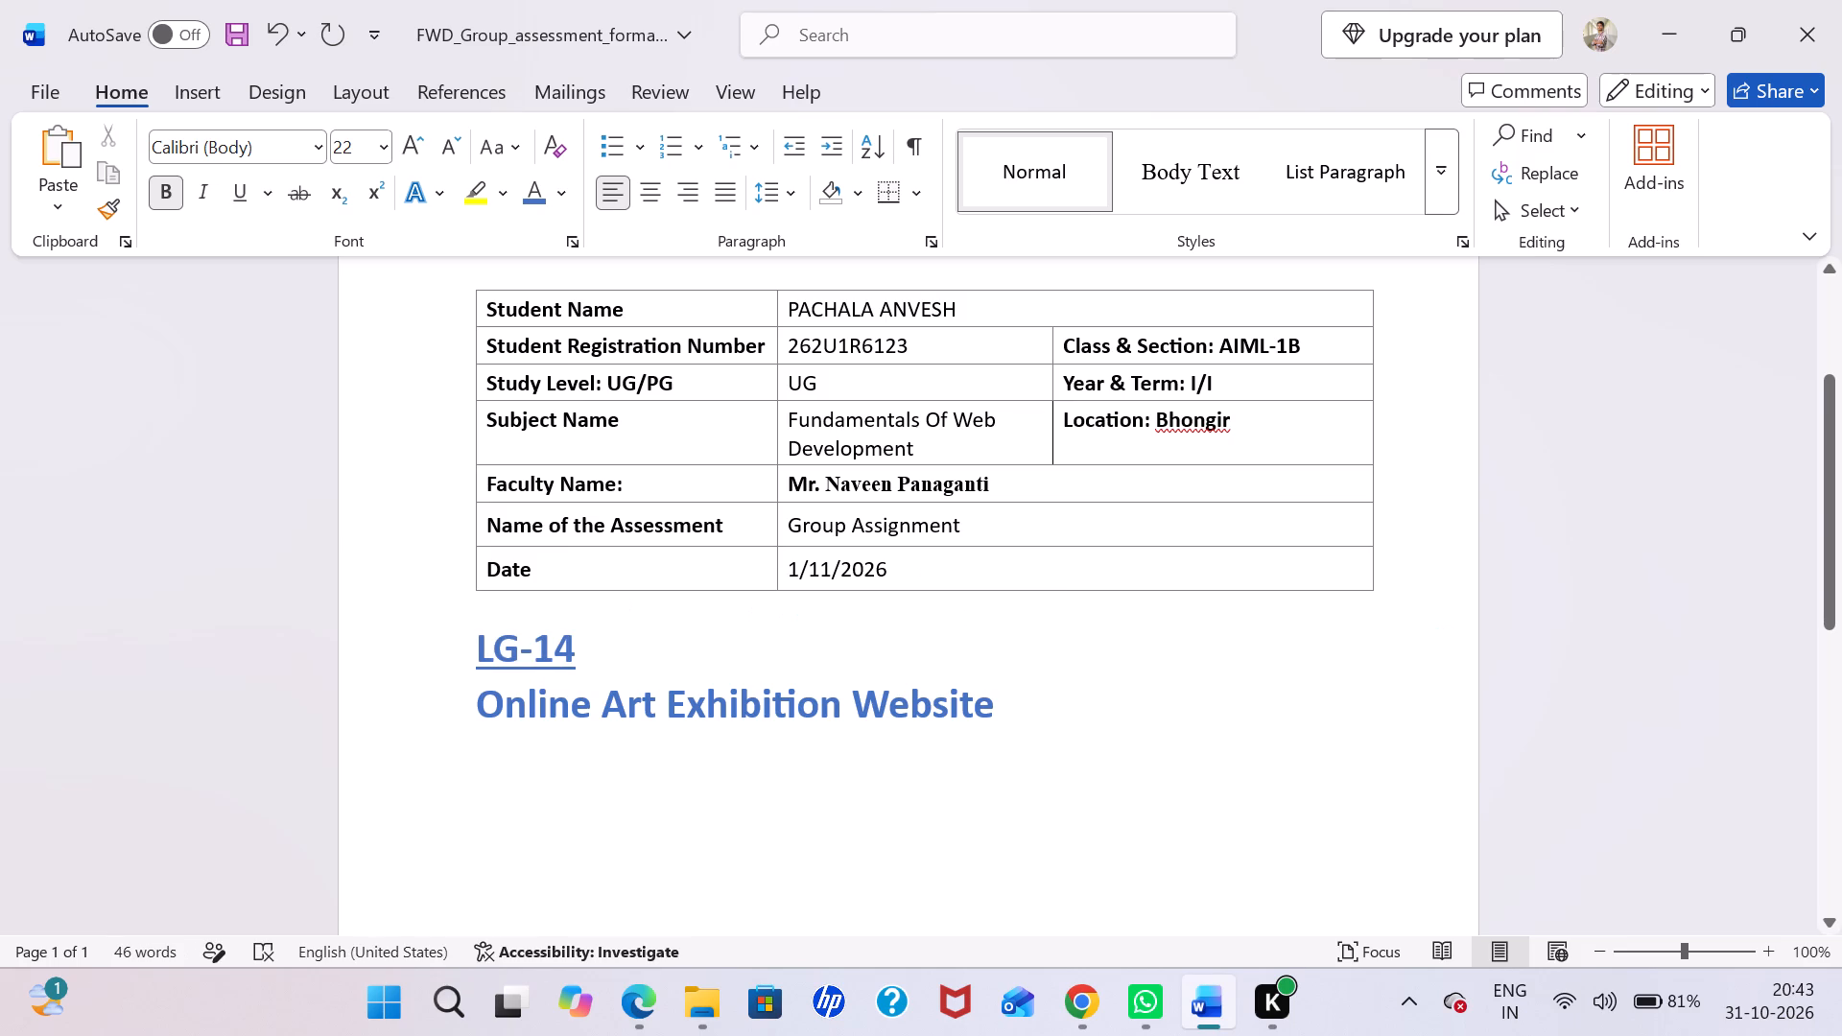
# Underline the Online Art Exhibition Website title.
pyautogui.moveTo(470, 701); pyautogui.dragTo(944, 719)
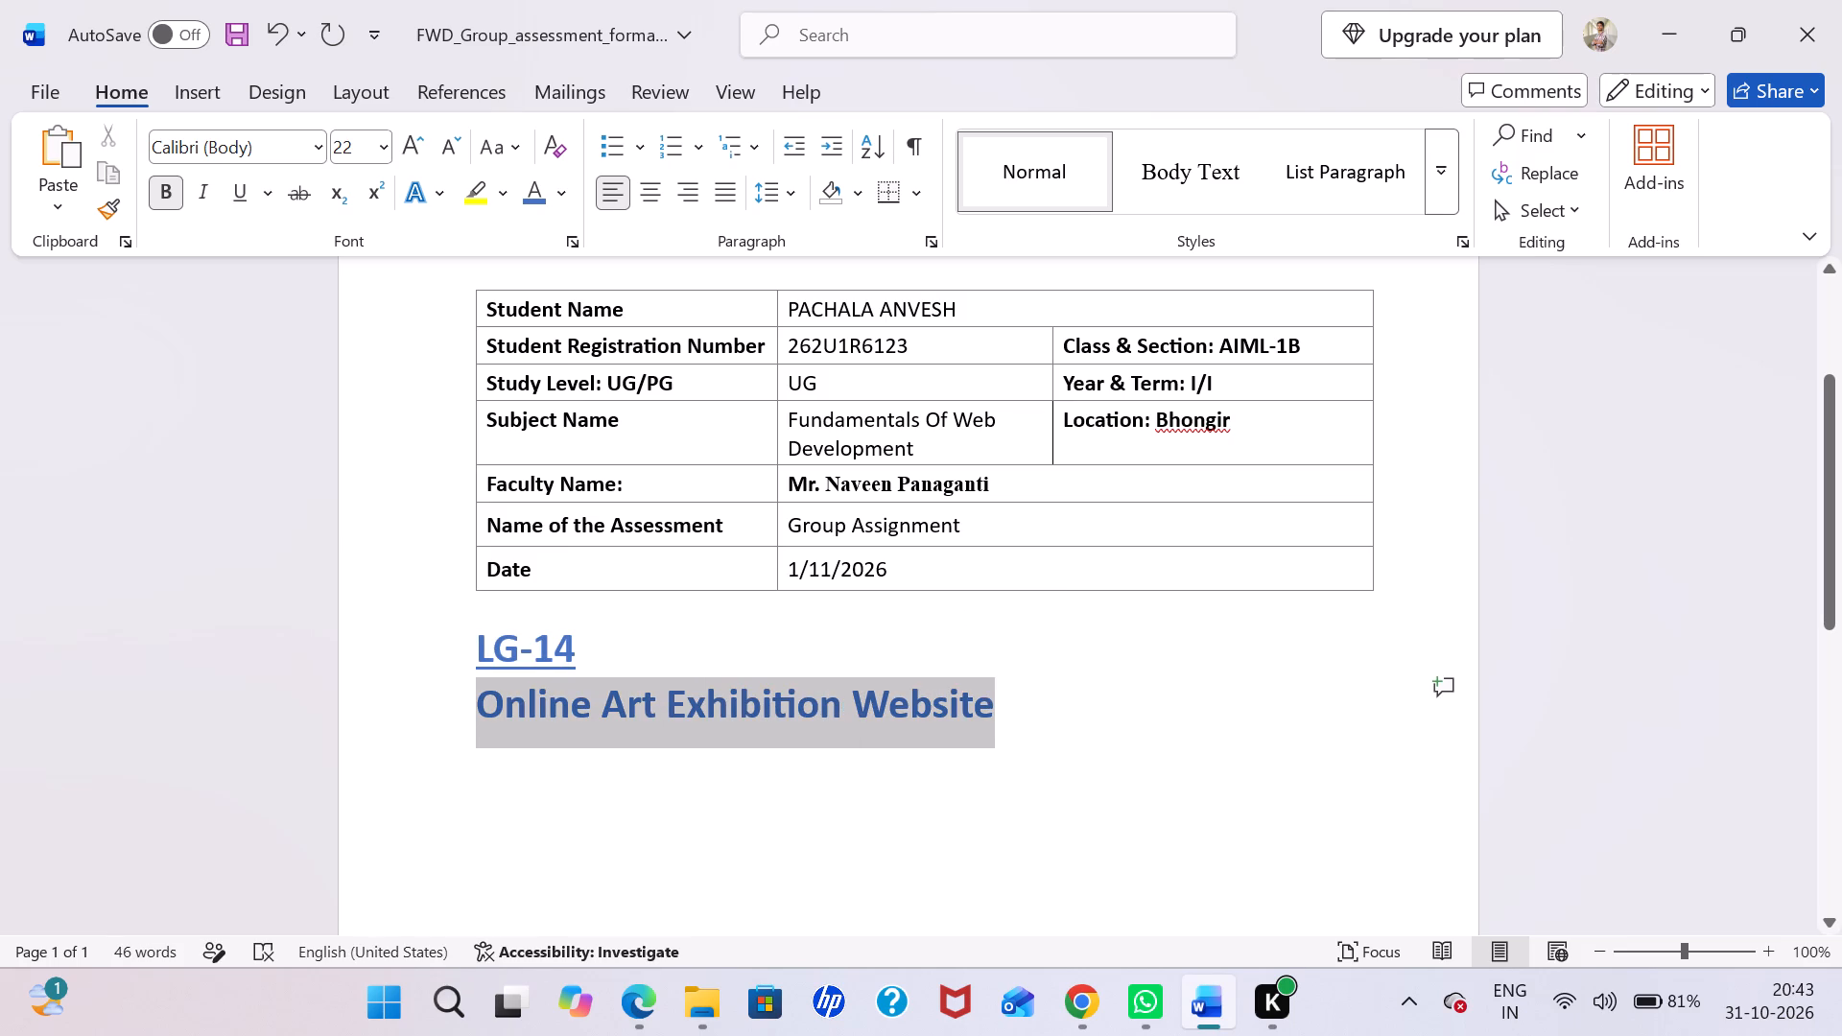
pyautogui.moveTo(944, 719); pyautogui.dragTo(945, 717)
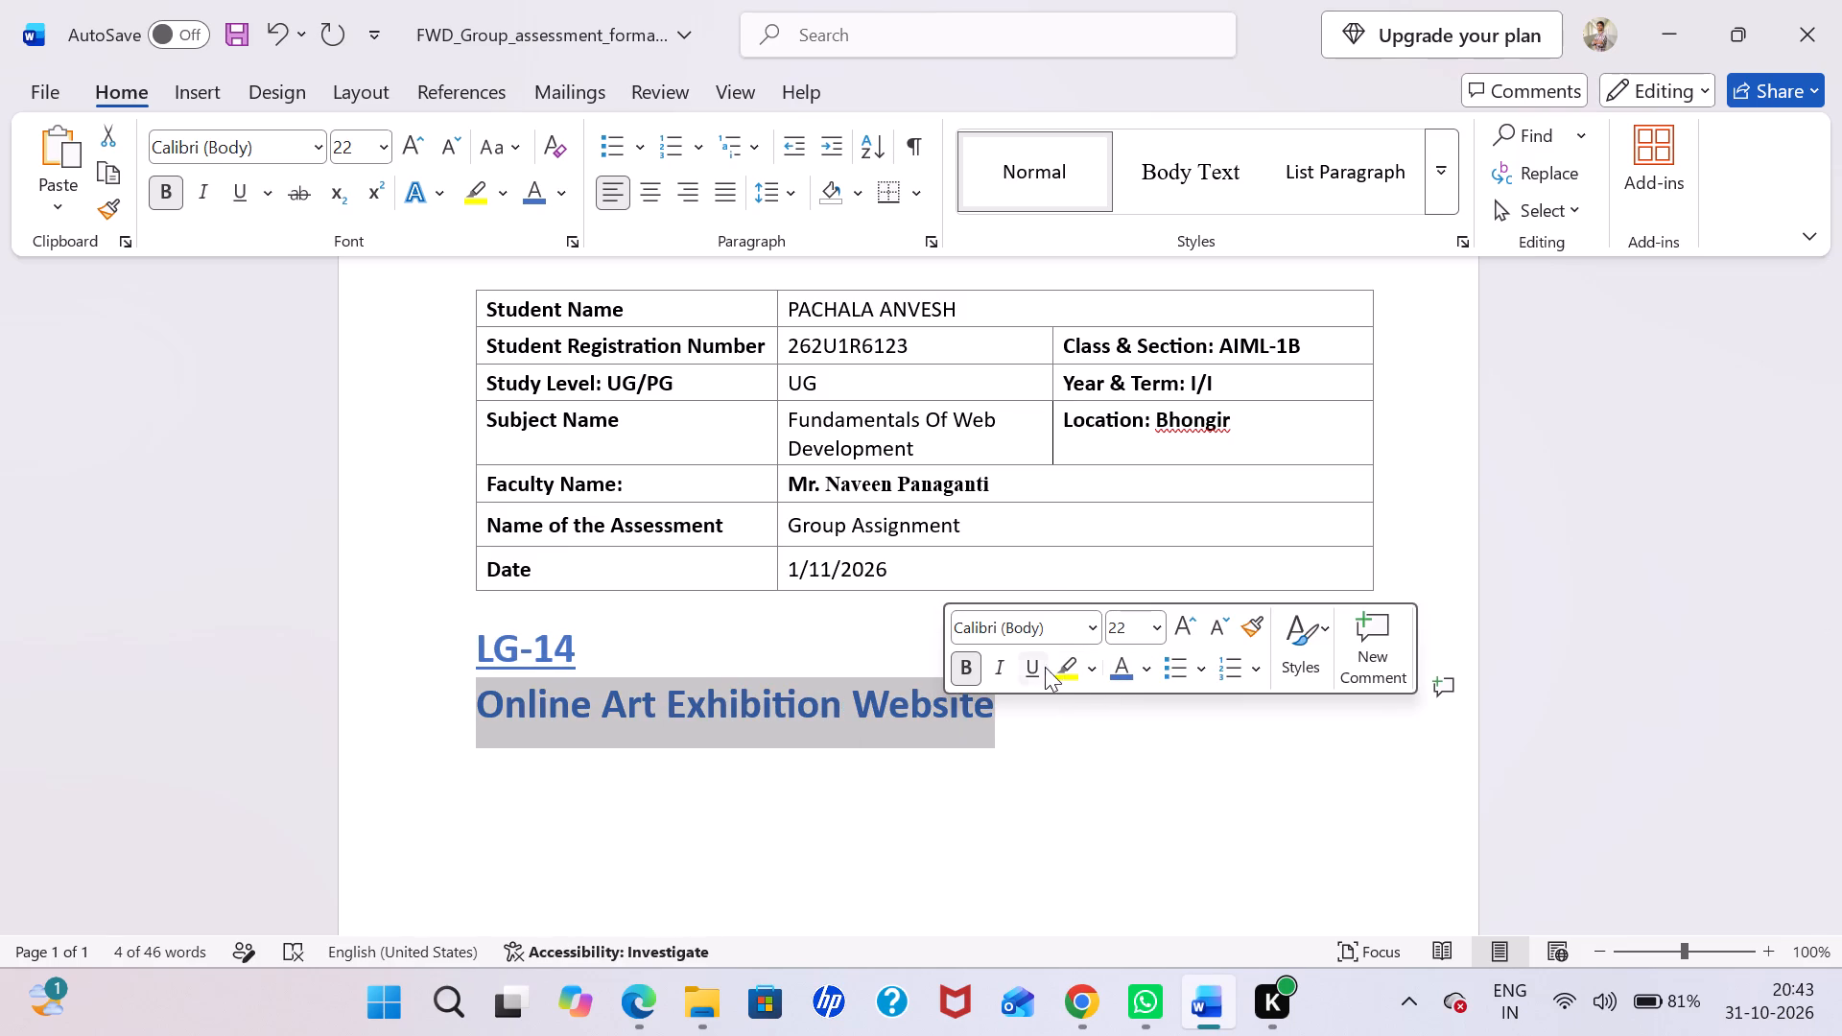
pyautogui.click(1036, 663)
pyautogui.click(1029, 719)
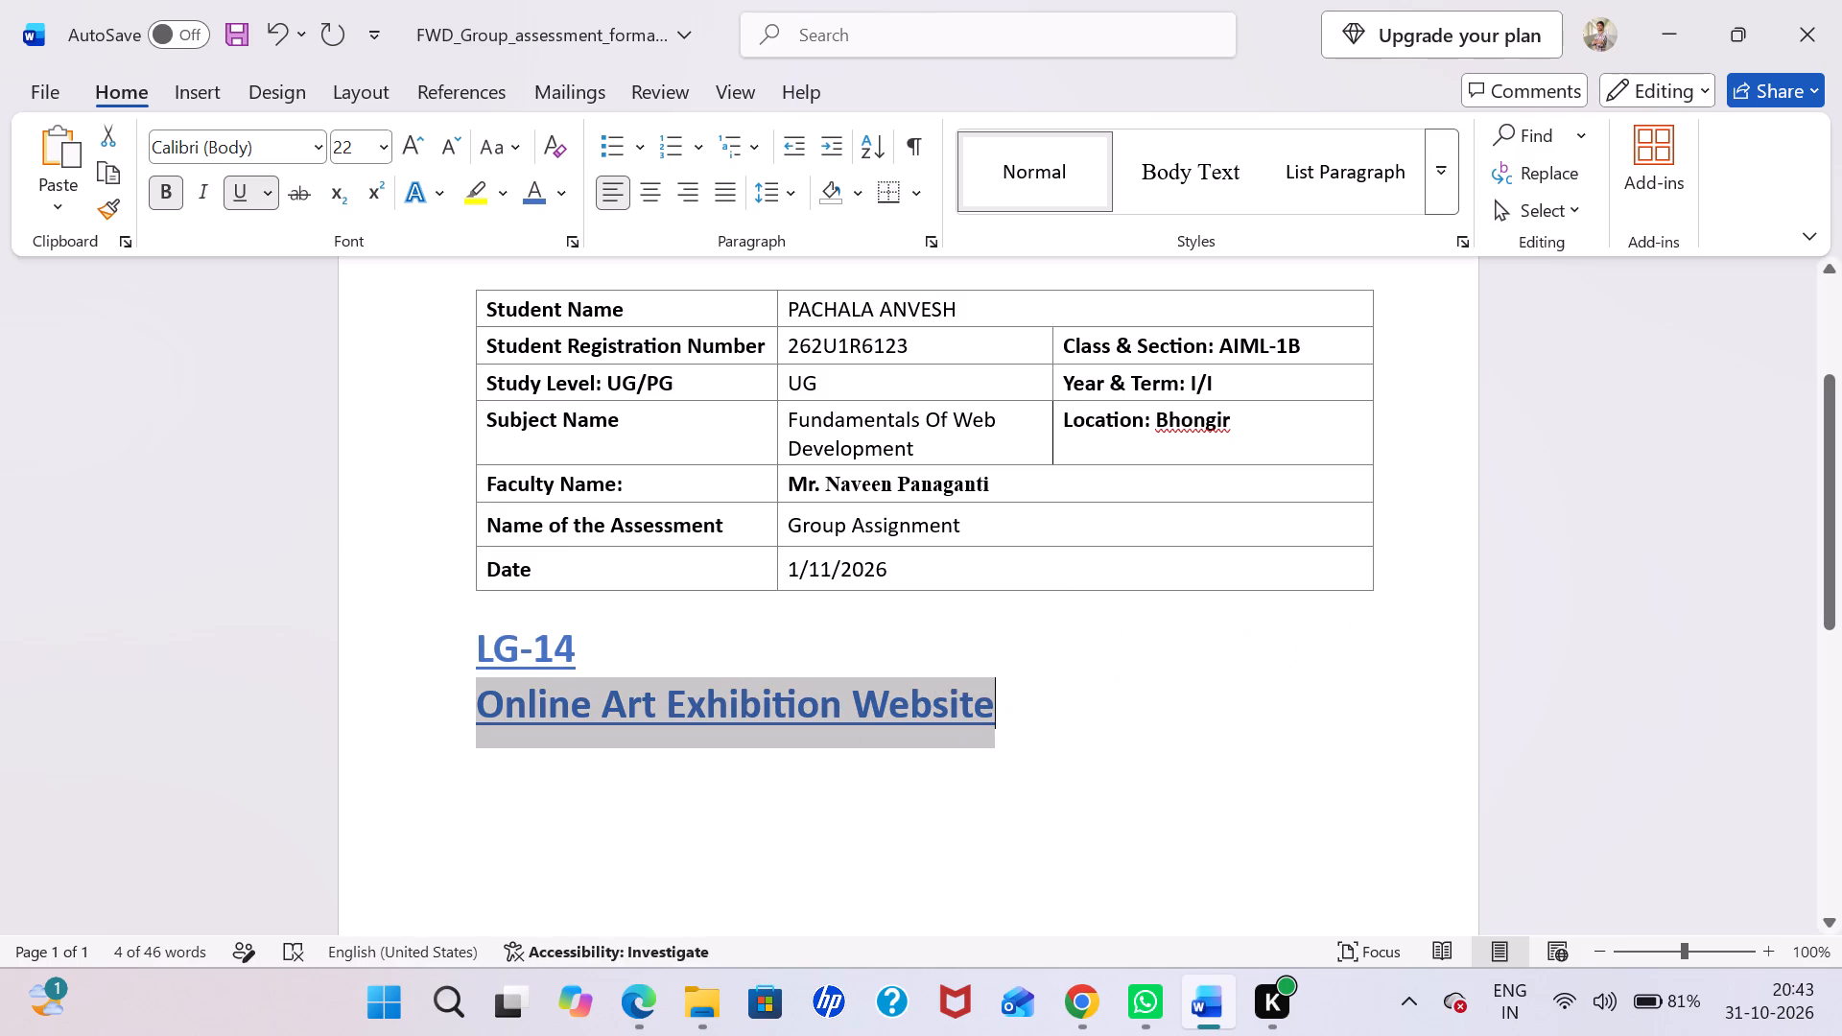
# Add the letter B on a new line below the Online Art Exhibition Website title and set its font size to 12.
pyautogui.press('Return')
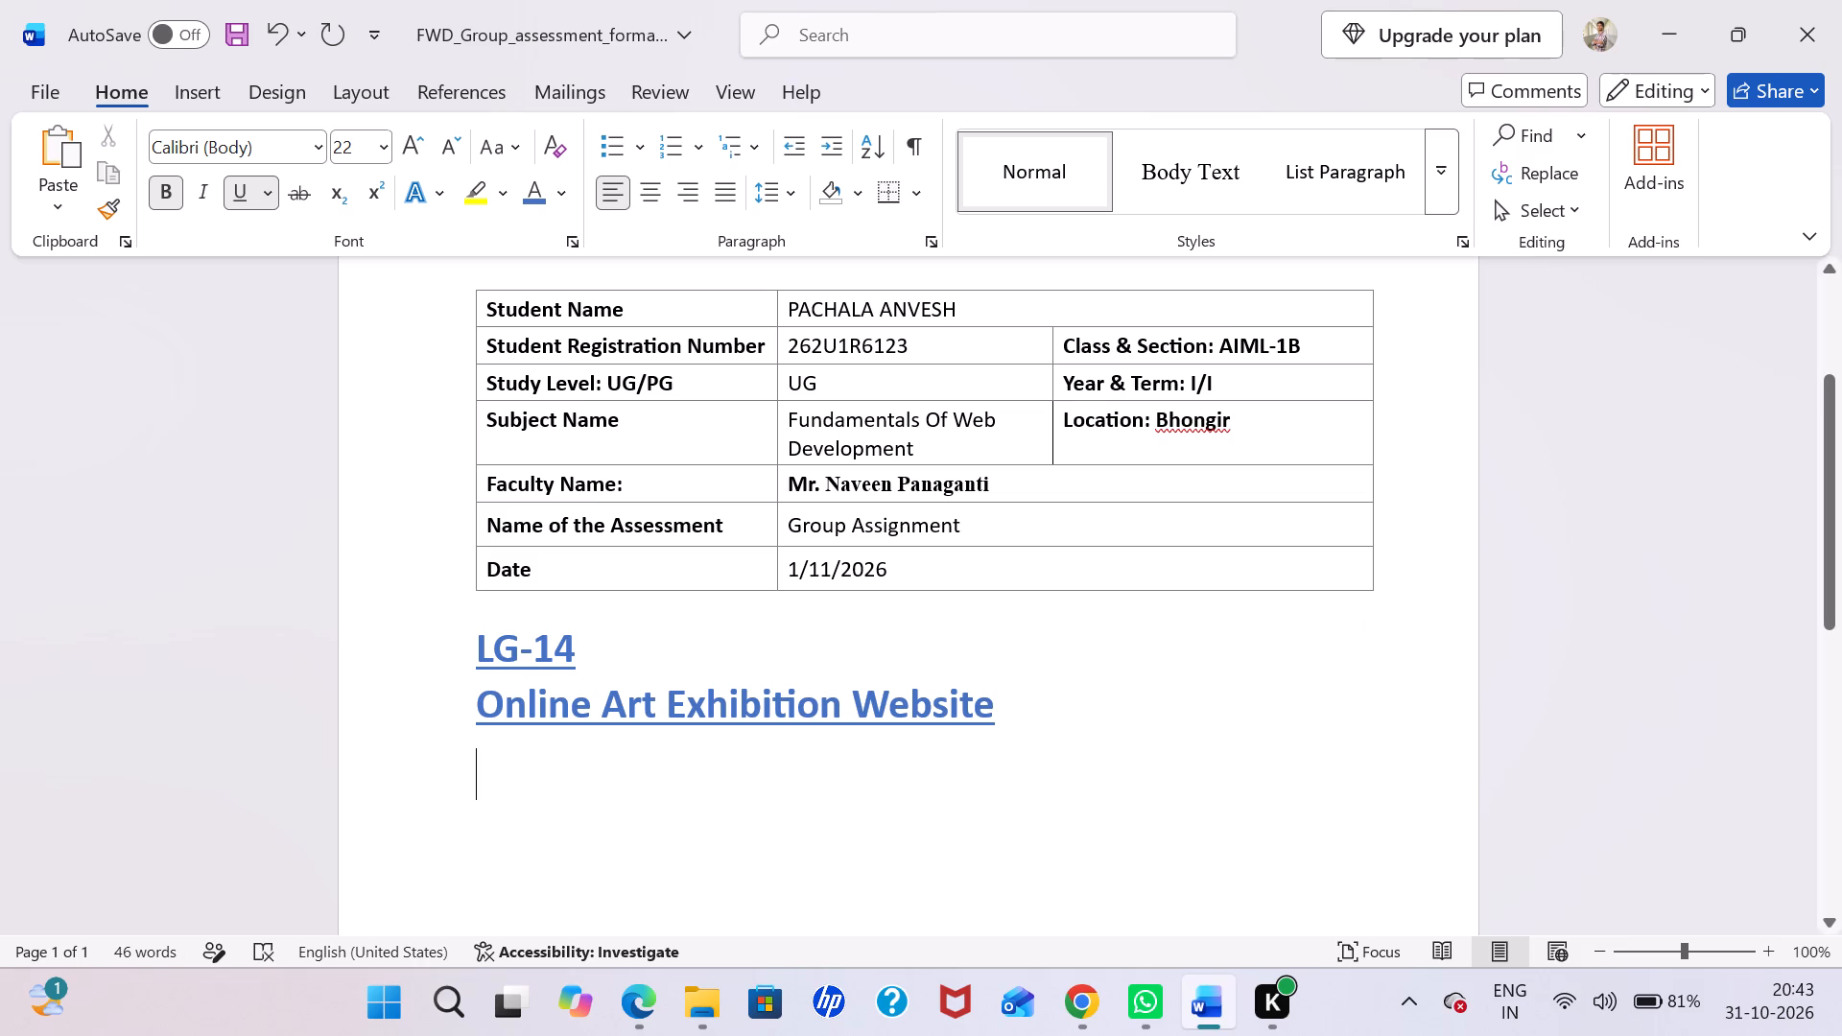
pyautogui.press('b')
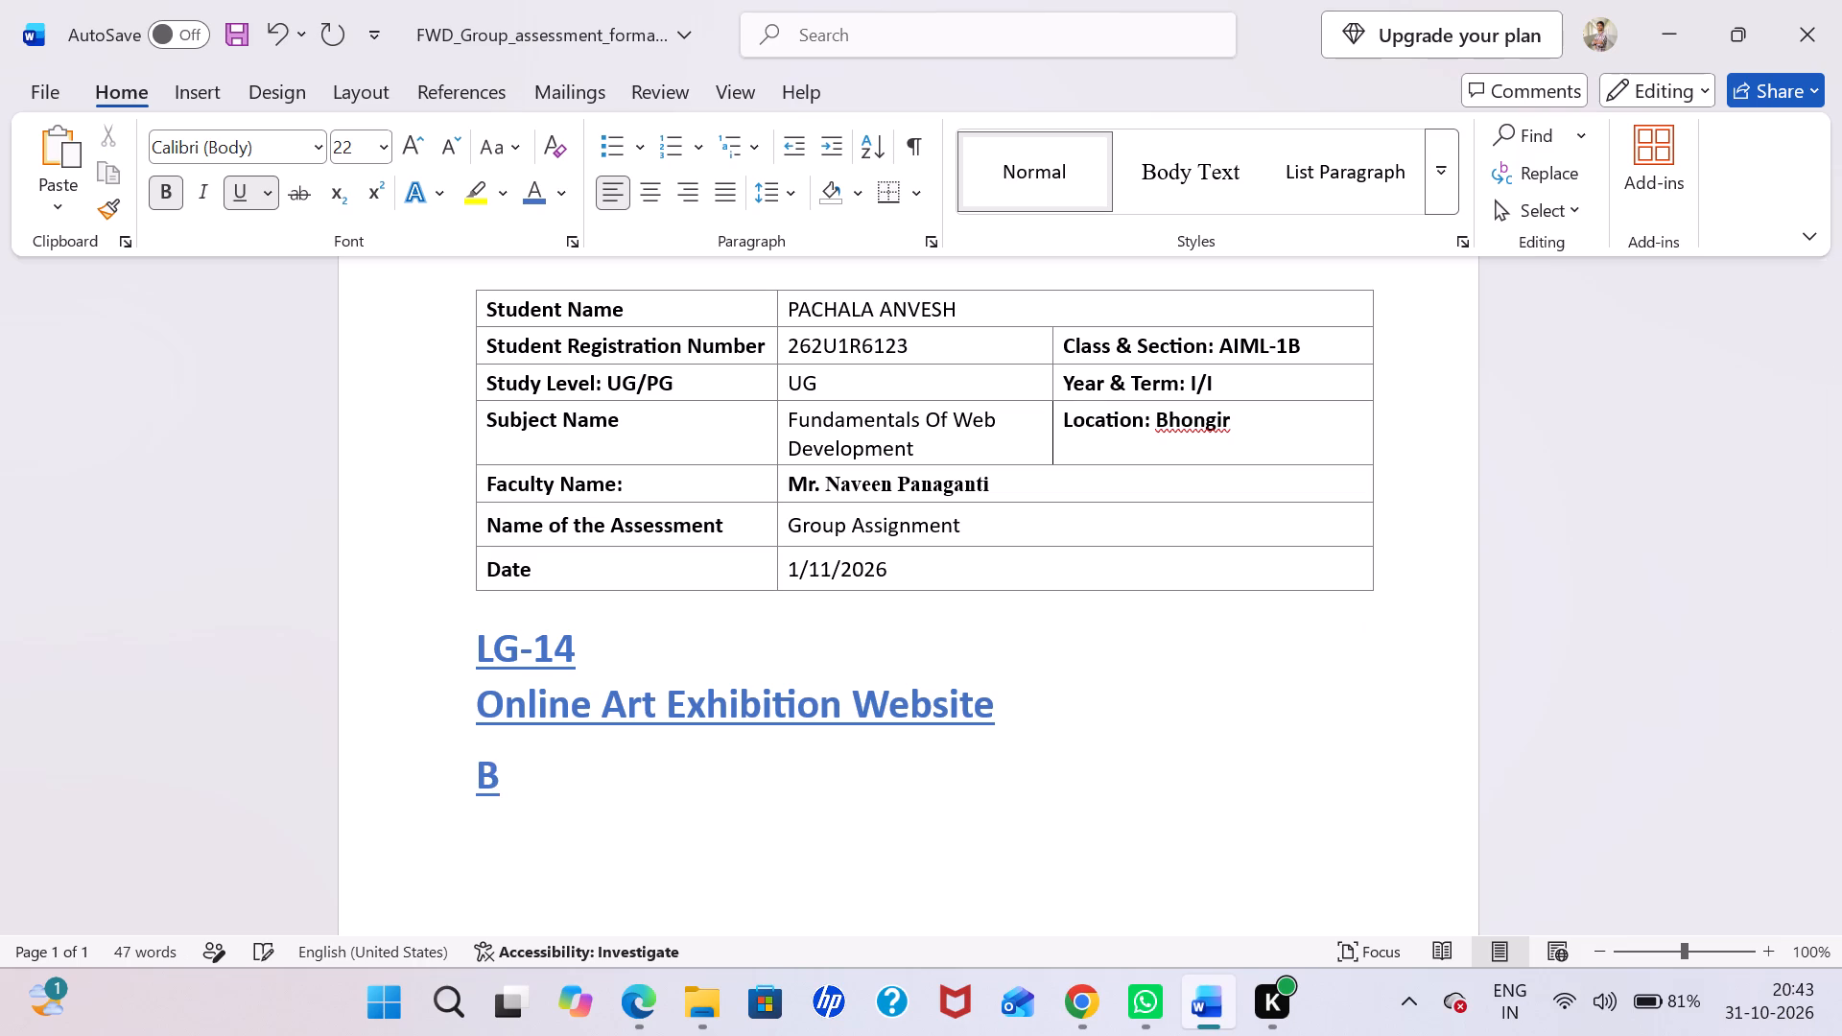
pyautogui.click(477, 769)
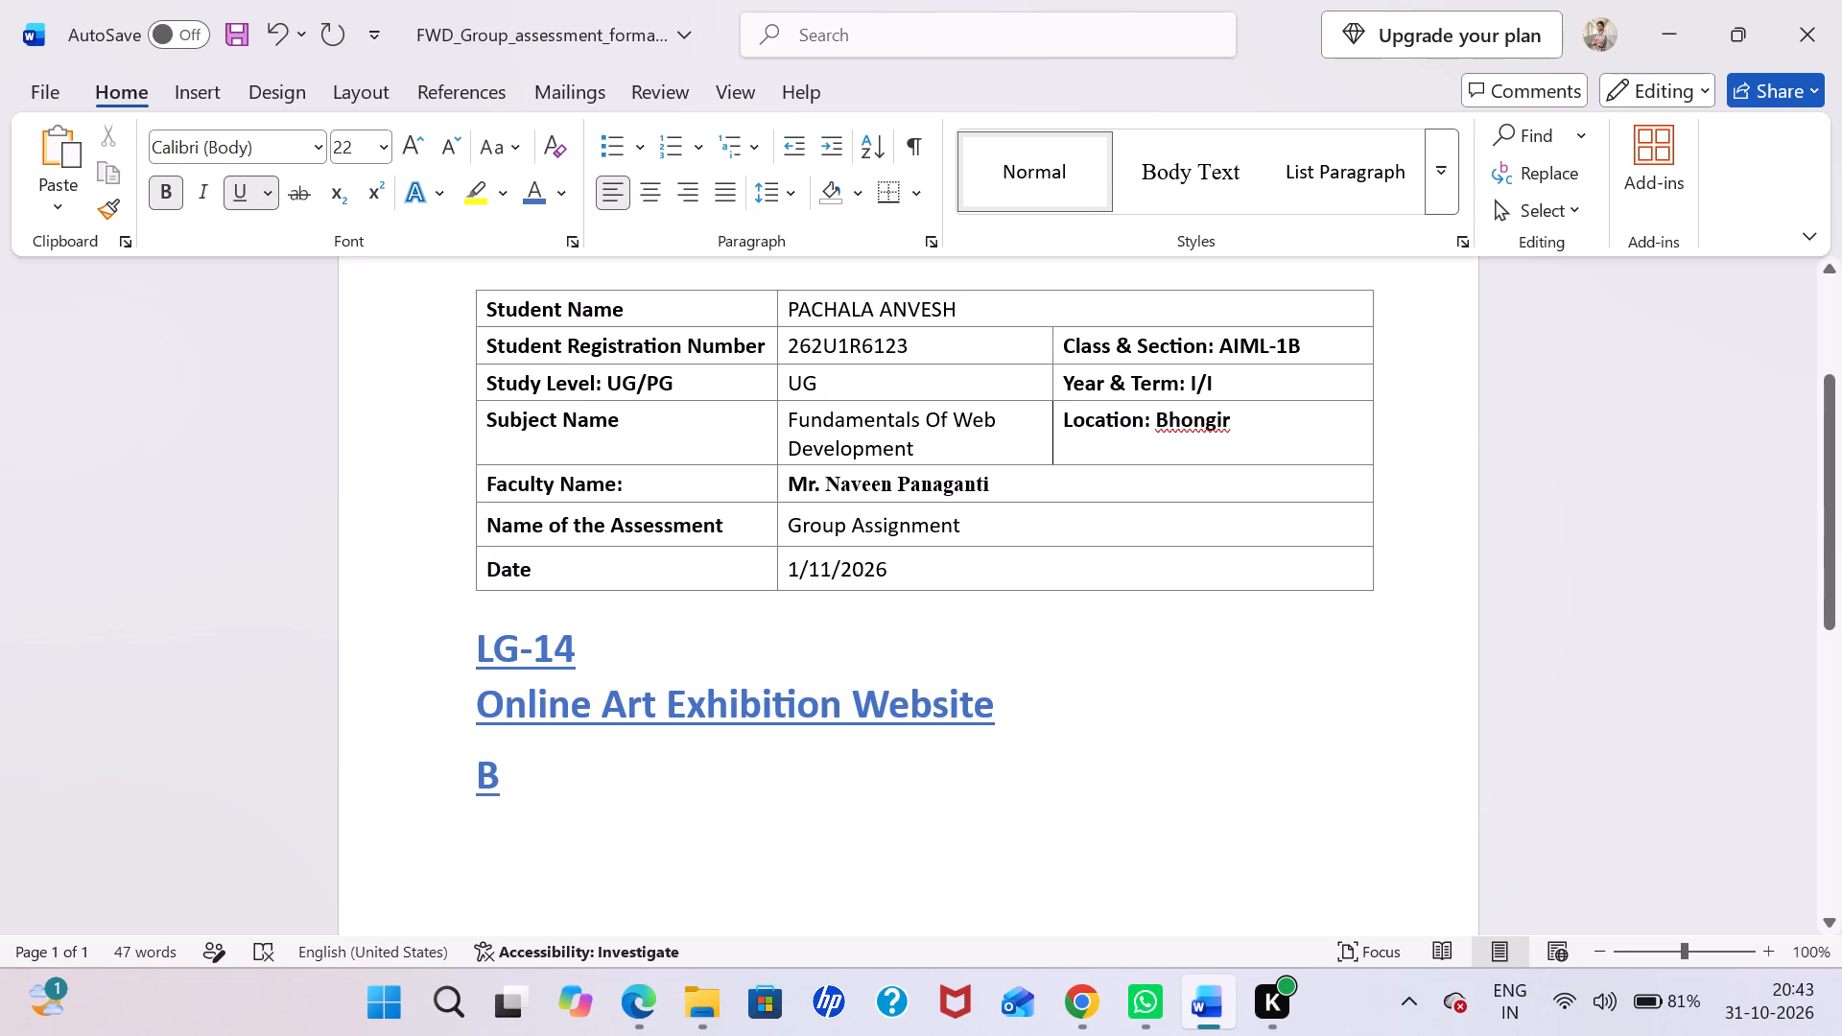
pyautogui.tripleClick(493, 780)
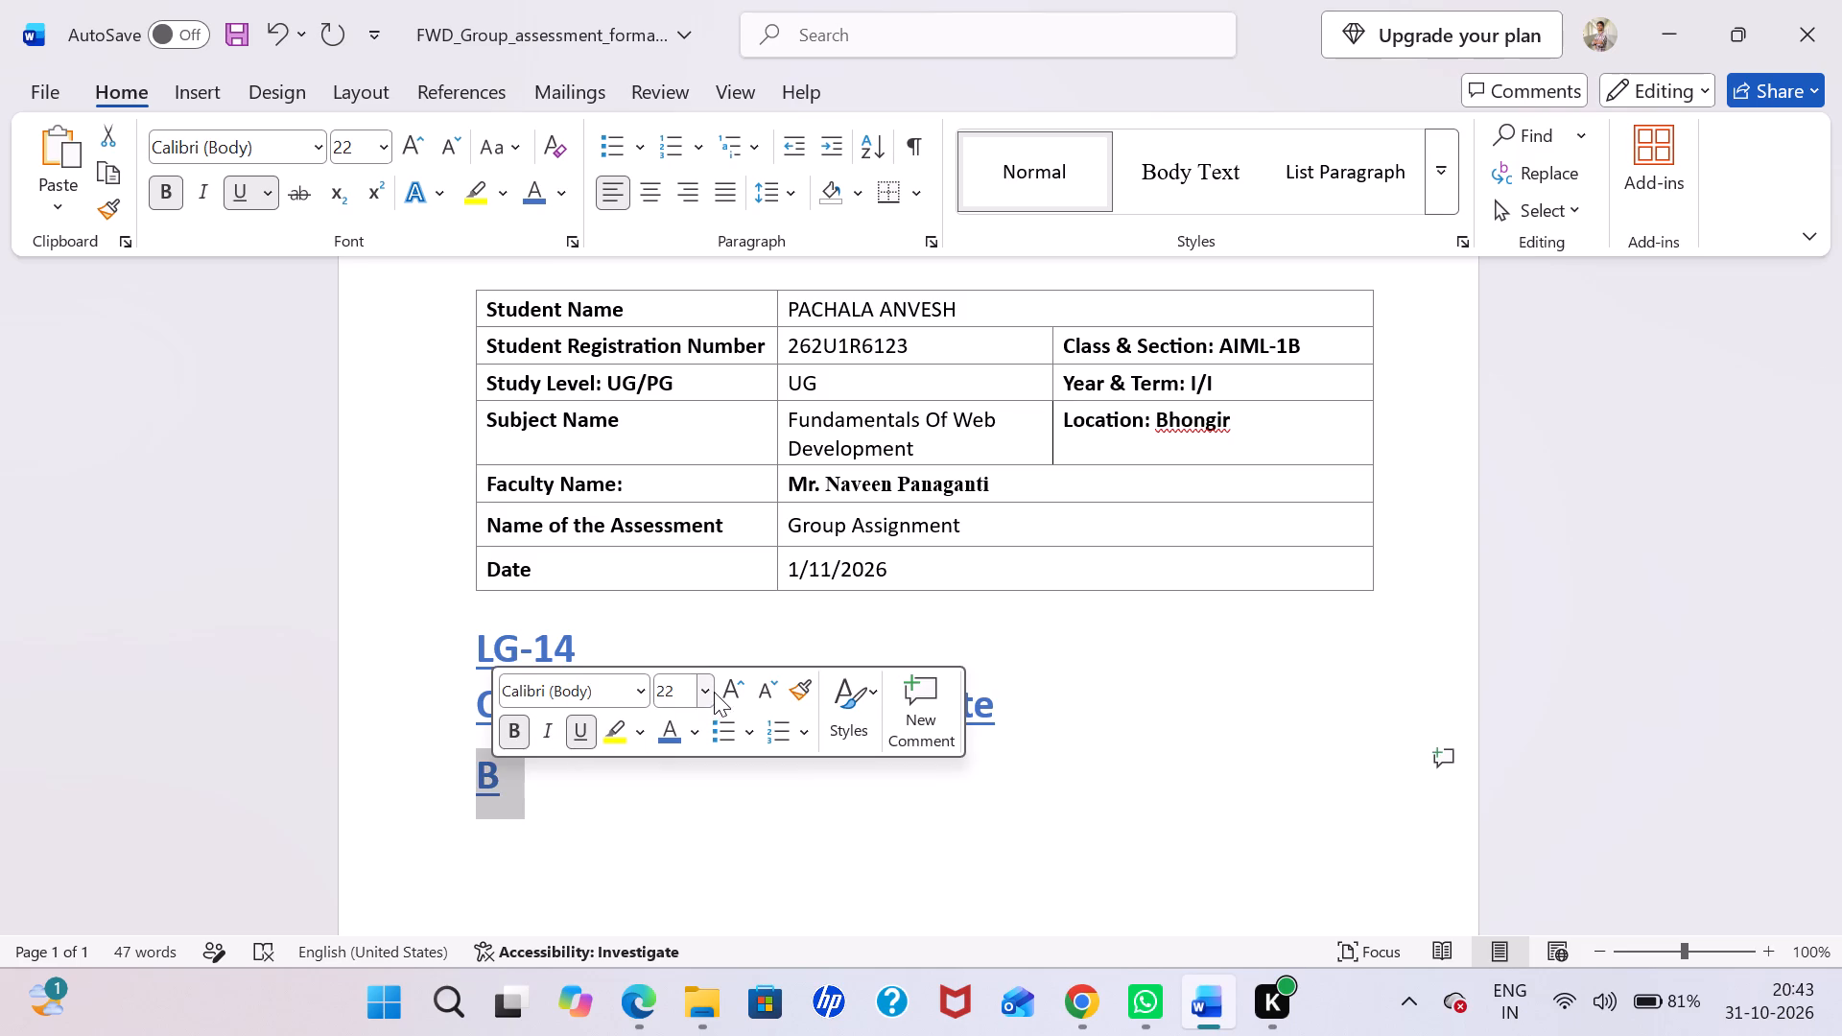
pyautogui.click(702, 694)
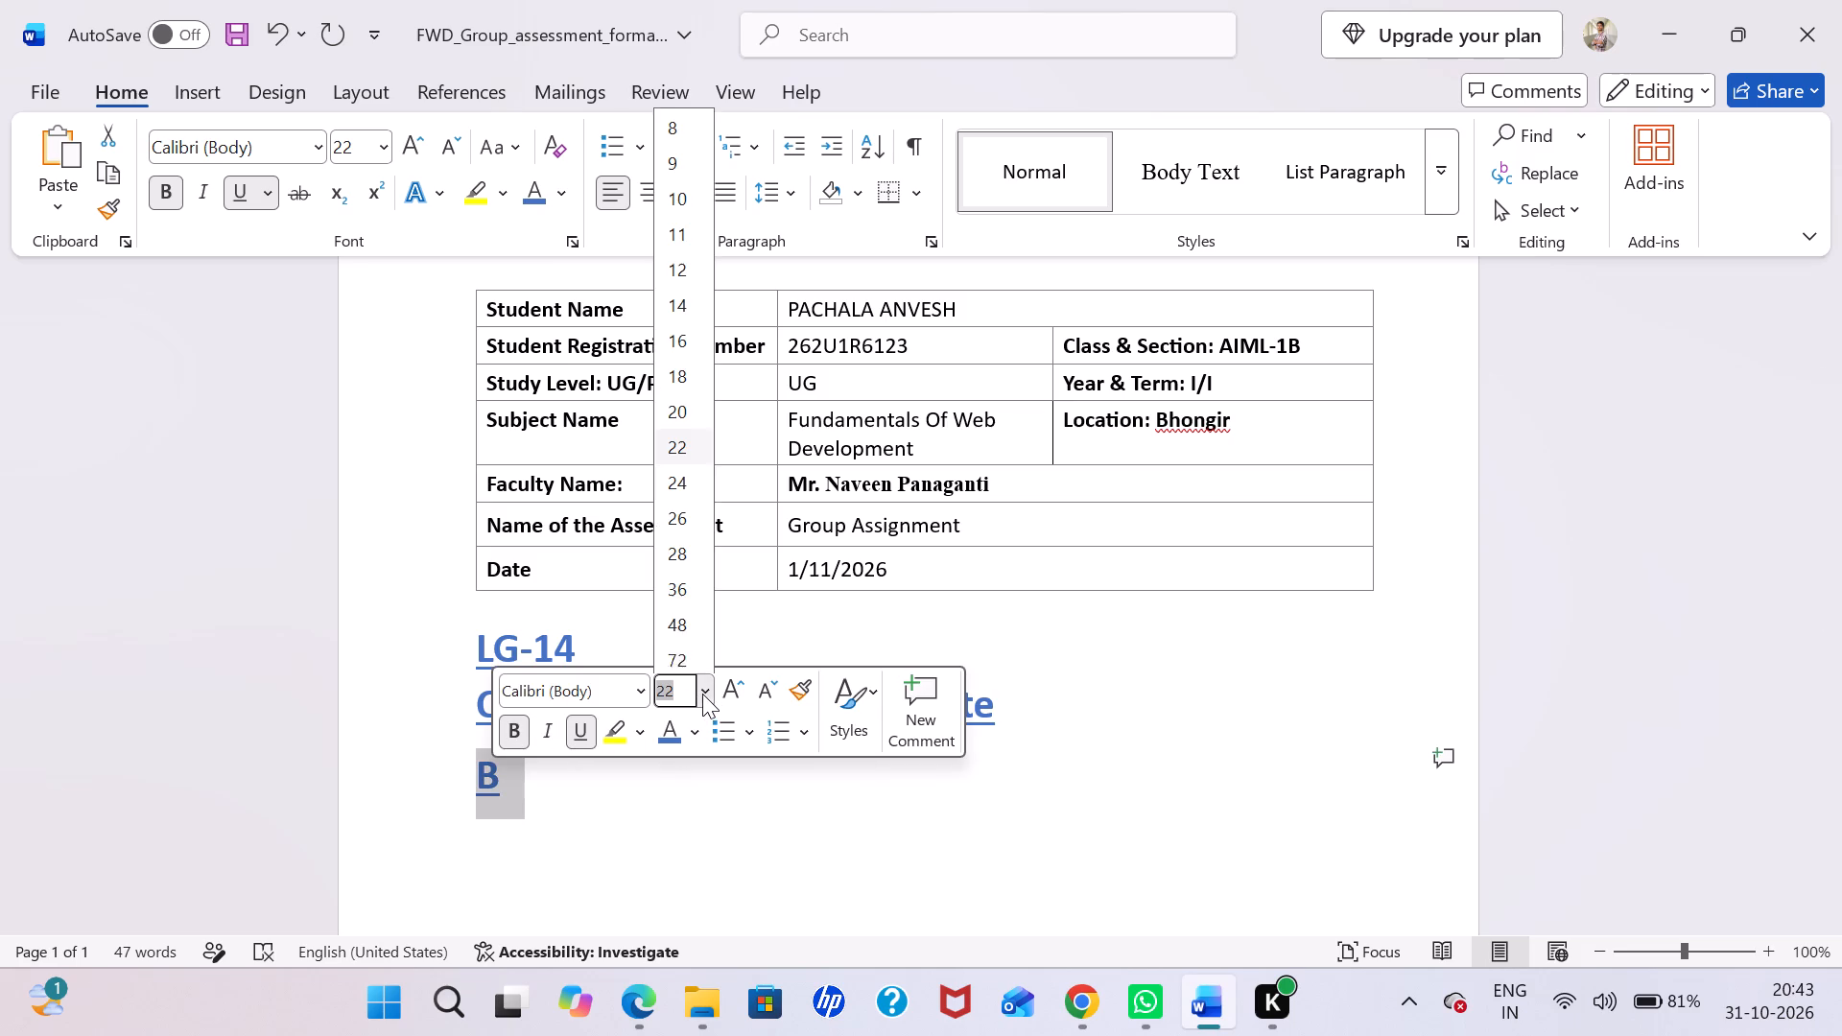
pyautogui.click(686, 275)
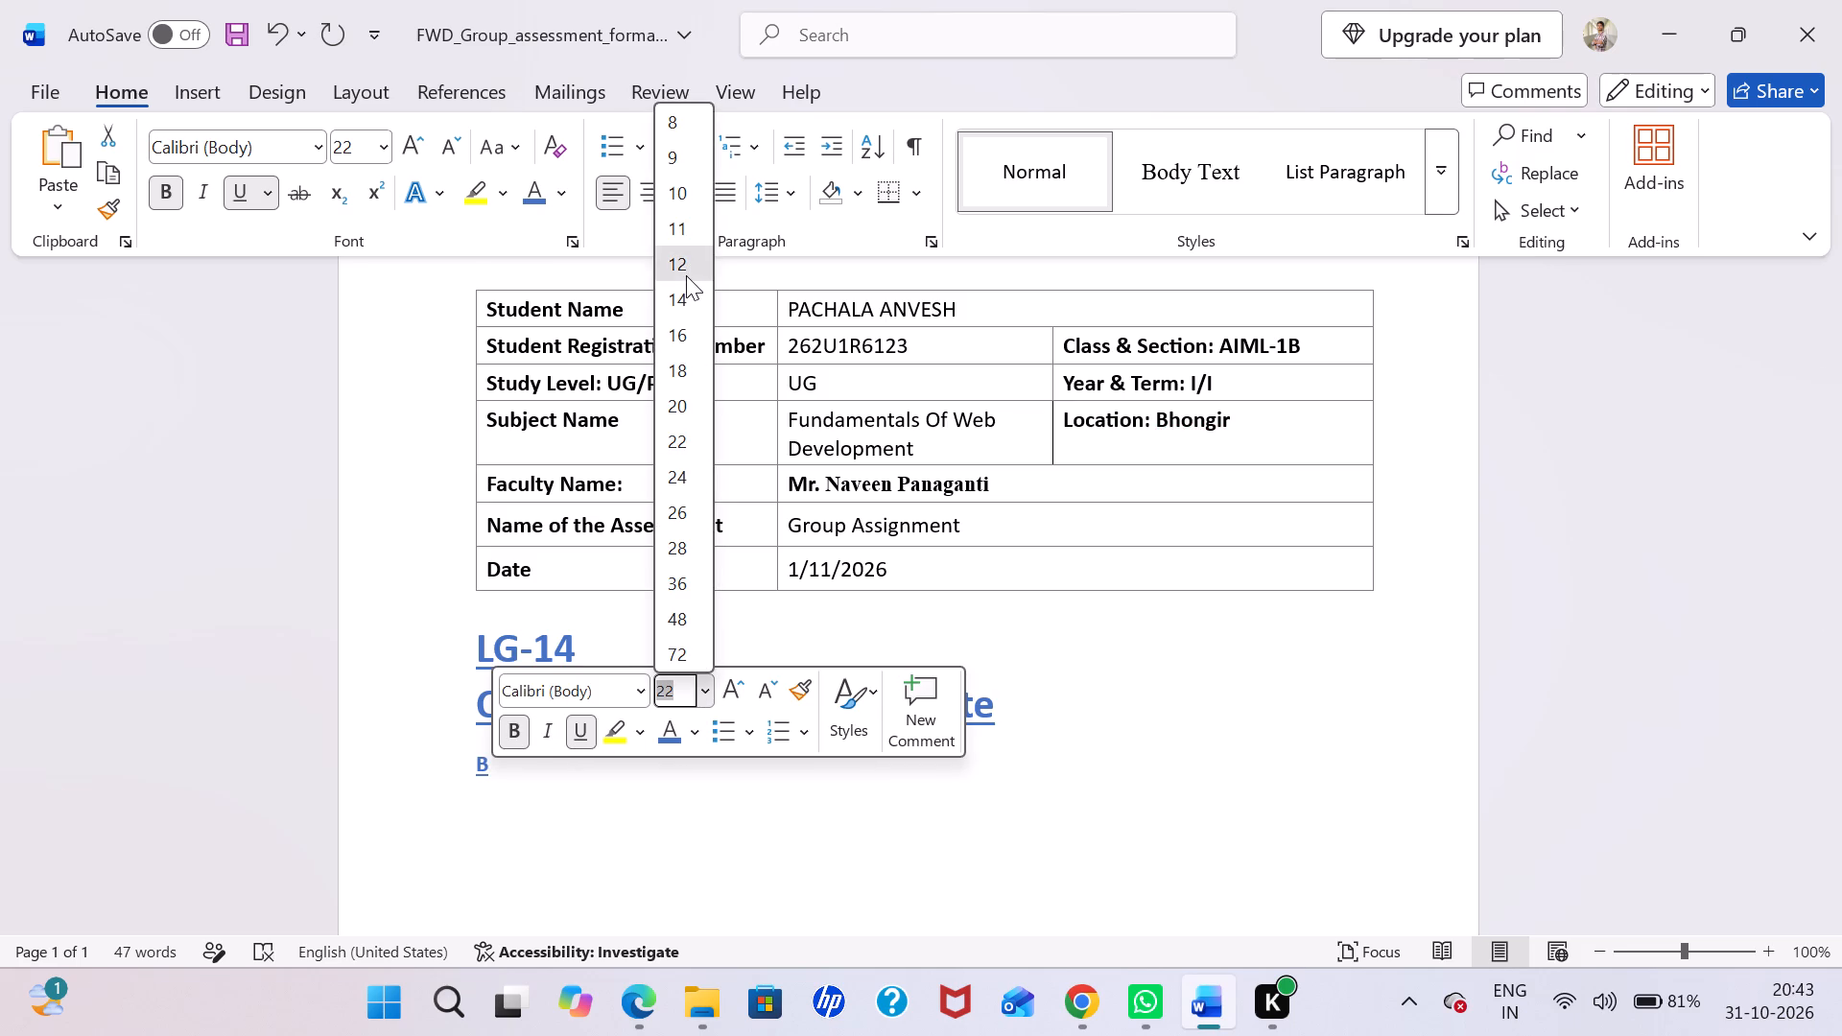
# Change the font colour of the letter B below the title to the white theme colour.
pyautogui.click(689, 739)
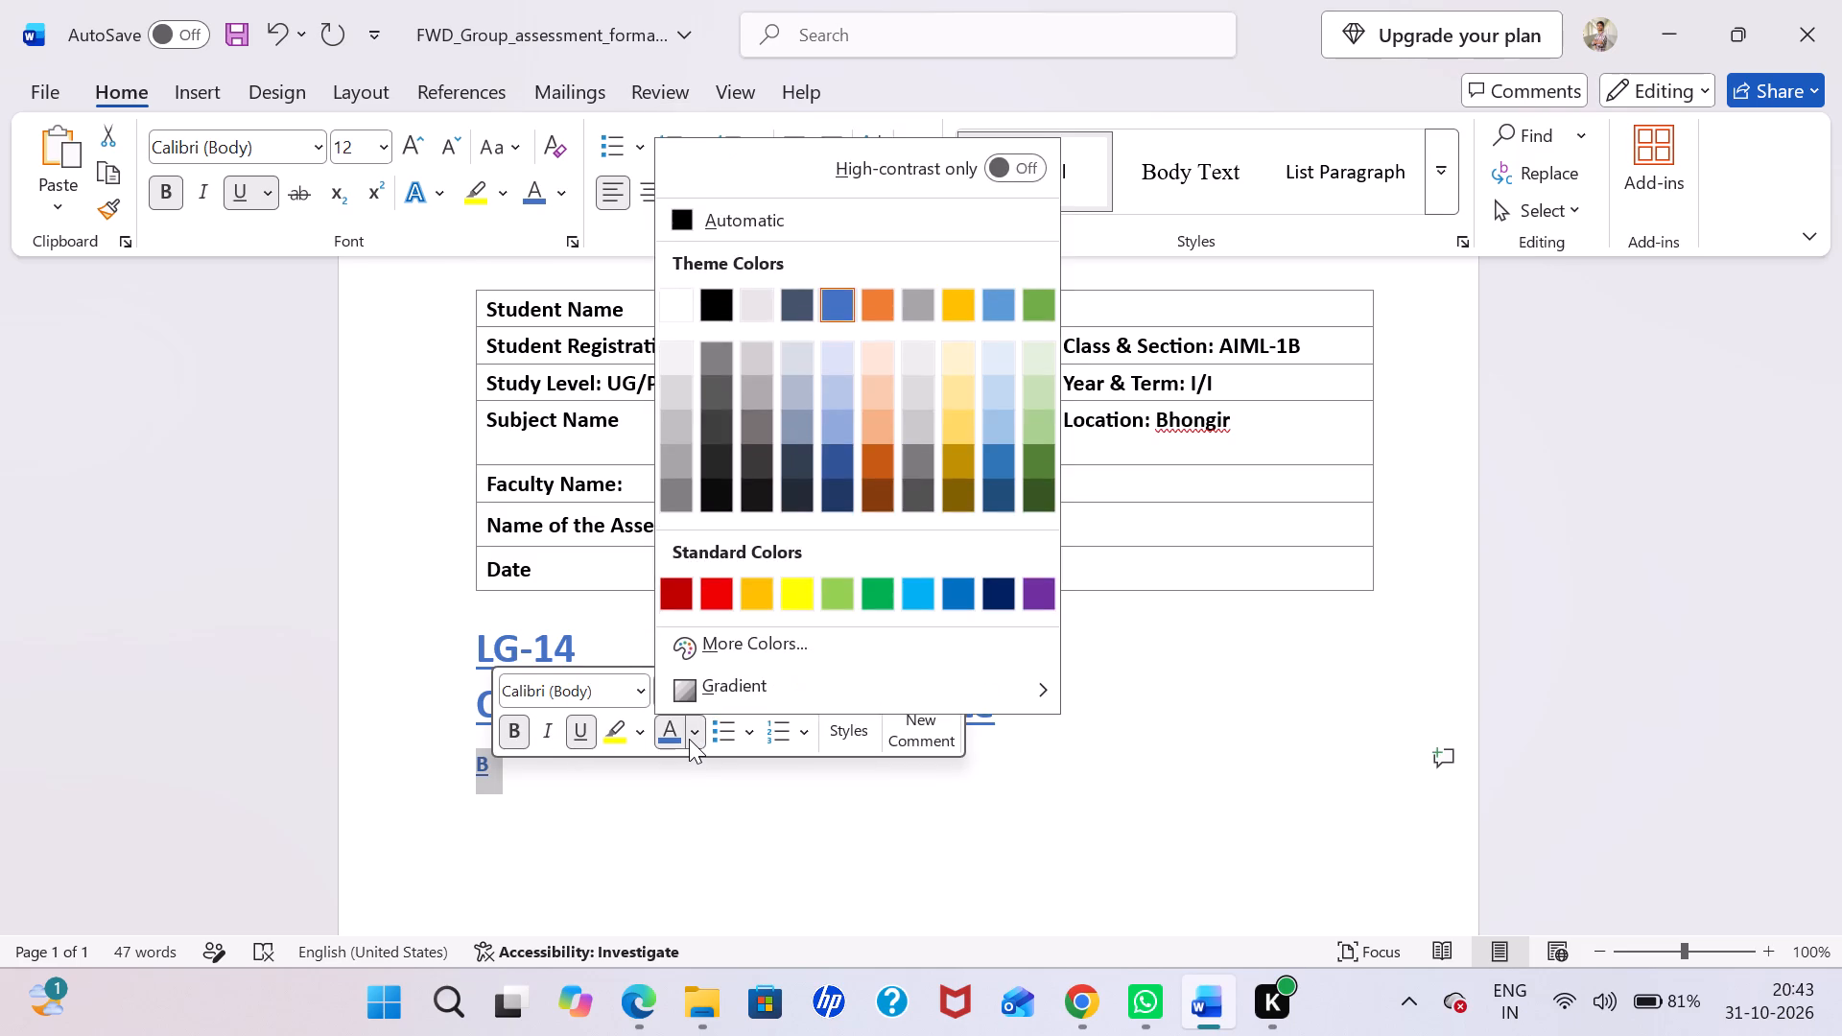
pyautogui.click(670, 307)
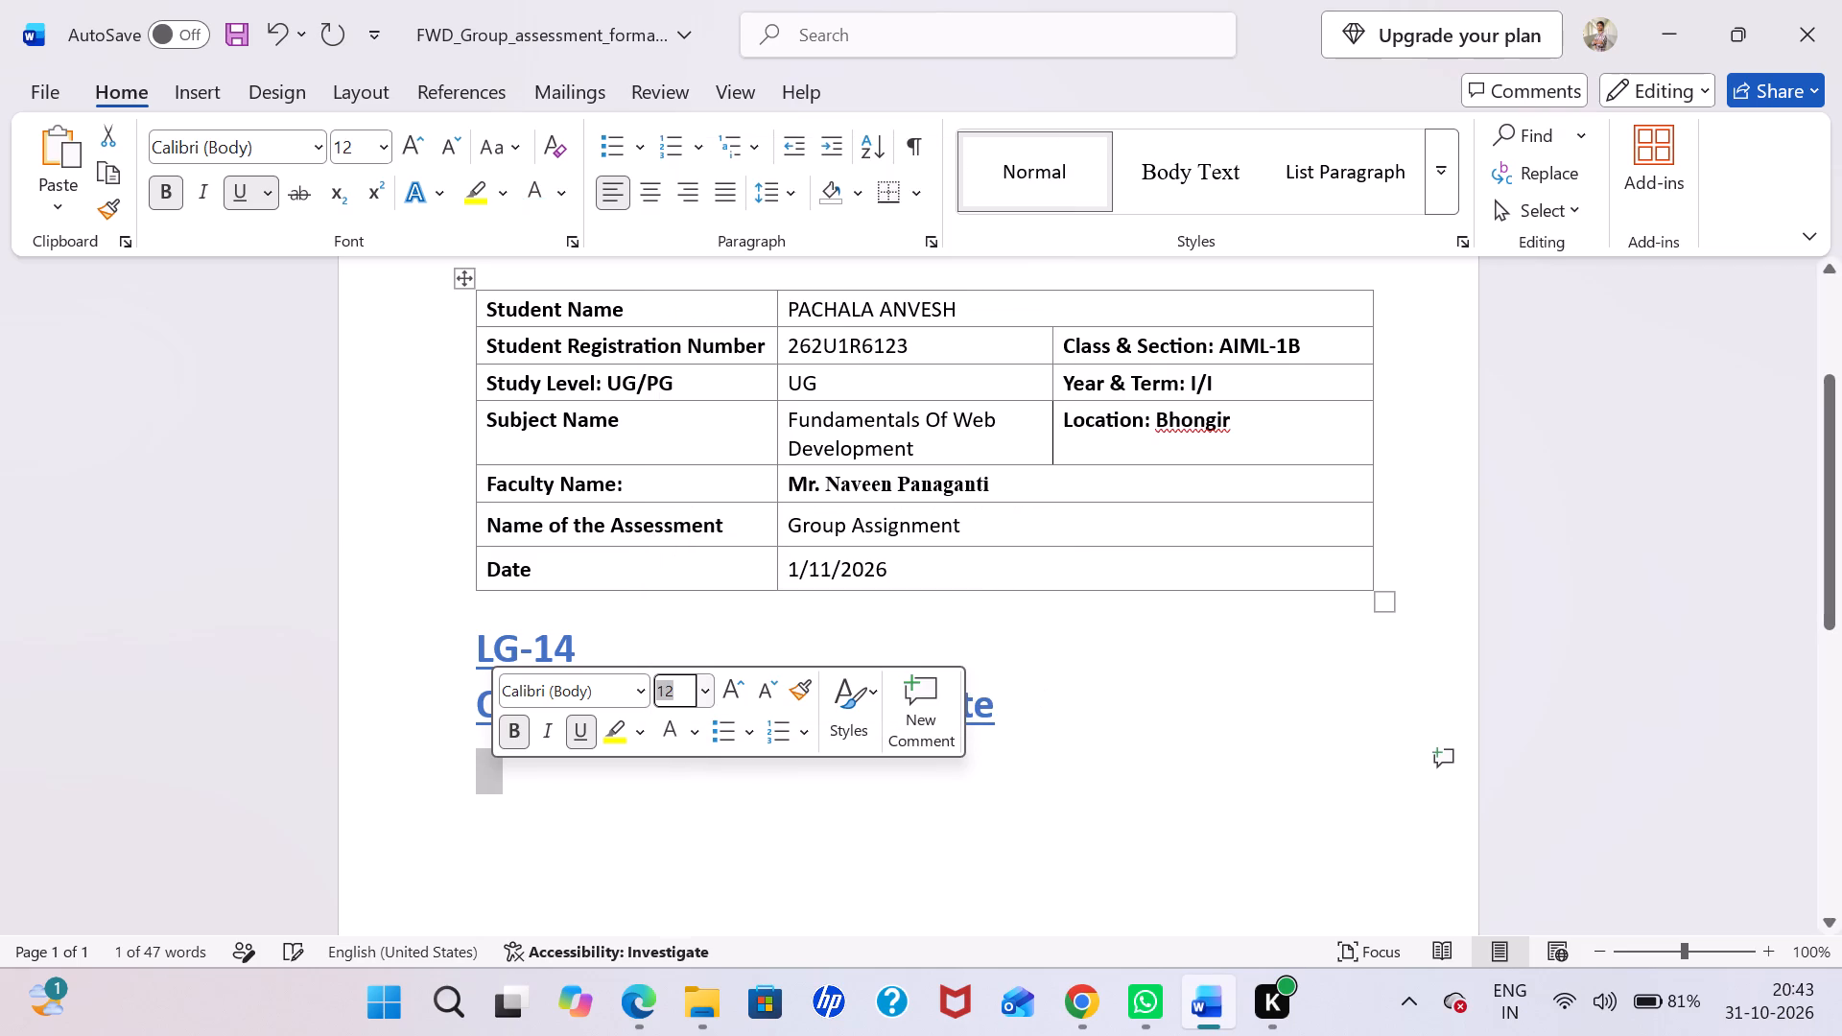
pyautogui.click(690, 777)
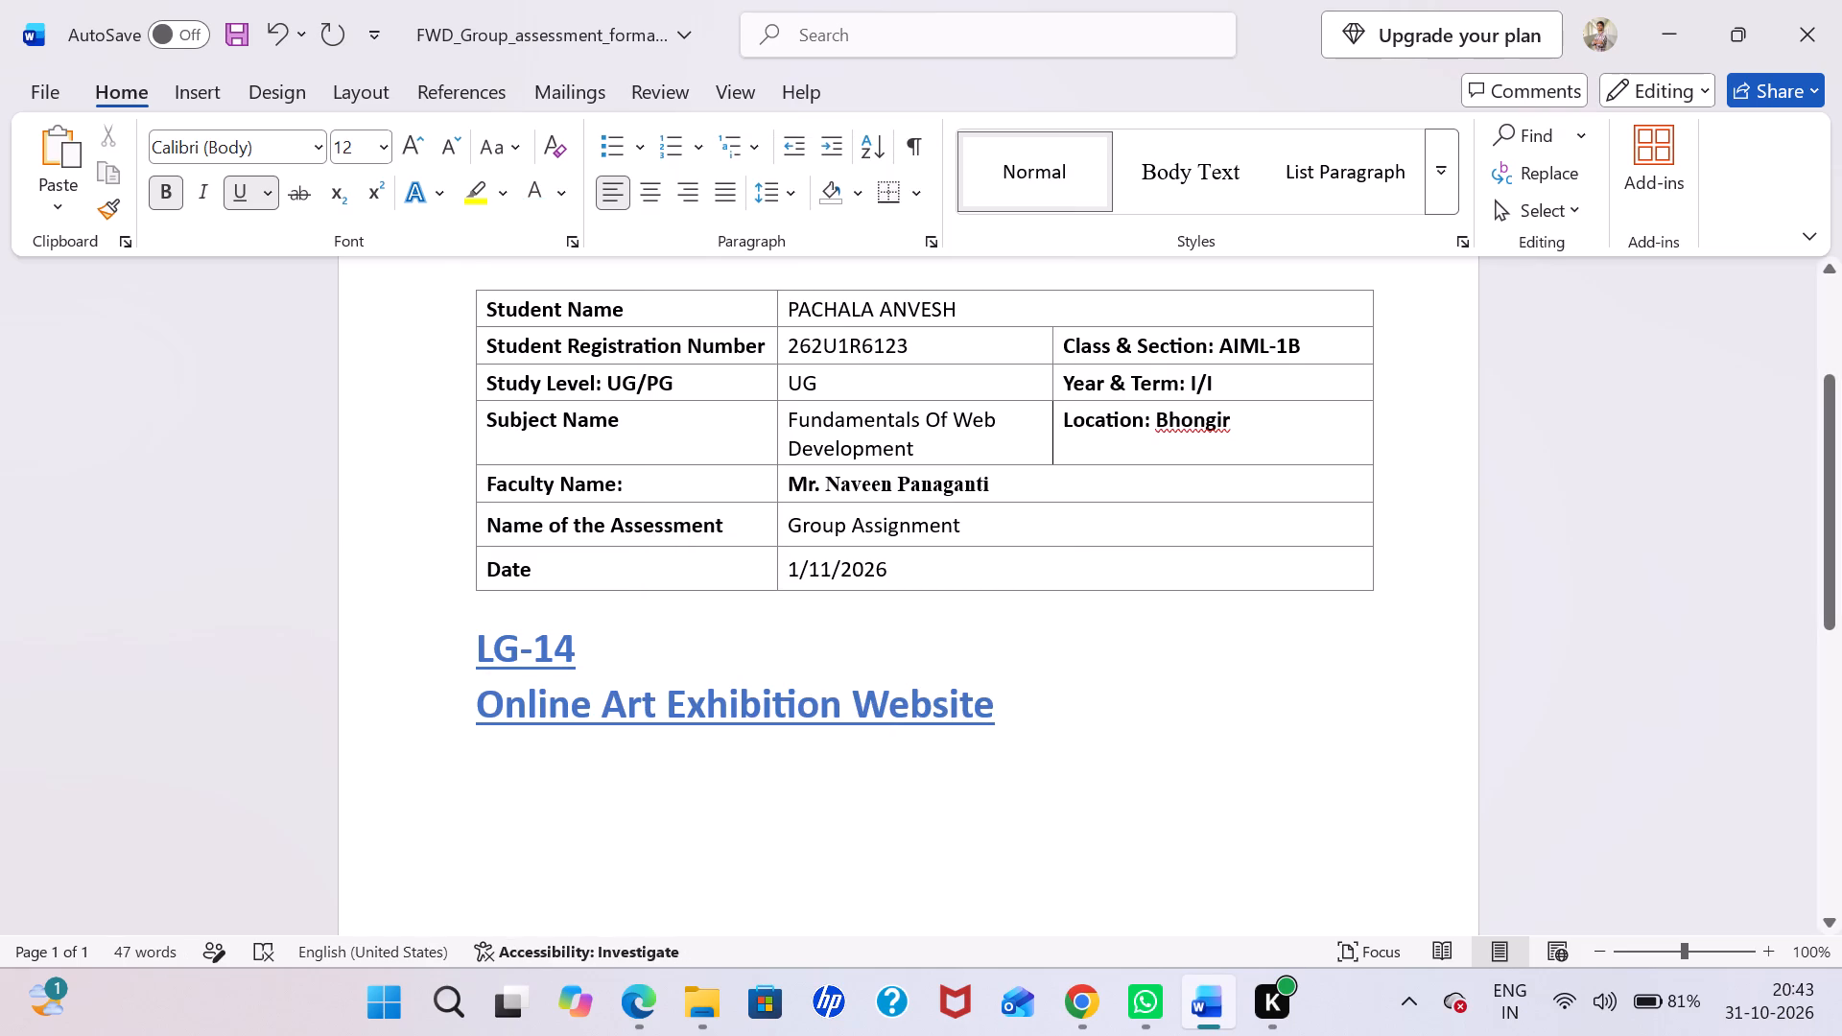
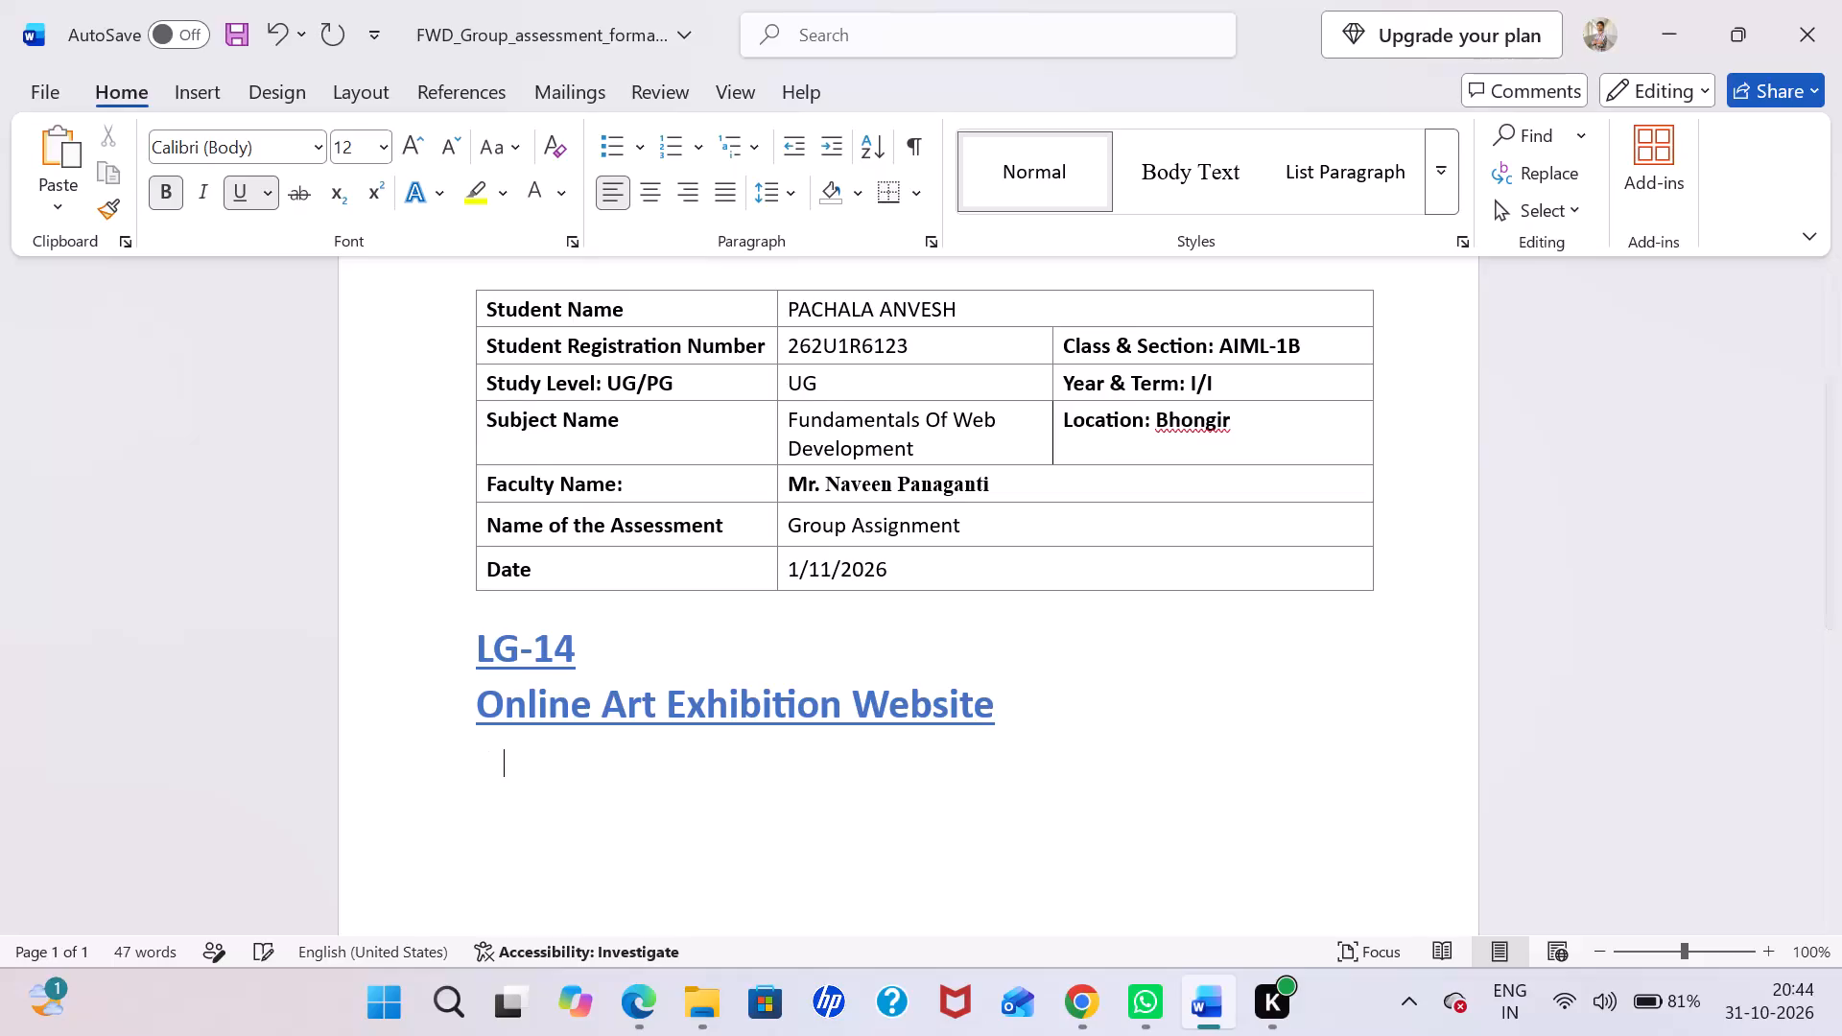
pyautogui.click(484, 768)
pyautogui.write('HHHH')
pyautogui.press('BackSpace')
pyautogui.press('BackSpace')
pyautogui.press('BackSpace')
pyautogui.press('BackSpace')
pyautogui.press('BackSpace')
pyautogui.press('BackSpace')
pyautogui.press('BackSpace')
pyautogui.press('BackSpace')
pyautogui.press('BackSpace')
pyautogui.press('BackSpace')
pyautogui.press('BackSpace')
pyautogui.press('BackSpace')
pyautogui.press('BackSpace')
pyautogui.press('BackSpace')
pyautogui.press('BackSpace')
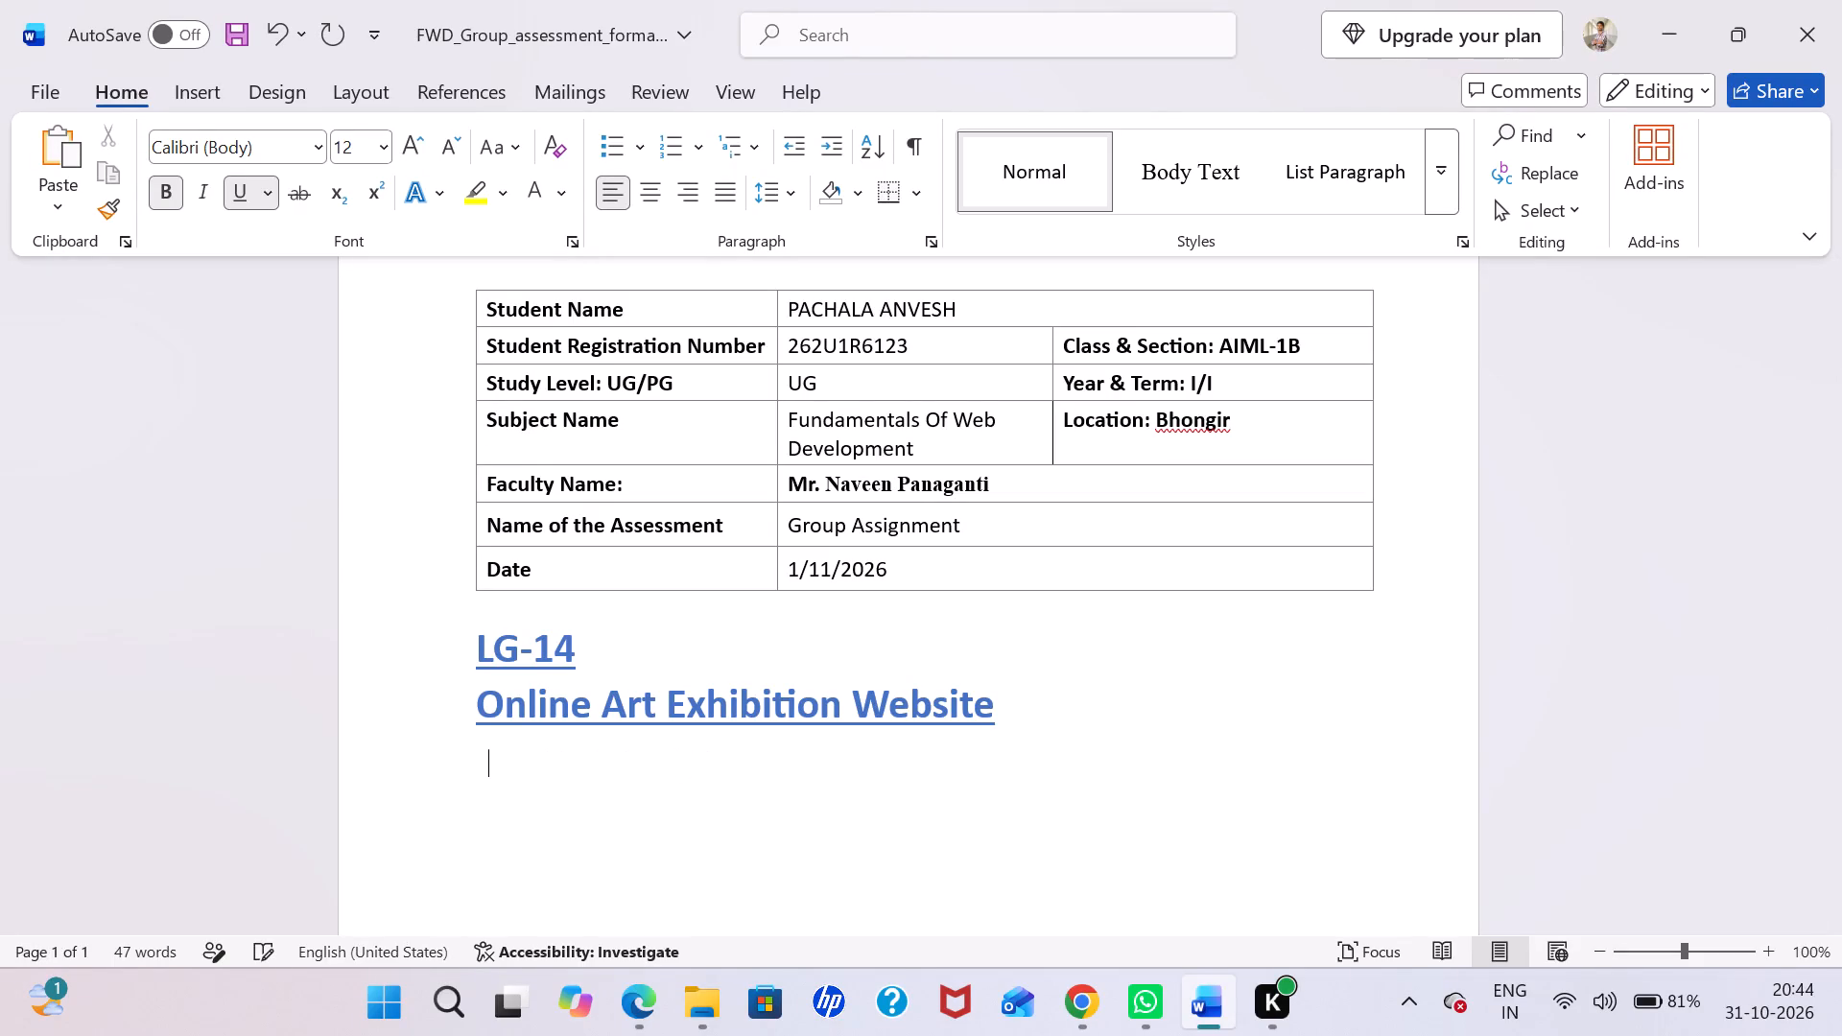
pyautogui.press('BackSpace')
# Set the font colour of the blank-looking line below the Online Art Exhibition Website title to the light lavender theme colour and toggle its bold formatting.
pyautogui.doubleClick(484, 768)
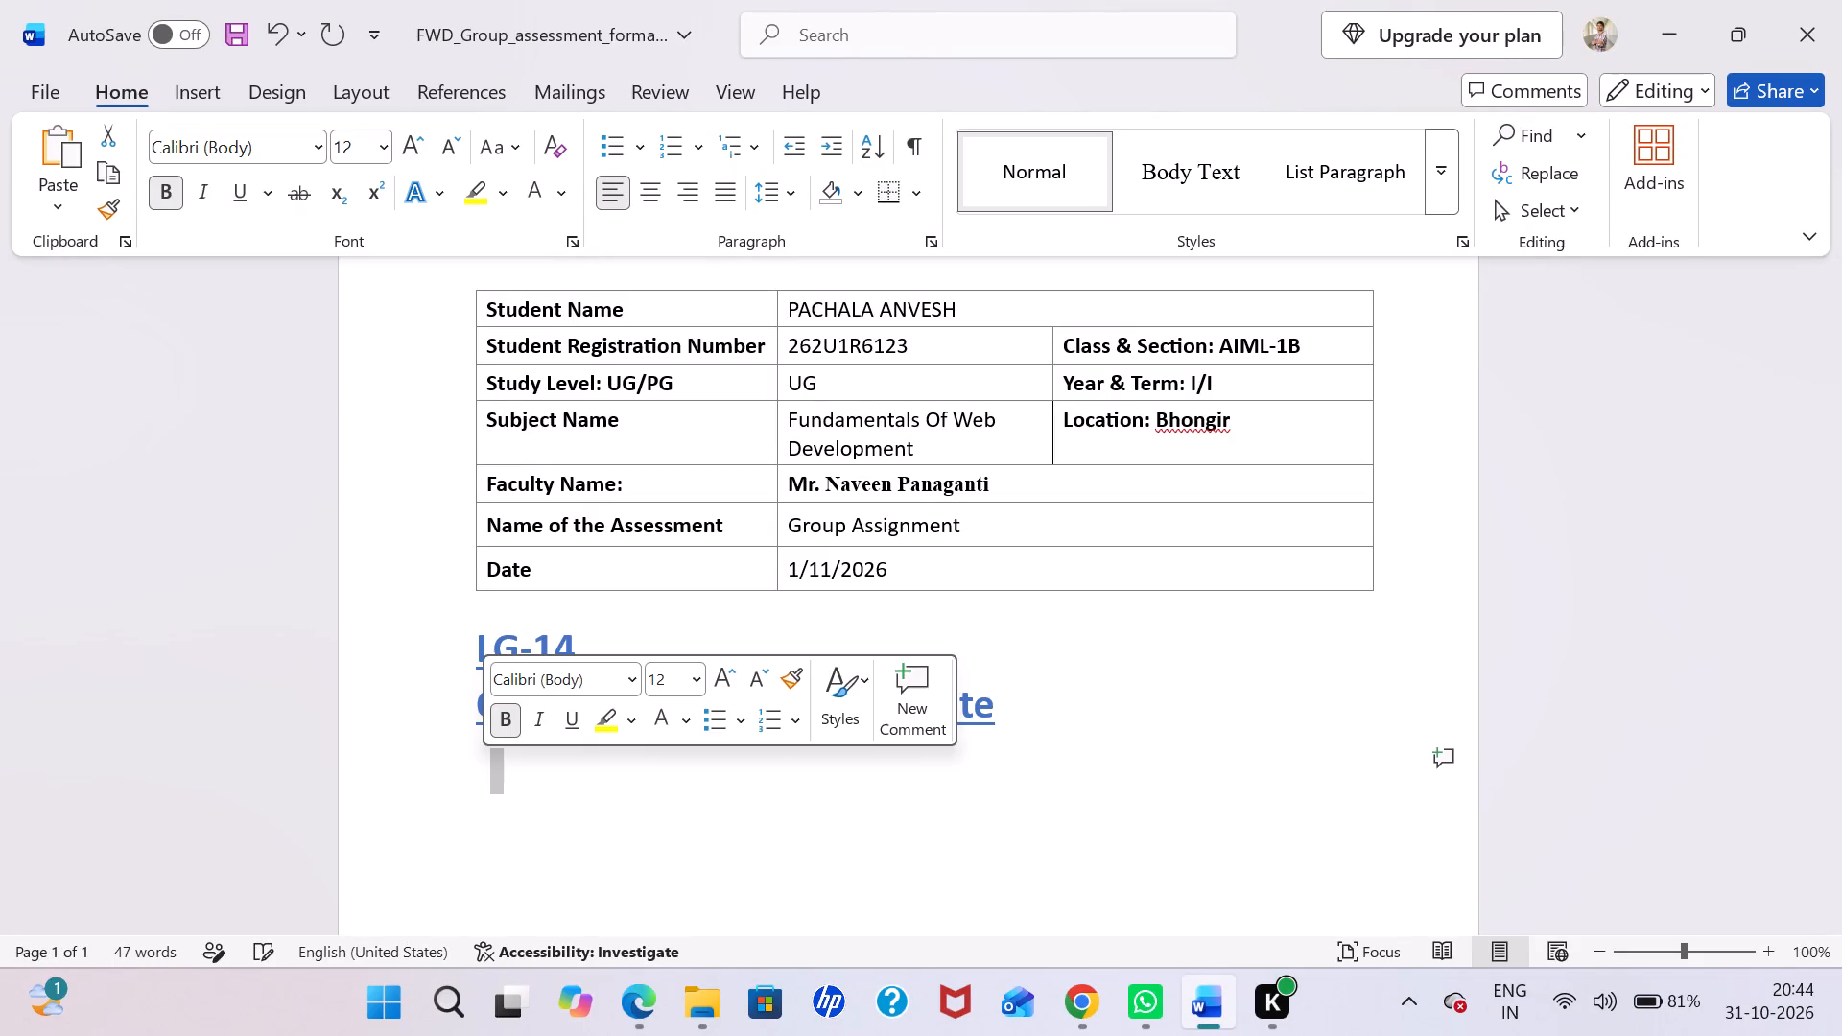
pyautogui.click(678, 715)
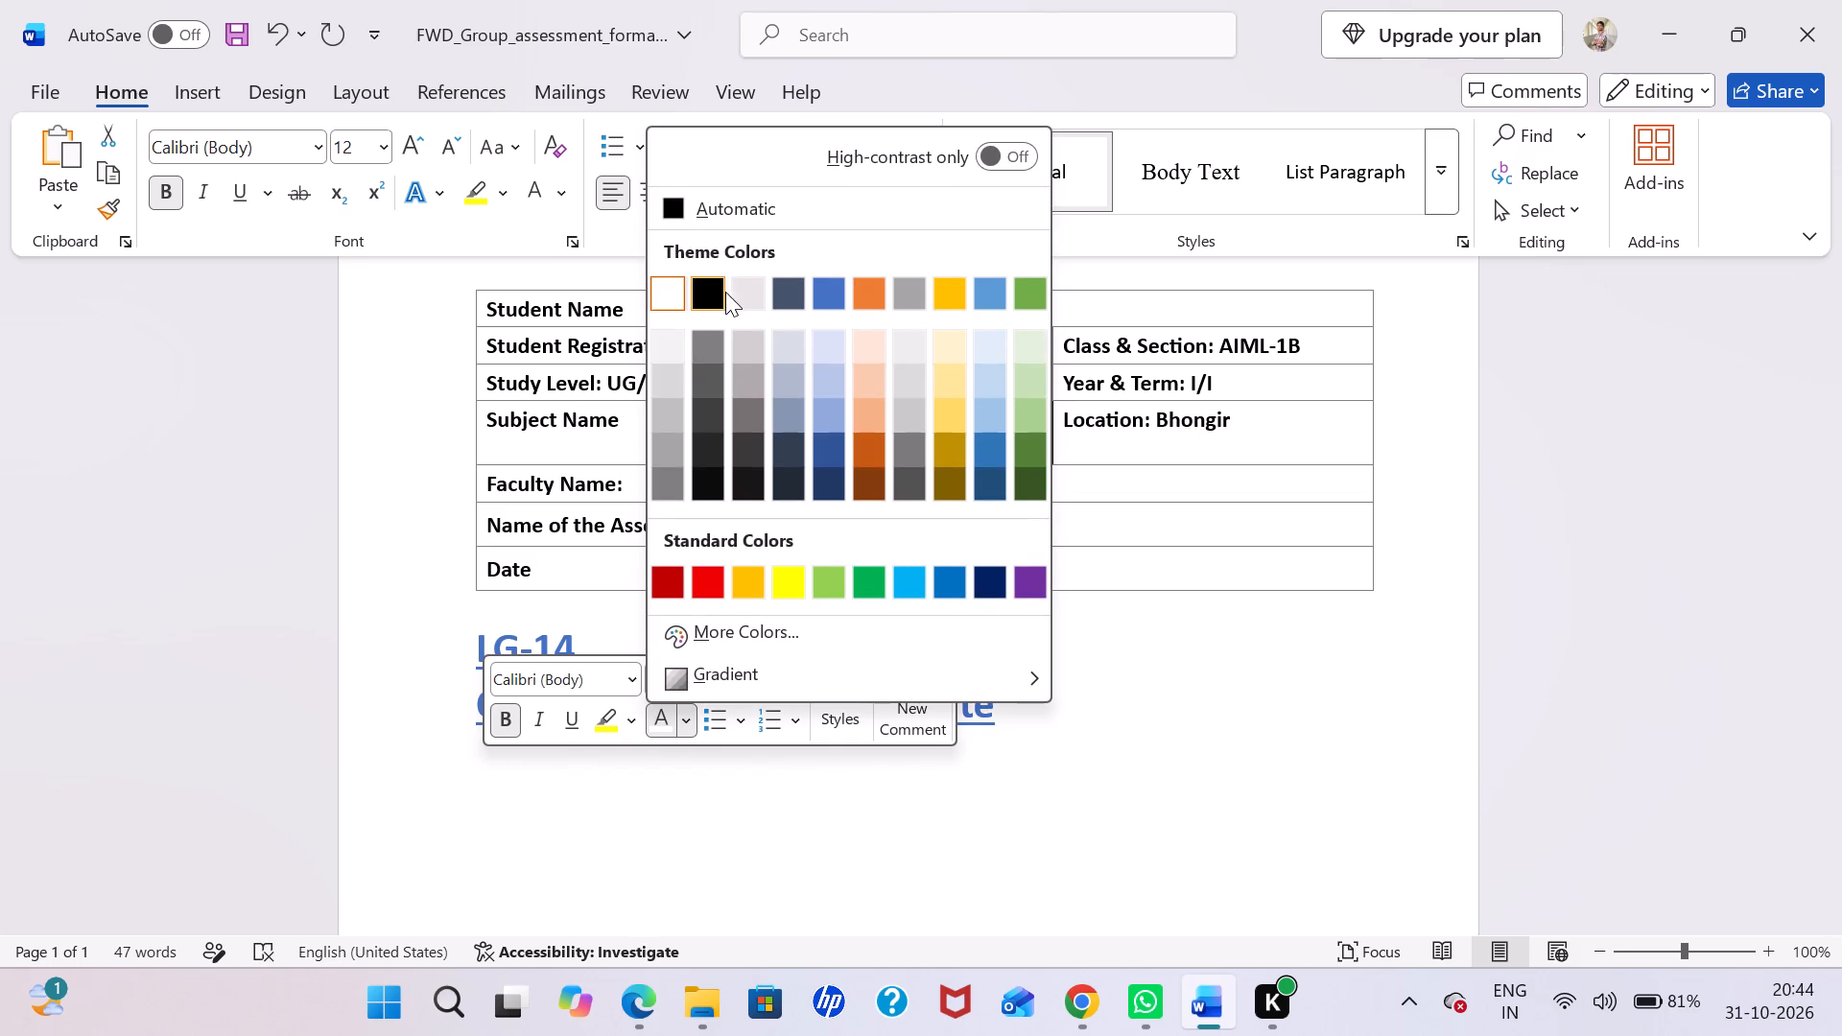
pyautogui.click(744, 290)
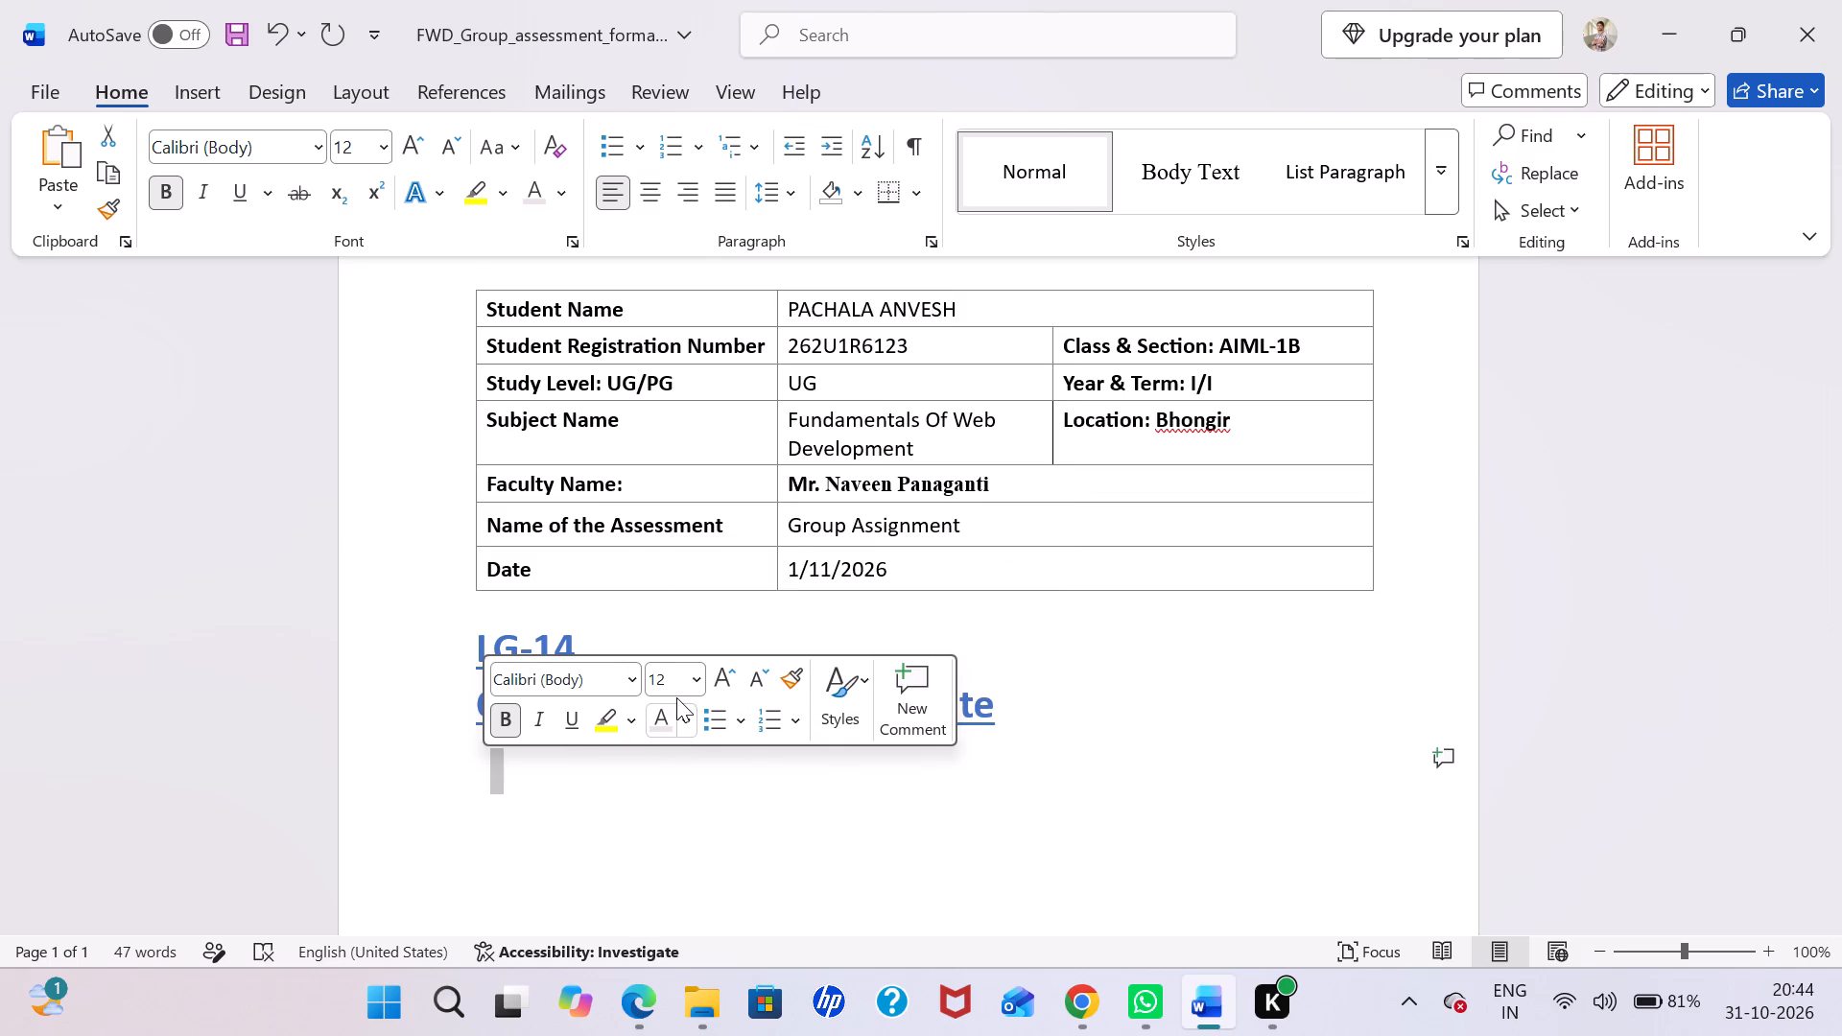
pyautogui.click(505, 712)
pyautogui.click(516, 806)
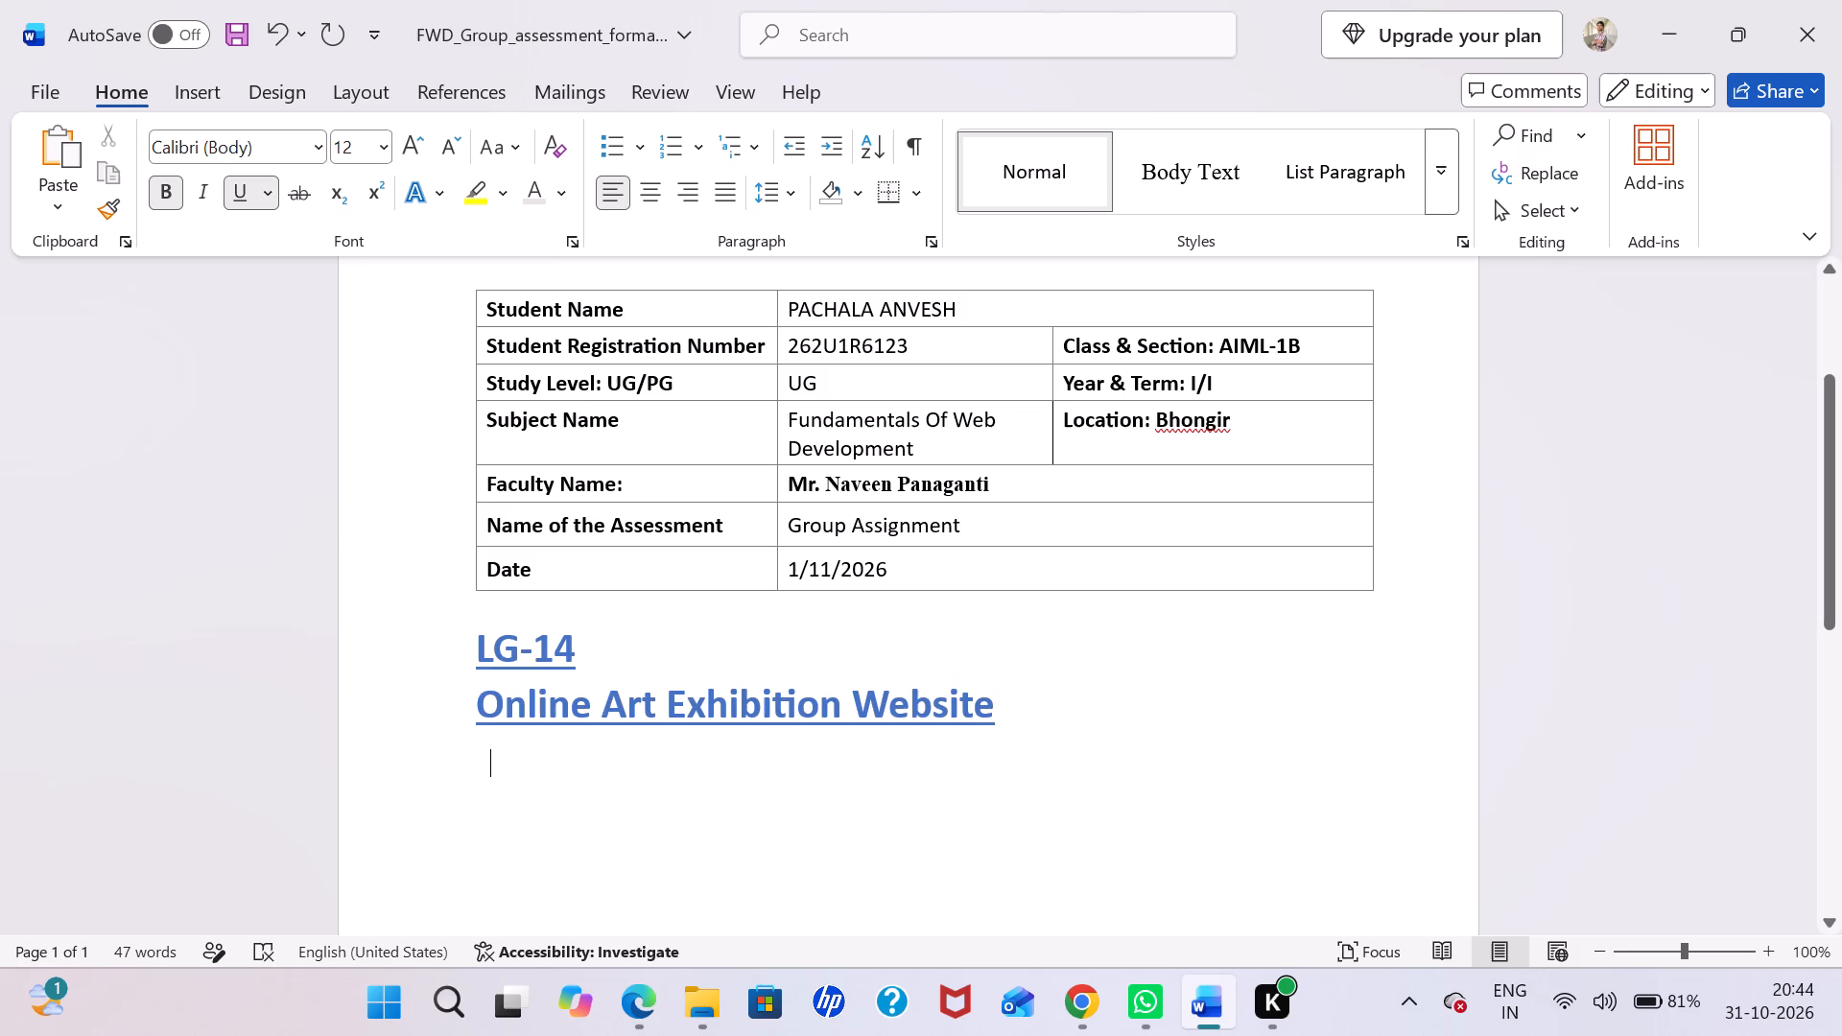
# Enter the letter G as trial text on the line below the Online Art Exhibition Website title.
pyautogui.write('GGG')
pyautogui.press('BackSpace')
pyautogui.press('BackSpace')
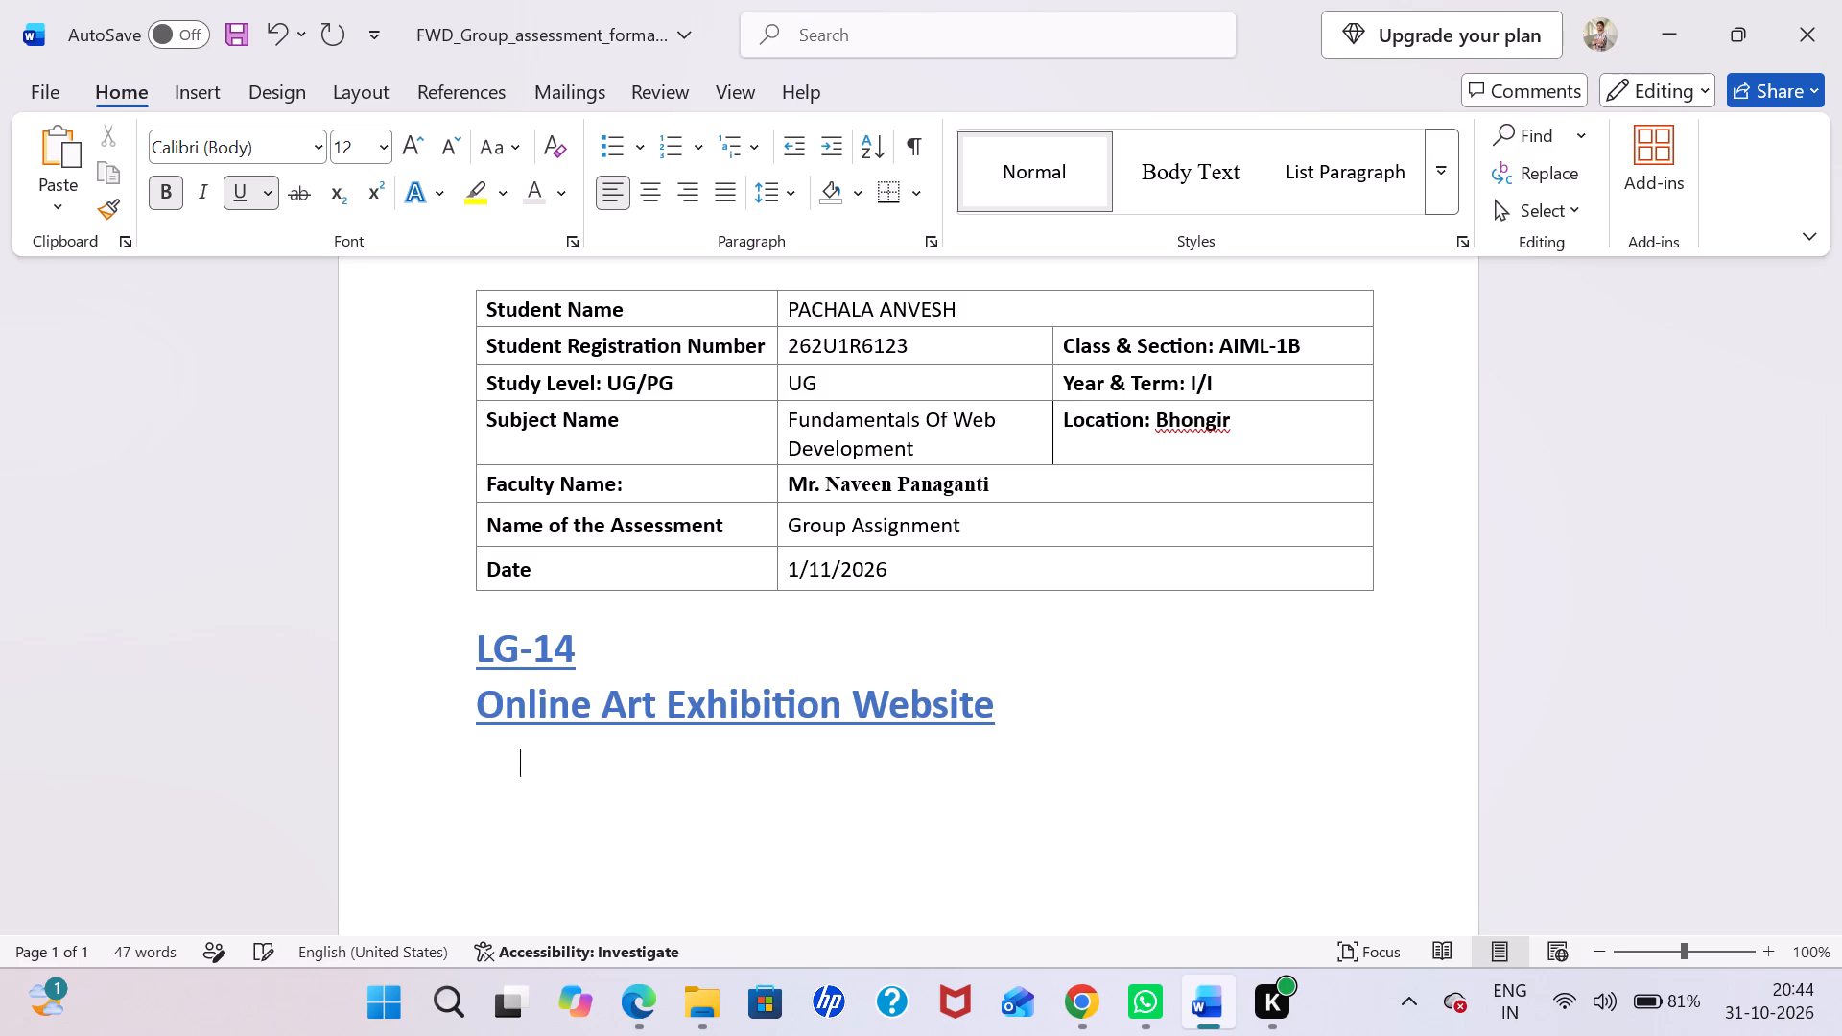
# Delete the invisible trial text on the line below the Online Art Exhibition Website title.
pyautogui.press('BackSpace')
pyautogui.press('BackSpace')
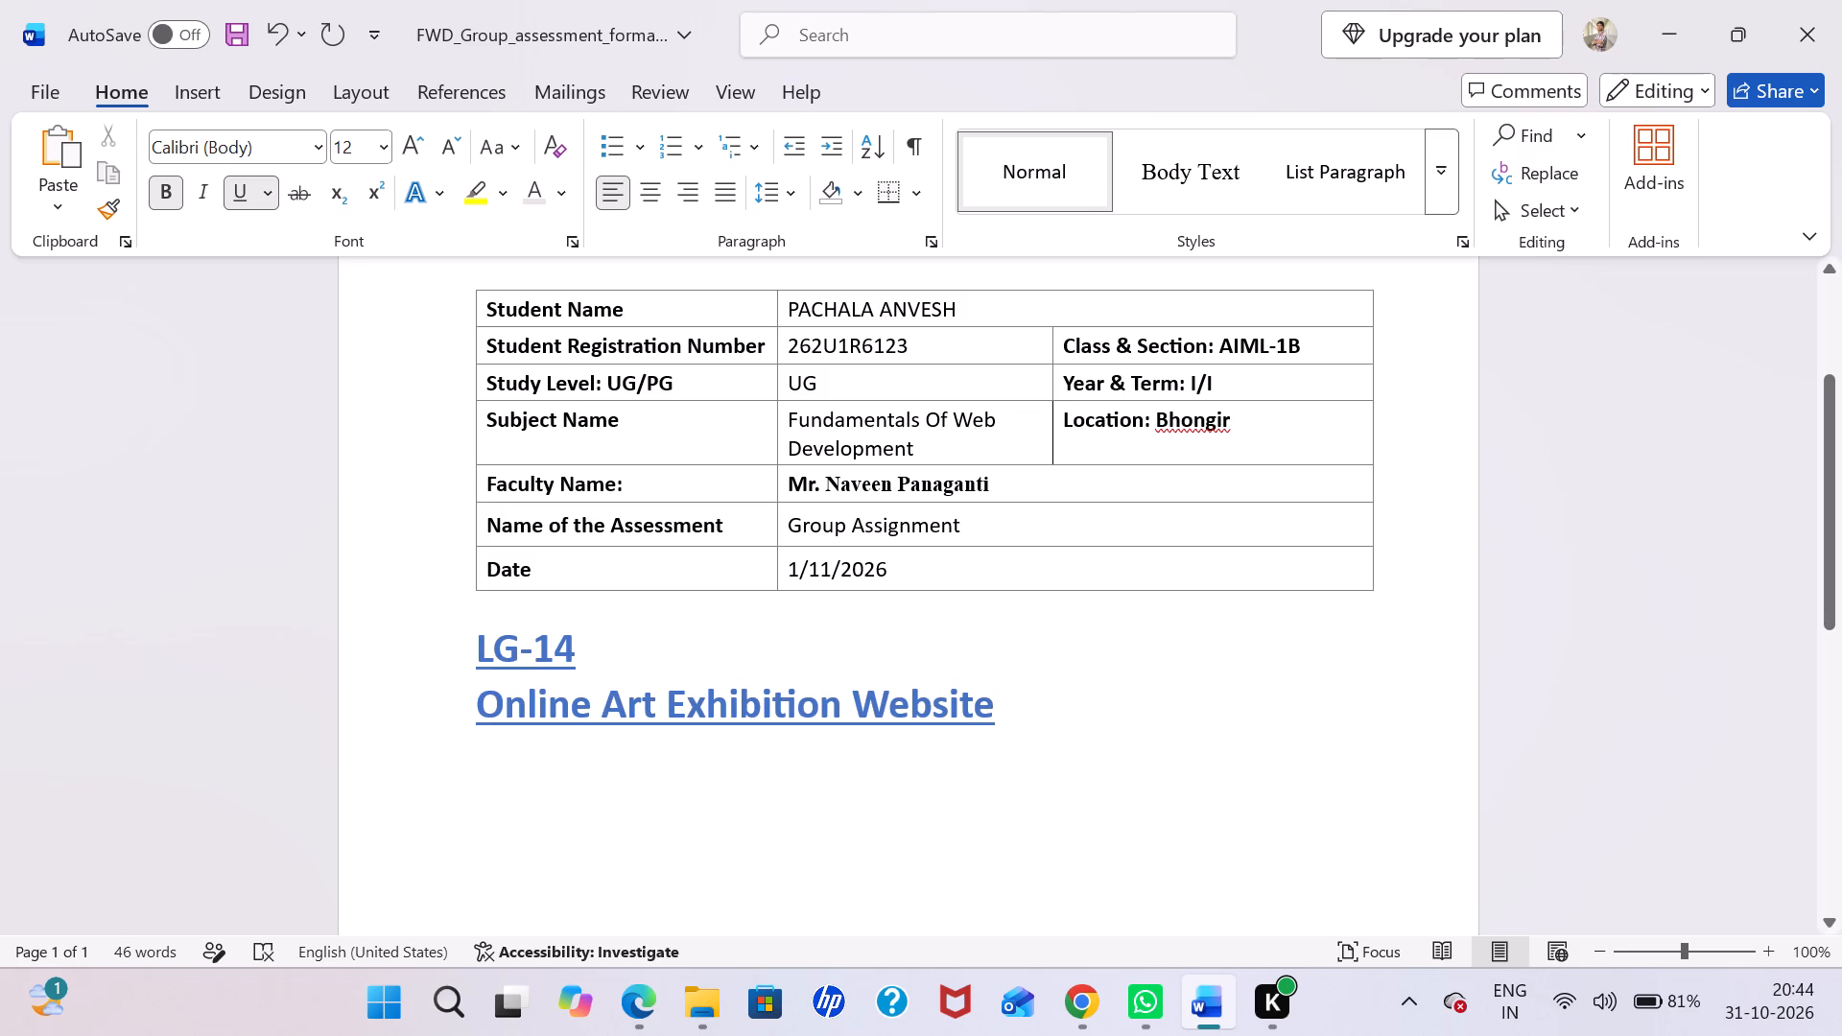
# Apply the Body Text style to the empty line below the Online Art Exhibition Website title.
pyautogui.click(518, 785)
pyautogui.click(486, 780)
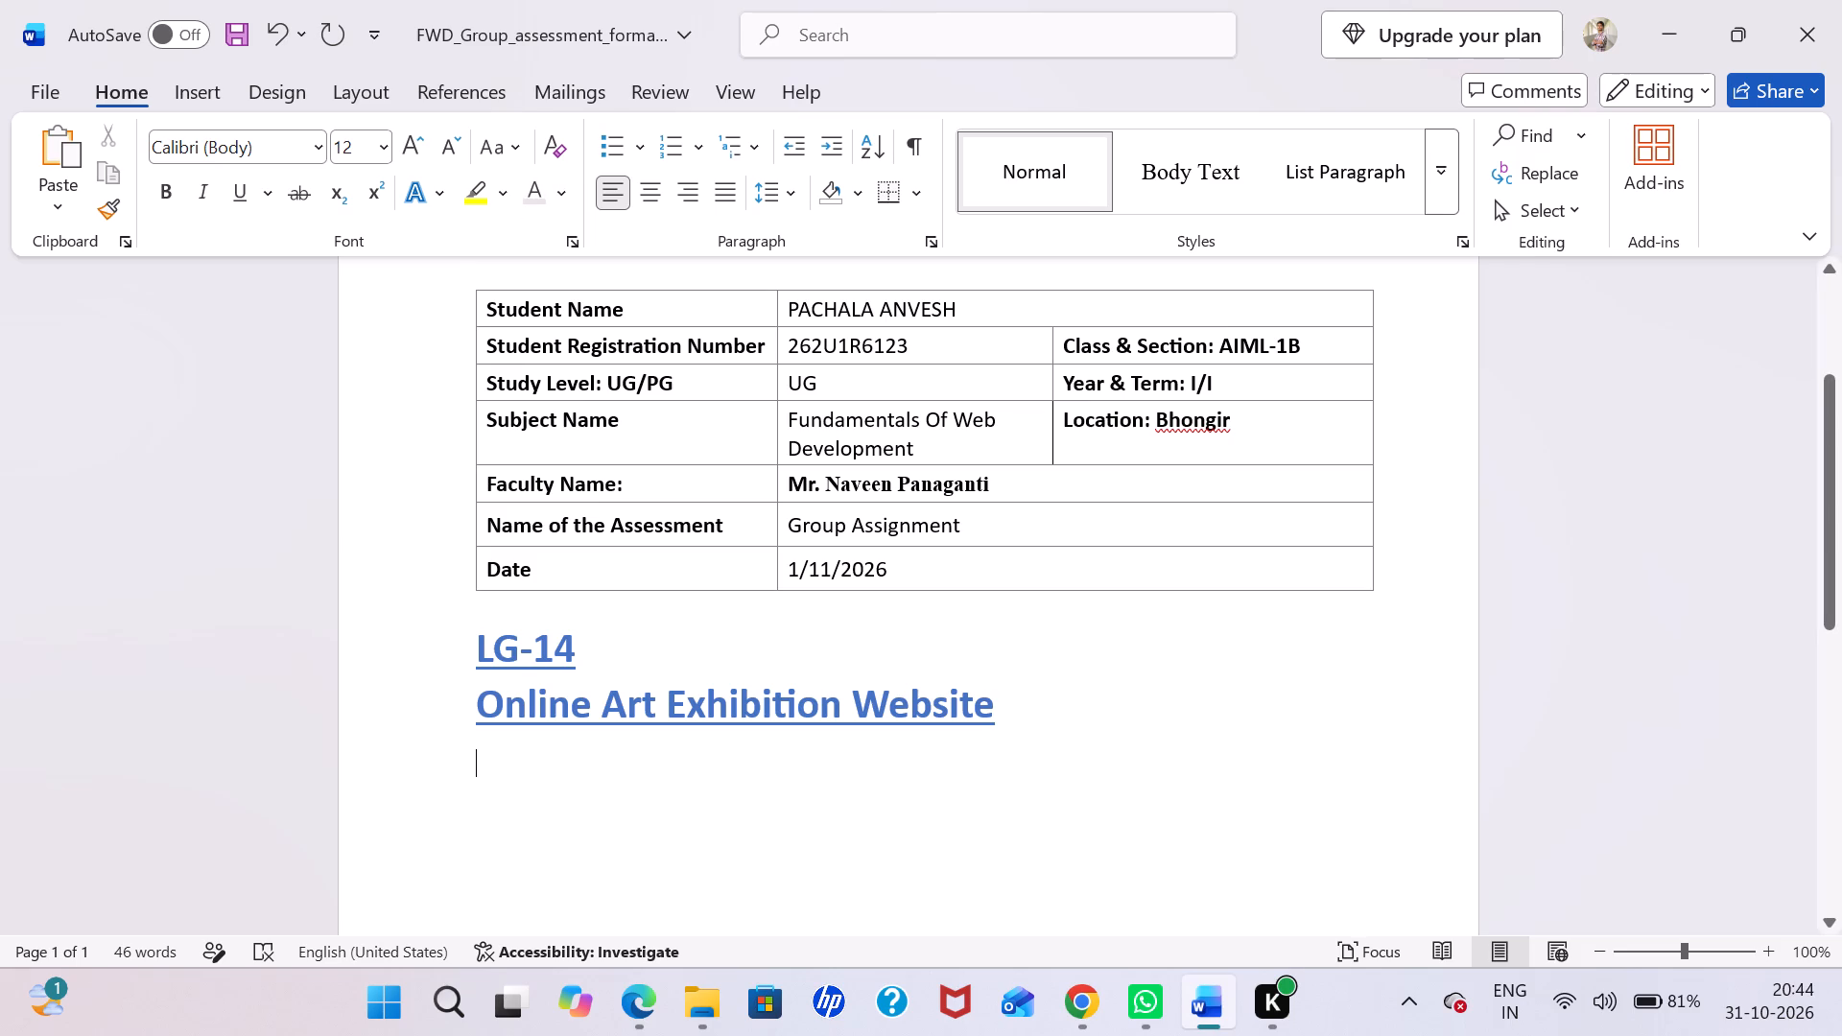
pyautogui.click(486, 780)
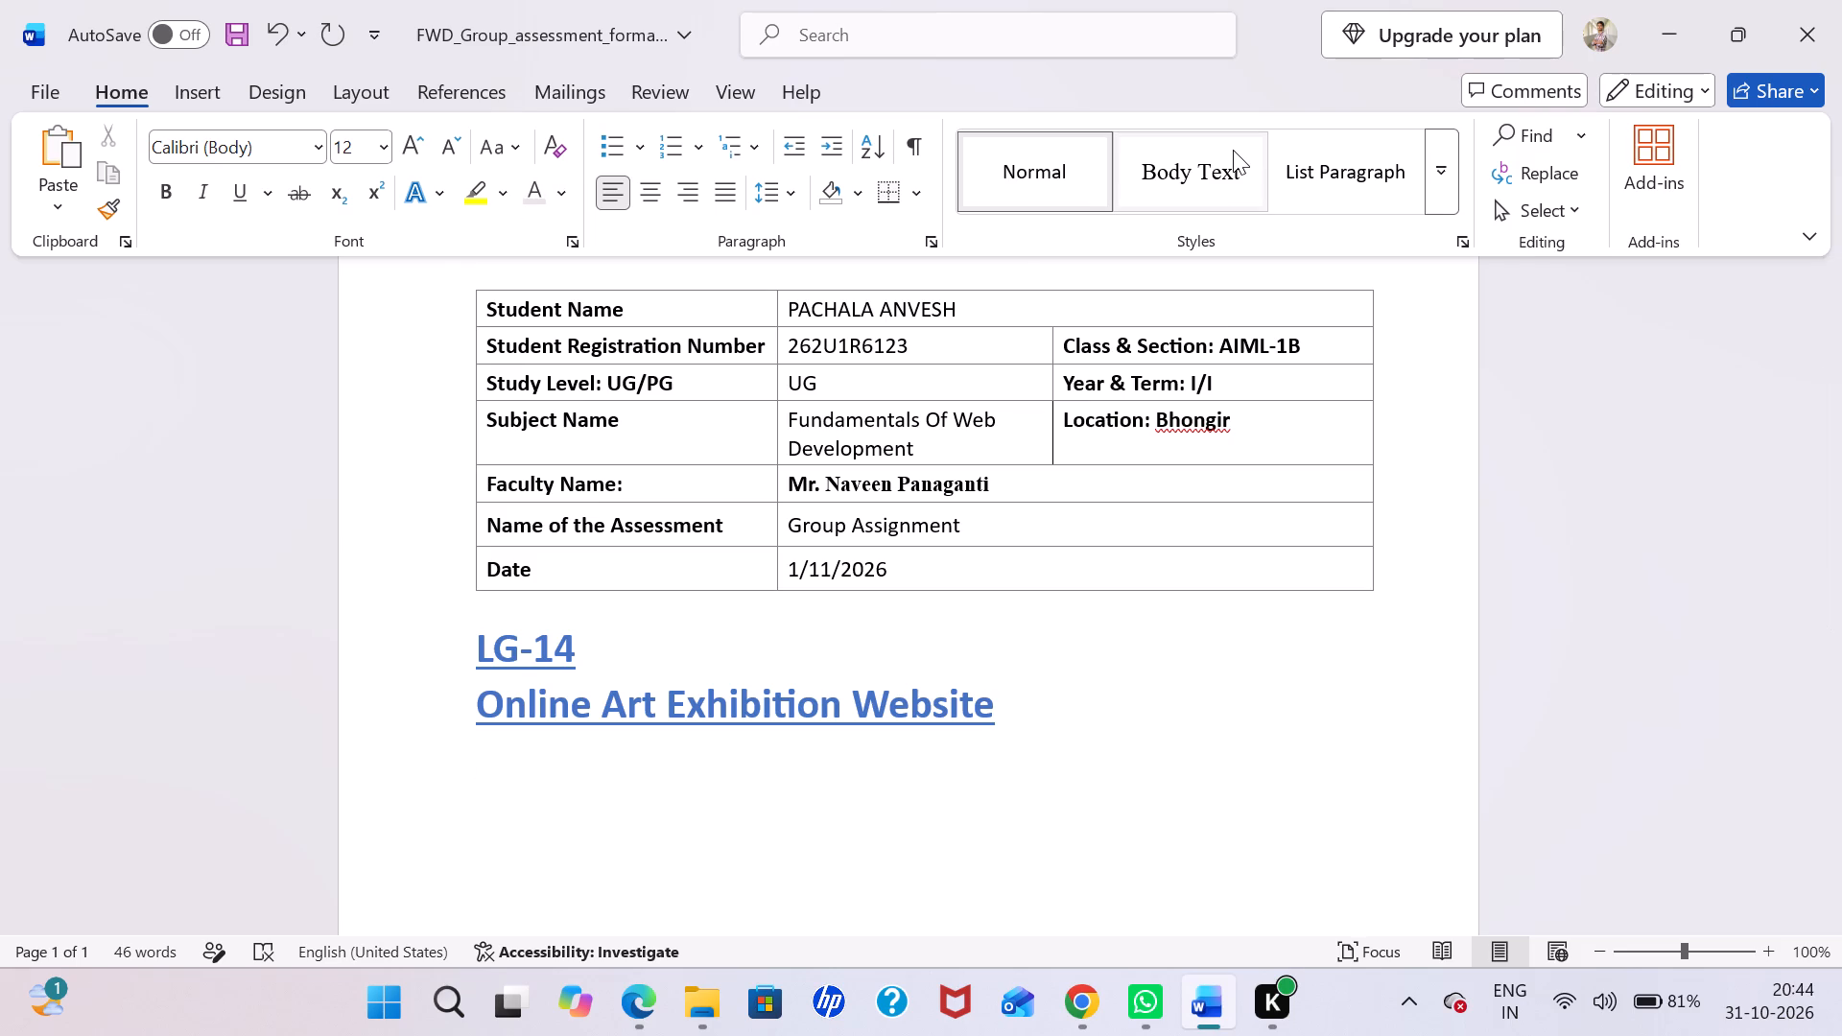
pyautogui.click(1233, 150)
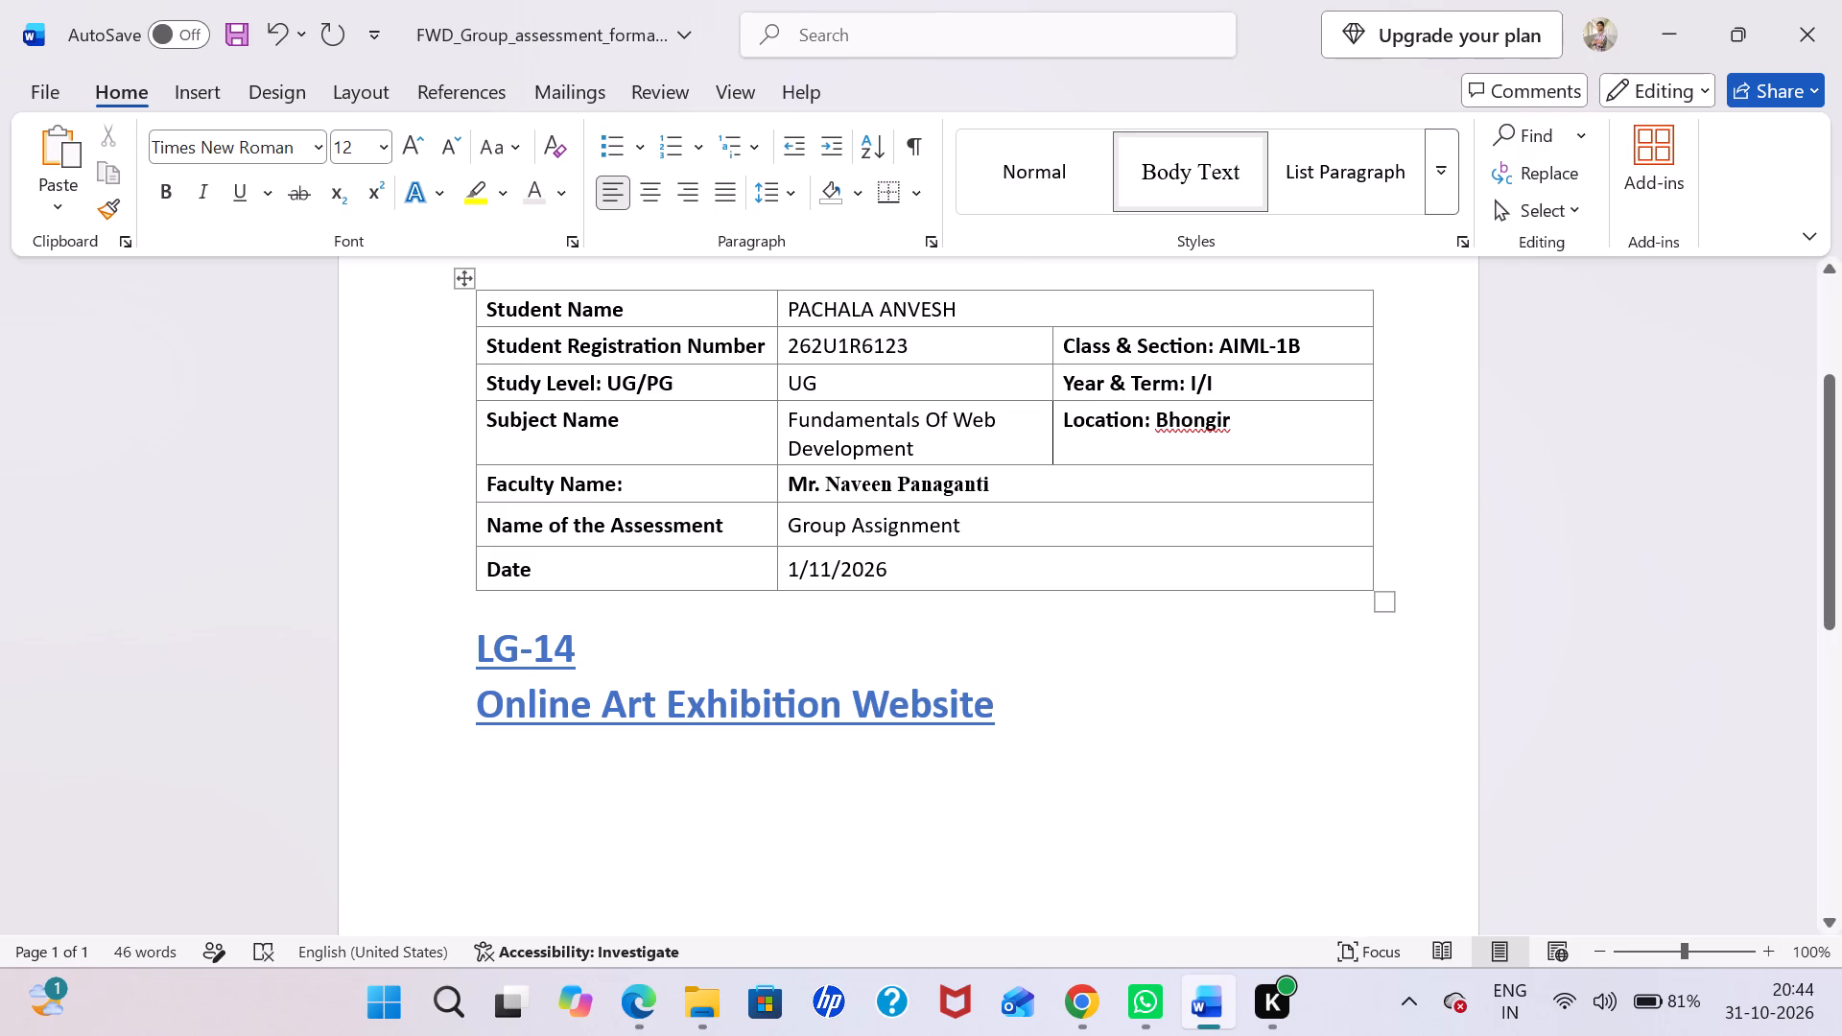
# Enter the label "HTML:" on the line below the Online Art Exhibition Website title and start a new line after it.
pyautogui.click(494, 792)
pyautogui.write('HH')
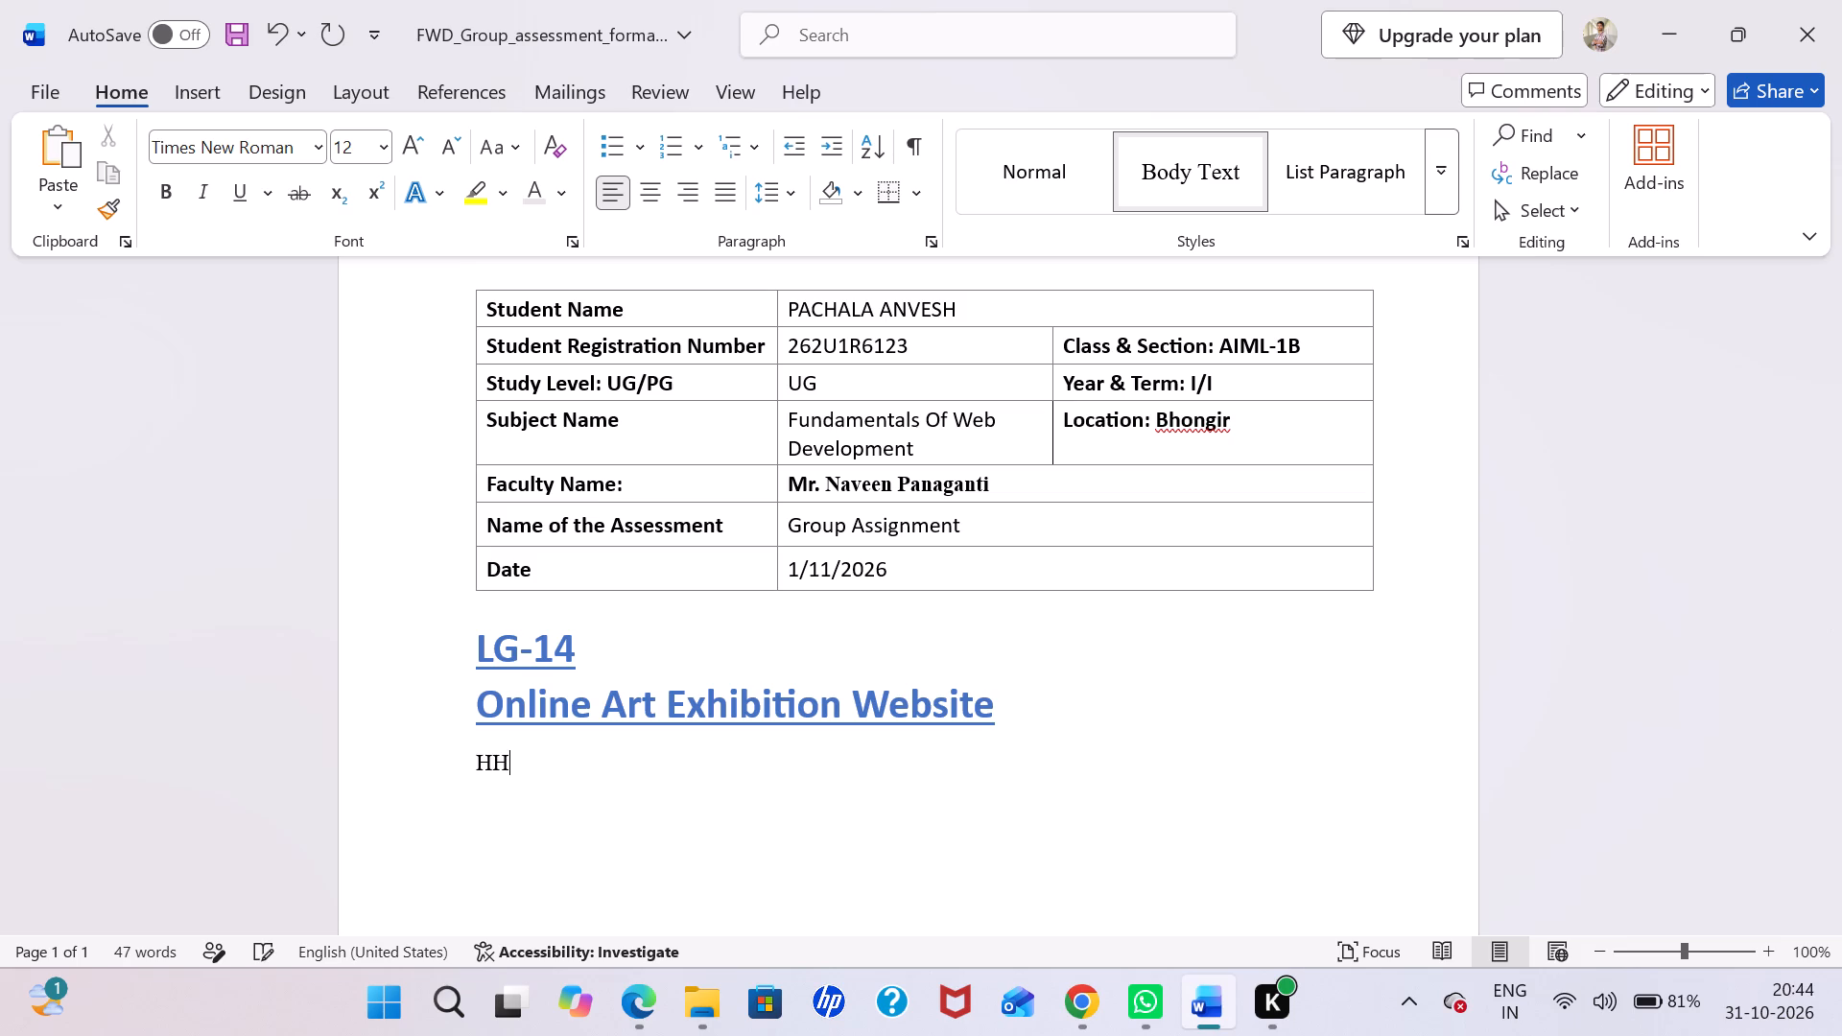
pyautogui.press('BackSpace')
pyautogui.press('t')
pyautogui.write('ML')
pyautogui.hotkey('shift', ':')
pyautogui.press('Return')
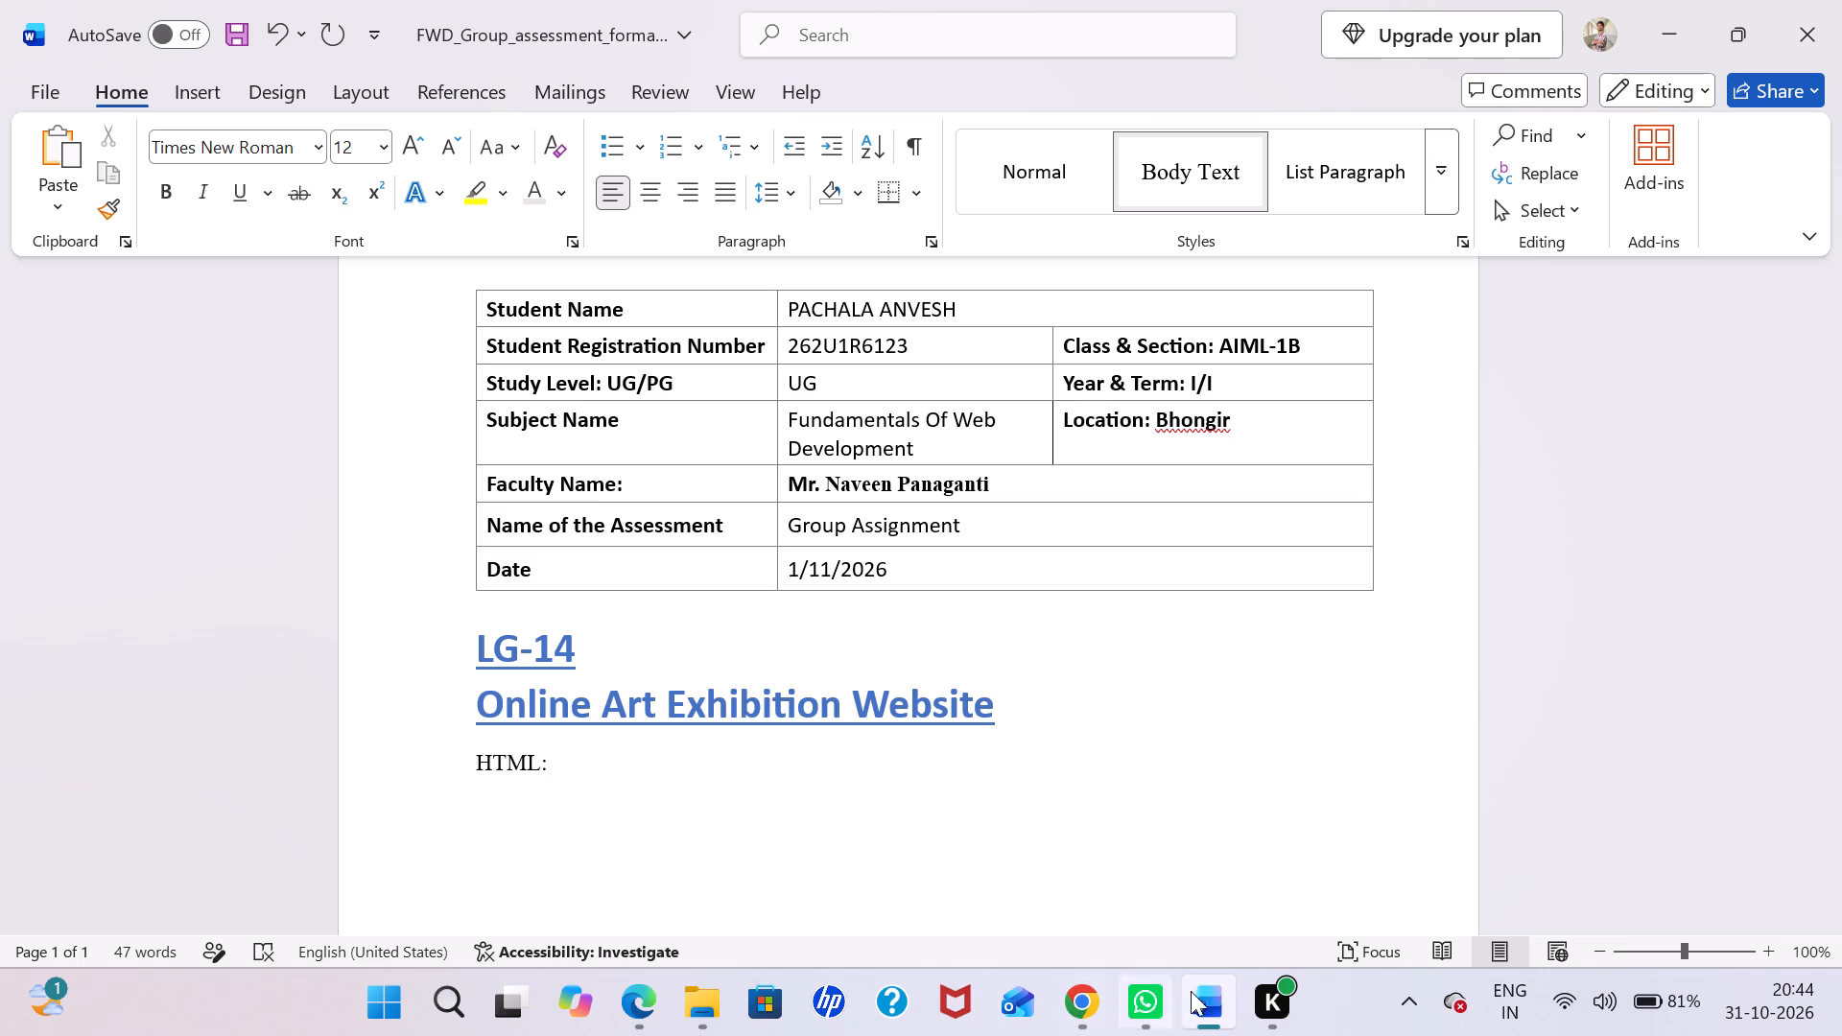
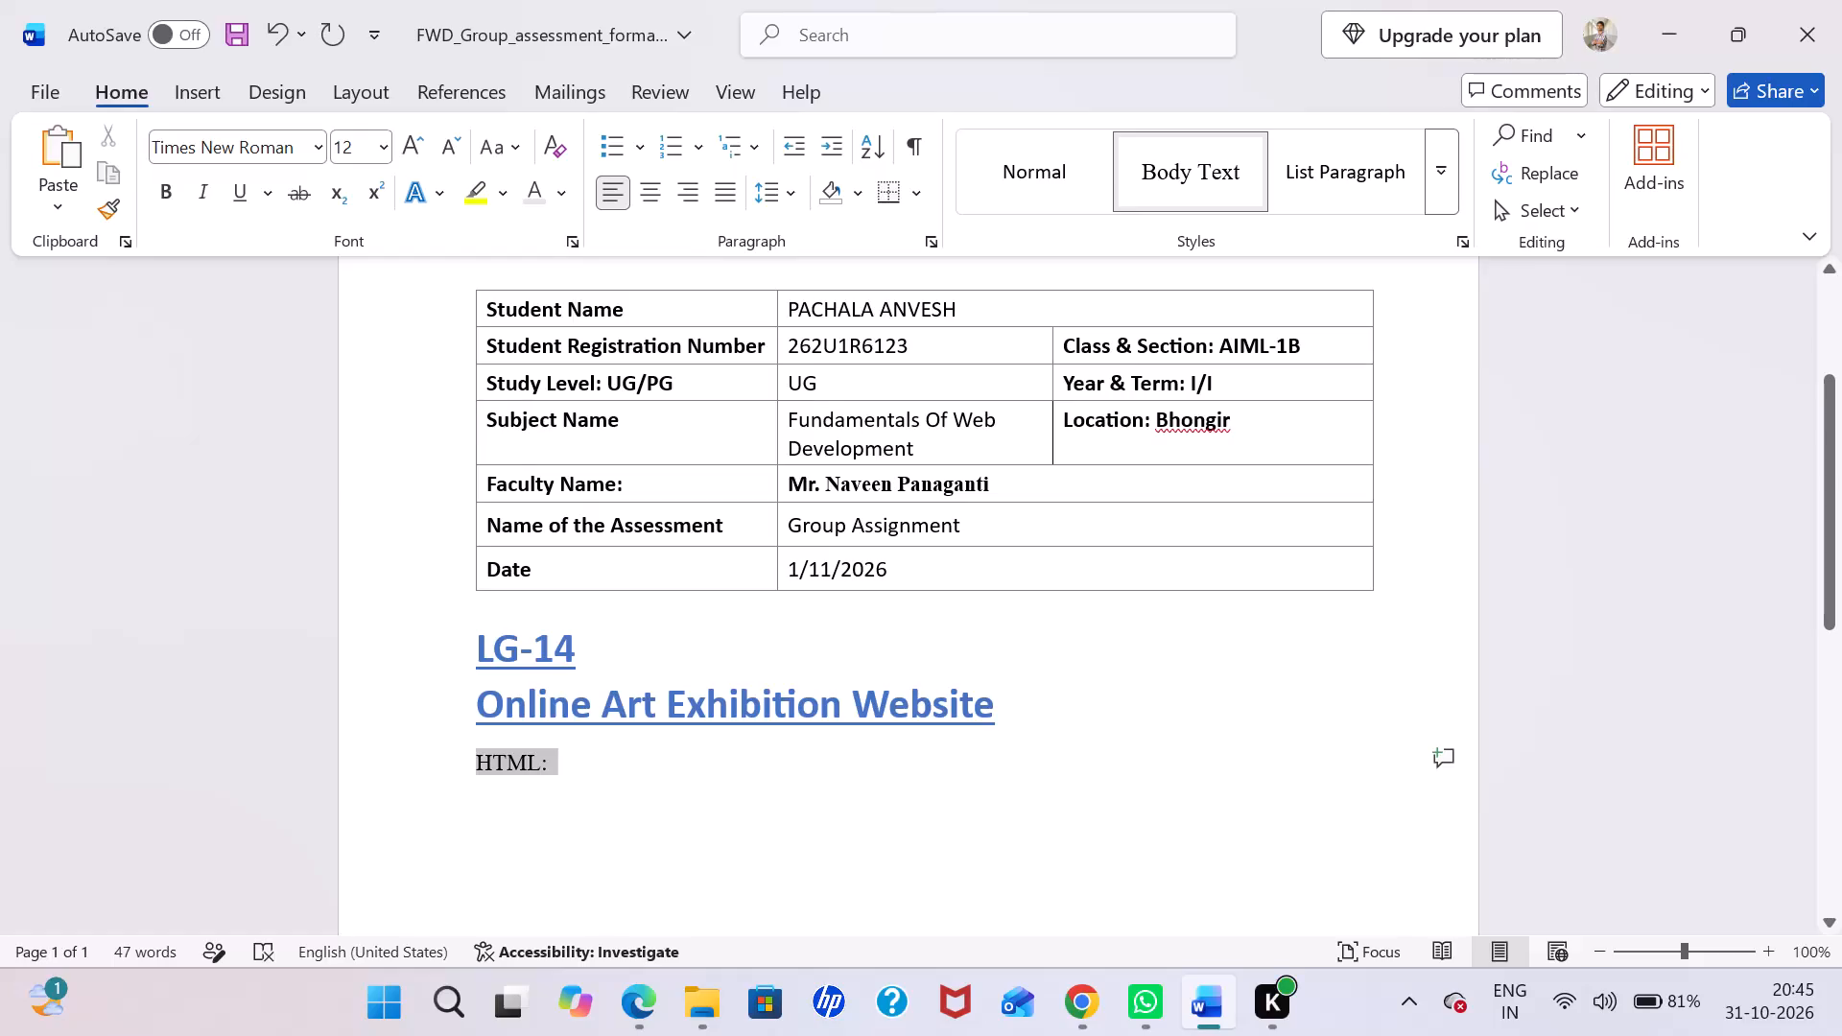
# Add a blank line below the HTML: label under the Online Art Exhibition Website title.
pyautogui.click(614, 777)
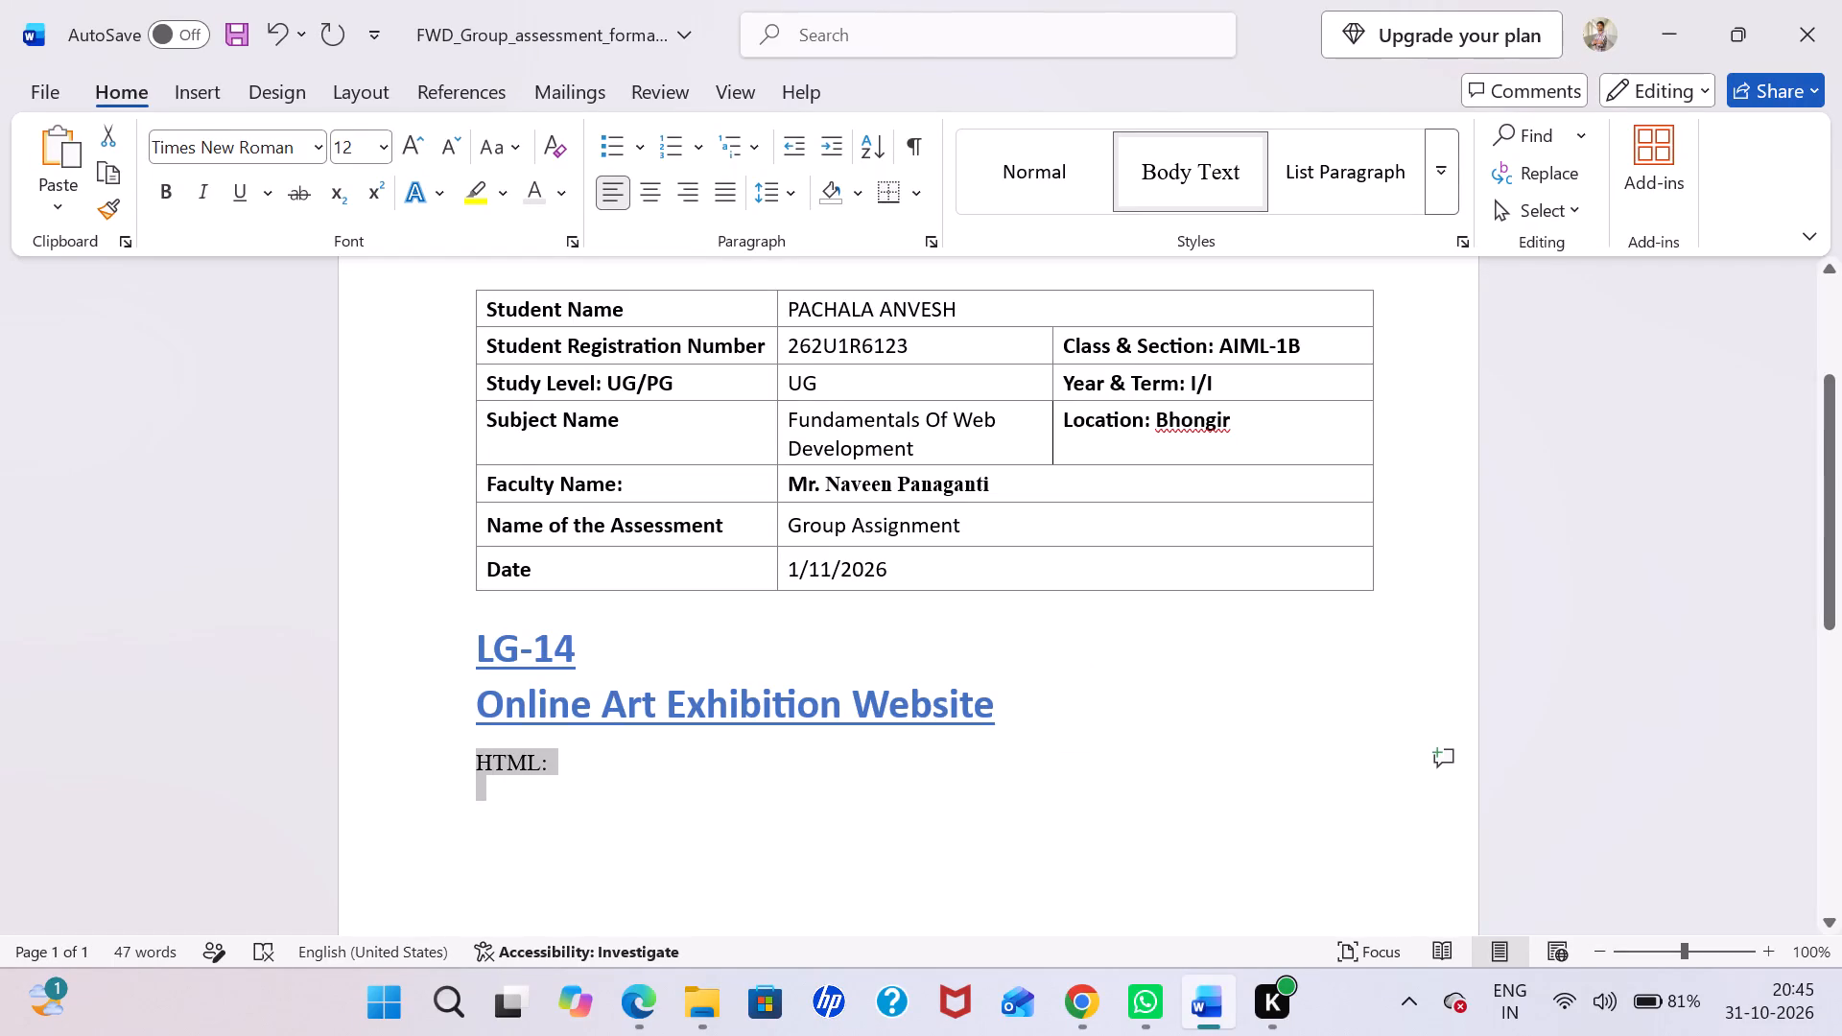
pyautogui.press('Return')
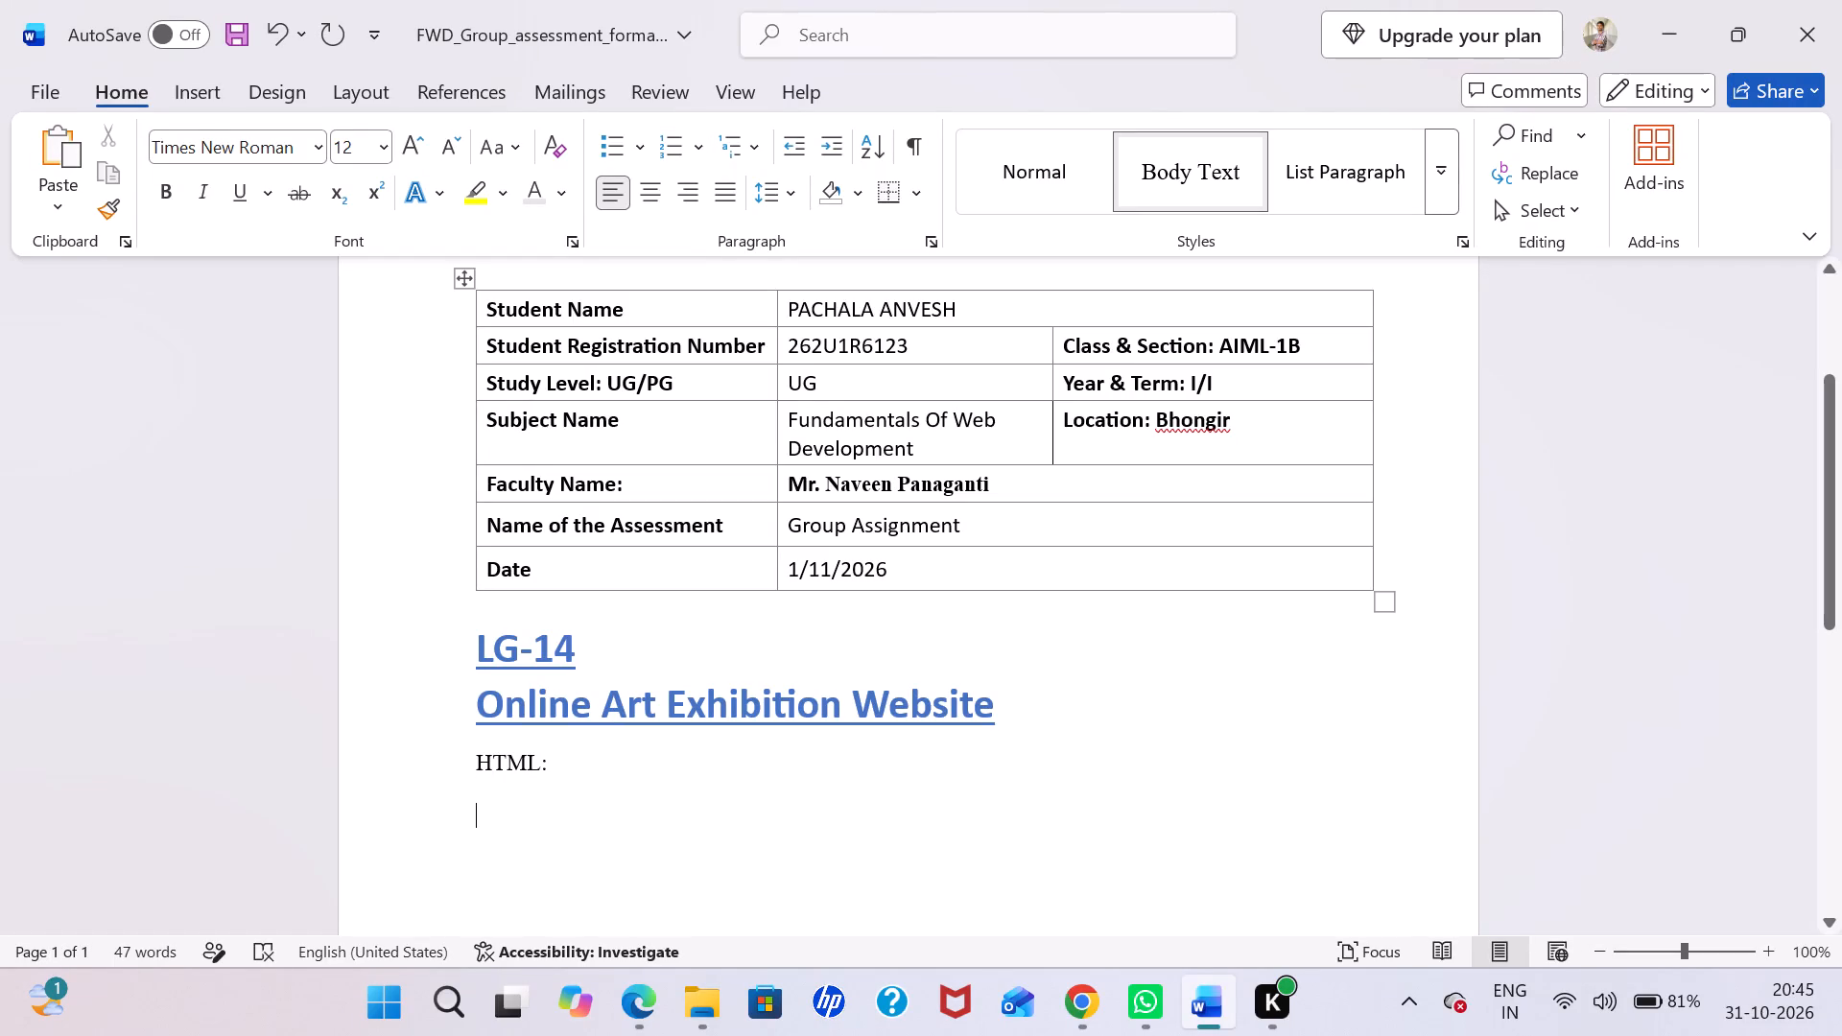
# Switch to Chrome, where the Online Art Exhibition website is open.
pyautogui.click(1081, 1006)
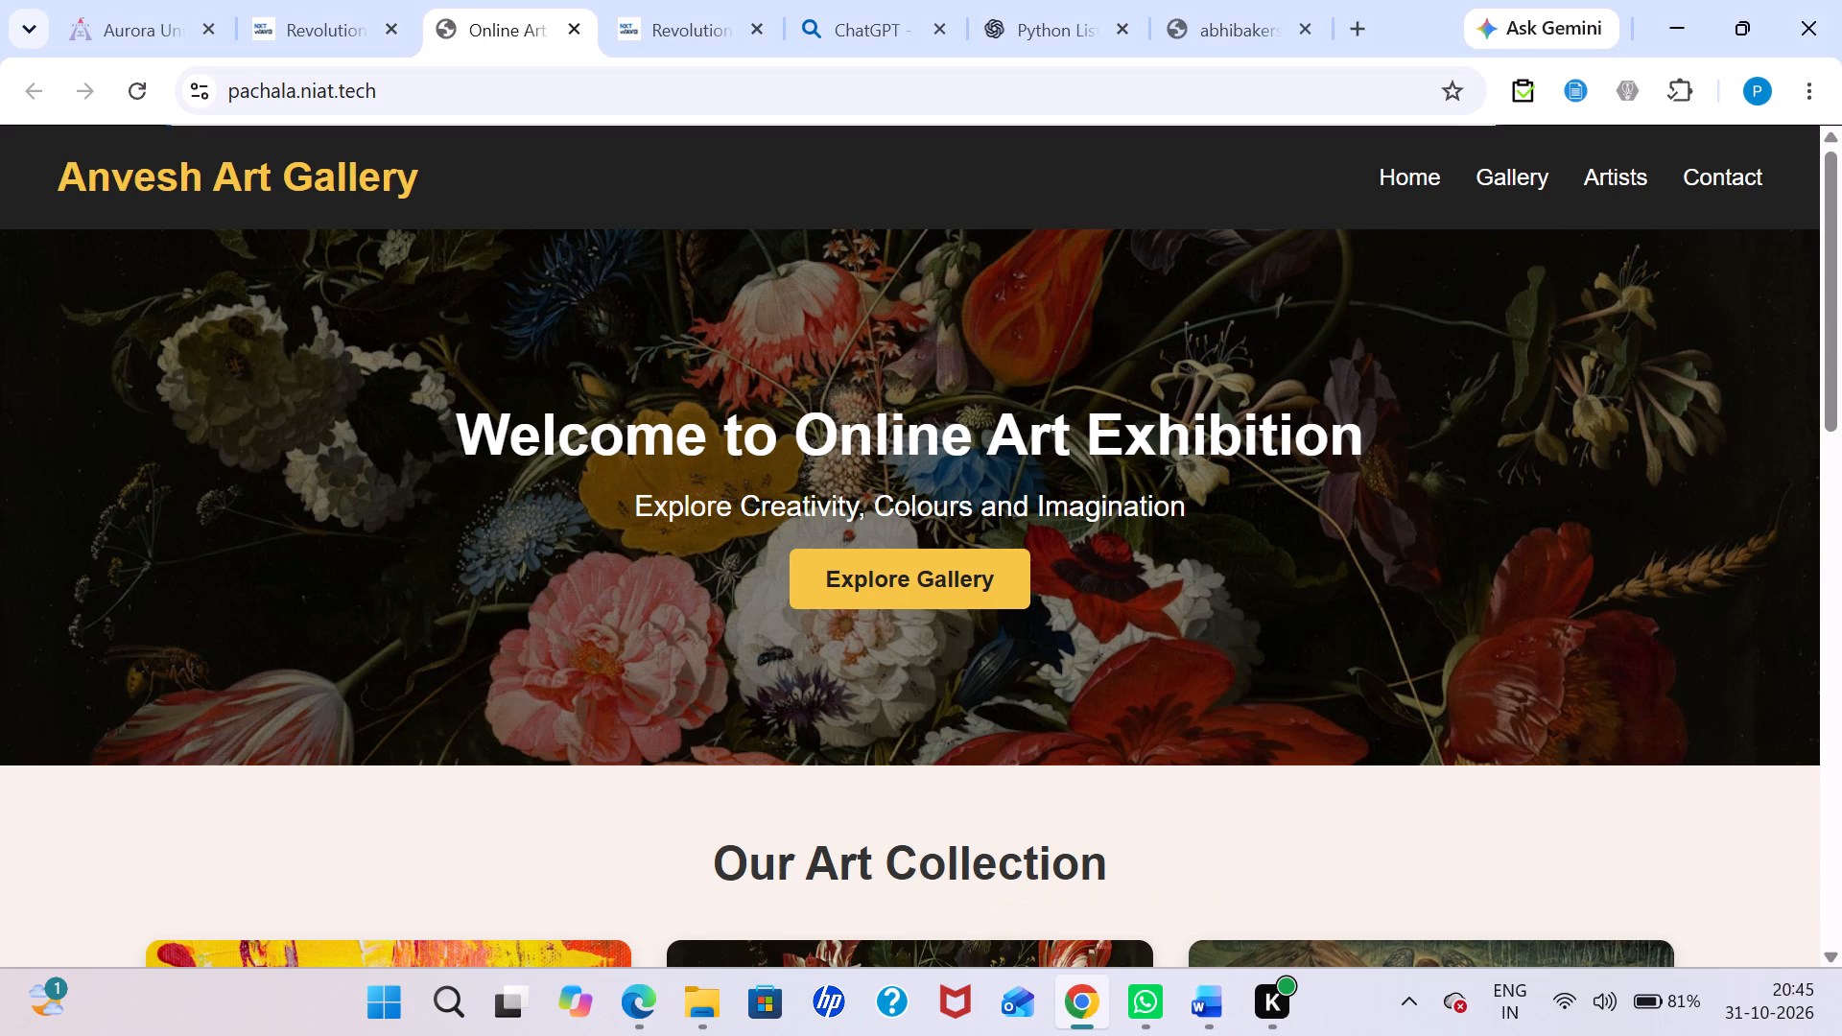
# Open the saved ART Gallery code snippet for editing on the learning portal.
pyautogui.click(341, 19)
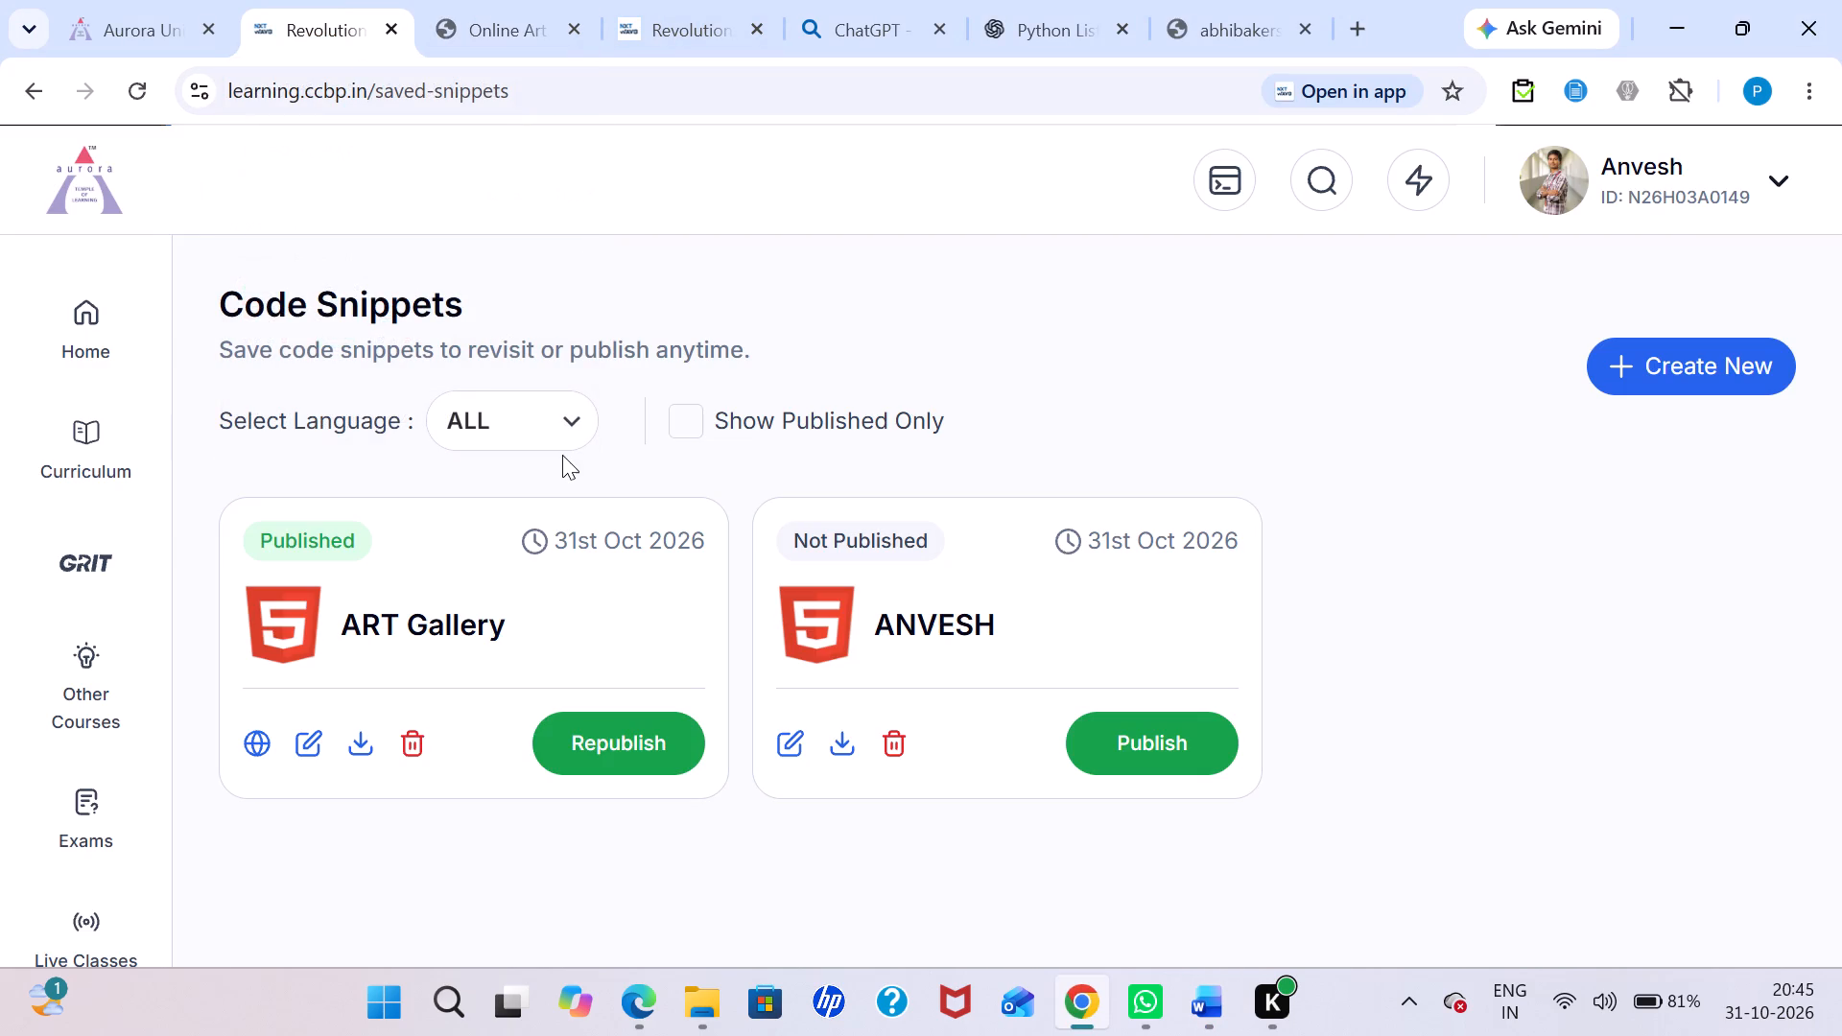
pyautogui.click(1214, 189)
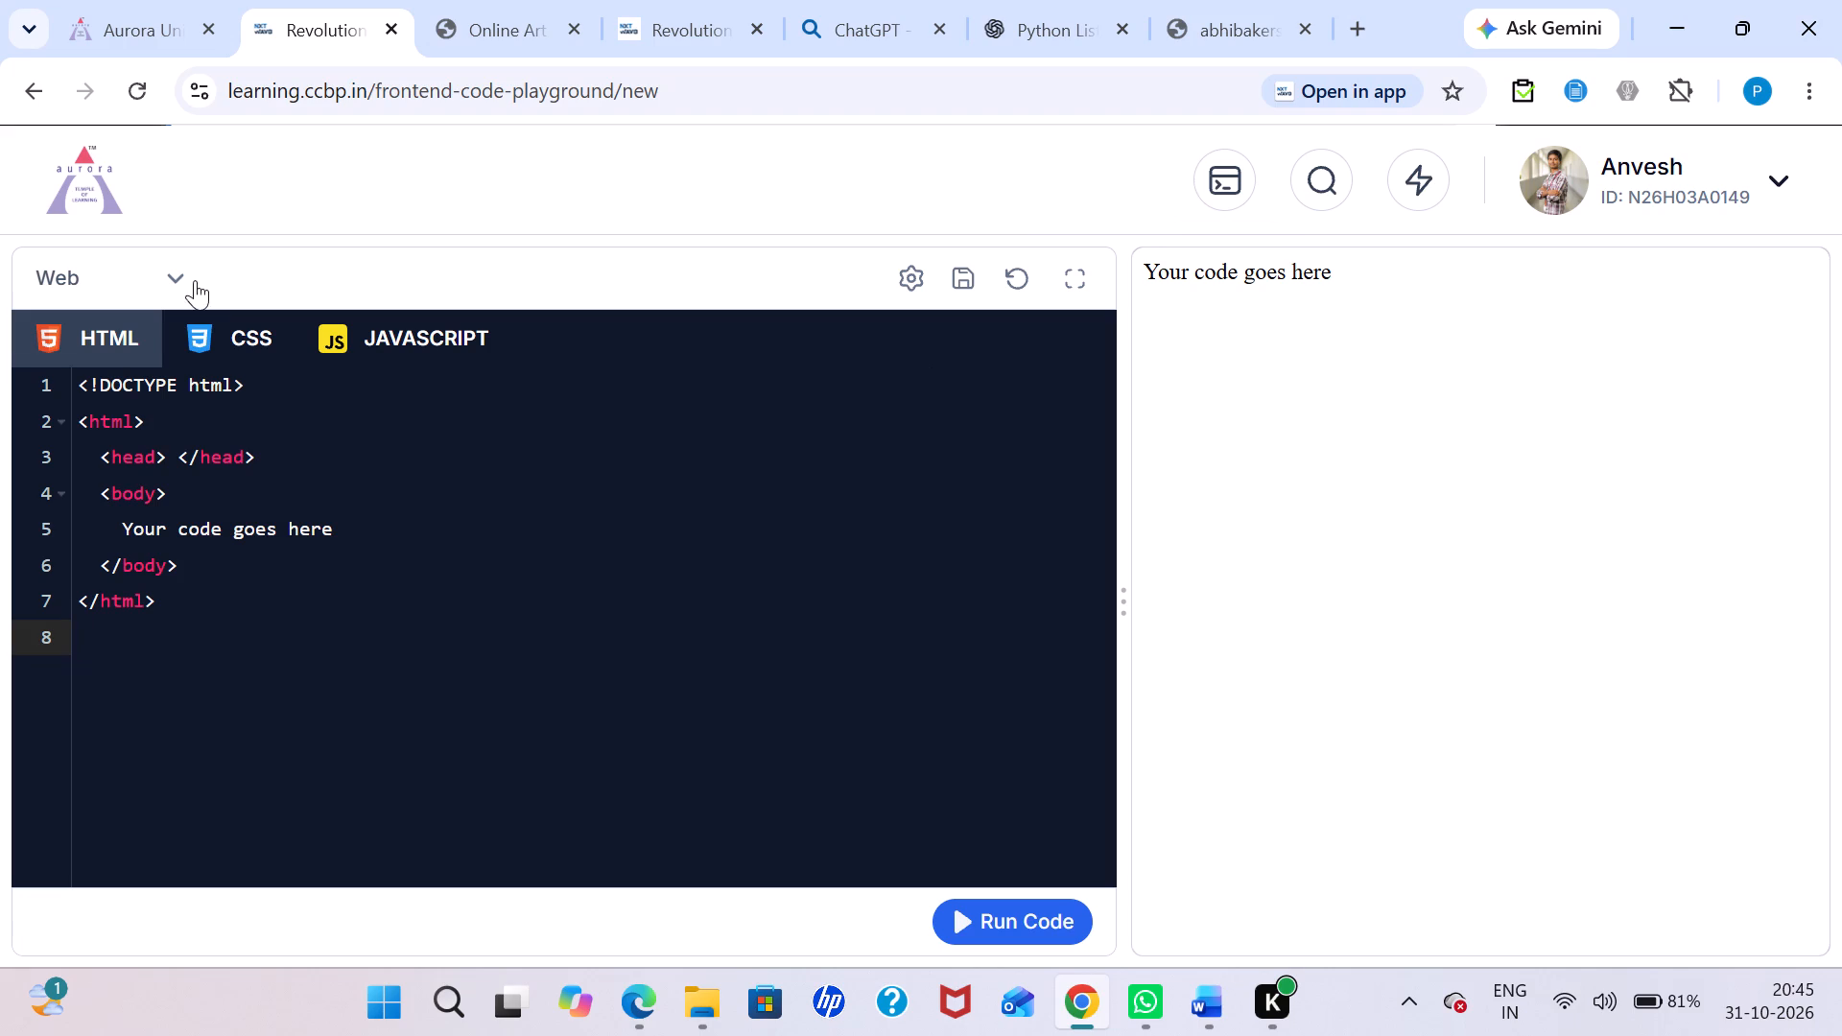
pyautogui.click(1223, 174)
pyautogui.click(1758, 176)
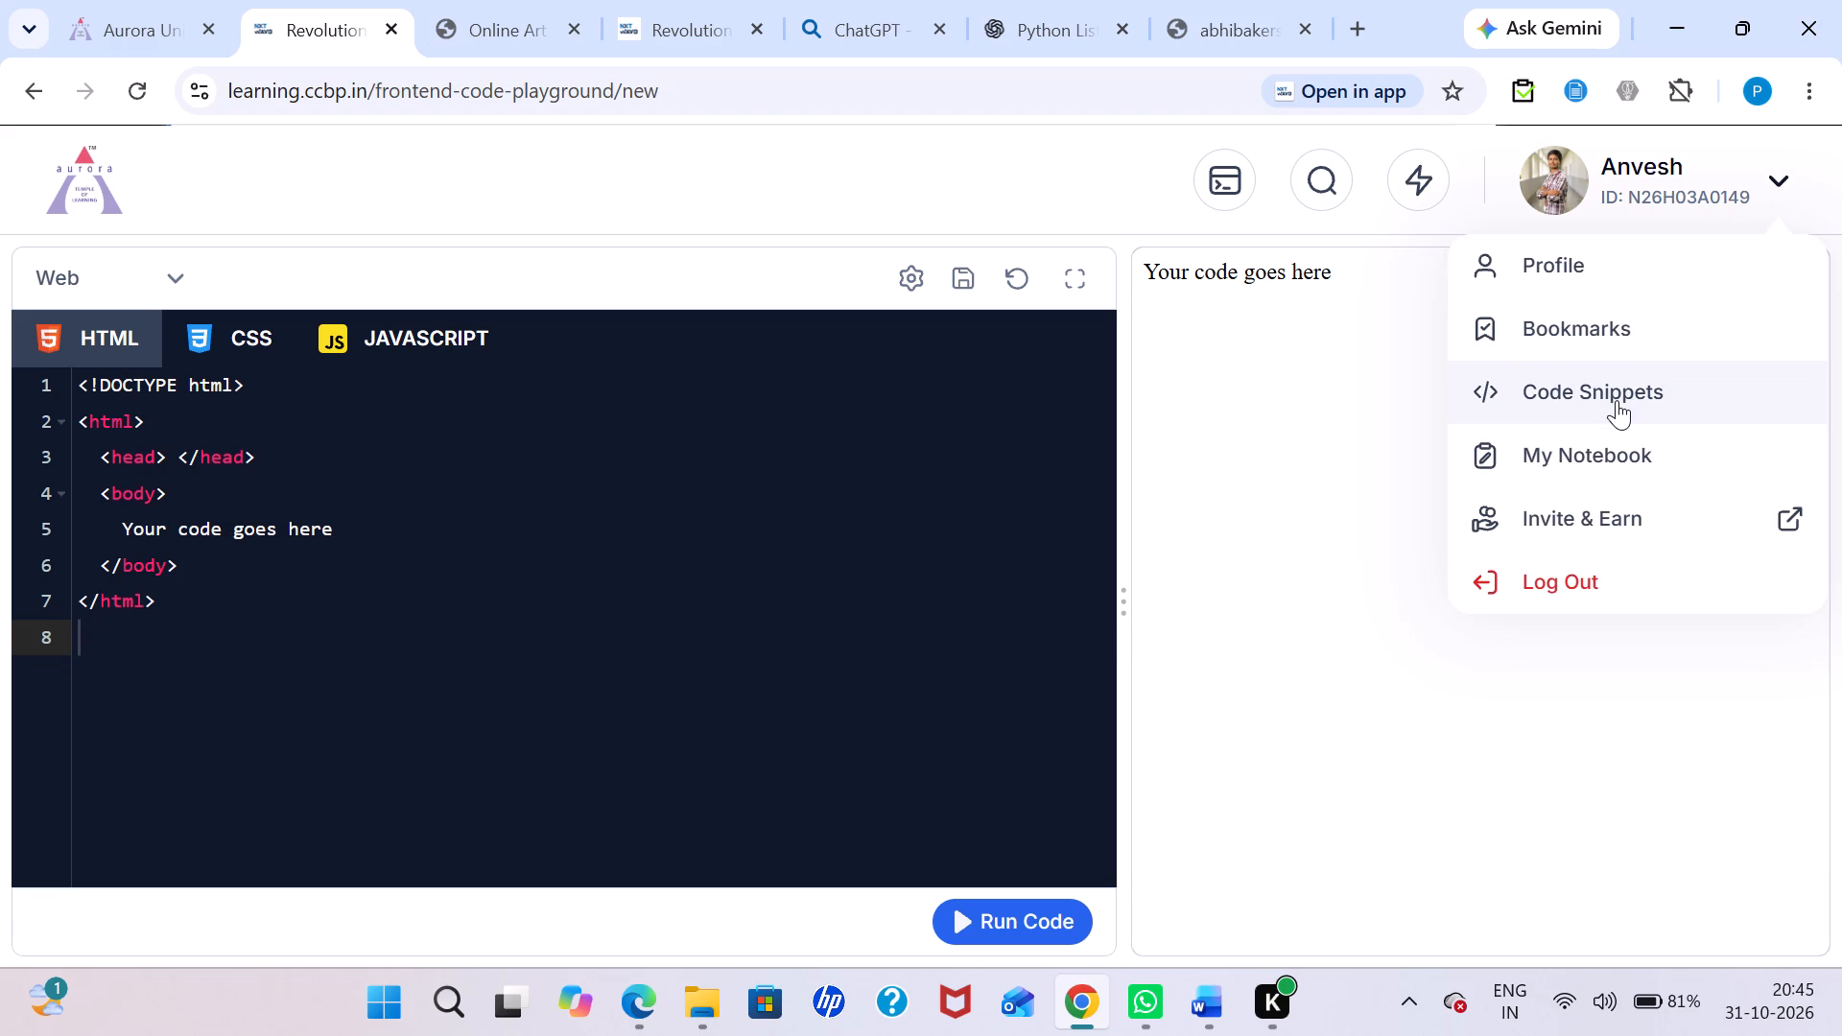
pyautogui.click(1617, 395)
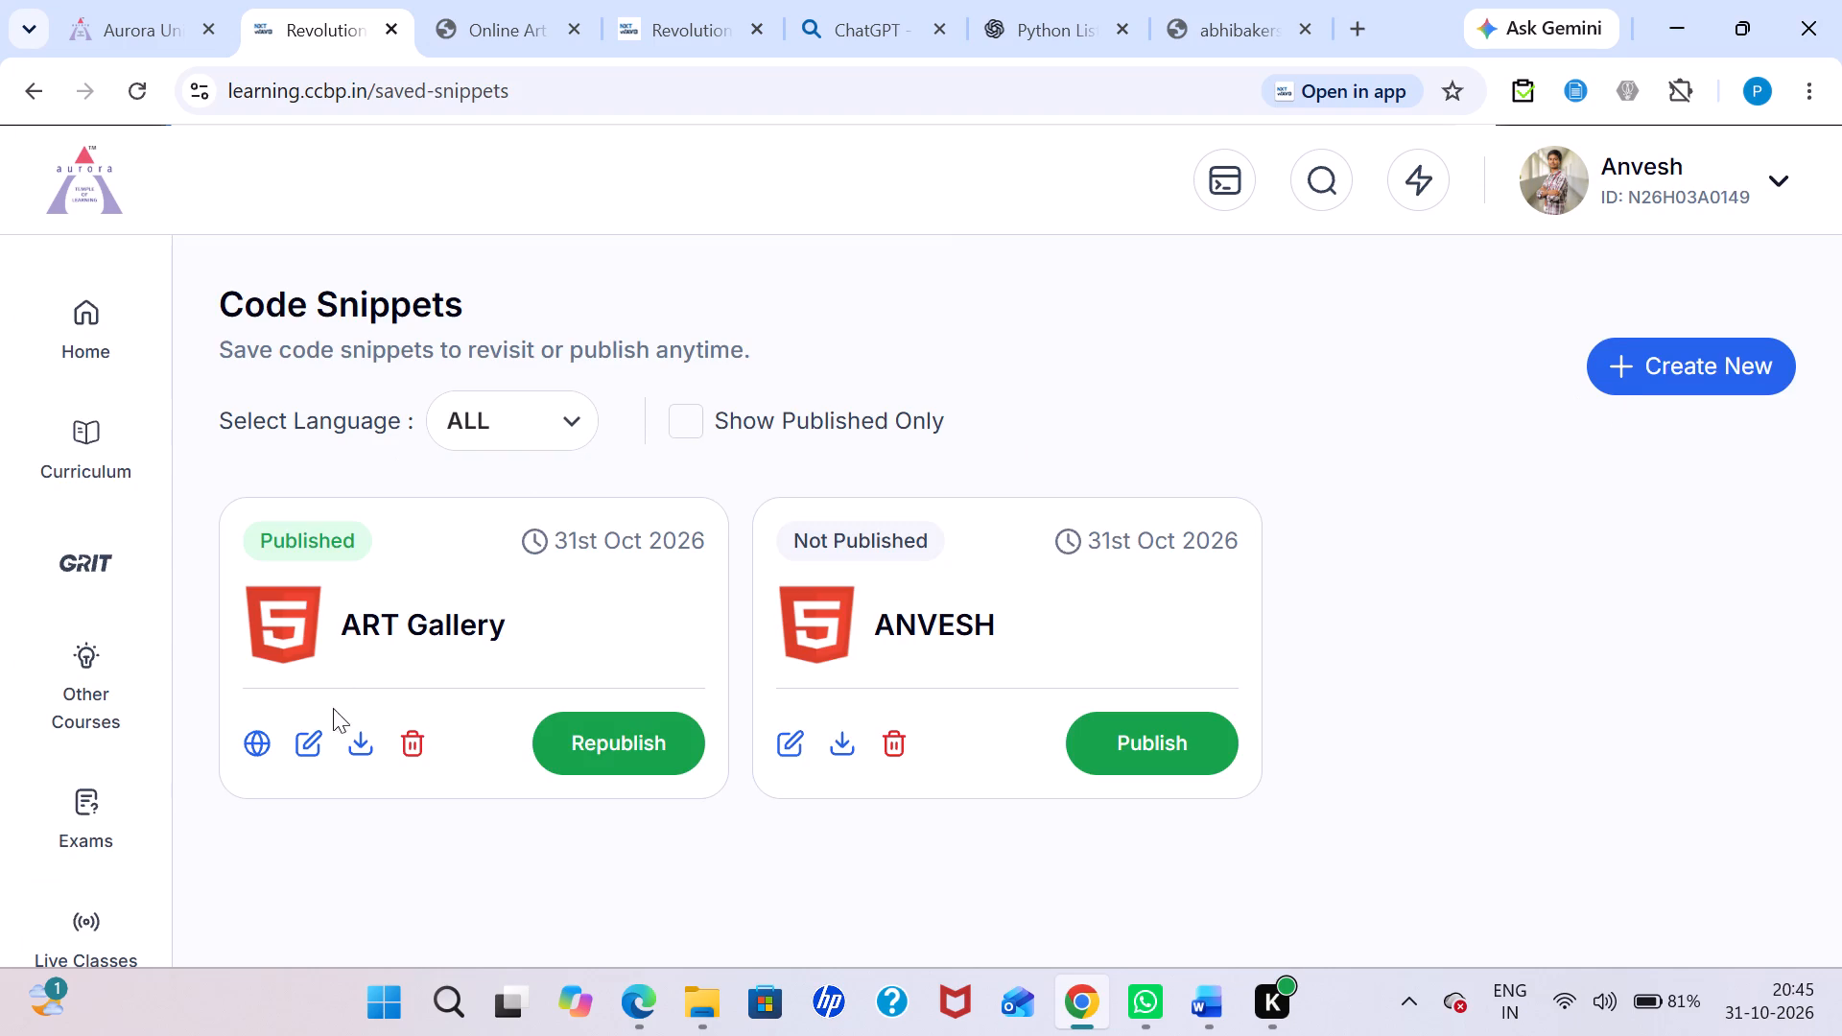
pyautogui.click(313, 741)
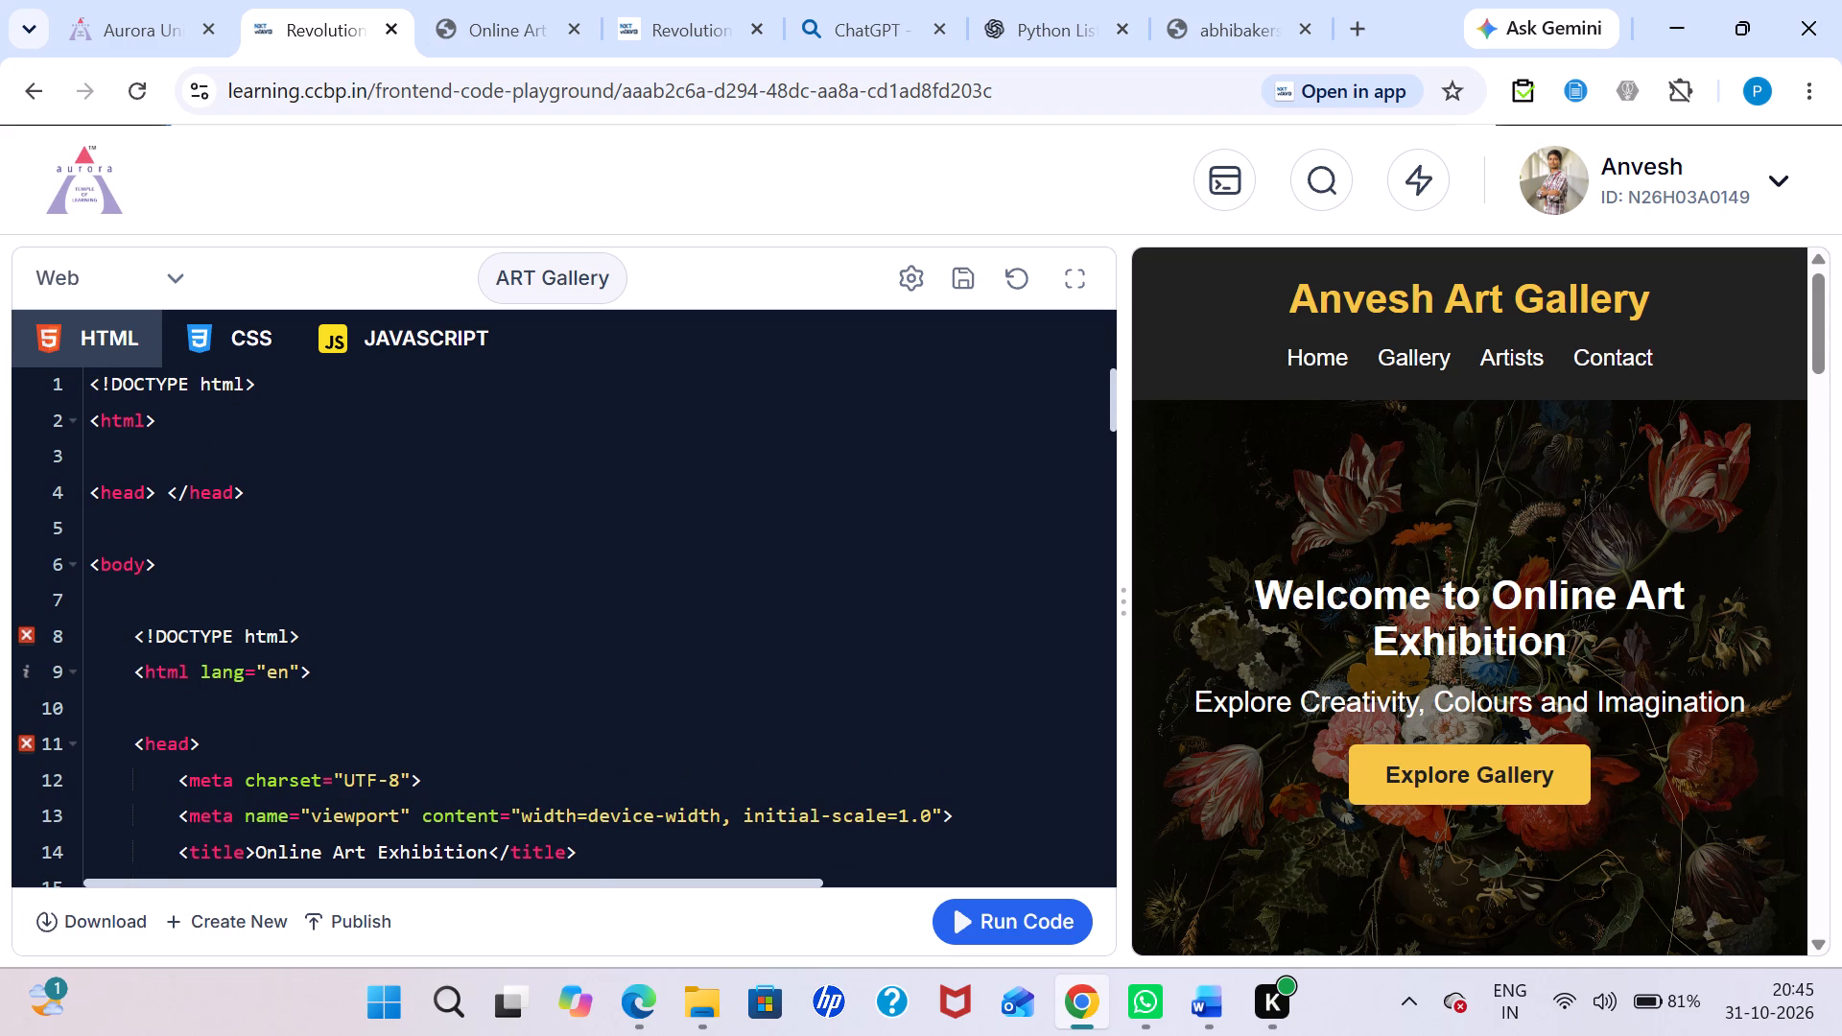
# Copy the ART Gallery snippet's entire HTML code and paste it after the HTML: label in the Word assignment document.
pyautogui.moveTo(83, 382); pyautogui.dragTo(384, 873)
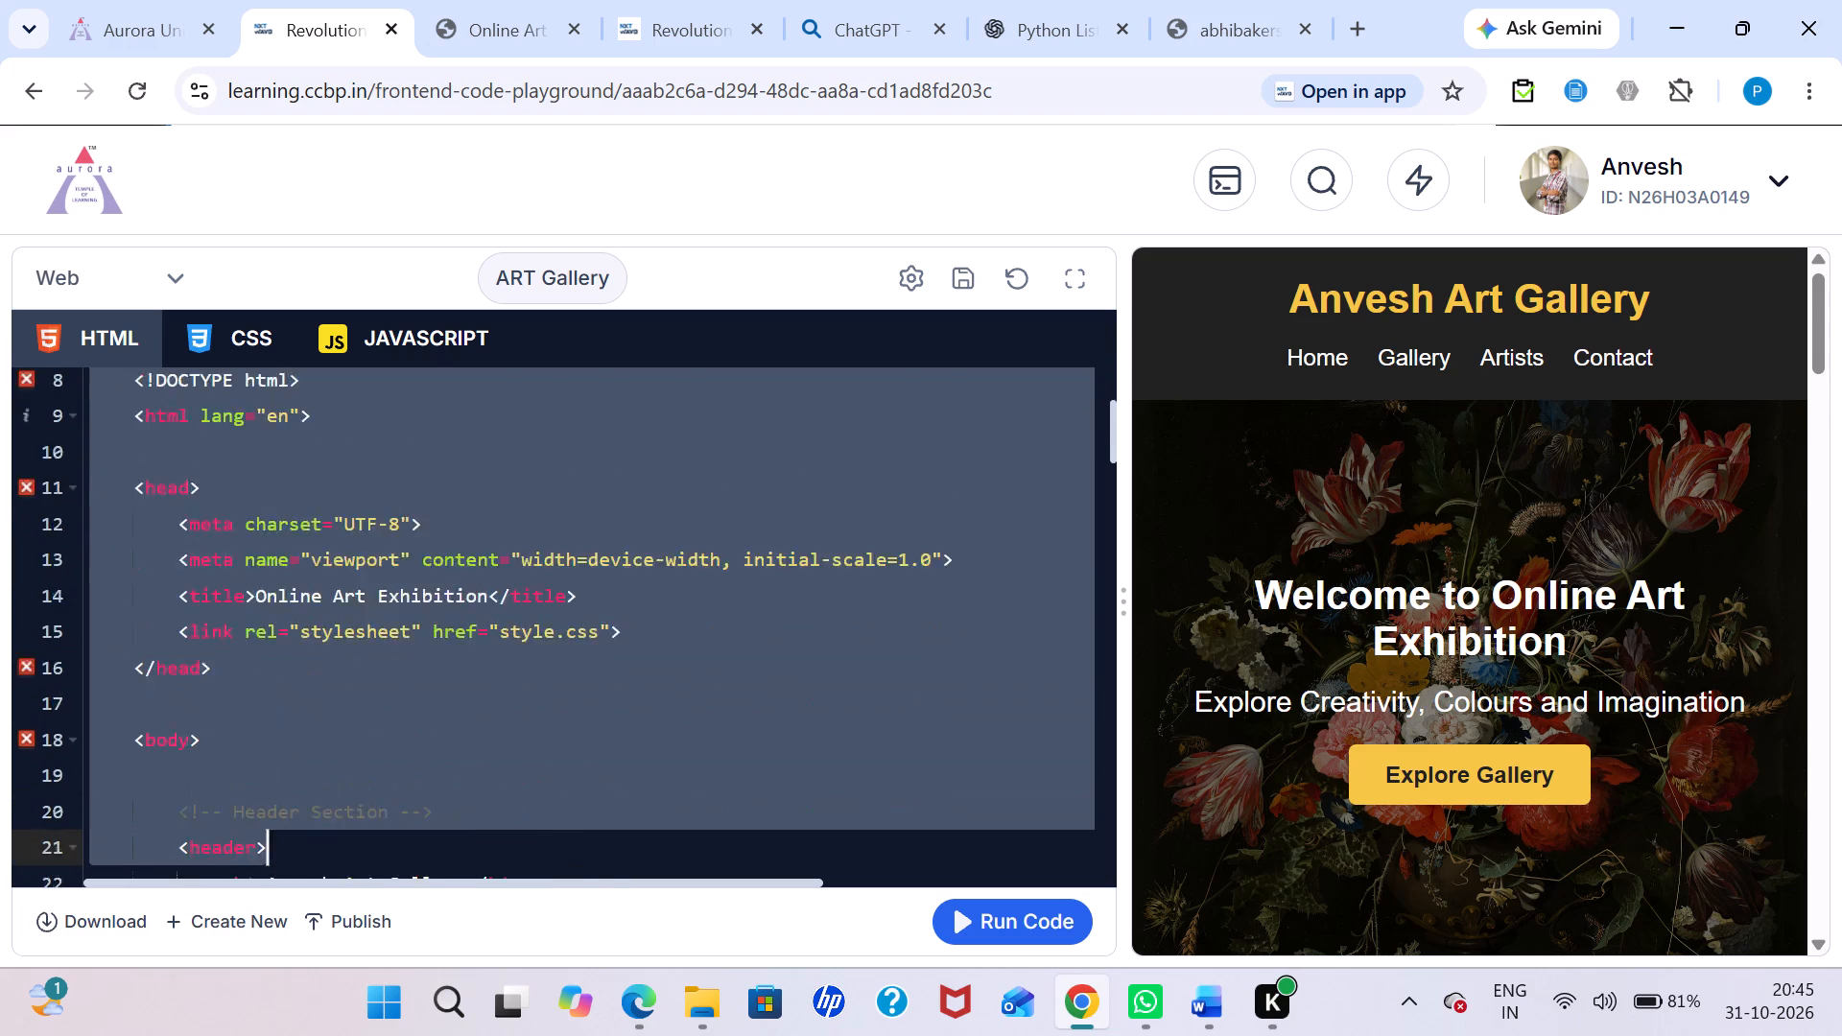
pyautogui.moveTo(384, 873); pyautogui.dragTo(394, 878)
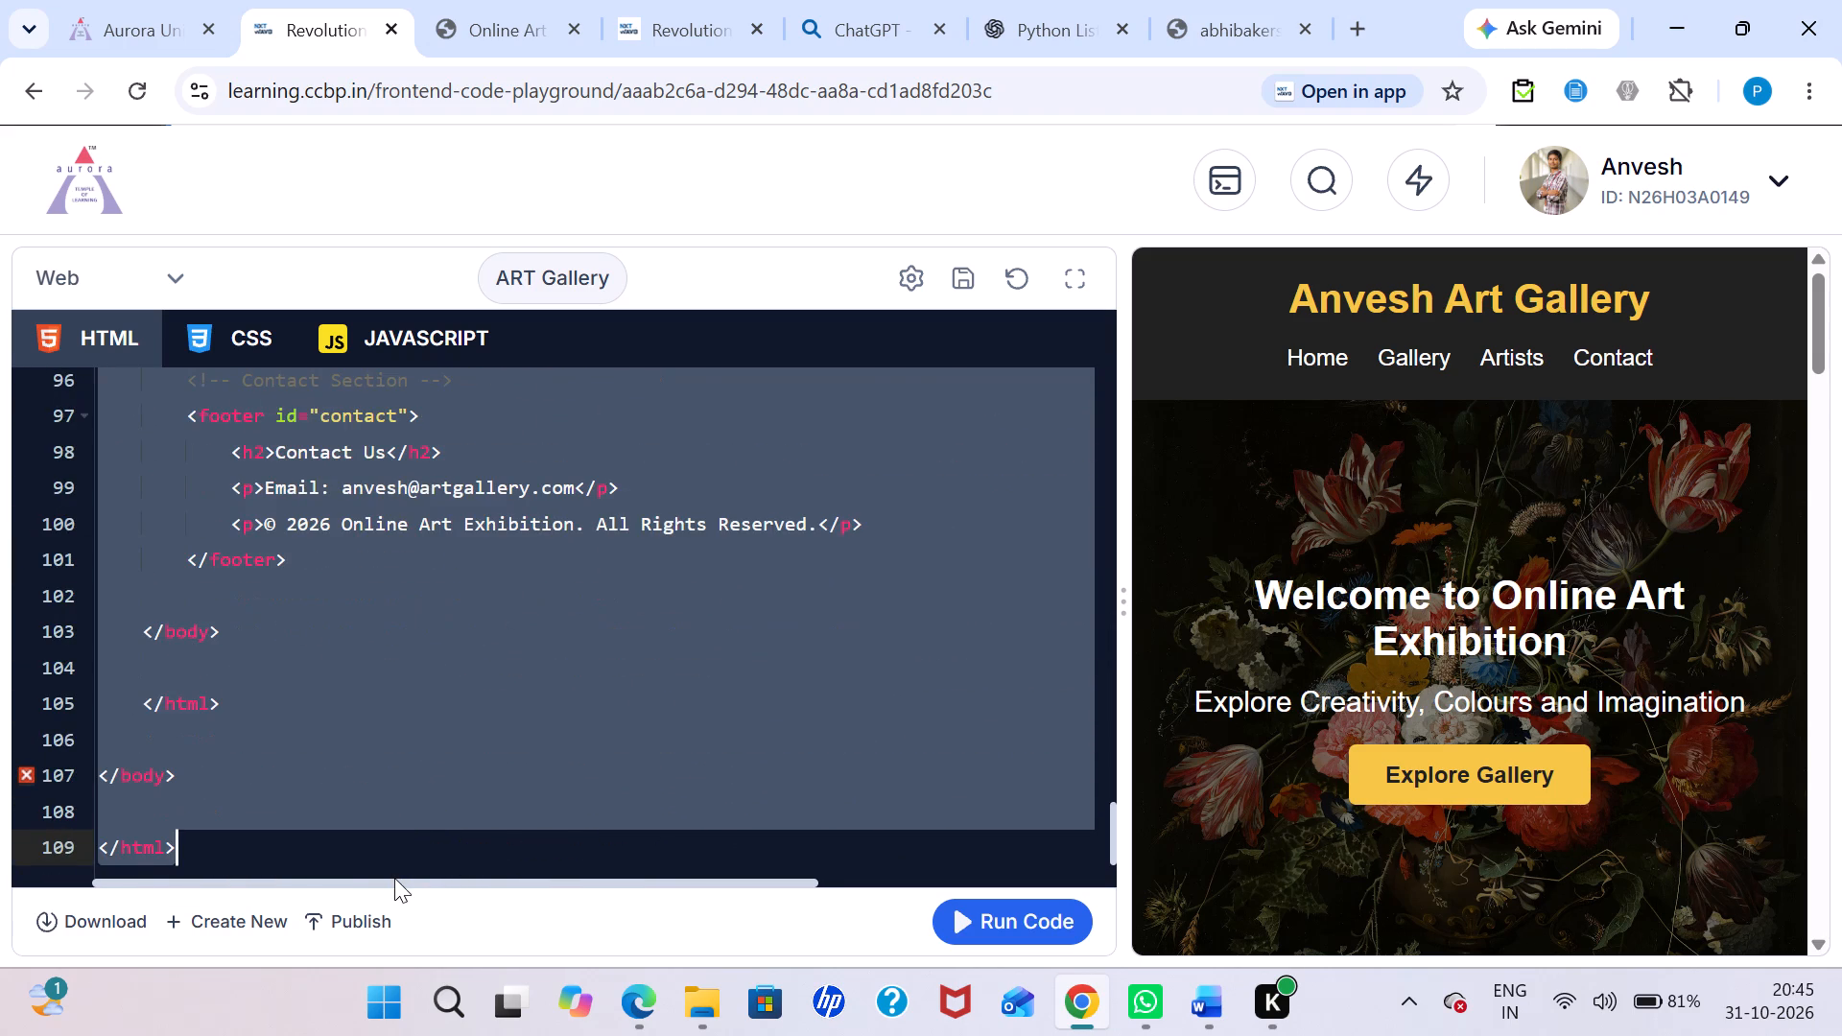
pyautogui.hotkey('ctrl', 'c')
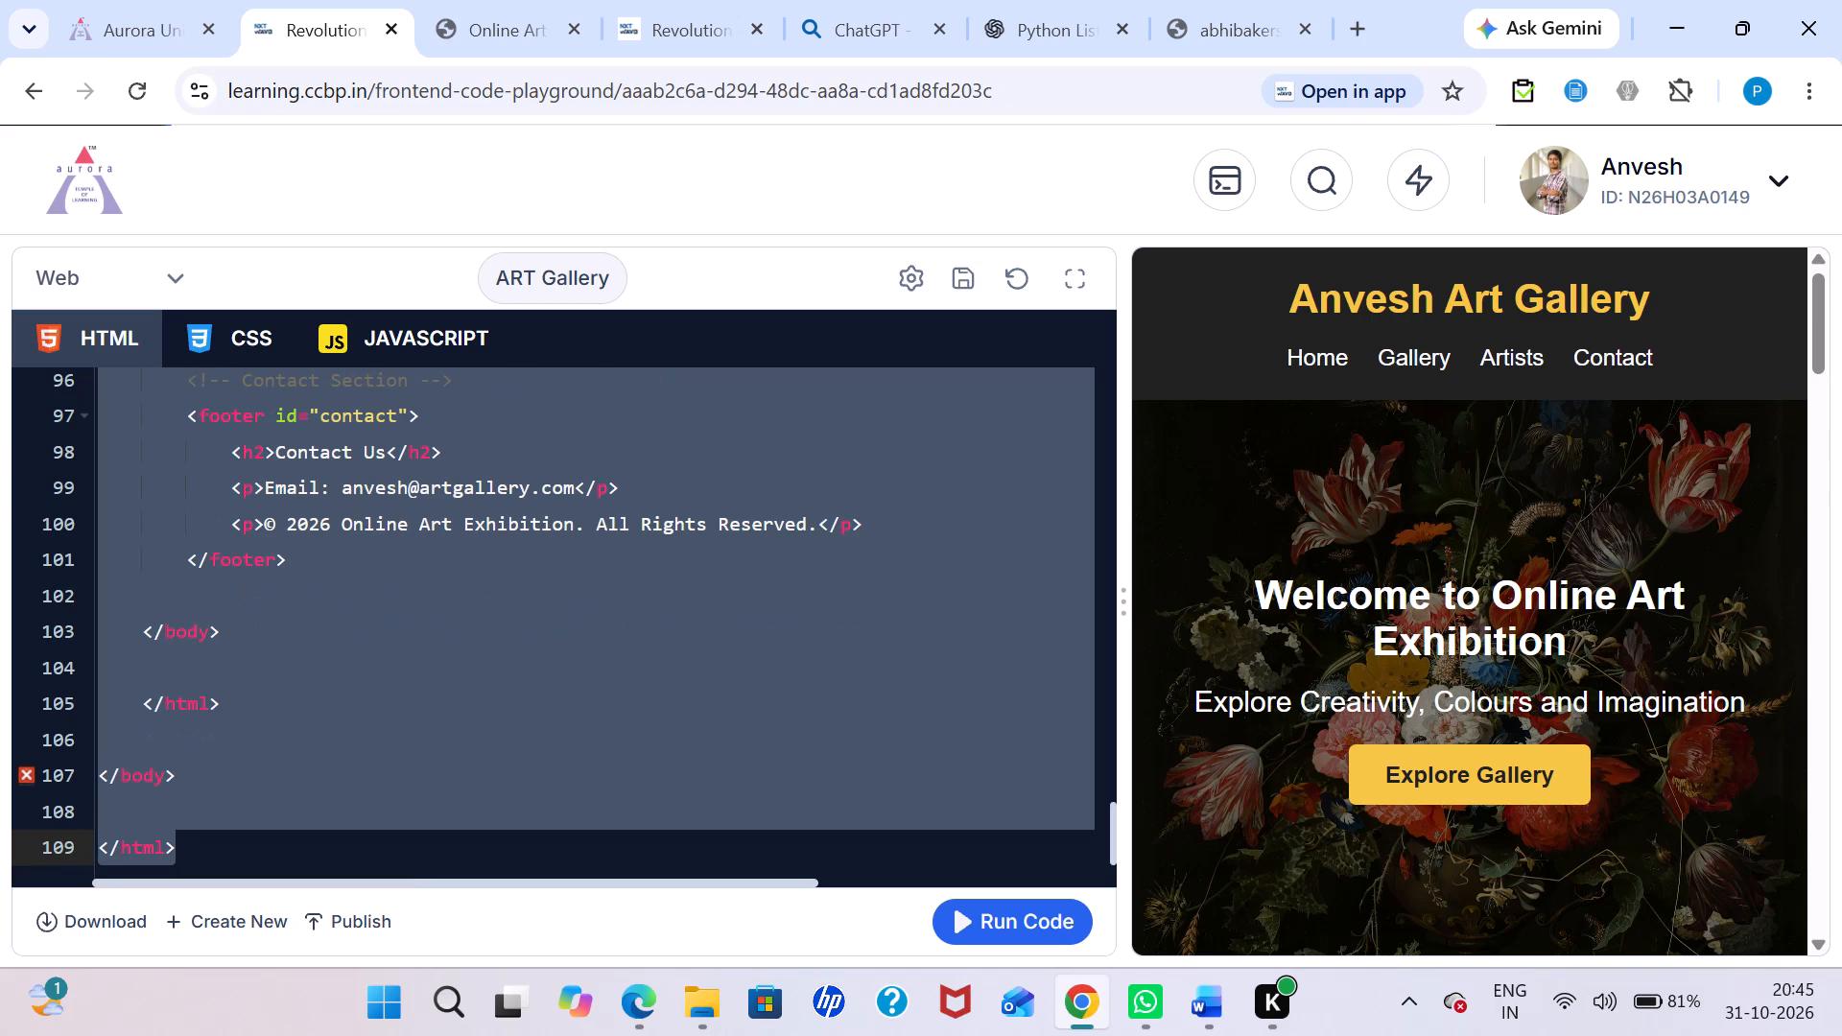
pyautogui.click(397, 839)
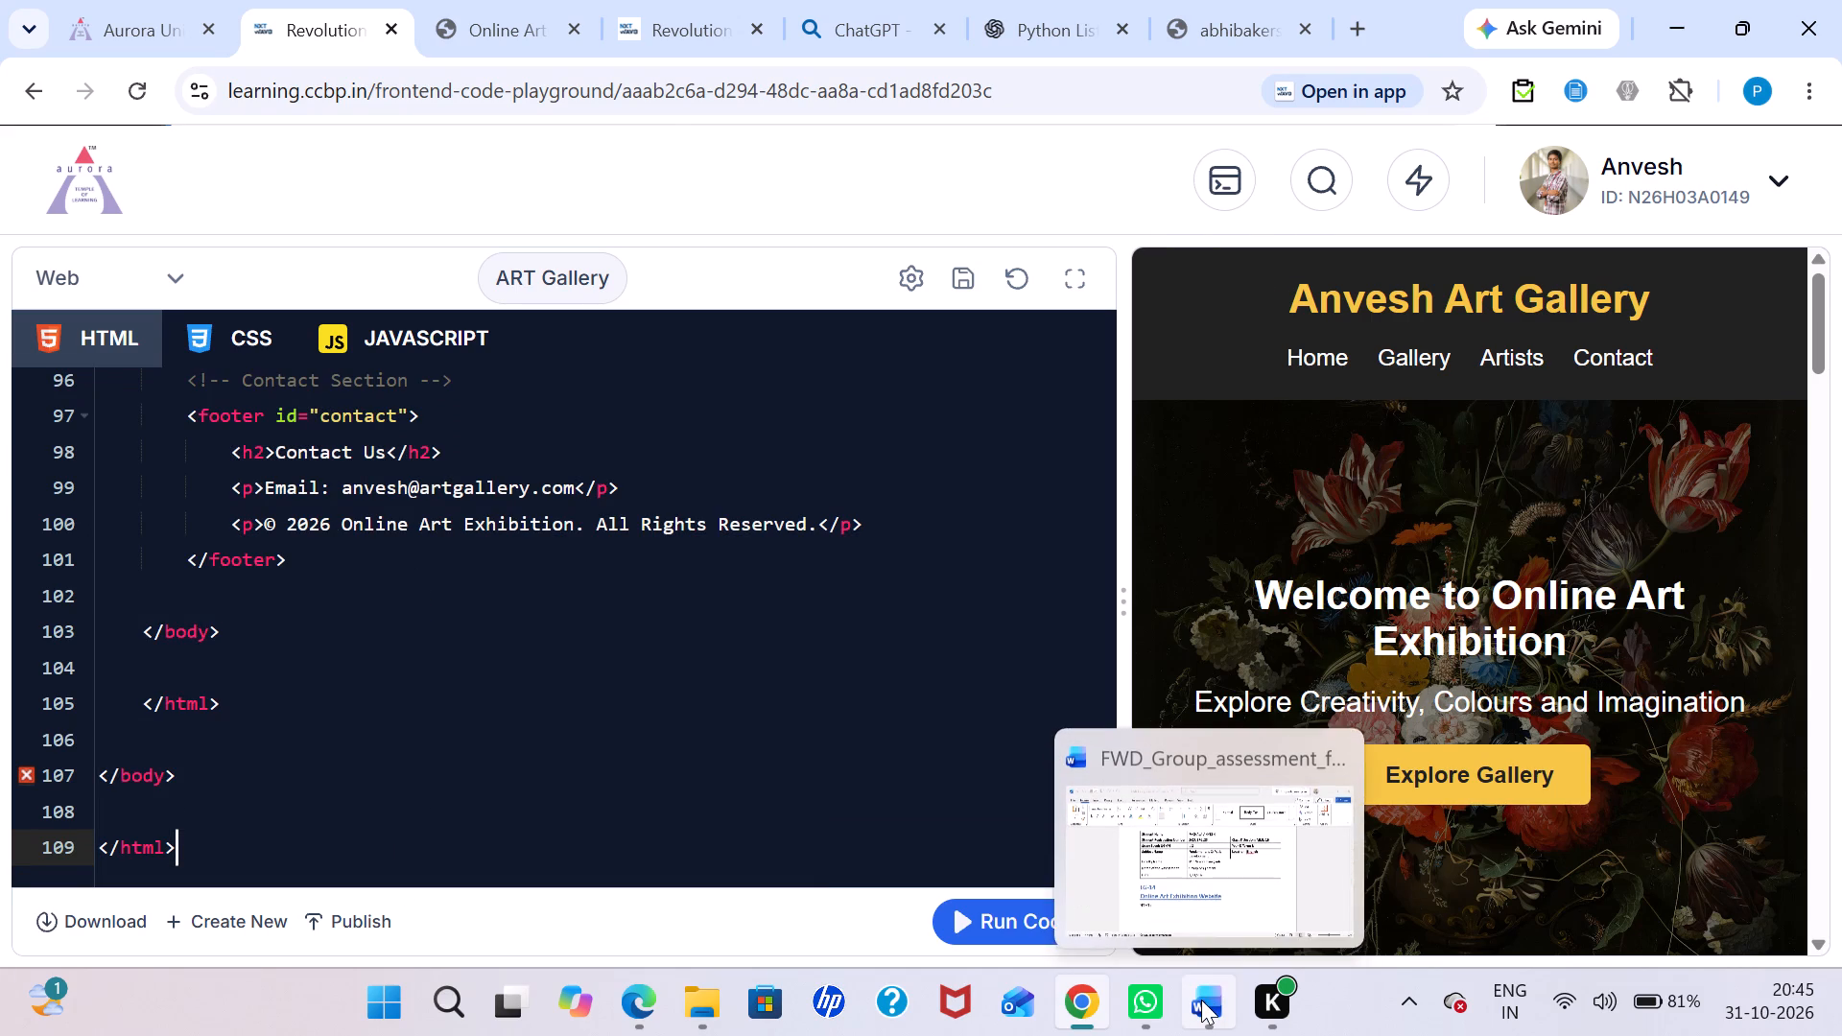
pyautogui.click(1202, 878)
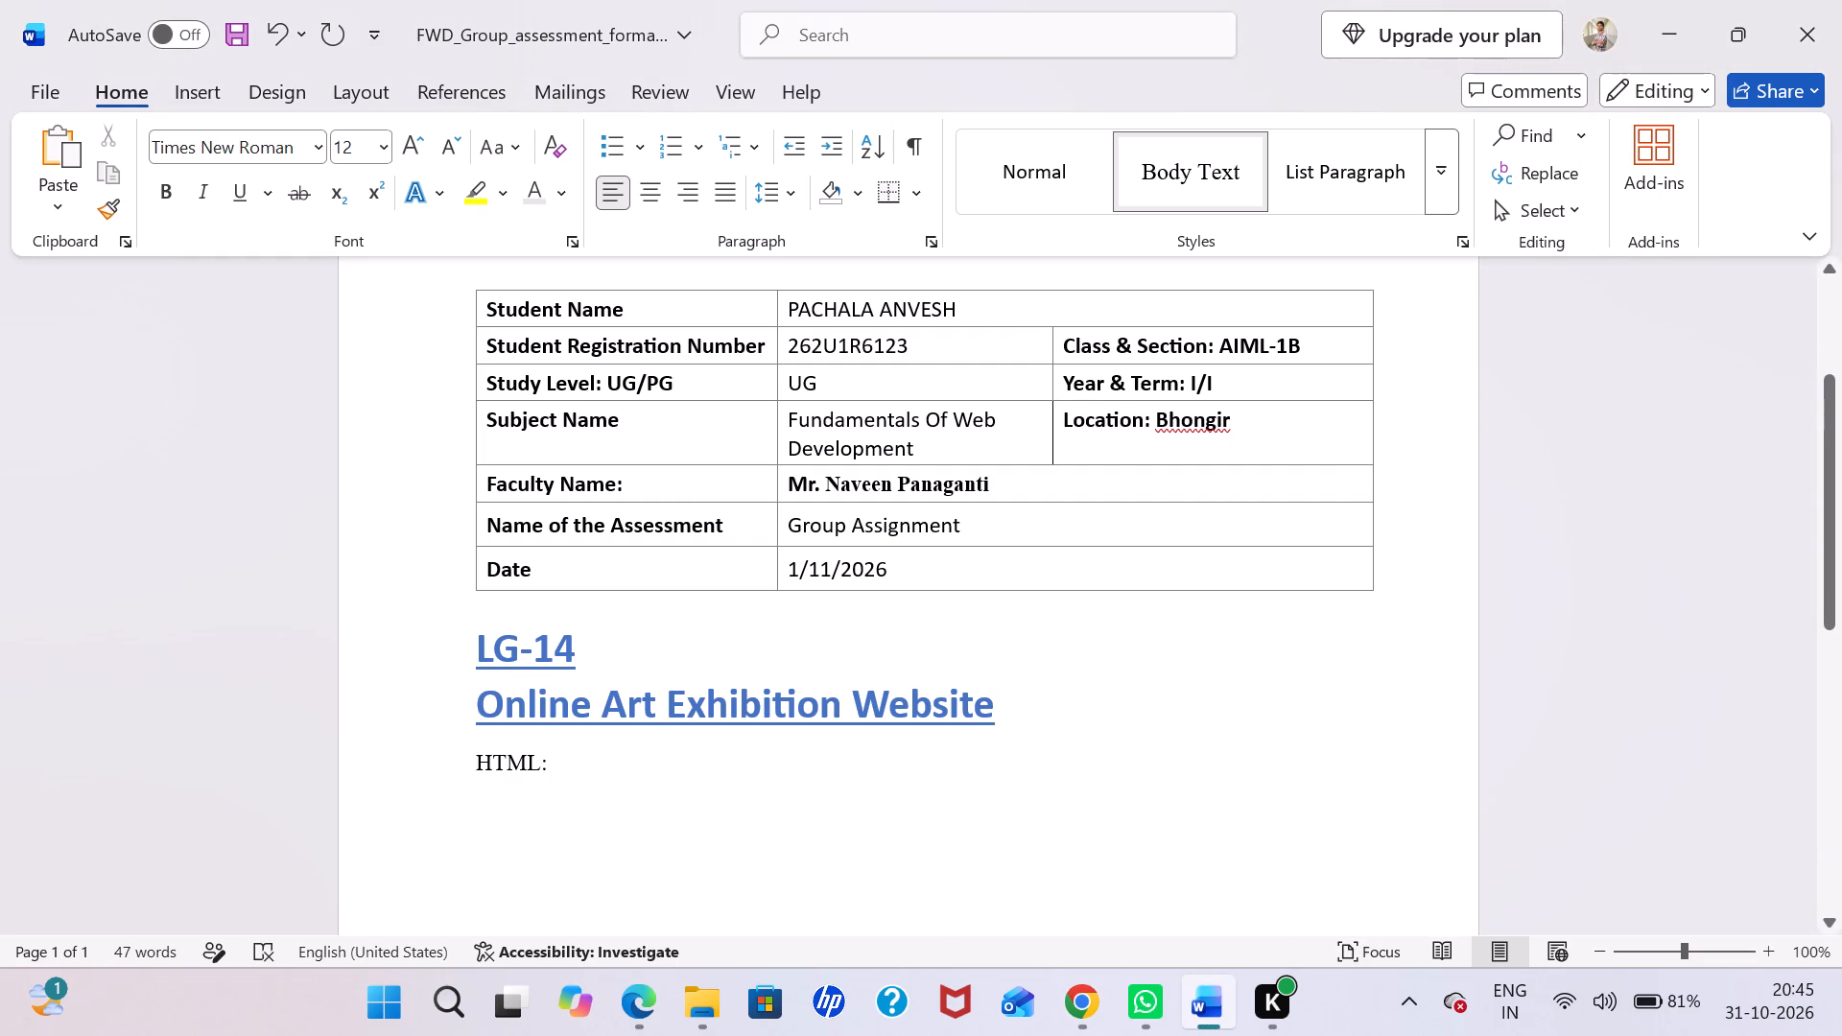
pyautogui.hotkey('ctrl', 'v')
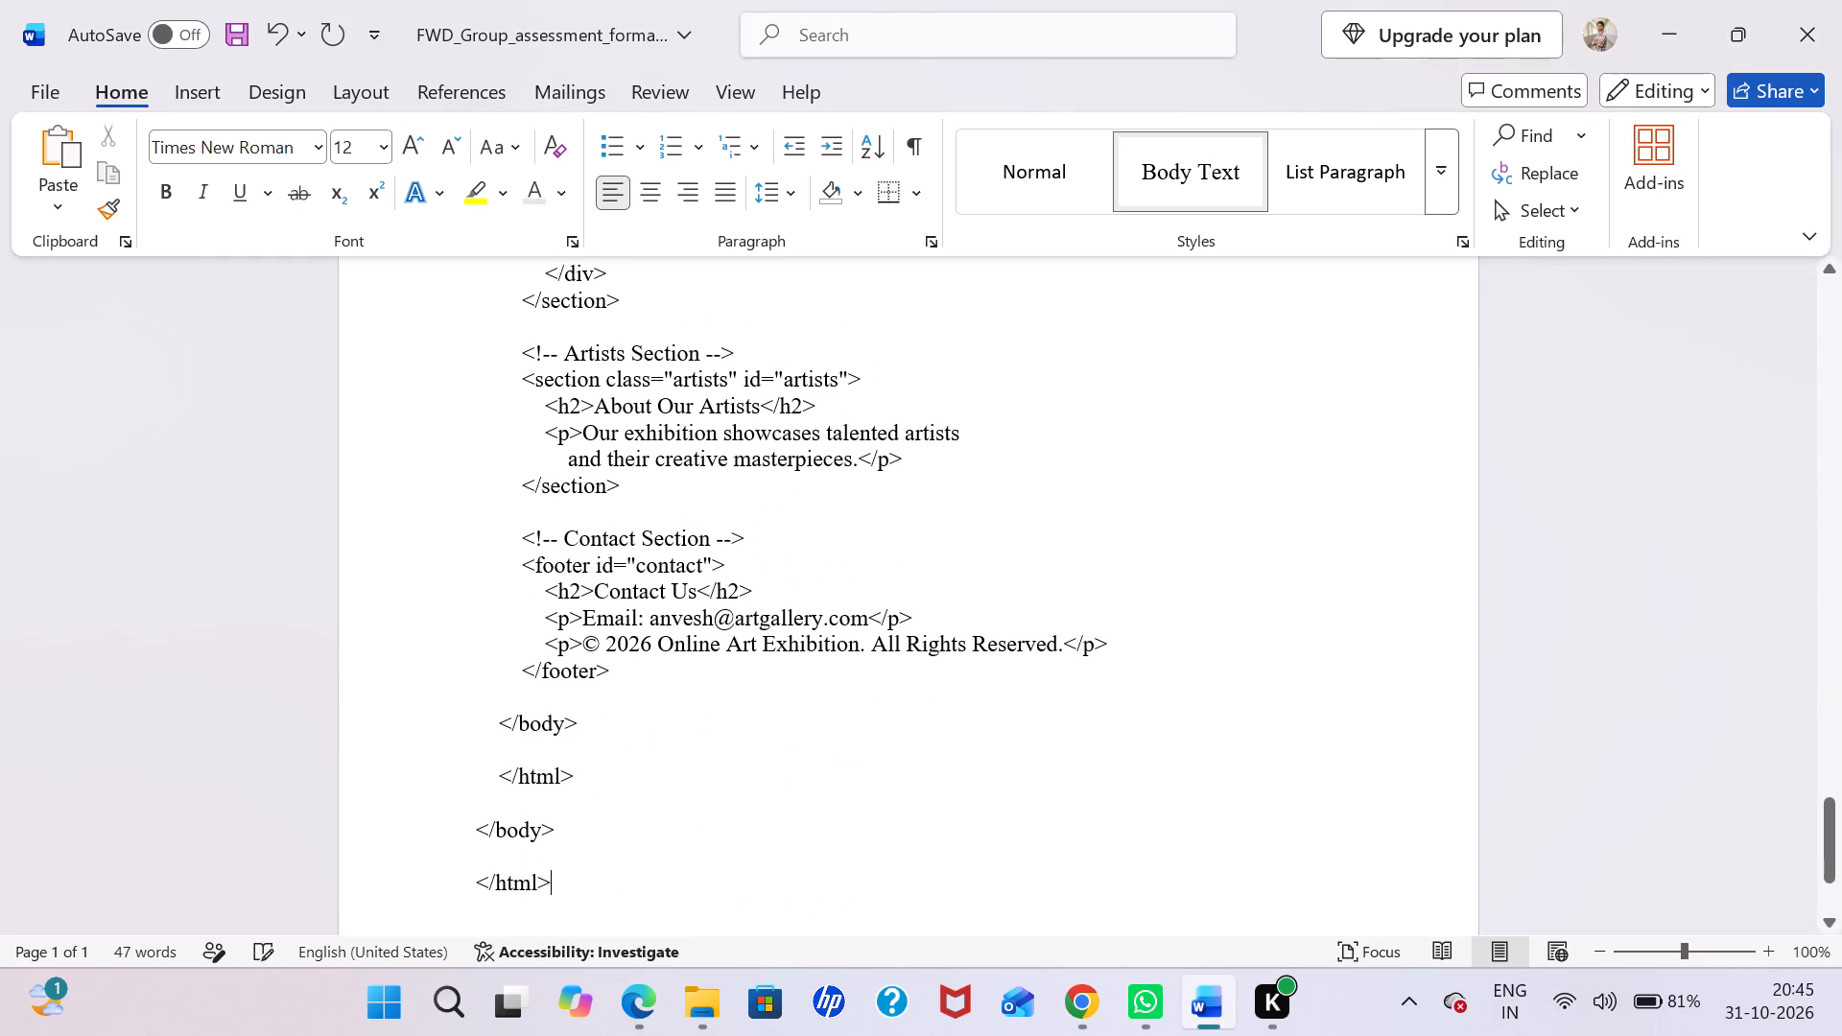
# Make the HTML: label under the Online Art Exhibition Website heading bold and underlined.
pyautogui.scroll(1, 607, 850)
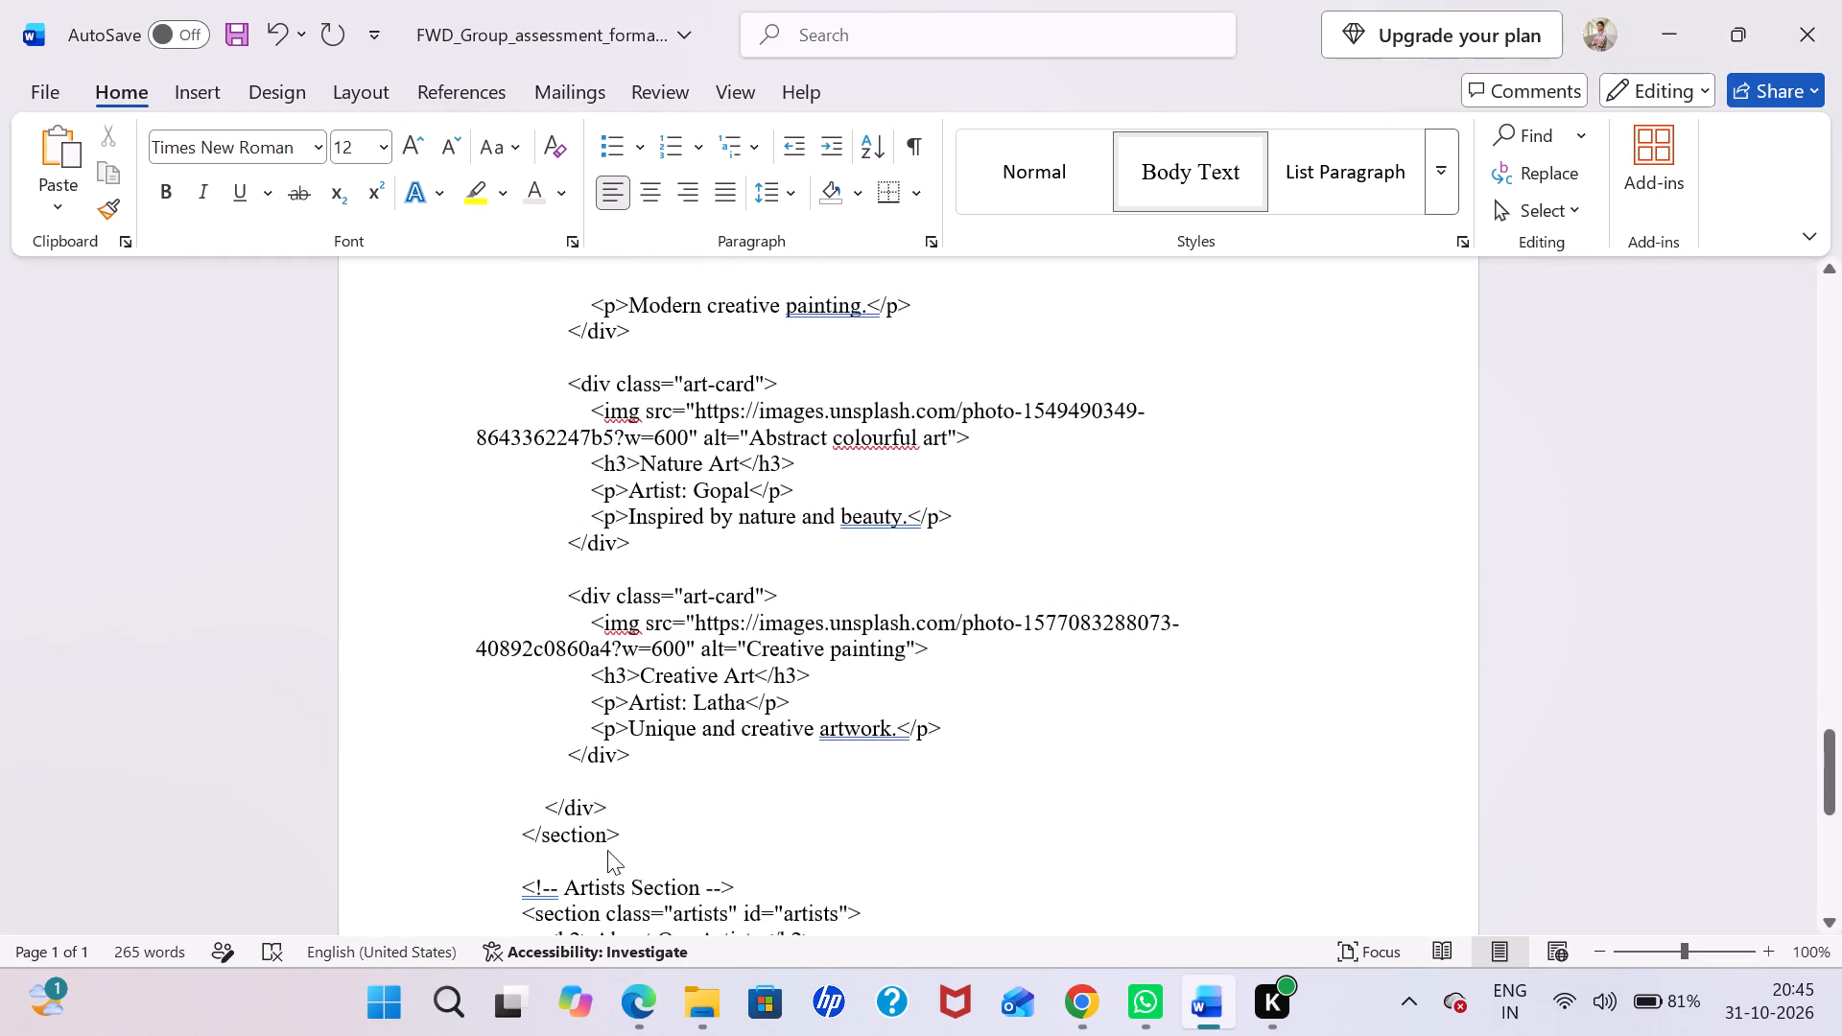
pyautogui.scroll(2, 607, 850)
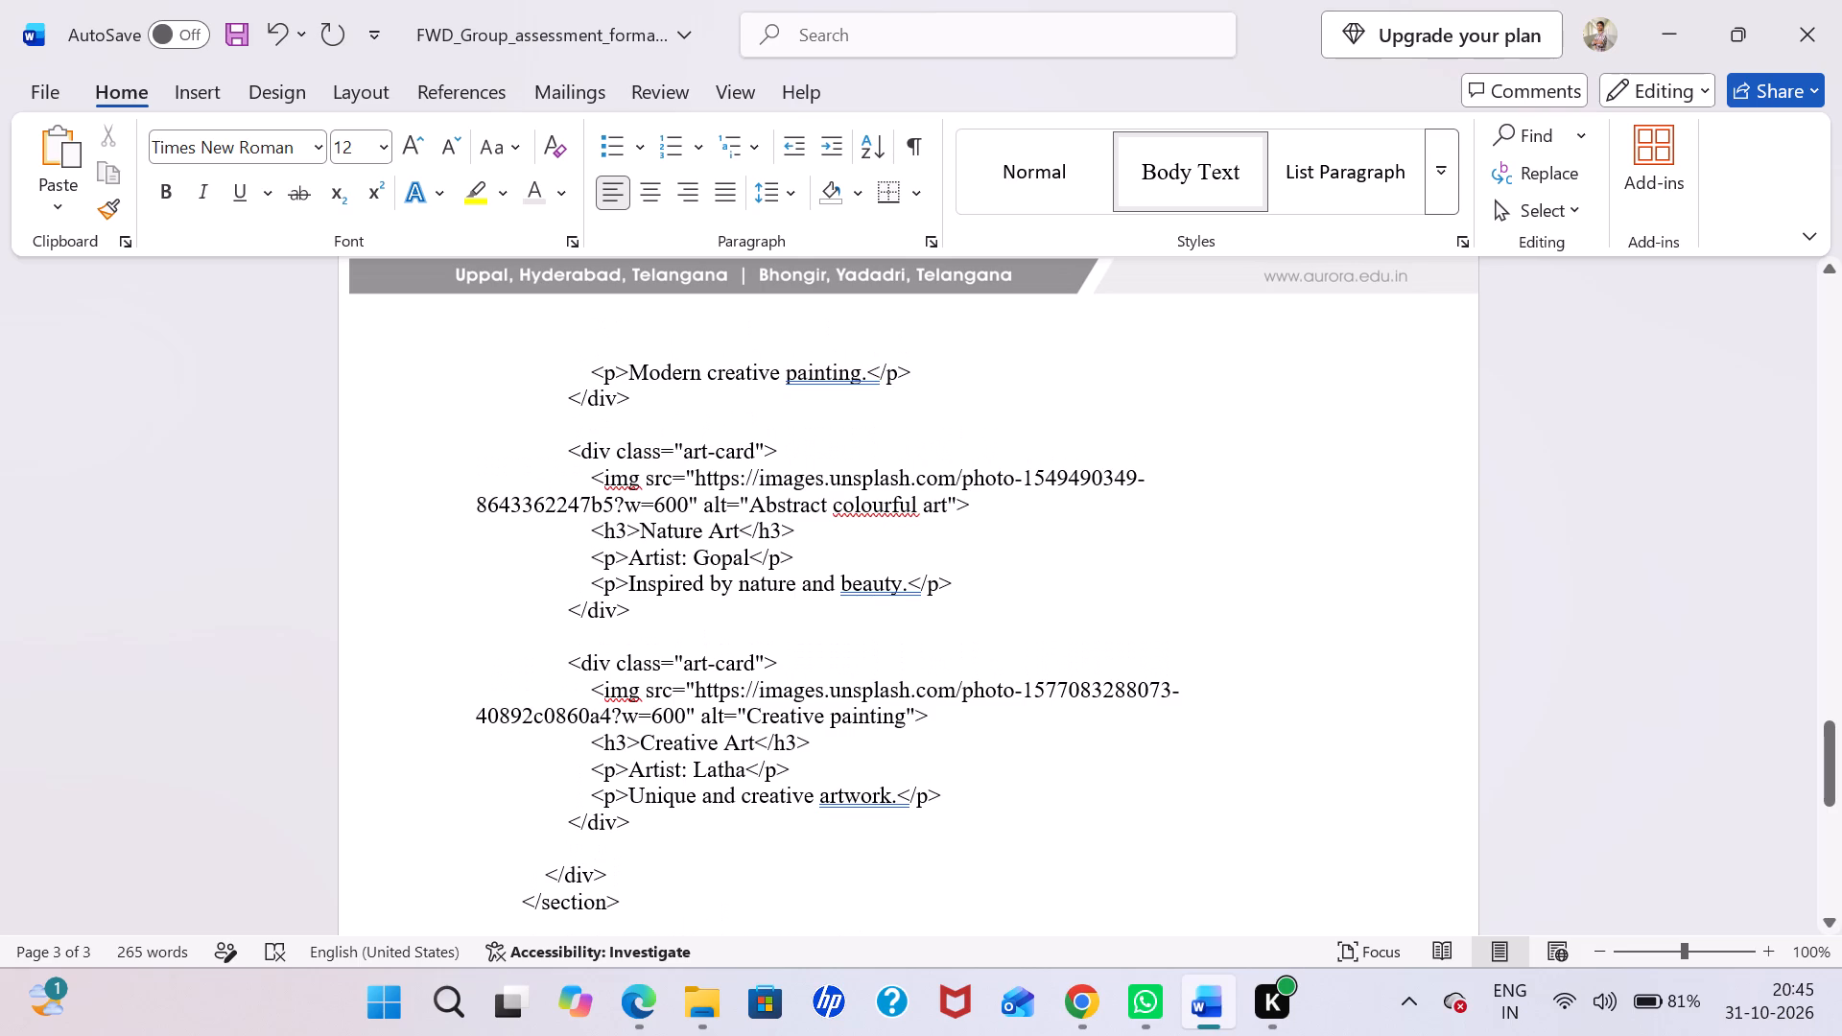
pyautogui.scroll(3, 607, 850)
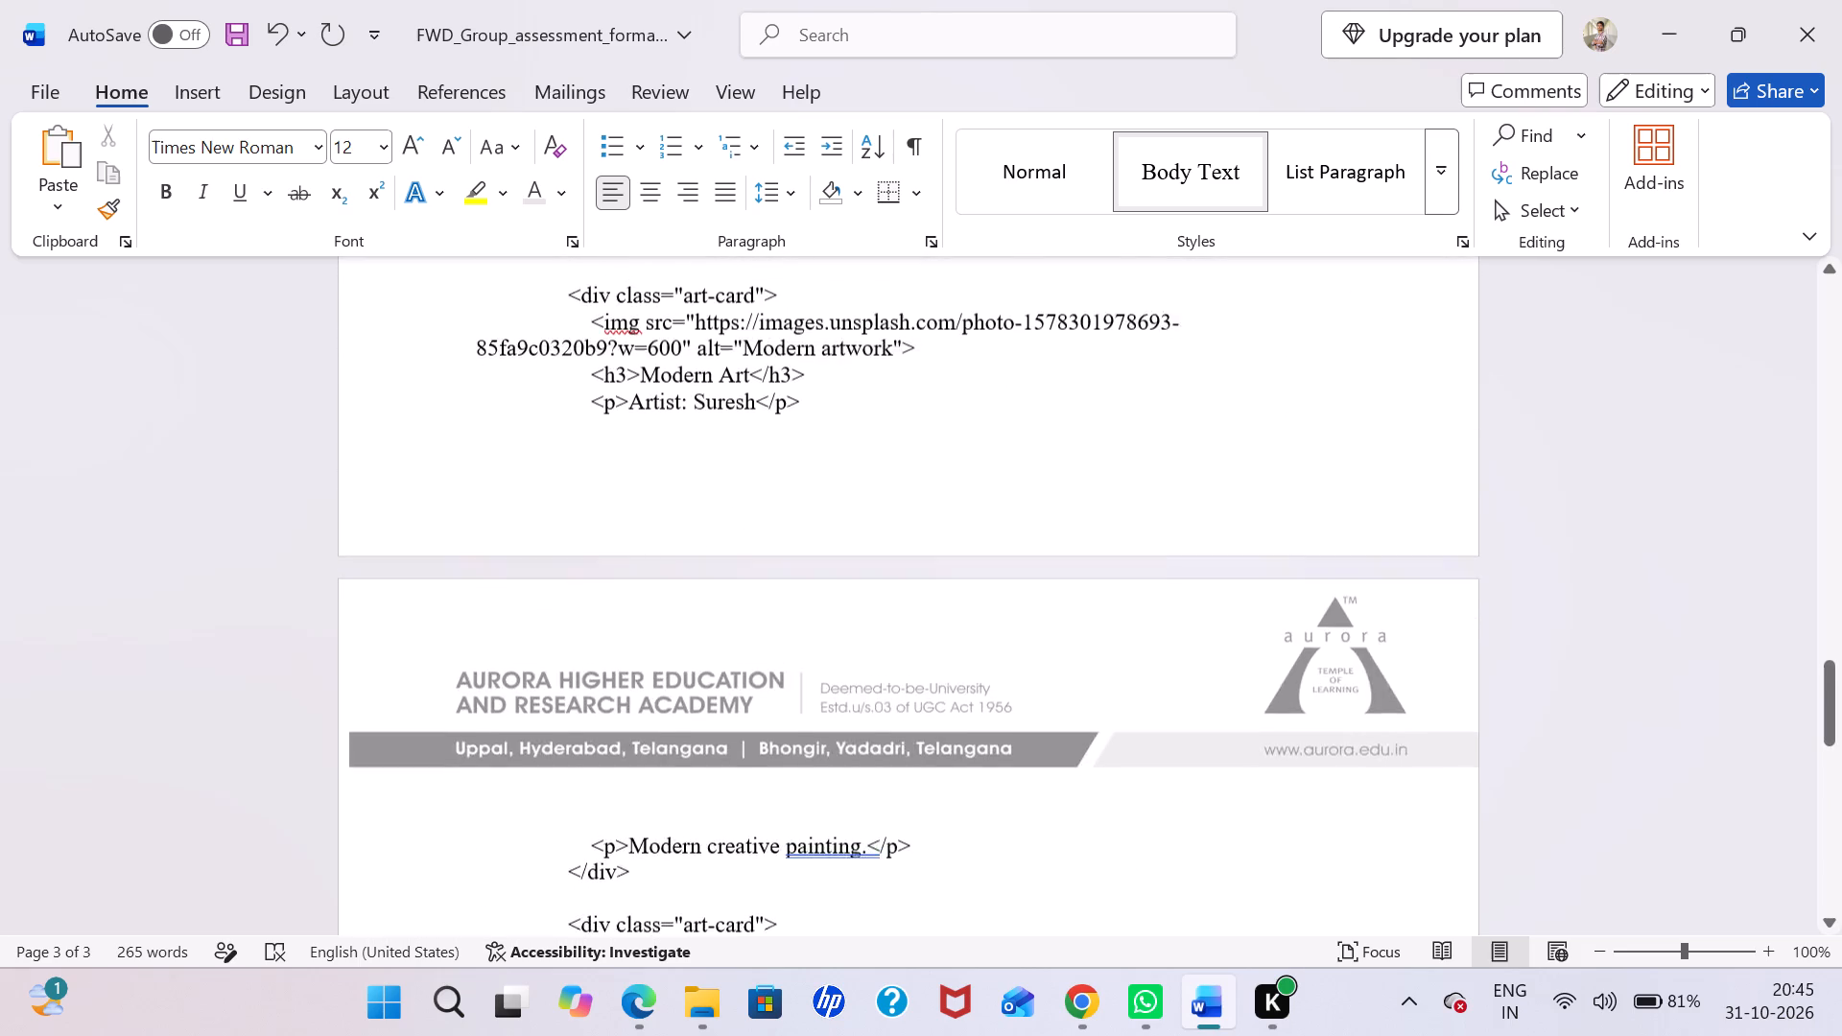
pyautogui.scroll(7, 607, 850)
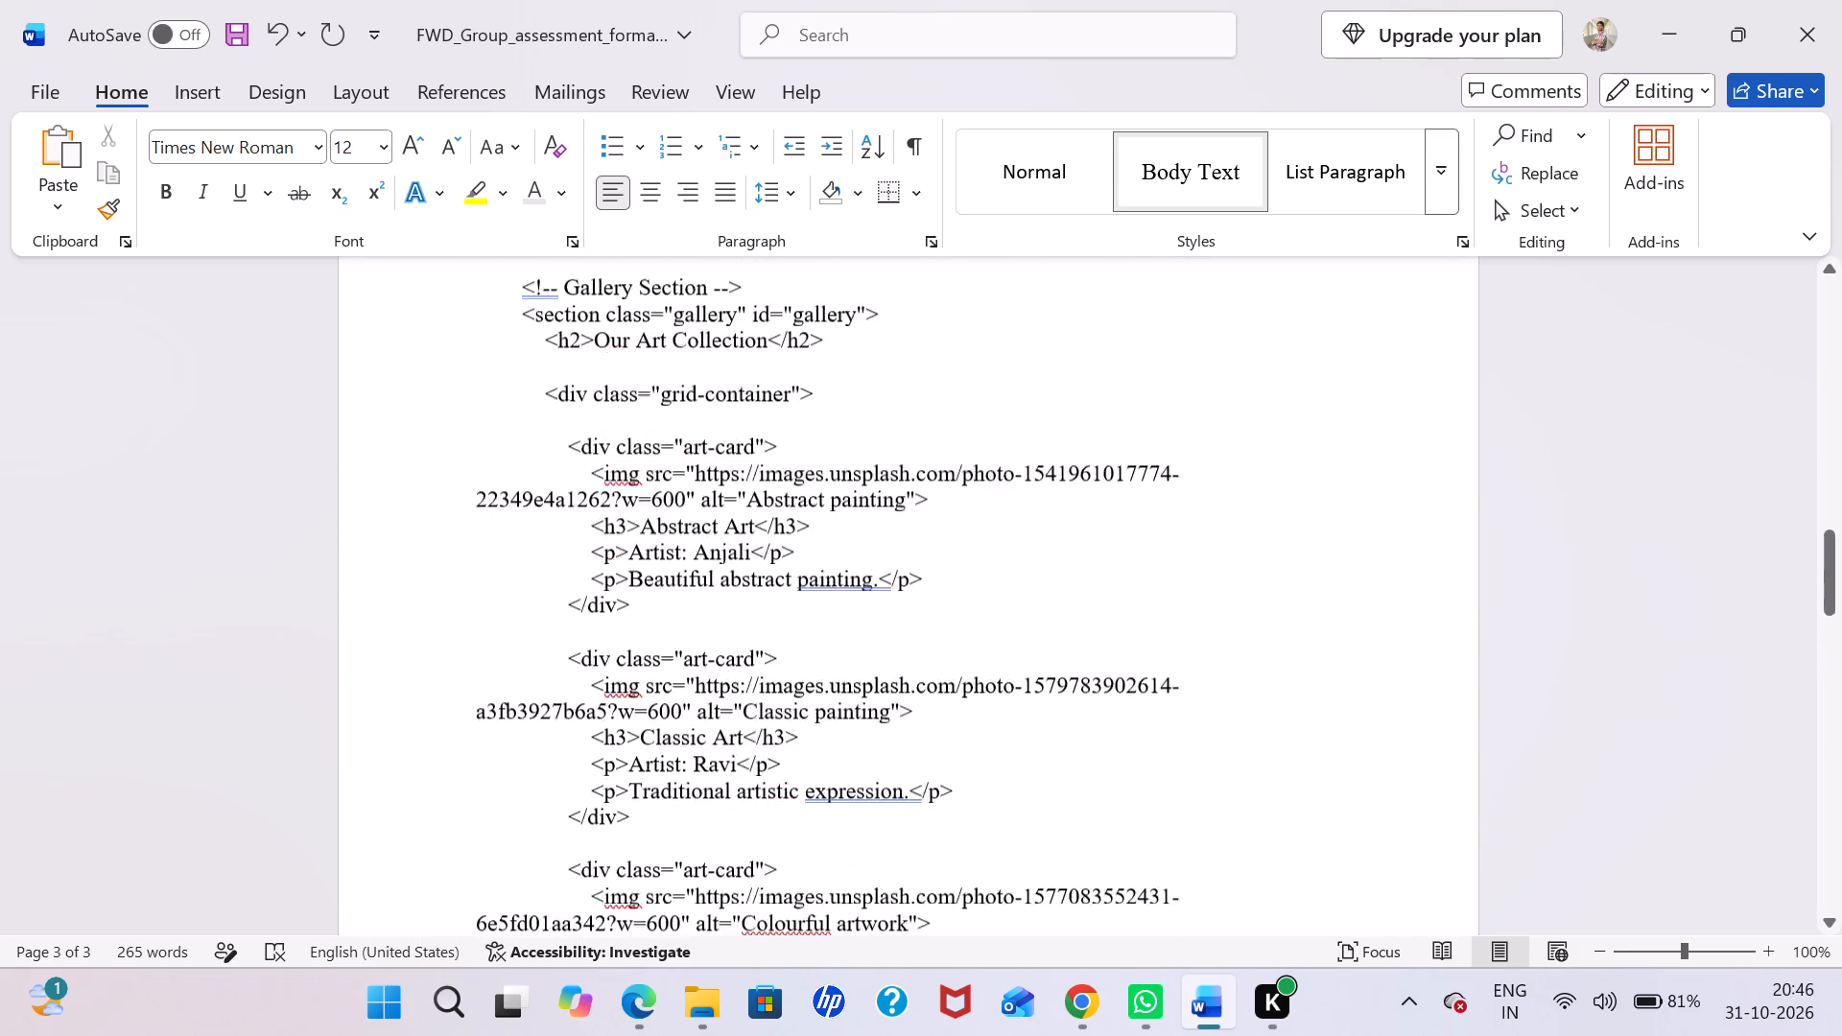
pyautogui.scroll(2, 607, 850)
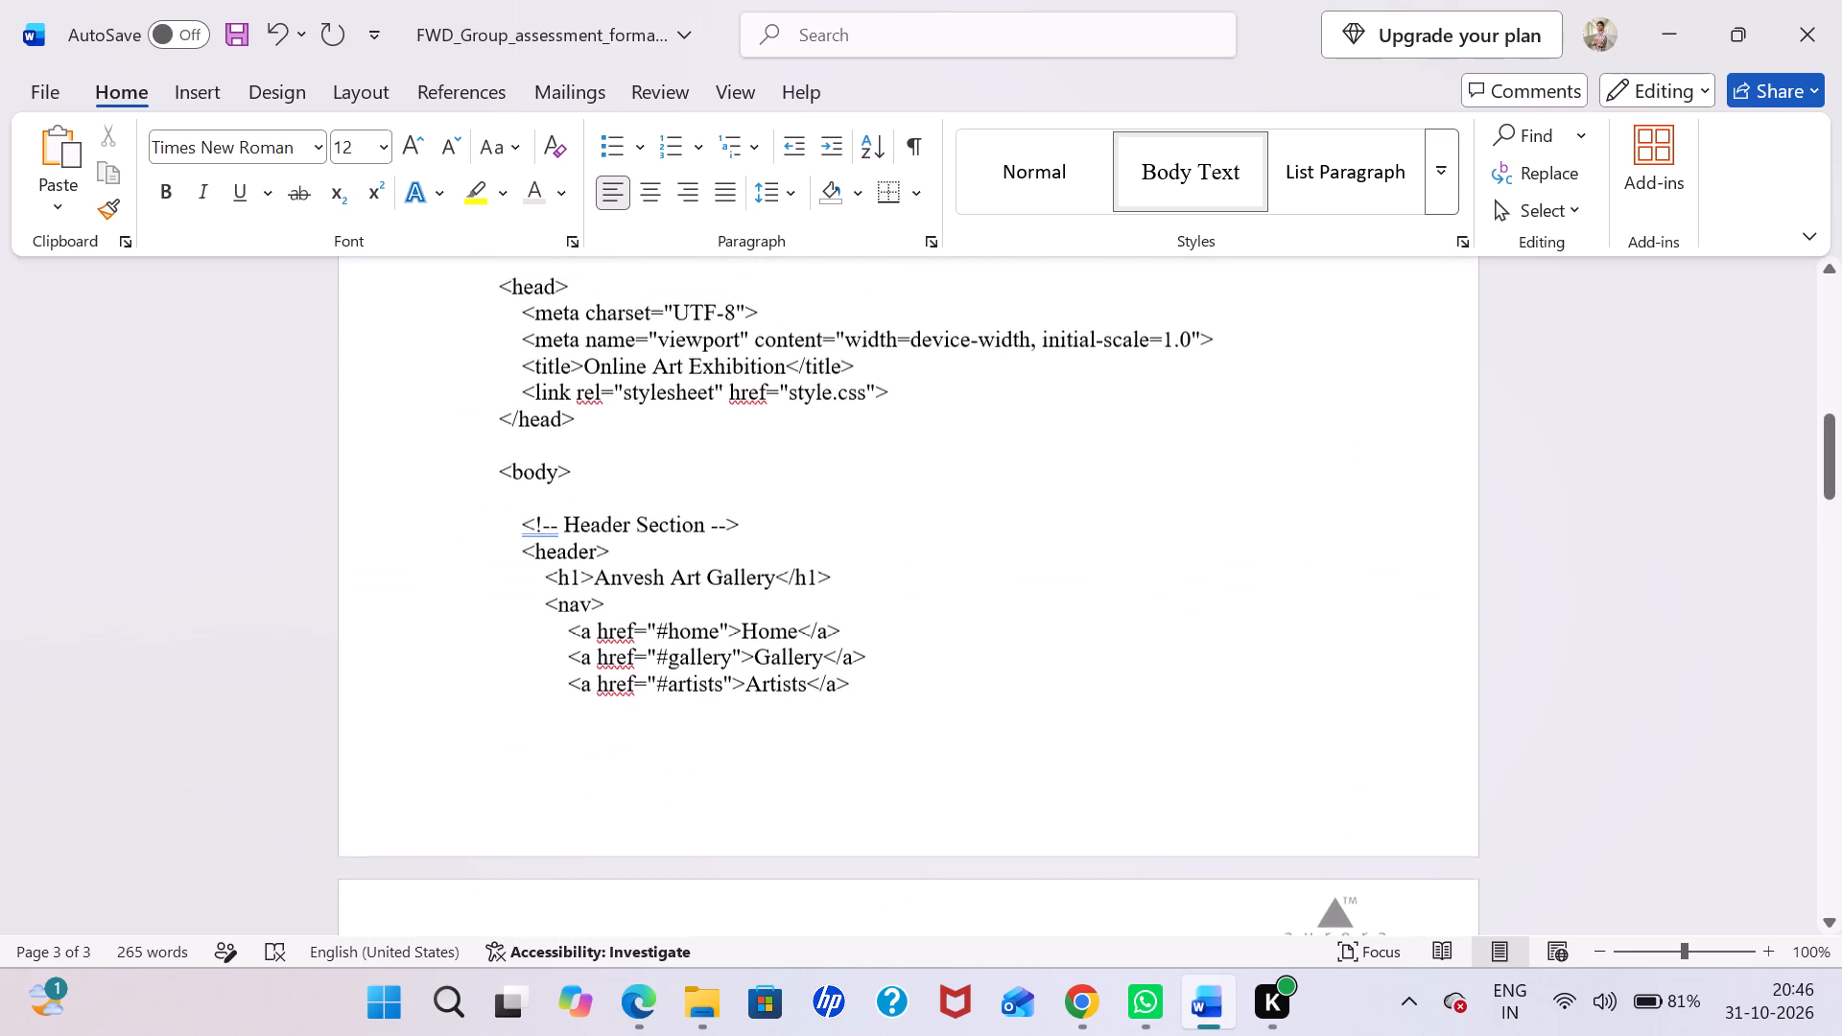
pyautogui.scroll(4, 607, 850)
pyautogui.scroll(-3, 607, 850)
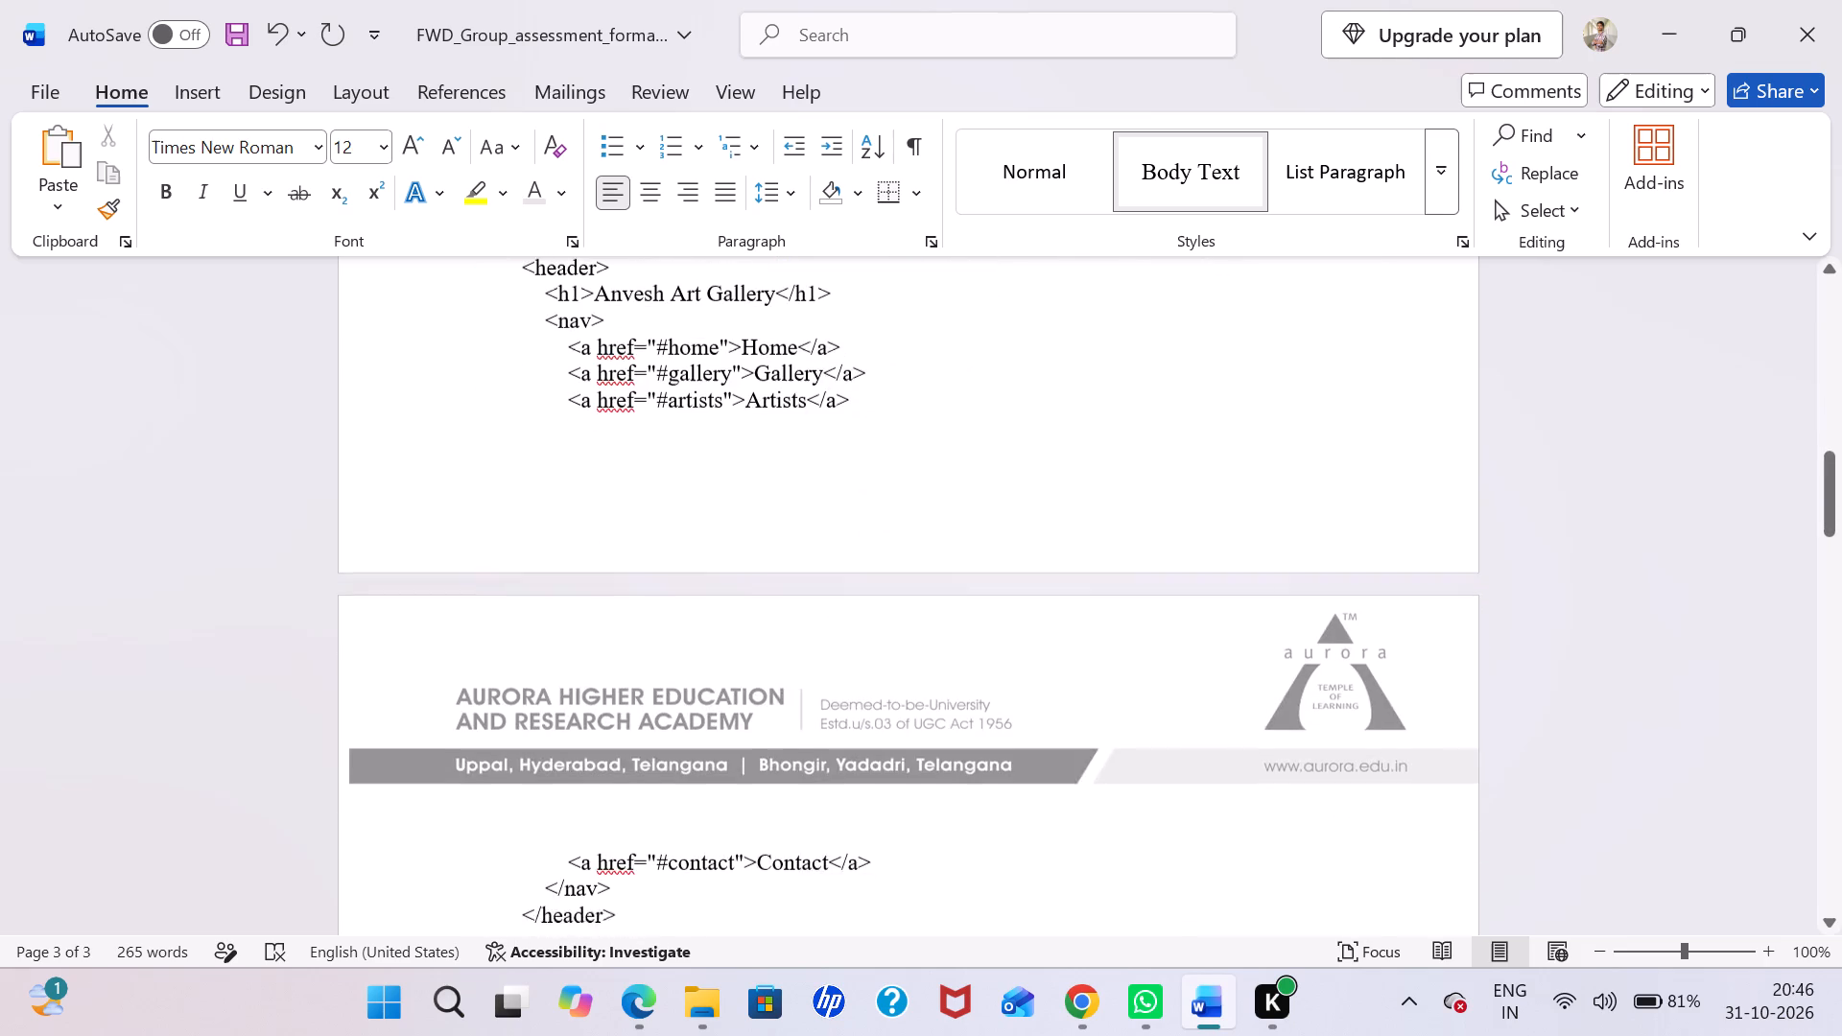
pyautogui.scroll(2, 607, 850)
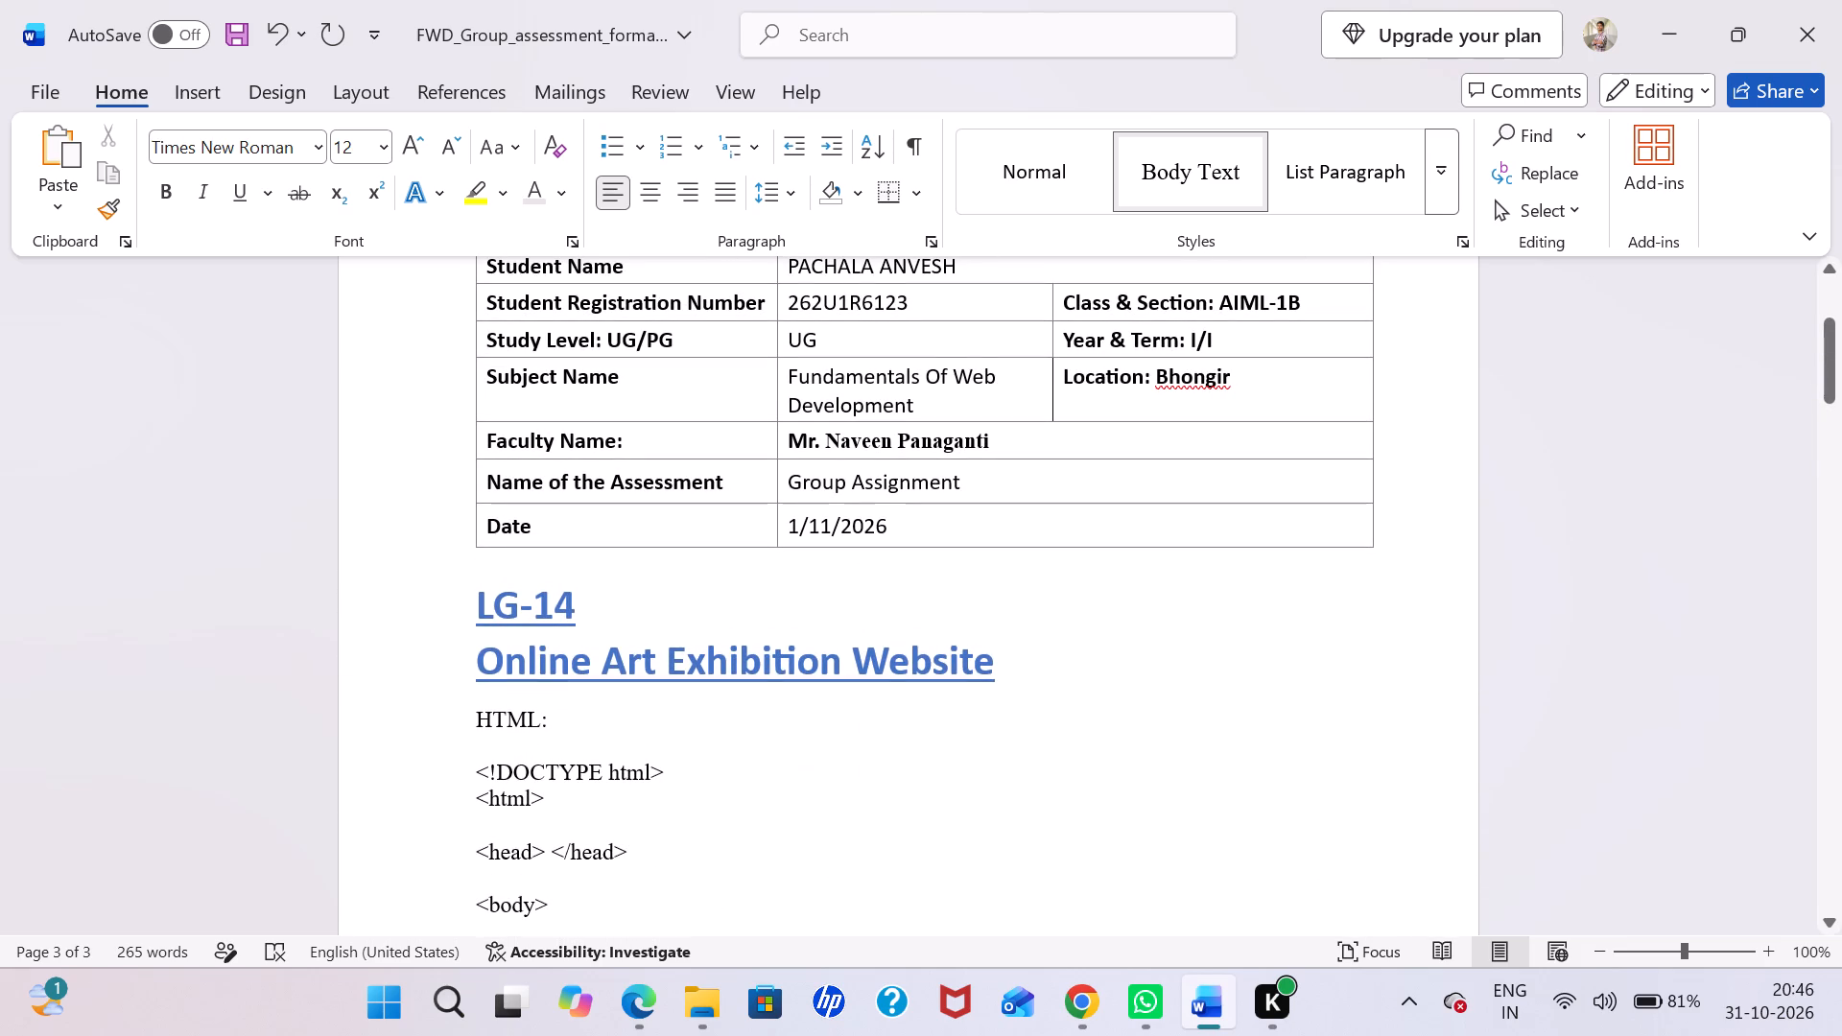
pyautogui.moveTo(475, 719); pyautogui.dragTo(549, 727)
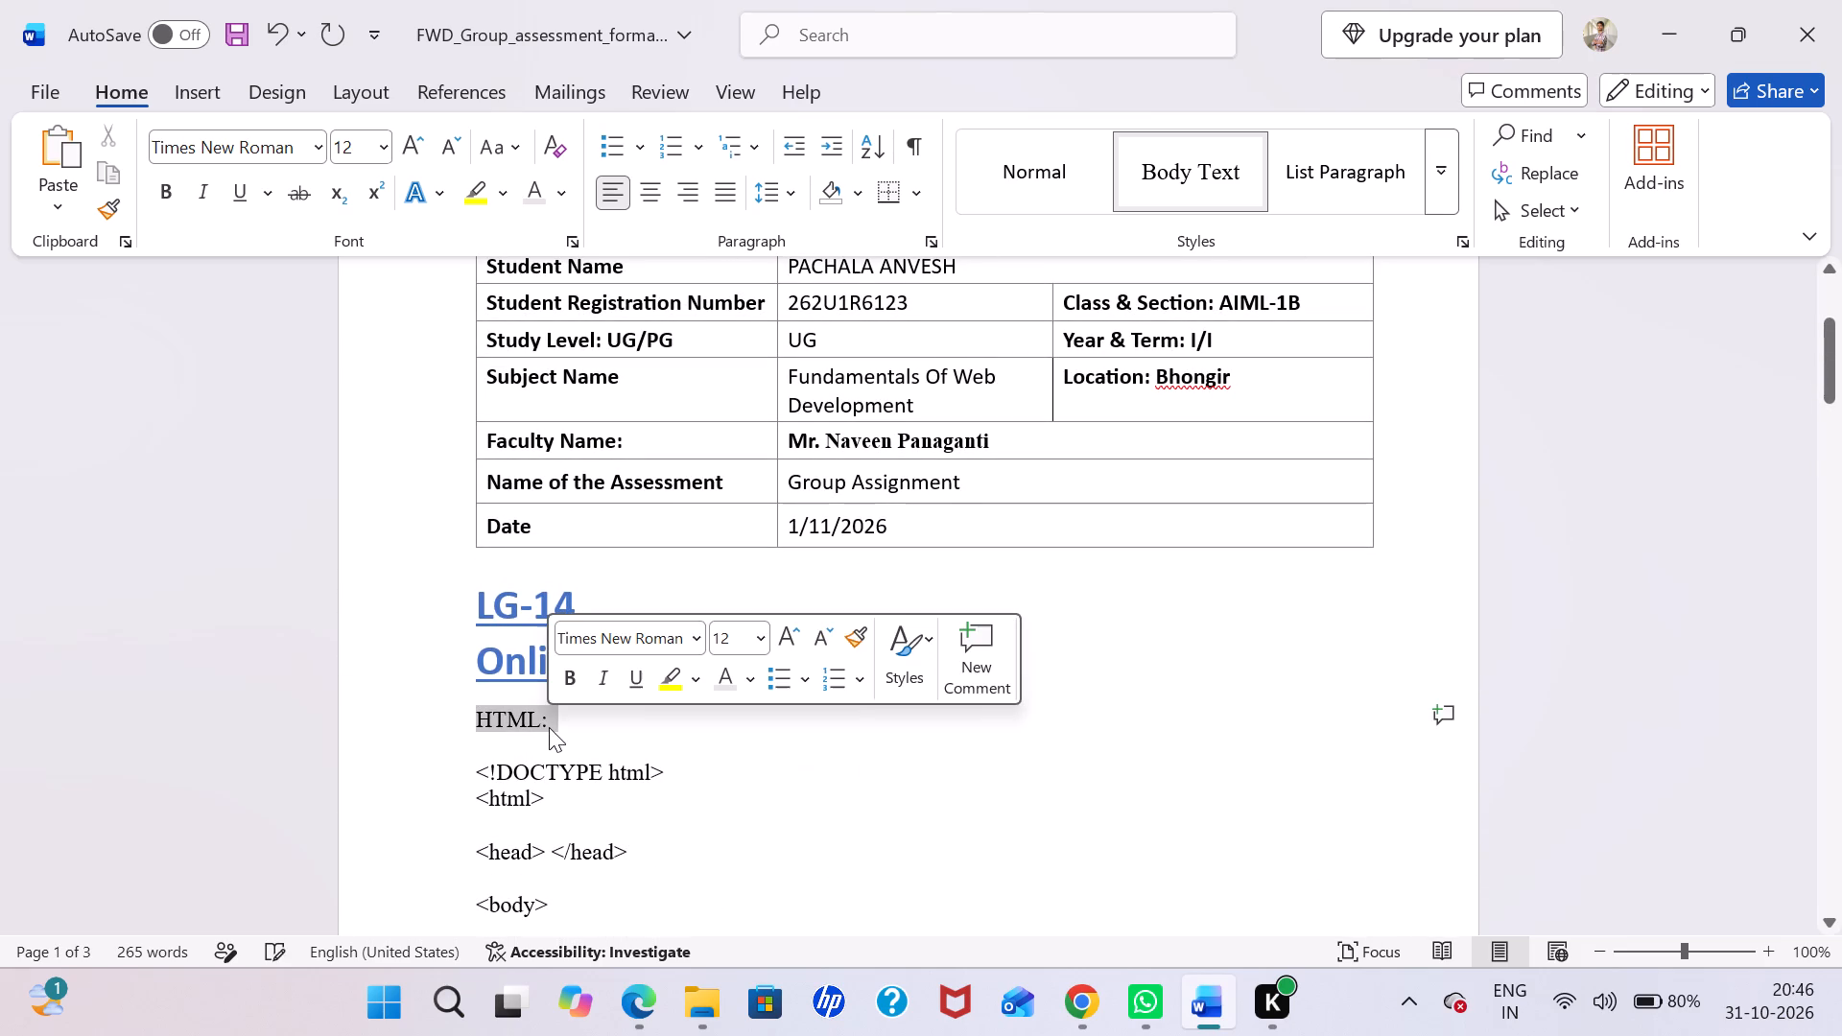
pyautogui.click(566, 676)
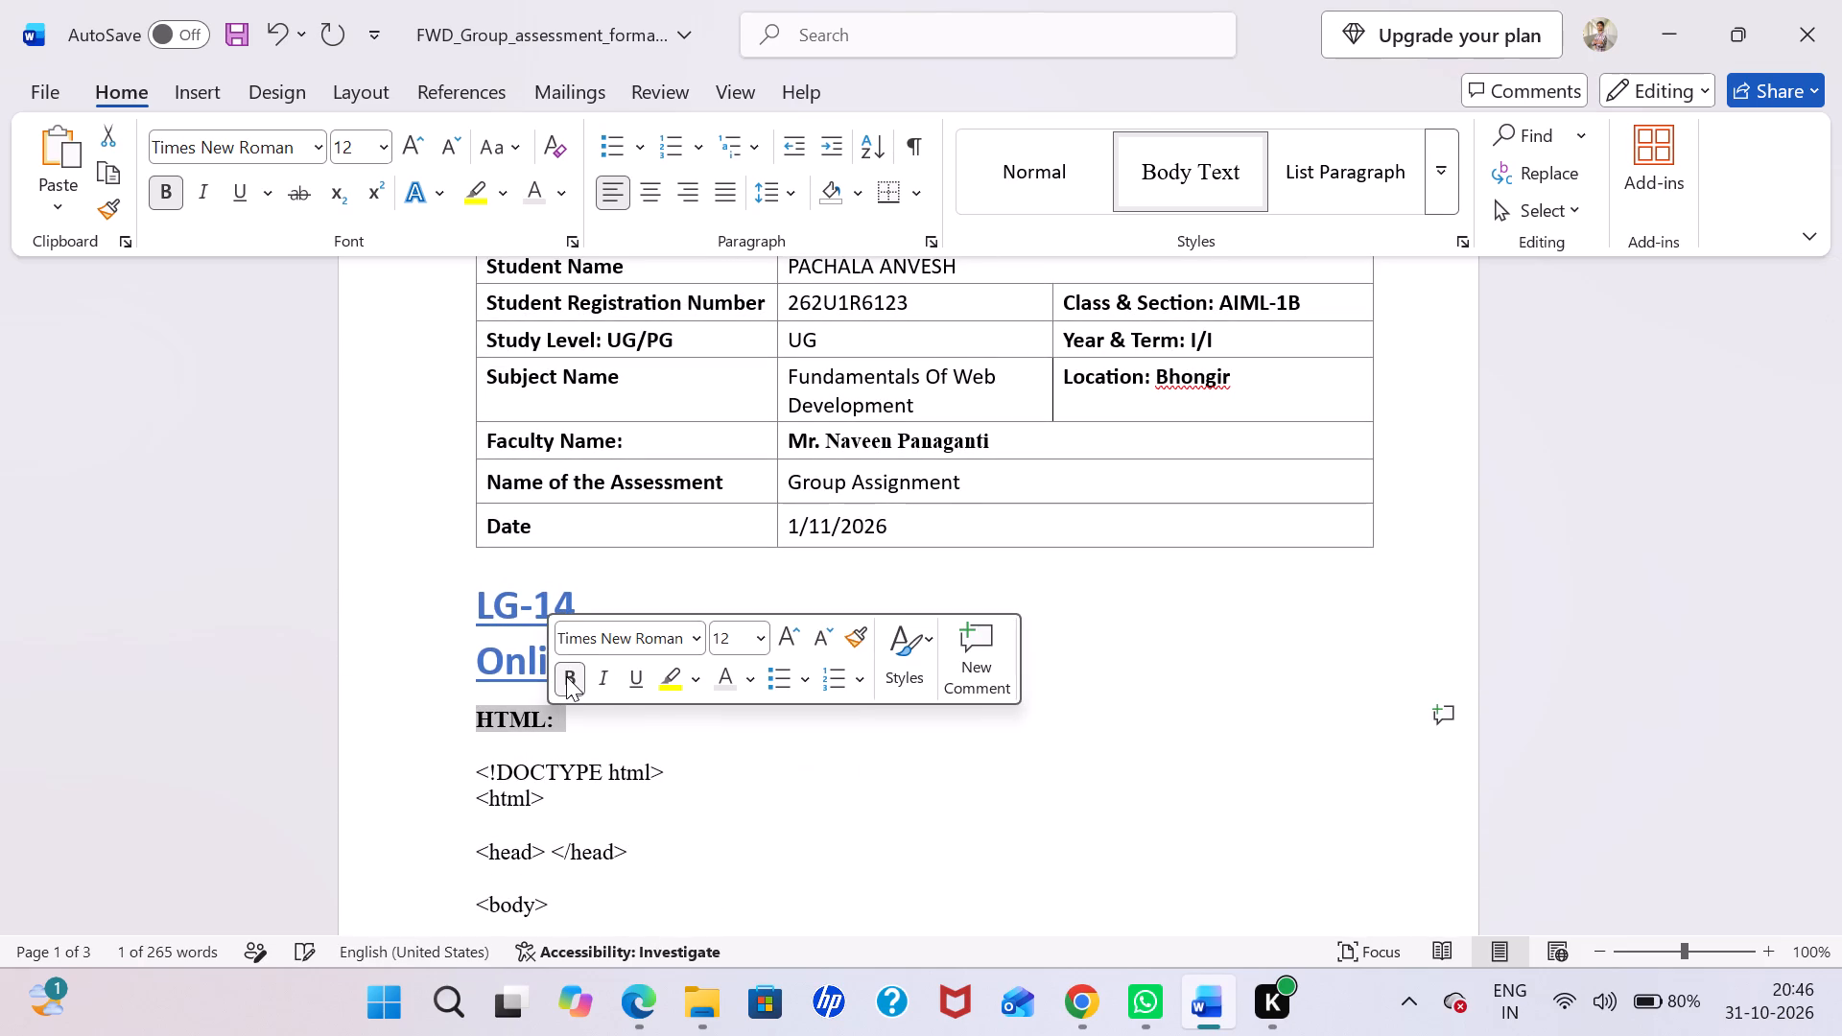
pyautogui.click(638, 678)
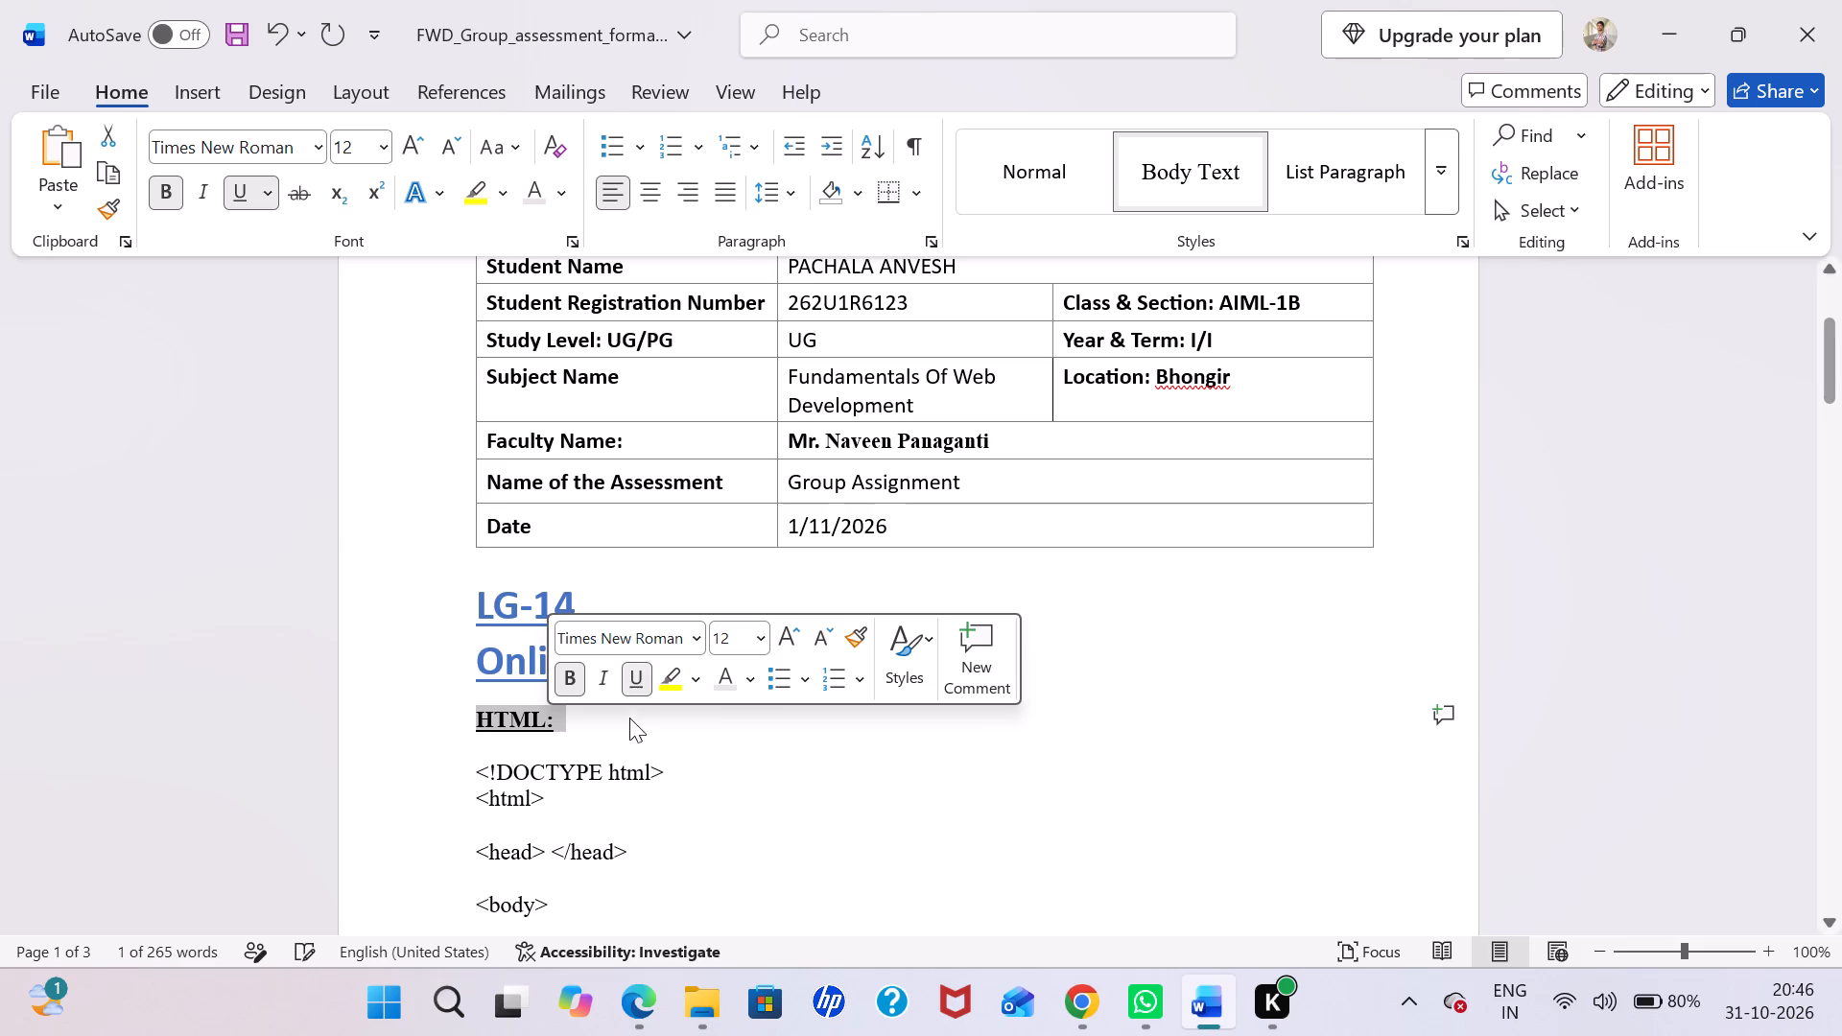
pyautogui.click(627, 738)
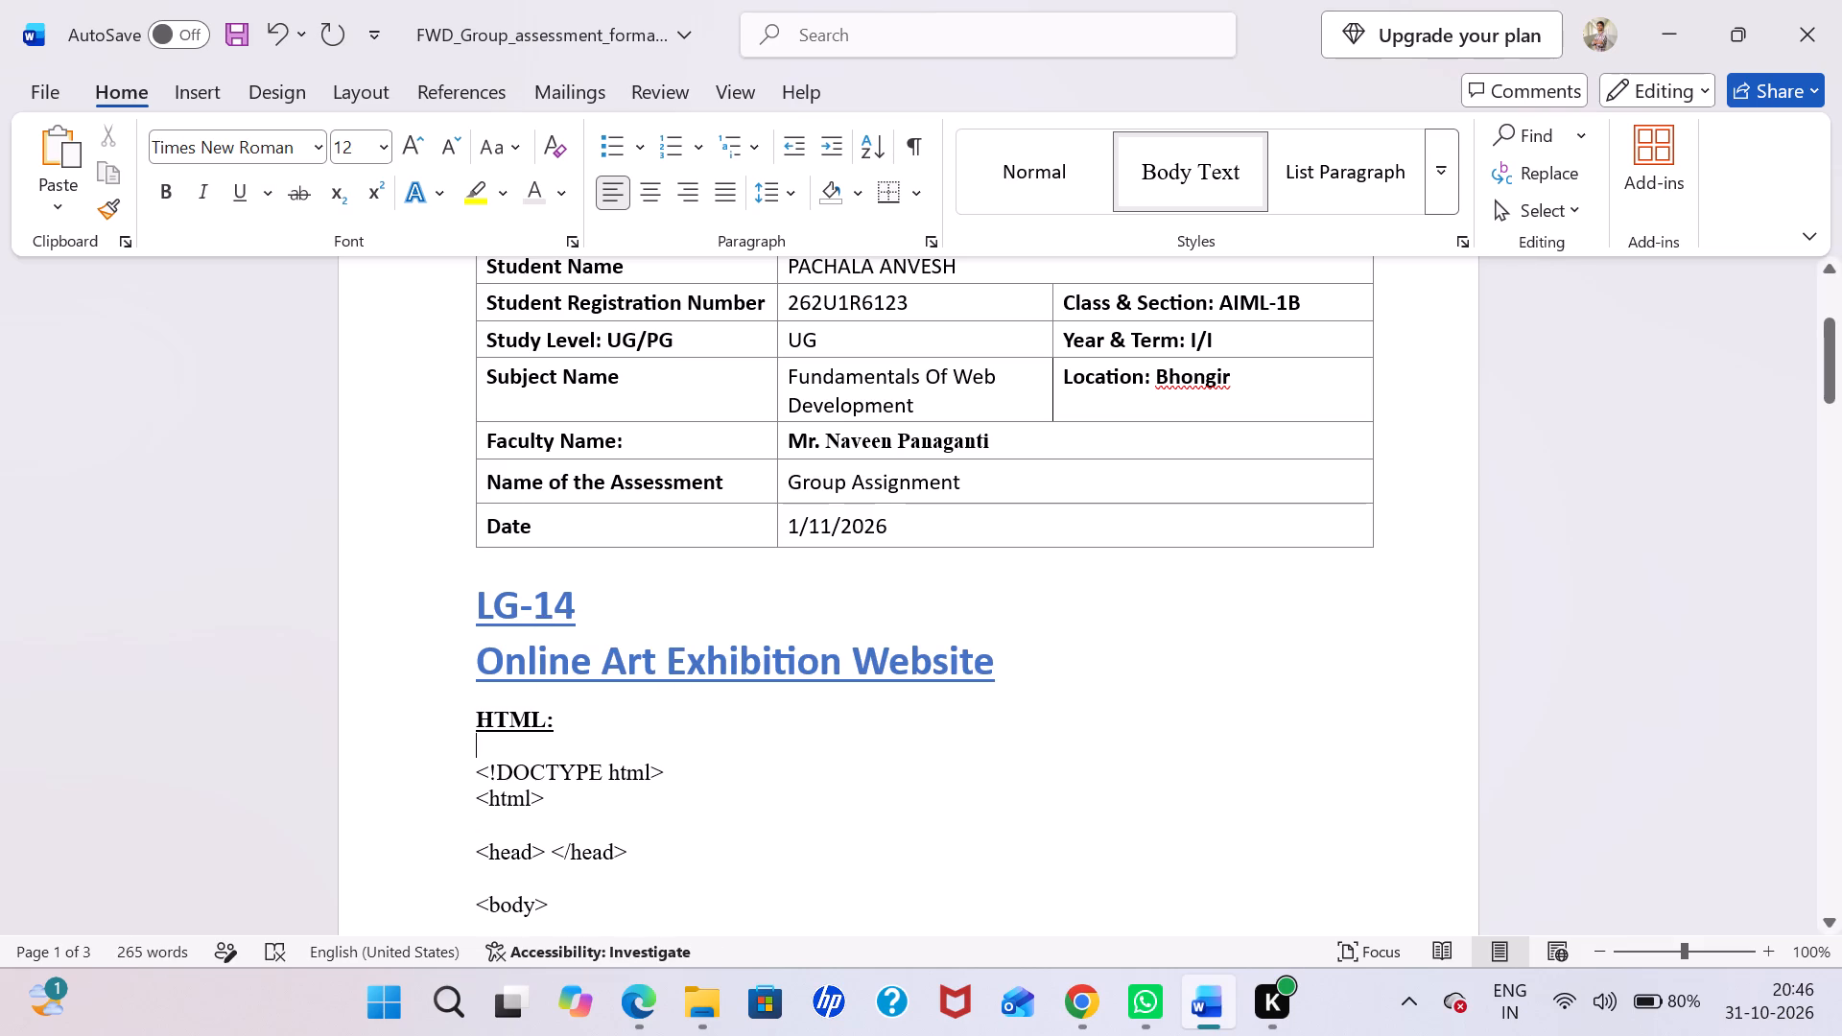
# Go to the end of the pasted HTML code, at the final closing html tag.
pyautogui.scroll(-15, 742, 821)
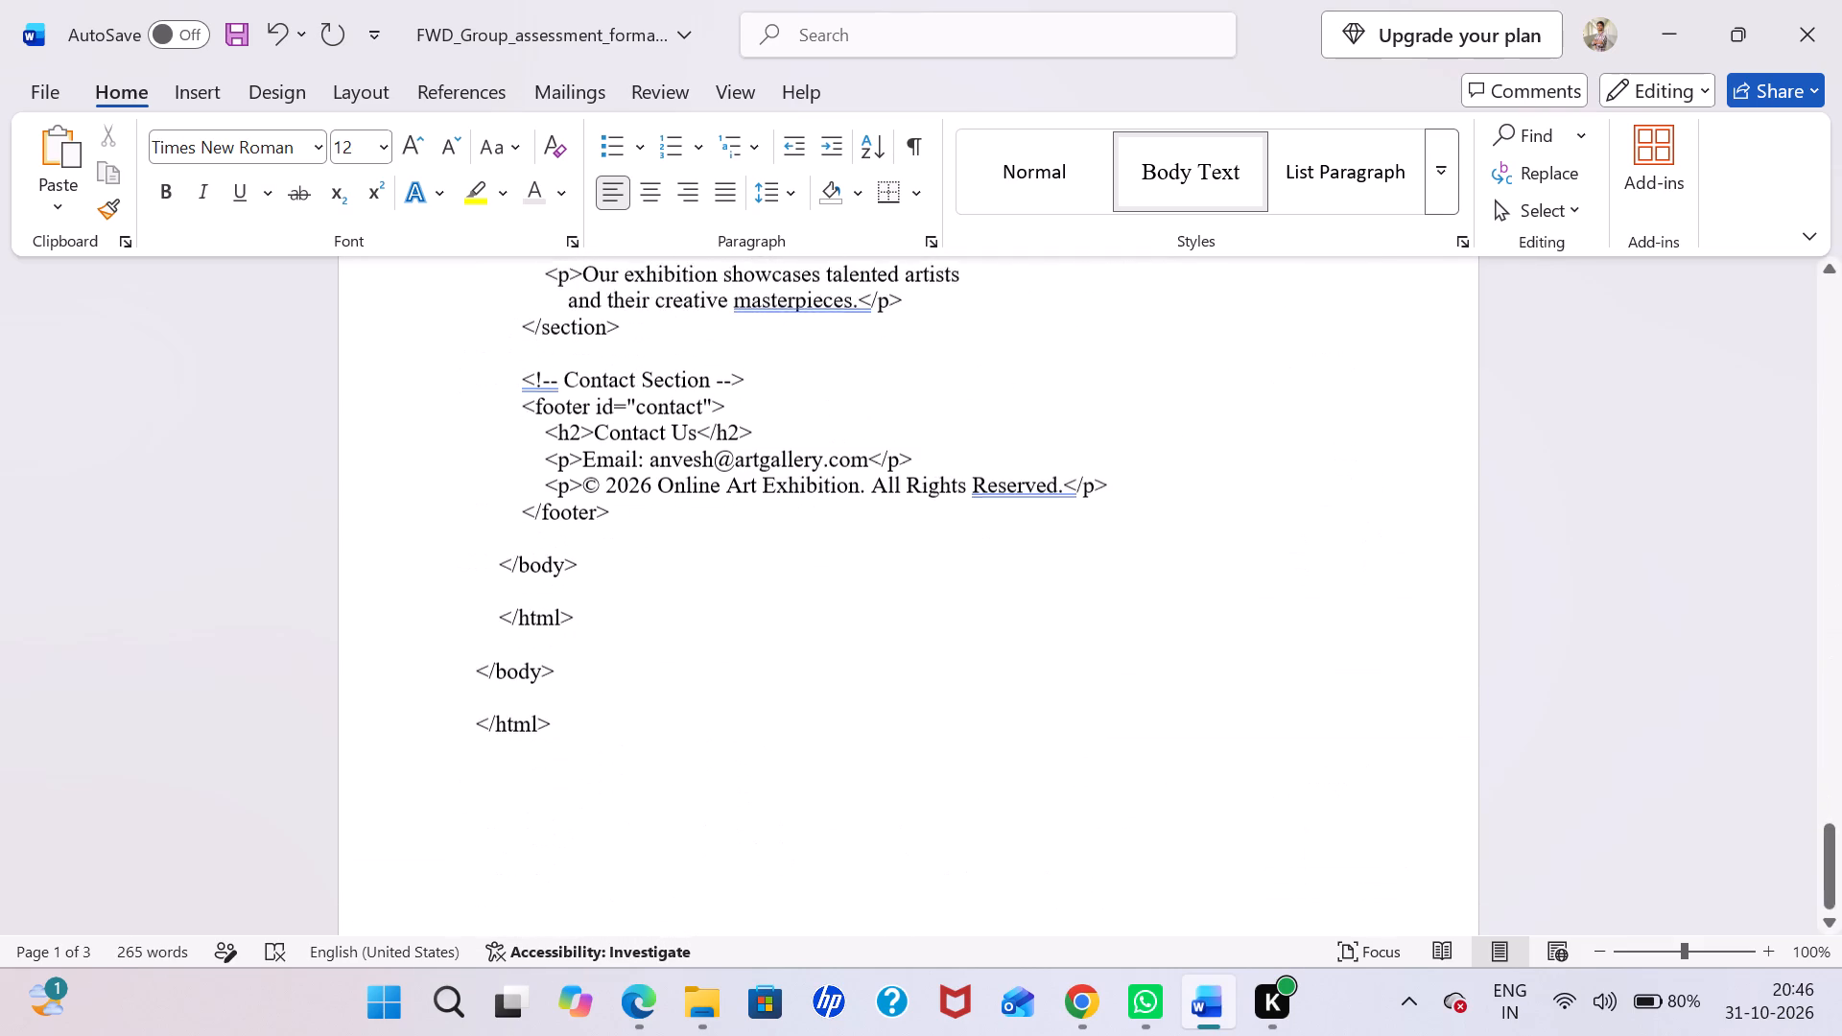
pyautogui.scroll(-7, 742, 821)
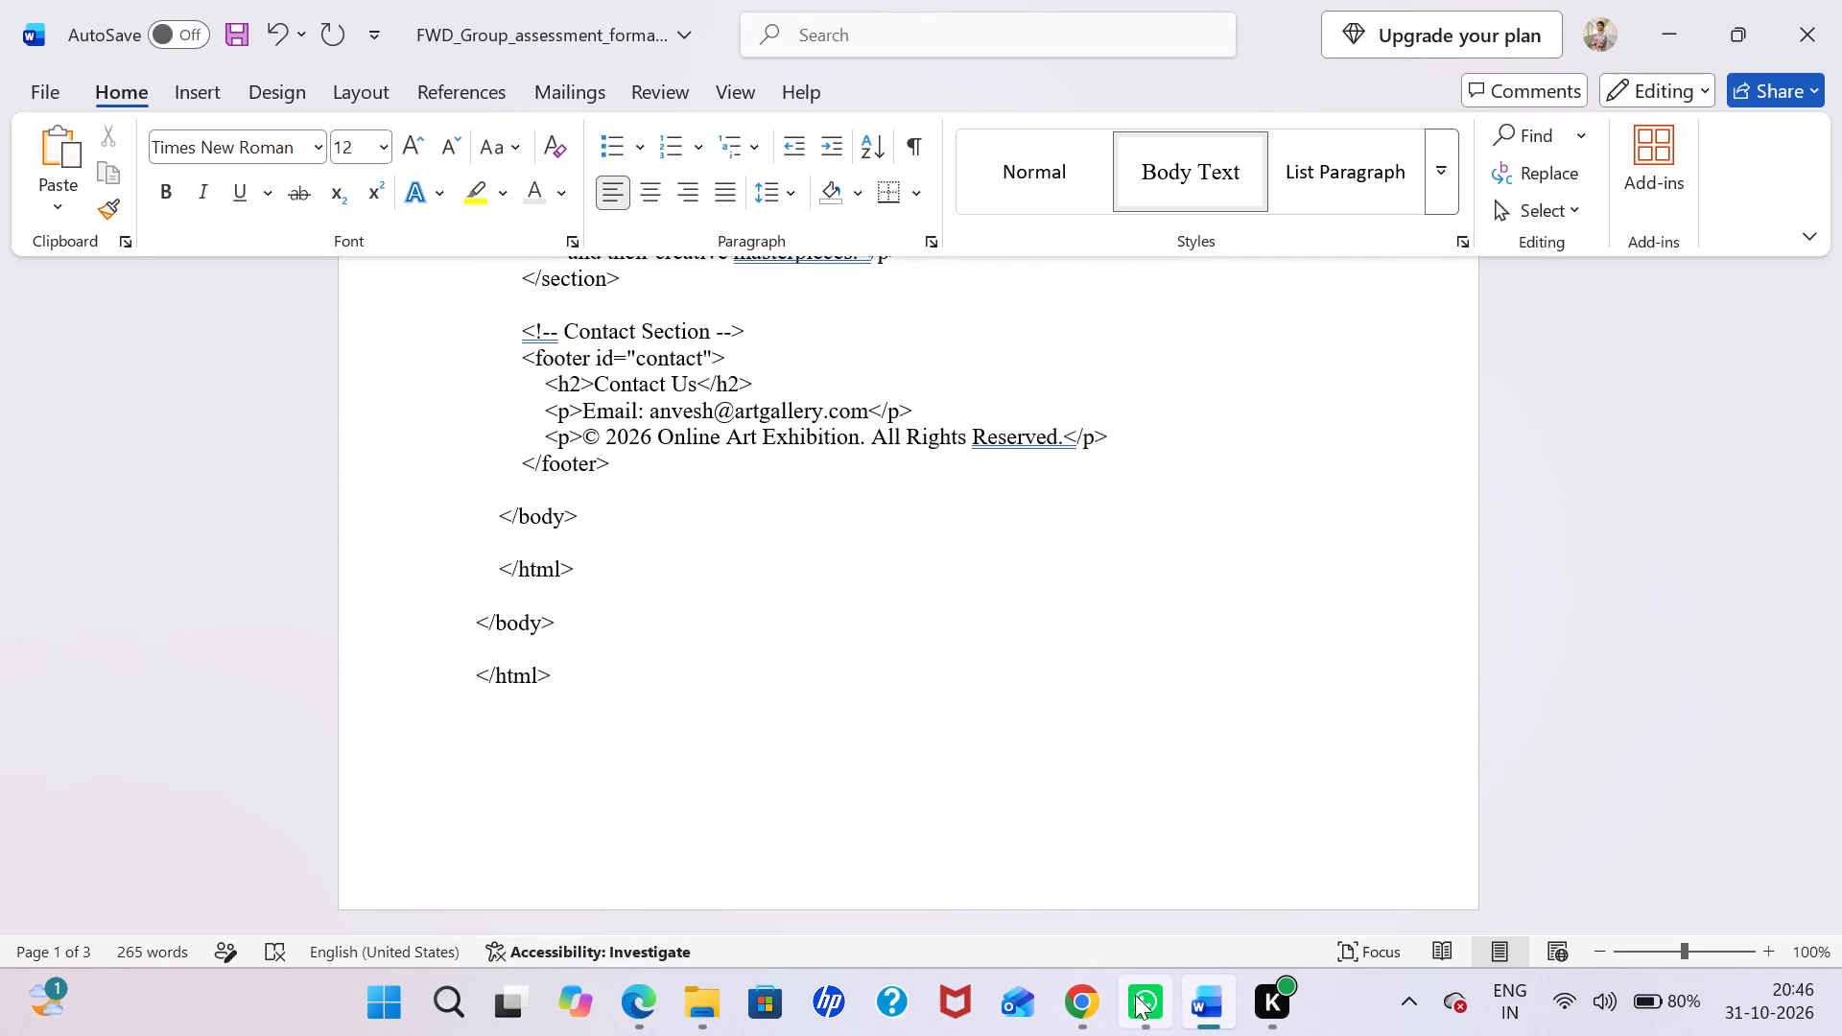
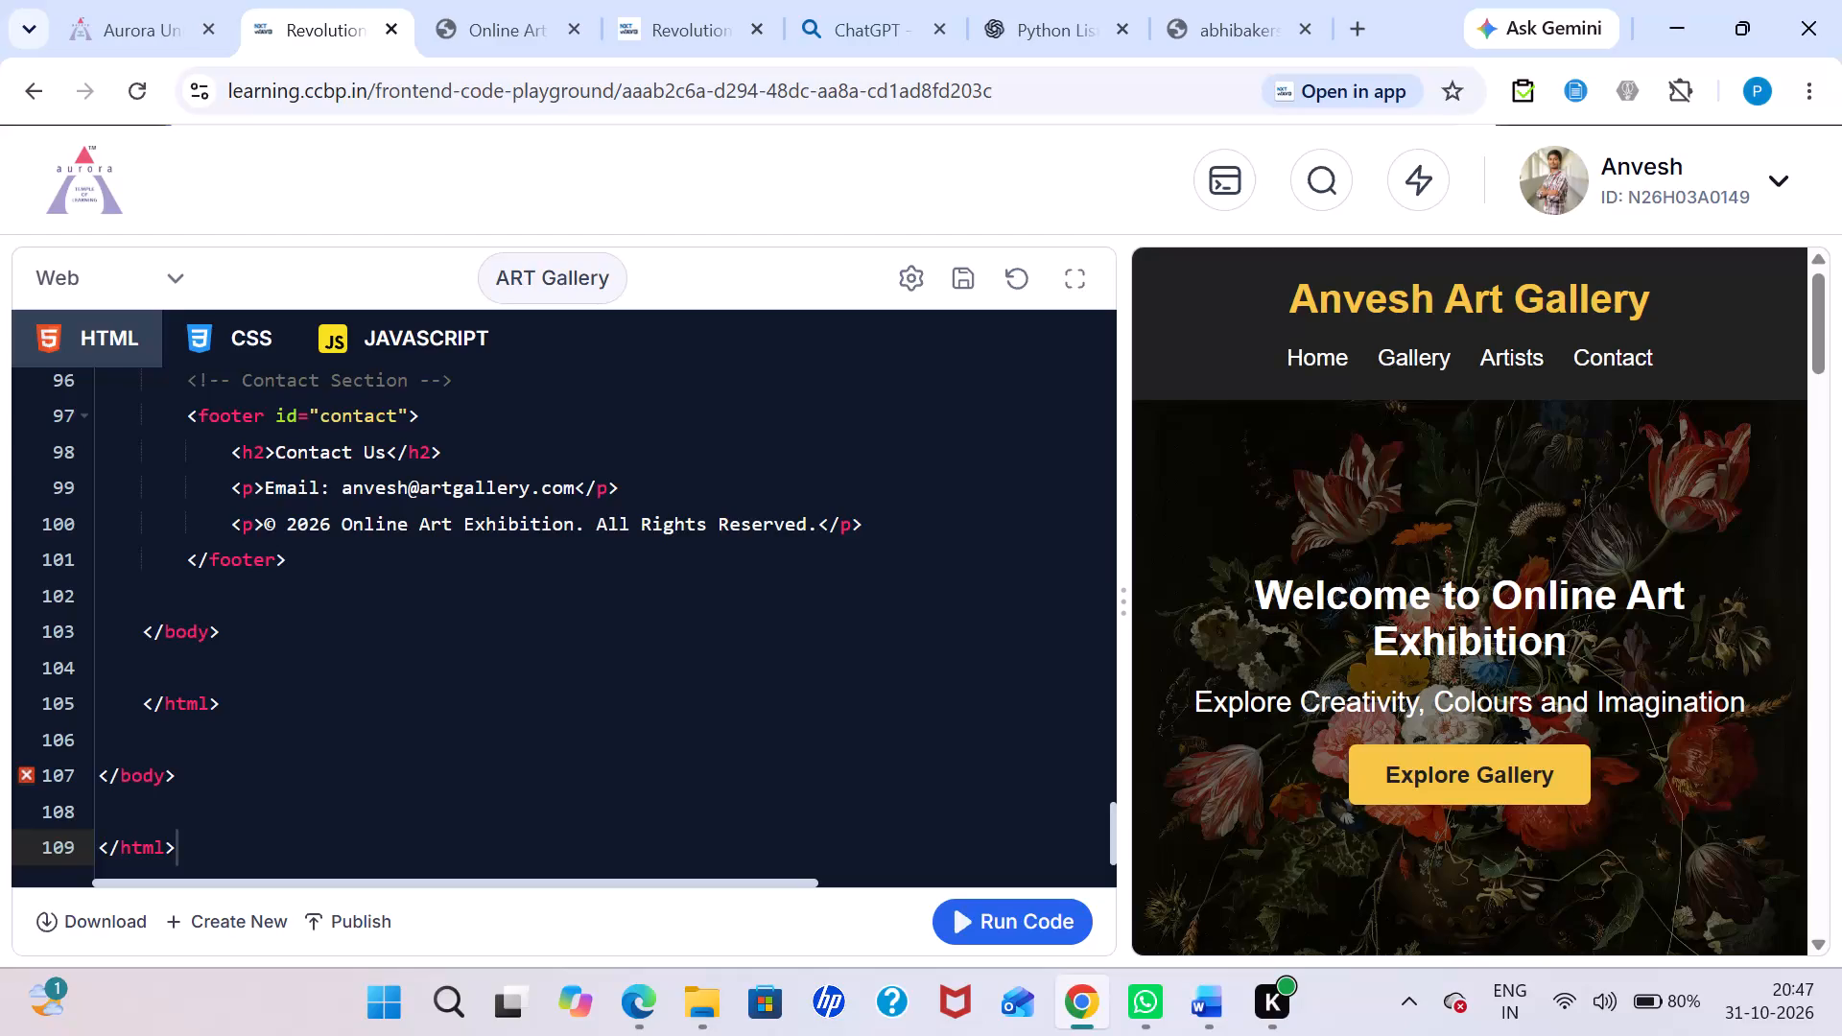
# Look through the ART Gallery snippet's HTML code from the closing tags back to its start and the header section.
pyautogui.scroll(7, 399, 572)
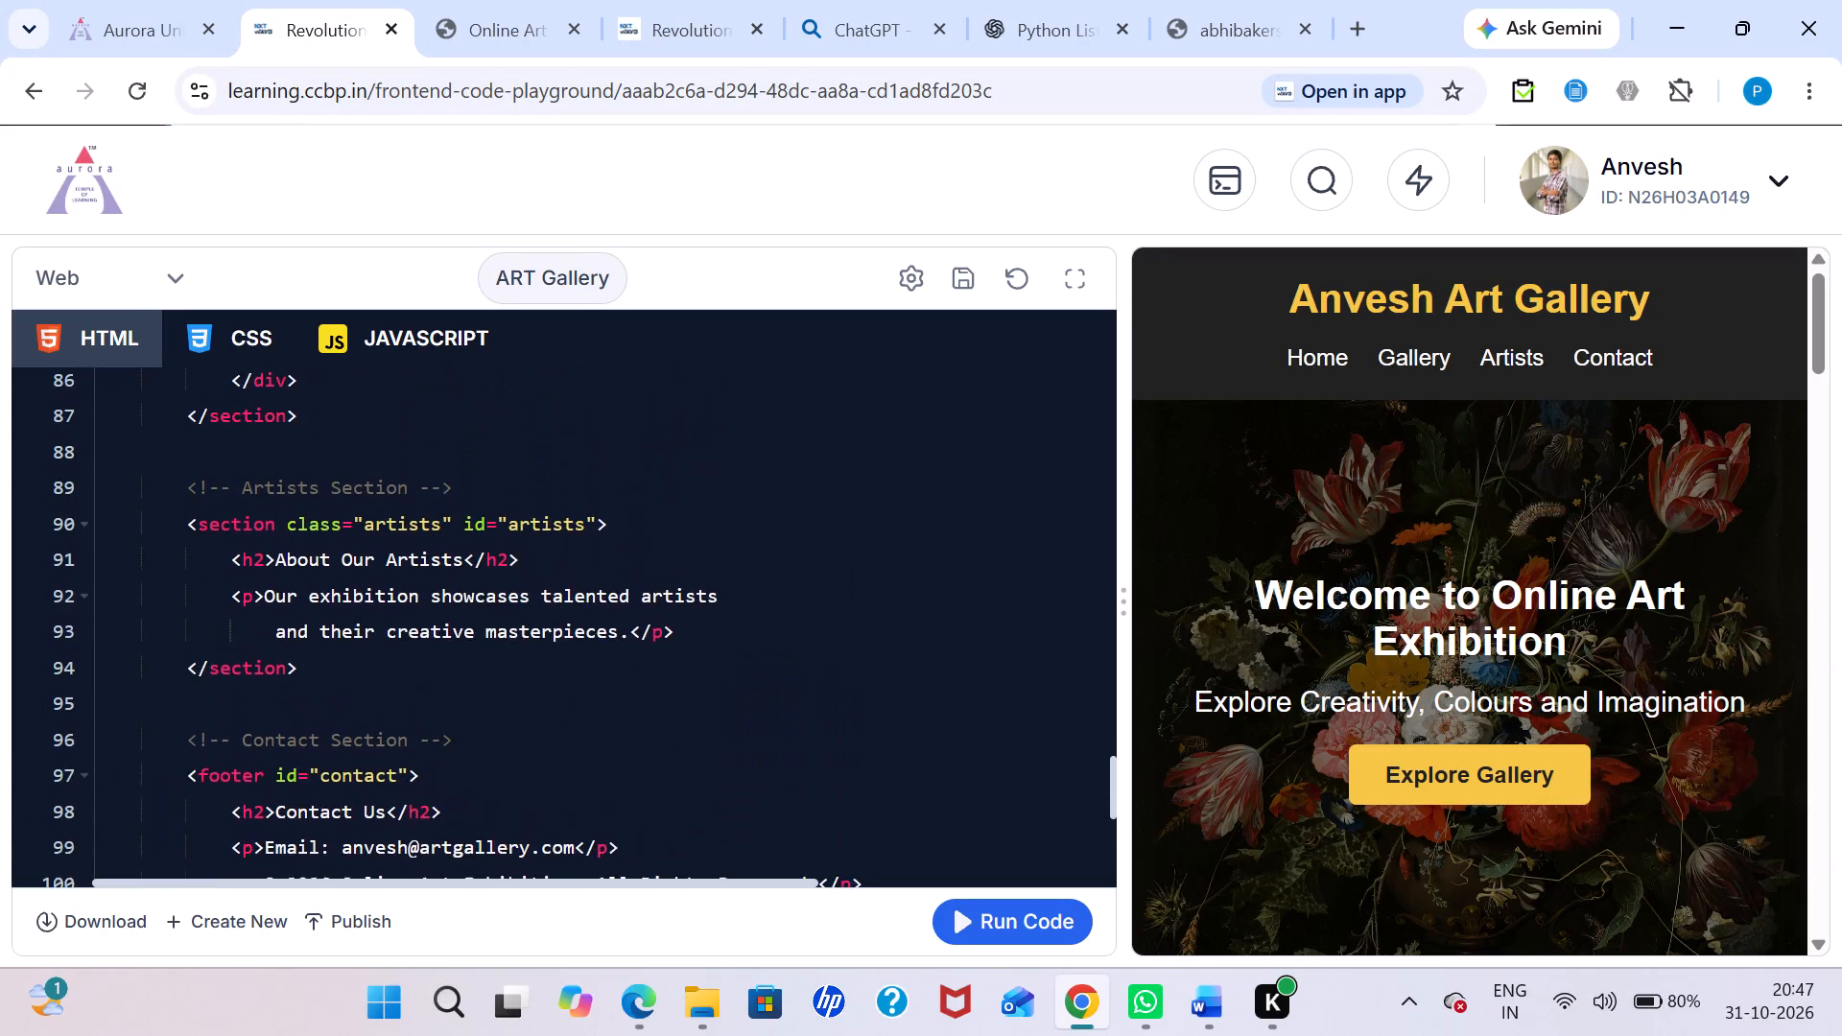
pyautogui.scroll(6, 399, 572)
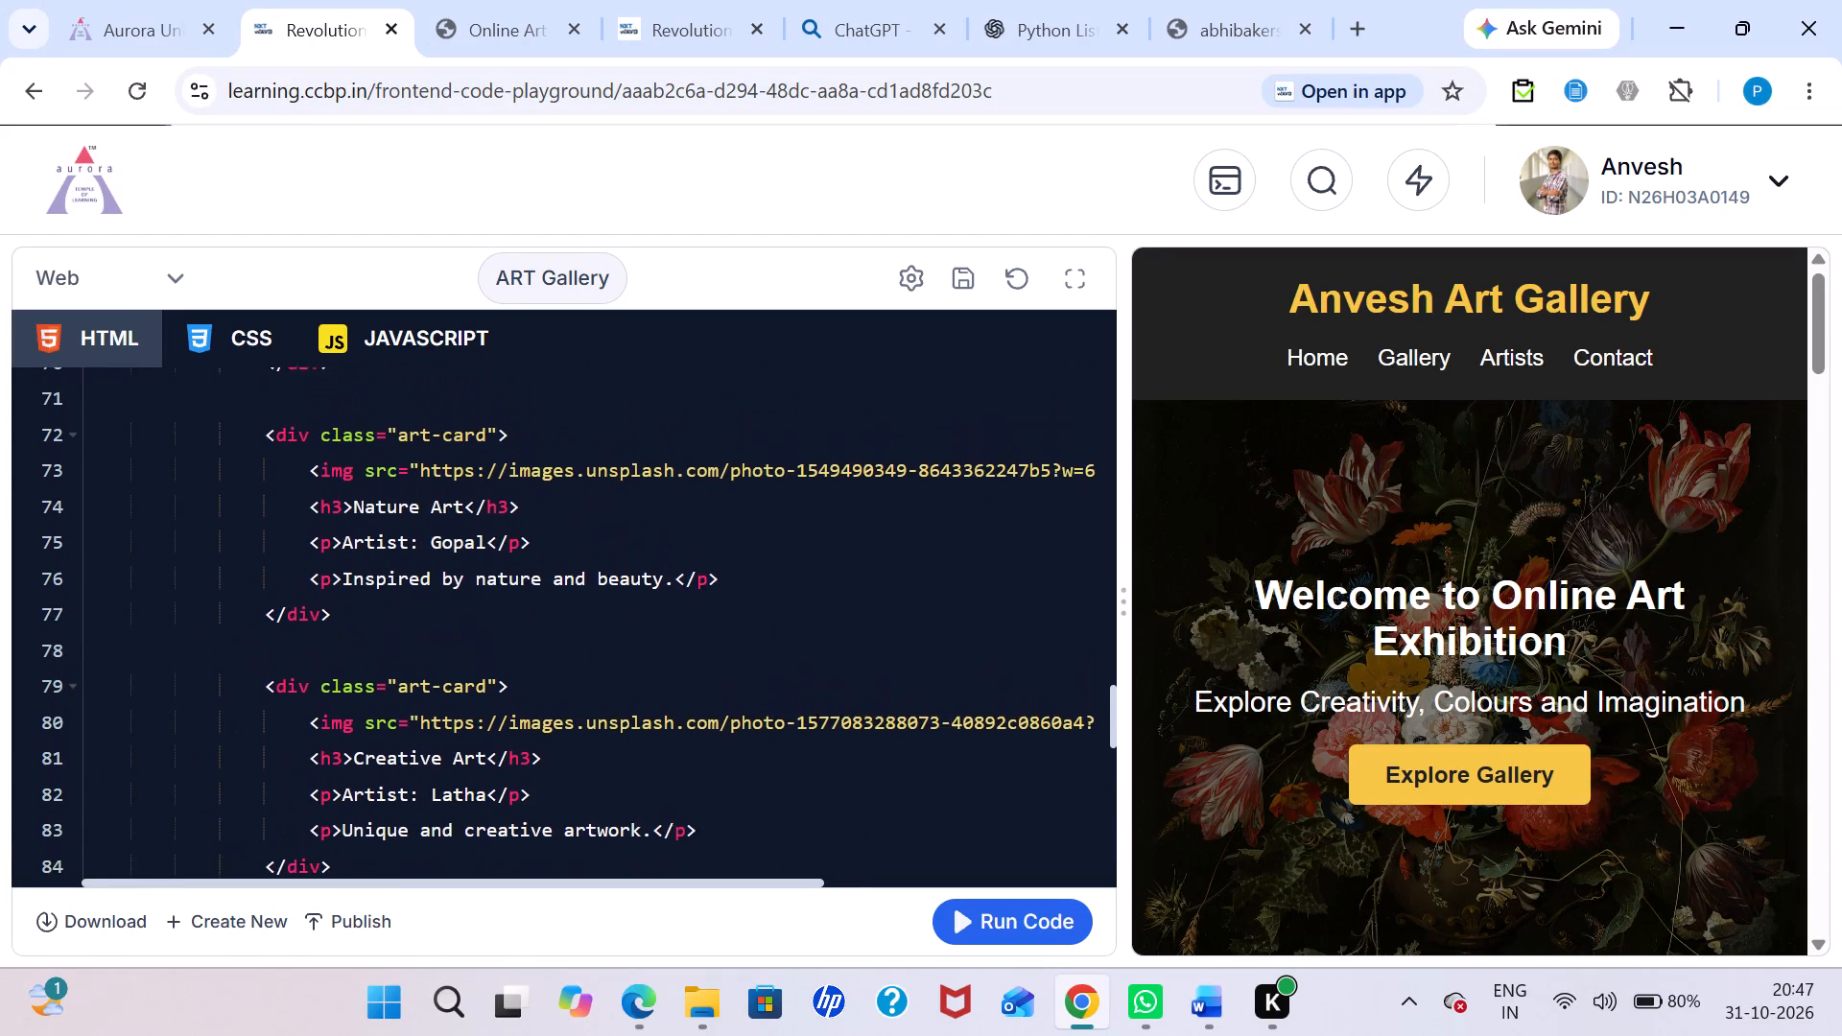
pyautogui.hscroll(-1, 399, 572)
pyautogui.scroll(6, 399, 572)
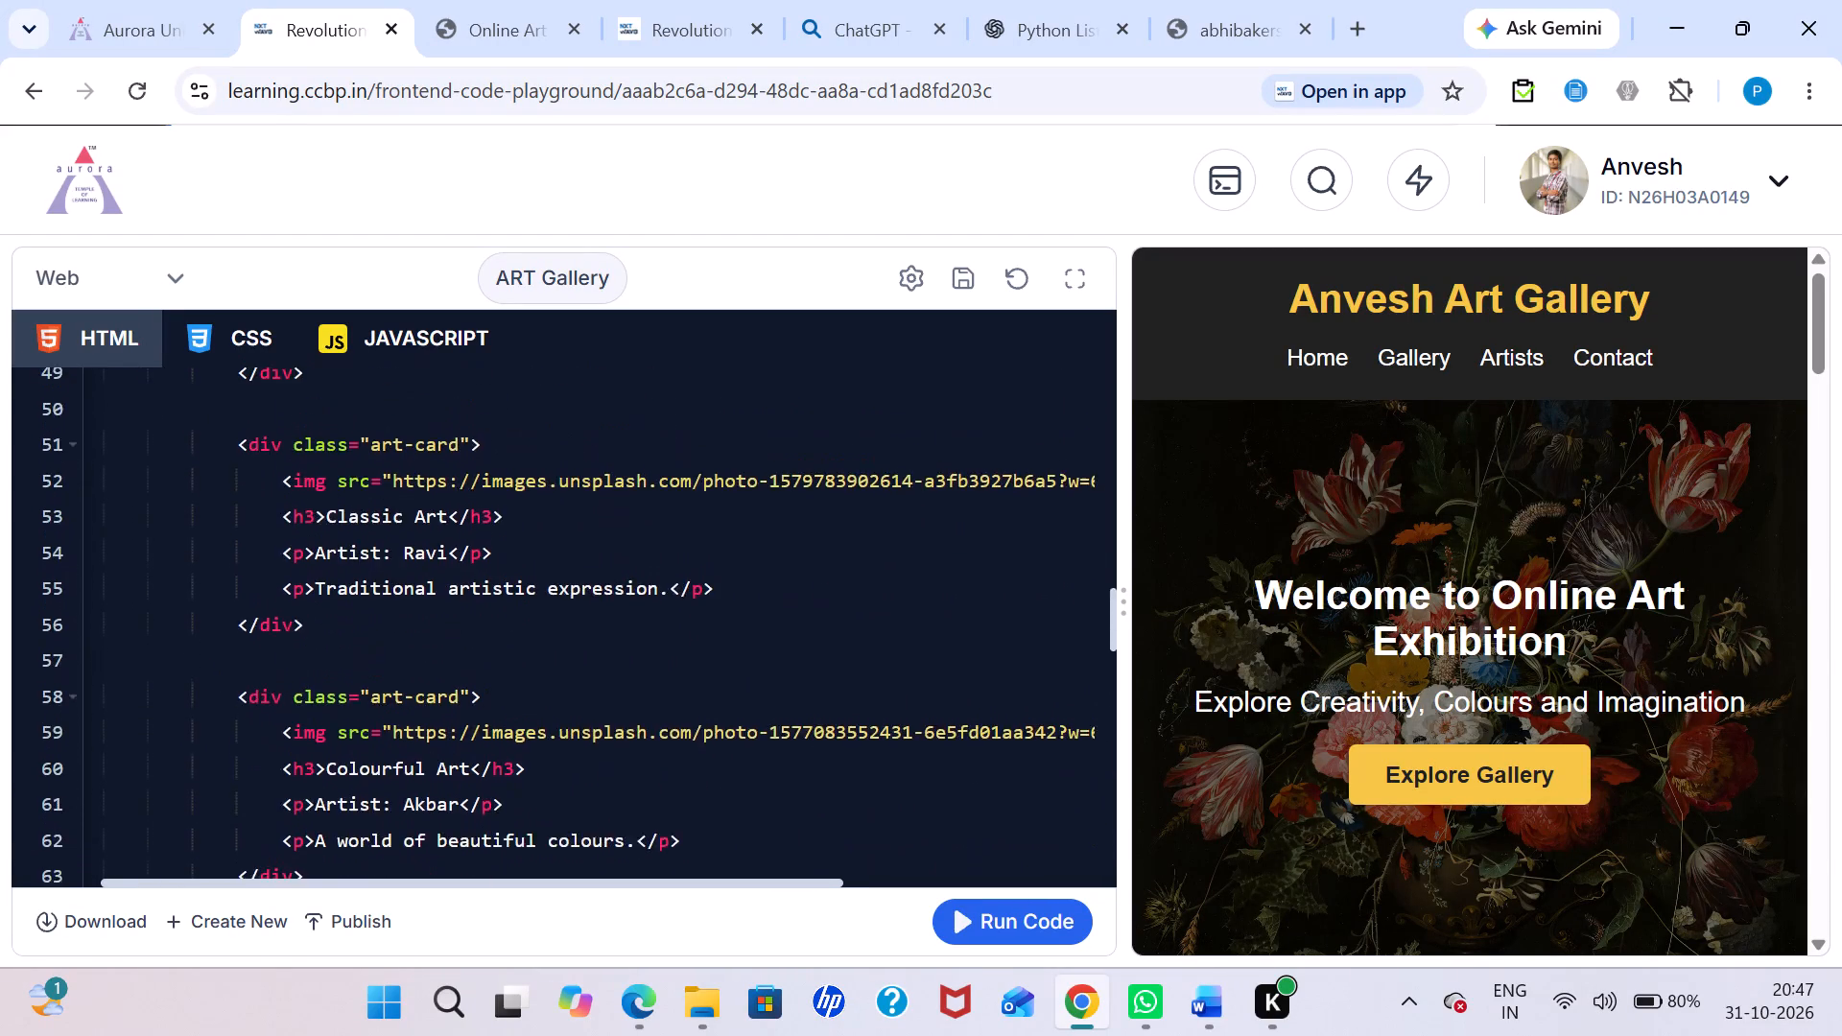
pyautogui.scroll(5, 399, 572)
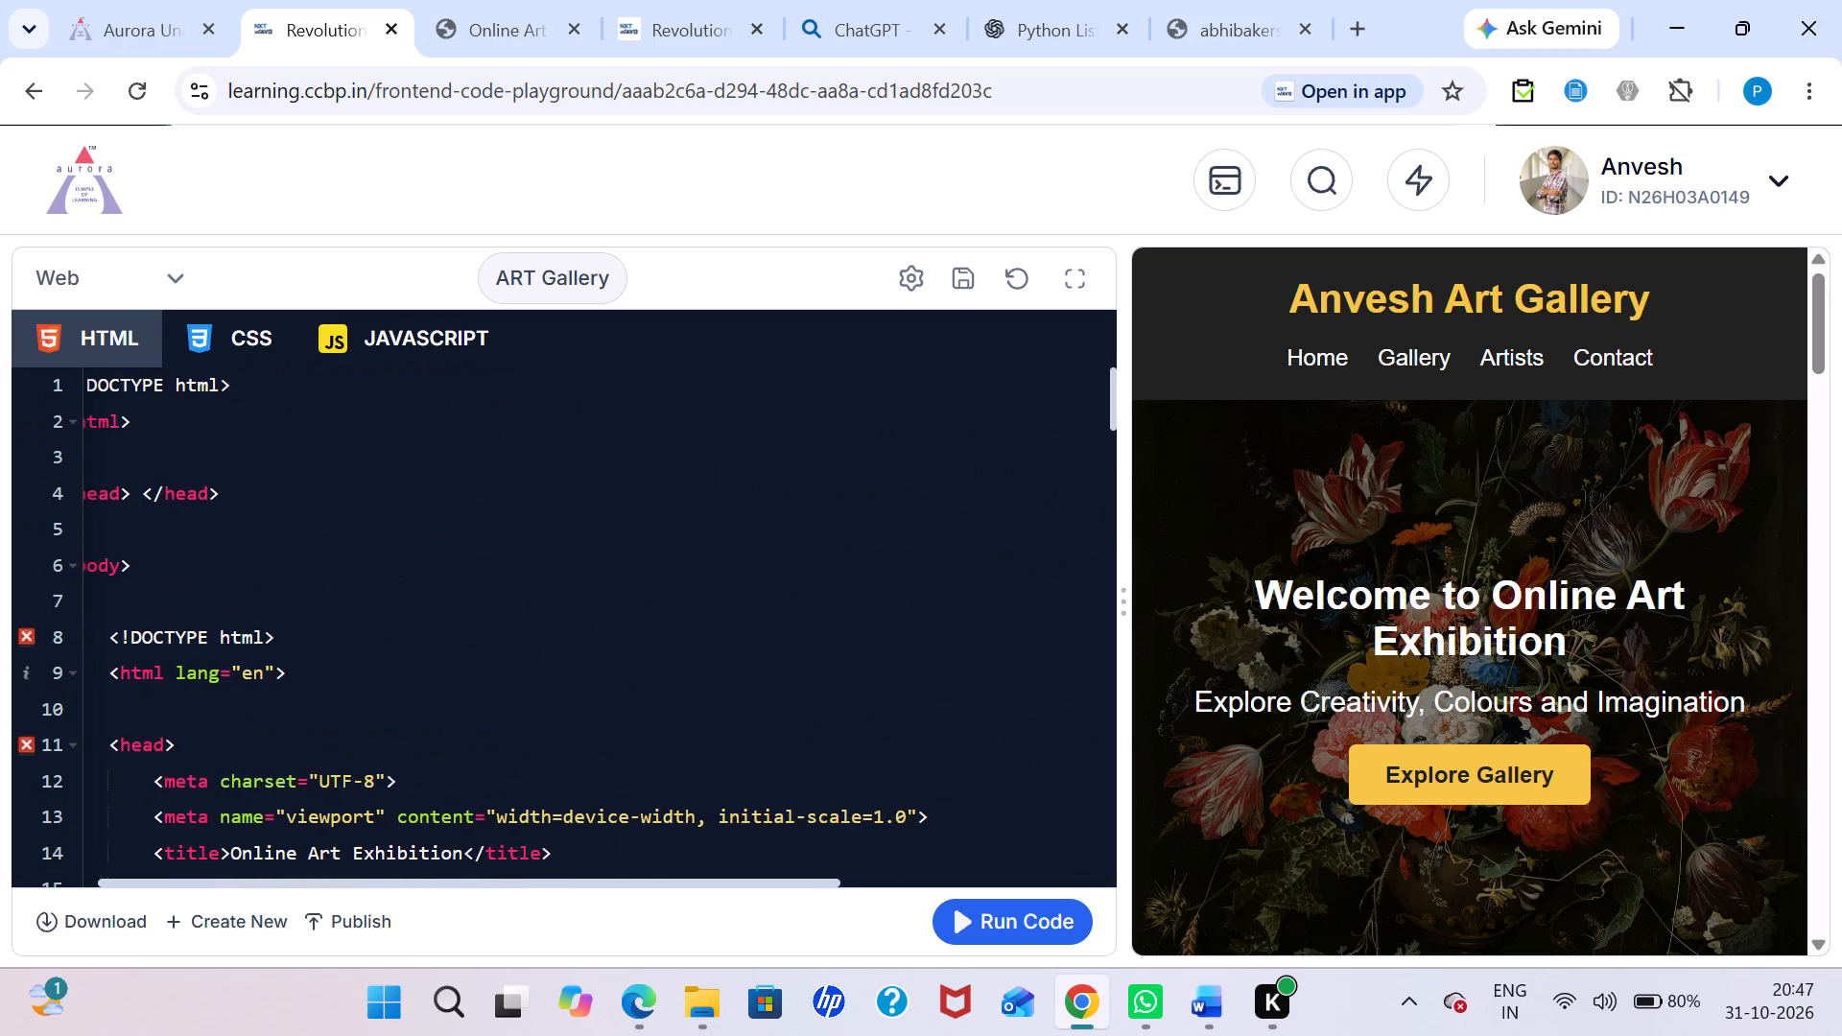
pyautogui.hscroll(1, 187, 644)
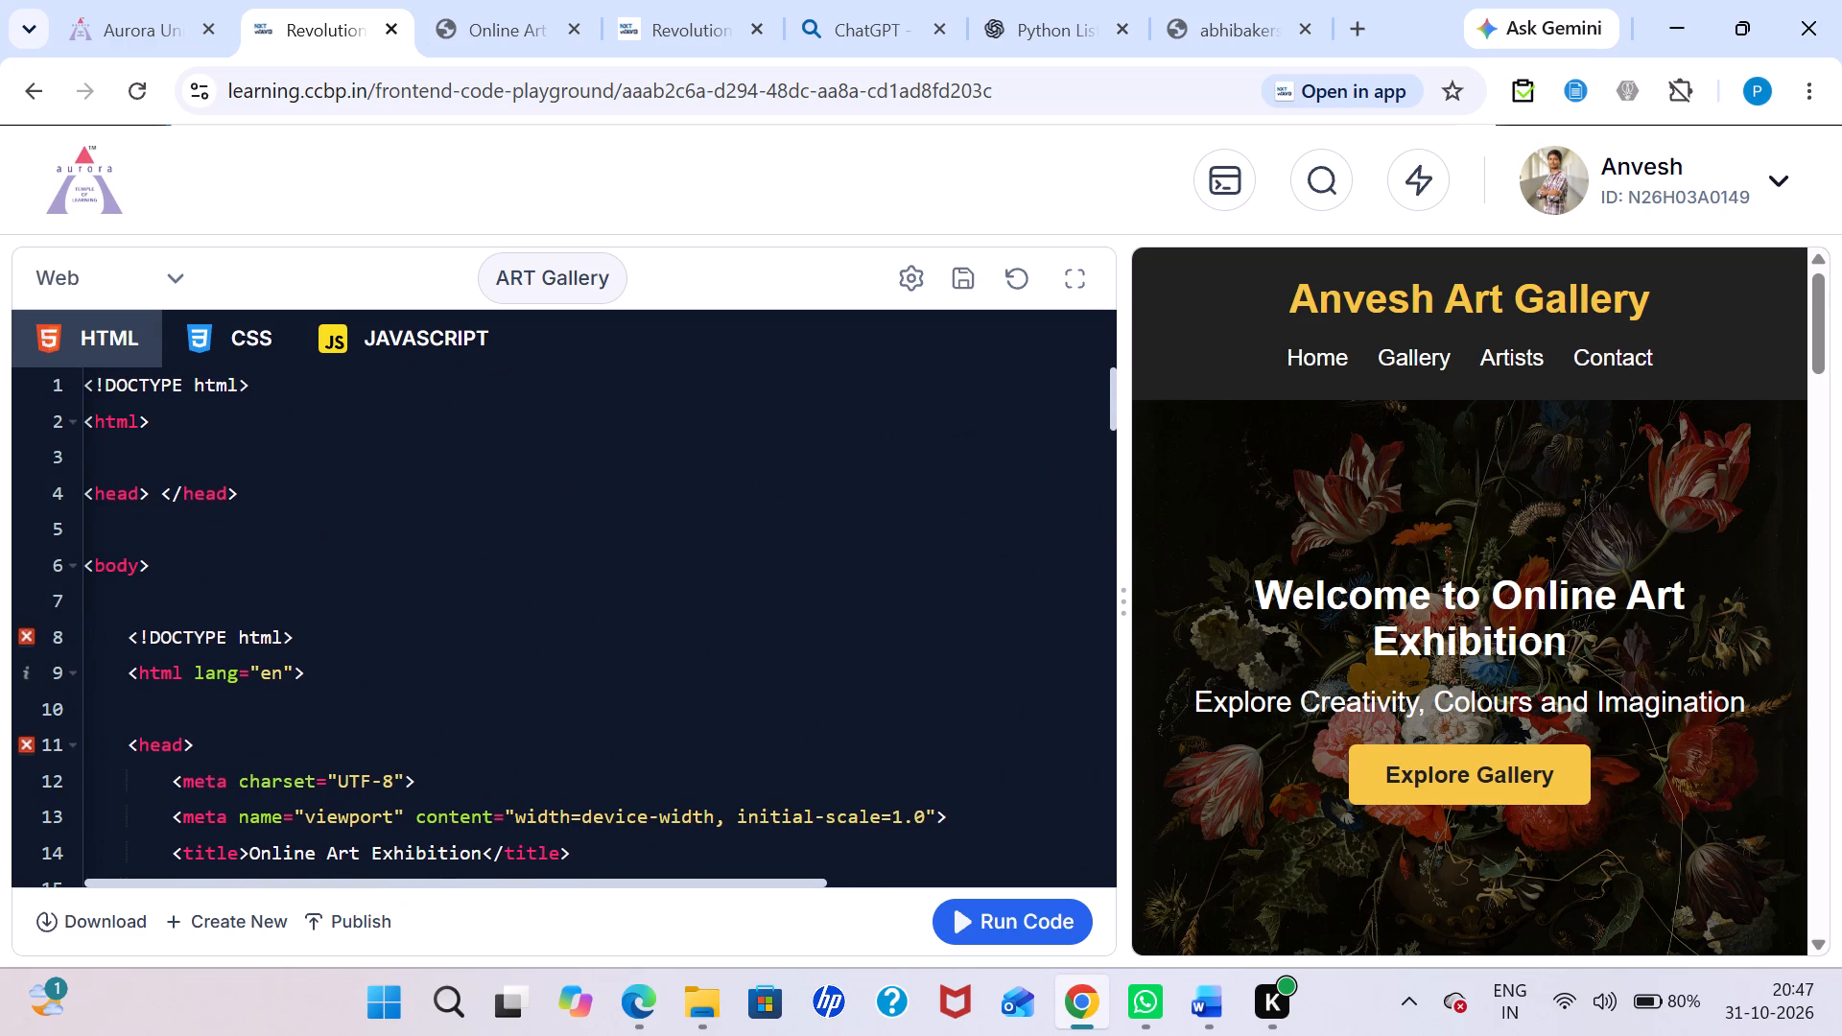
pyautogui.scroll(-7, 200, 705)
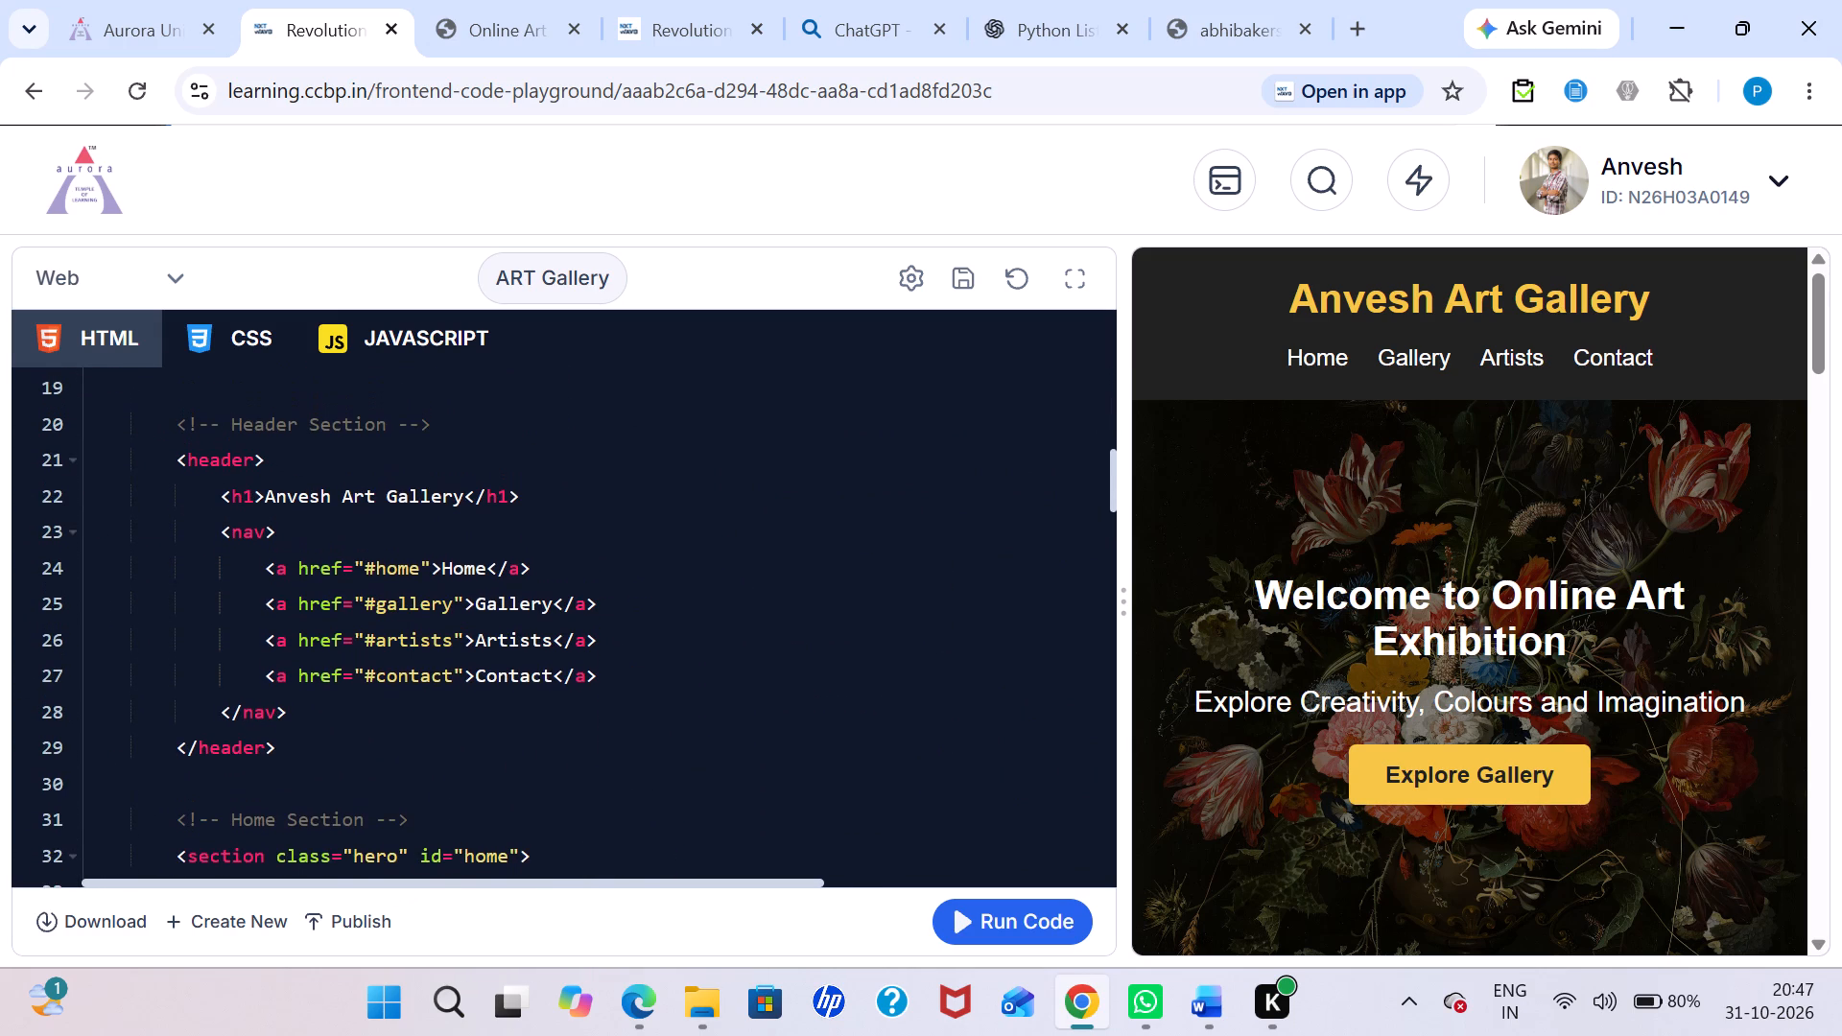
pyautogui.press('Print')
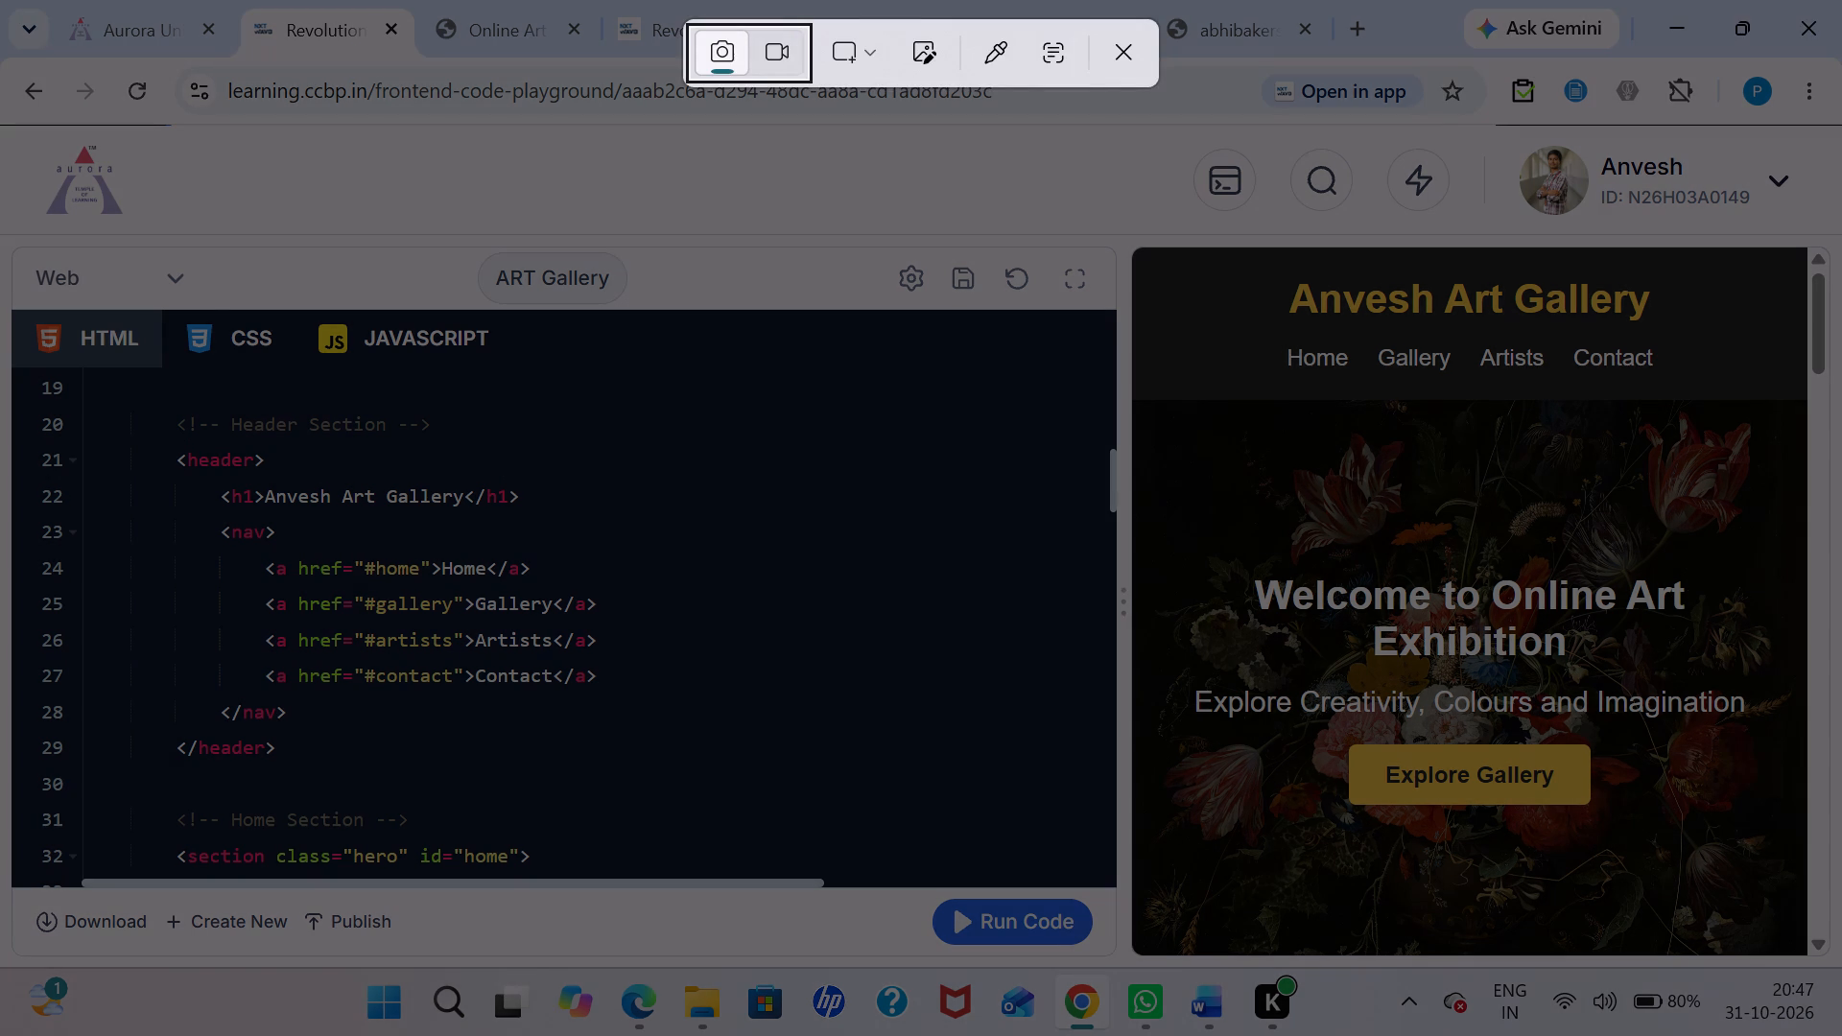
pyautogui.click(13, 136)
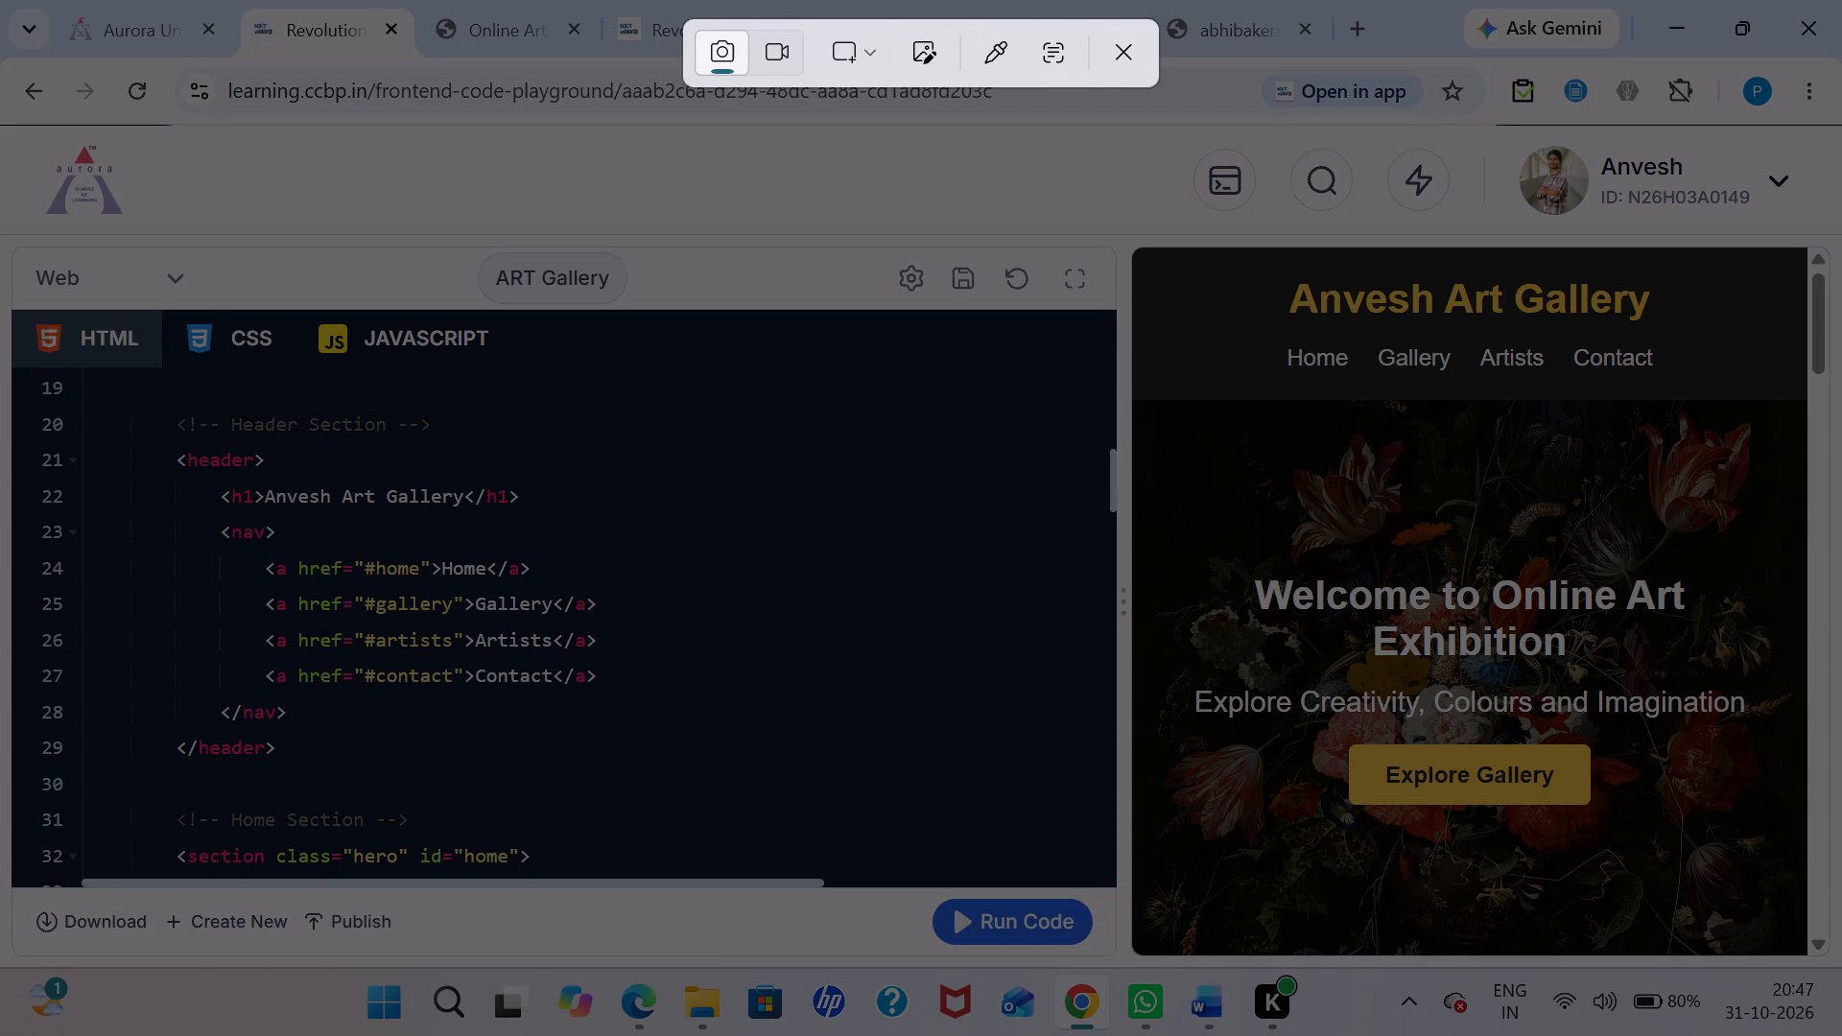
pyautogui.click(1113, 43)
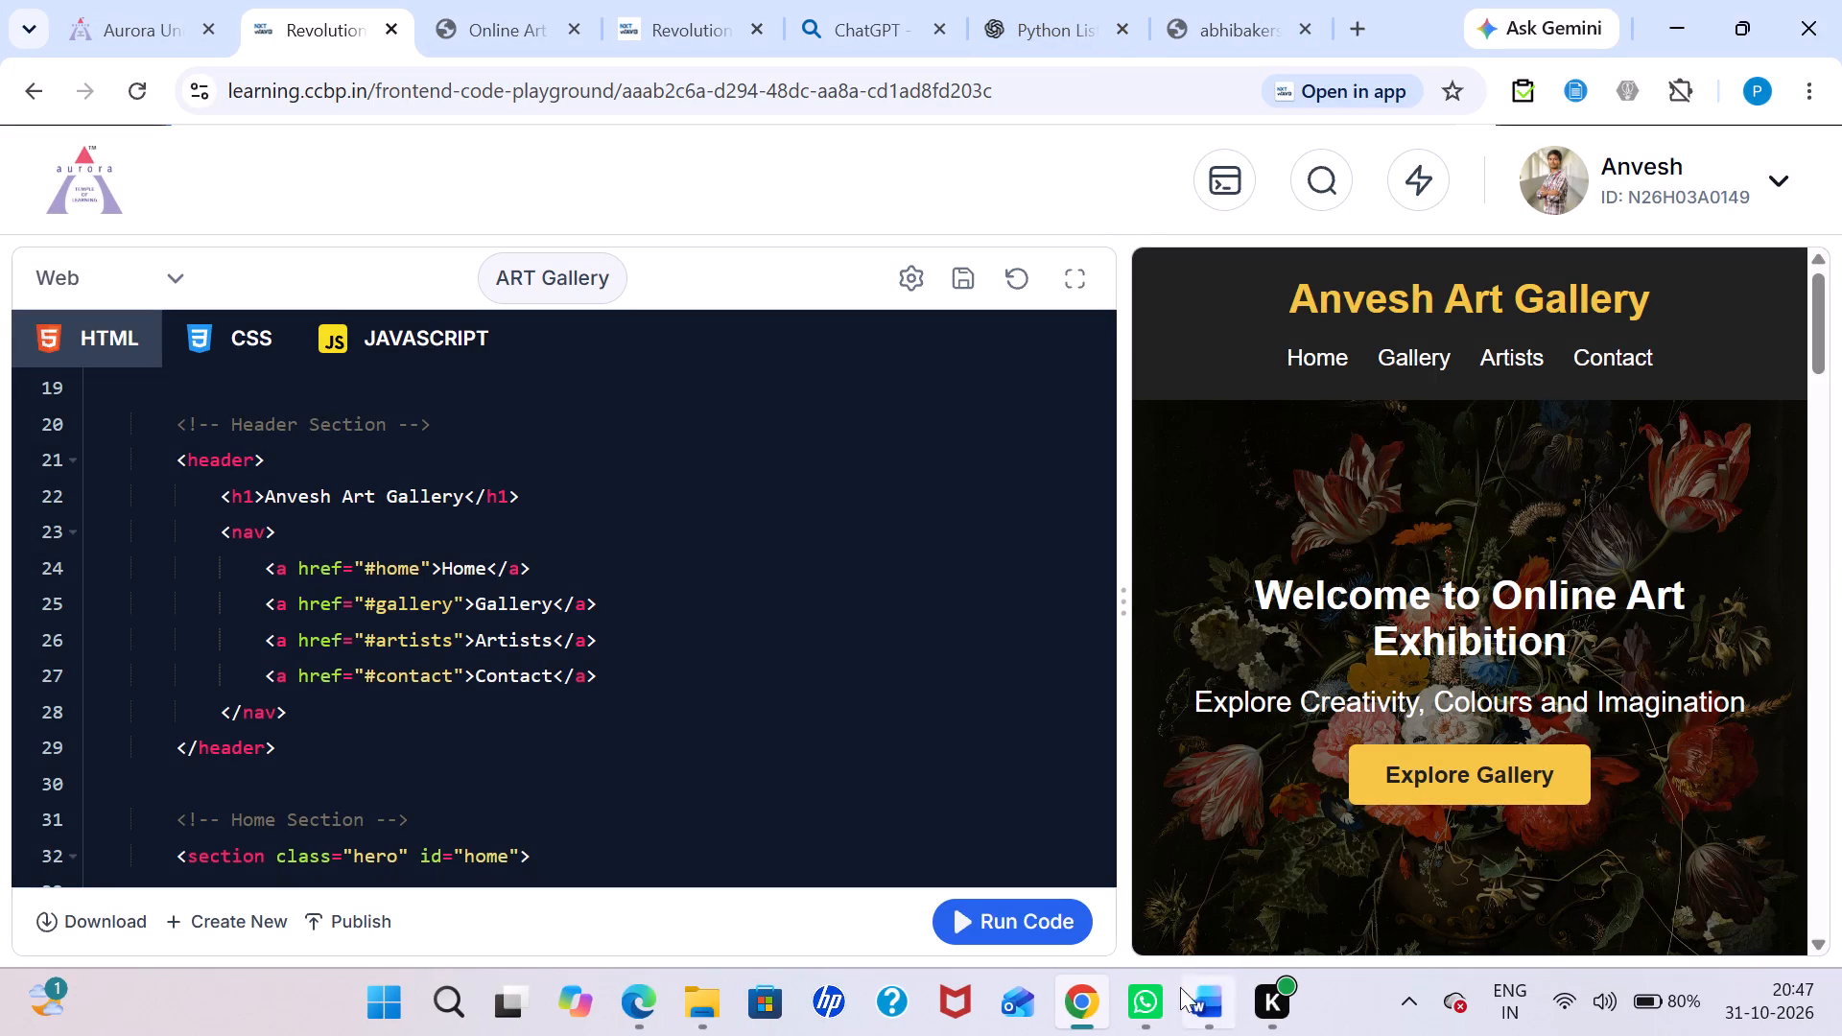
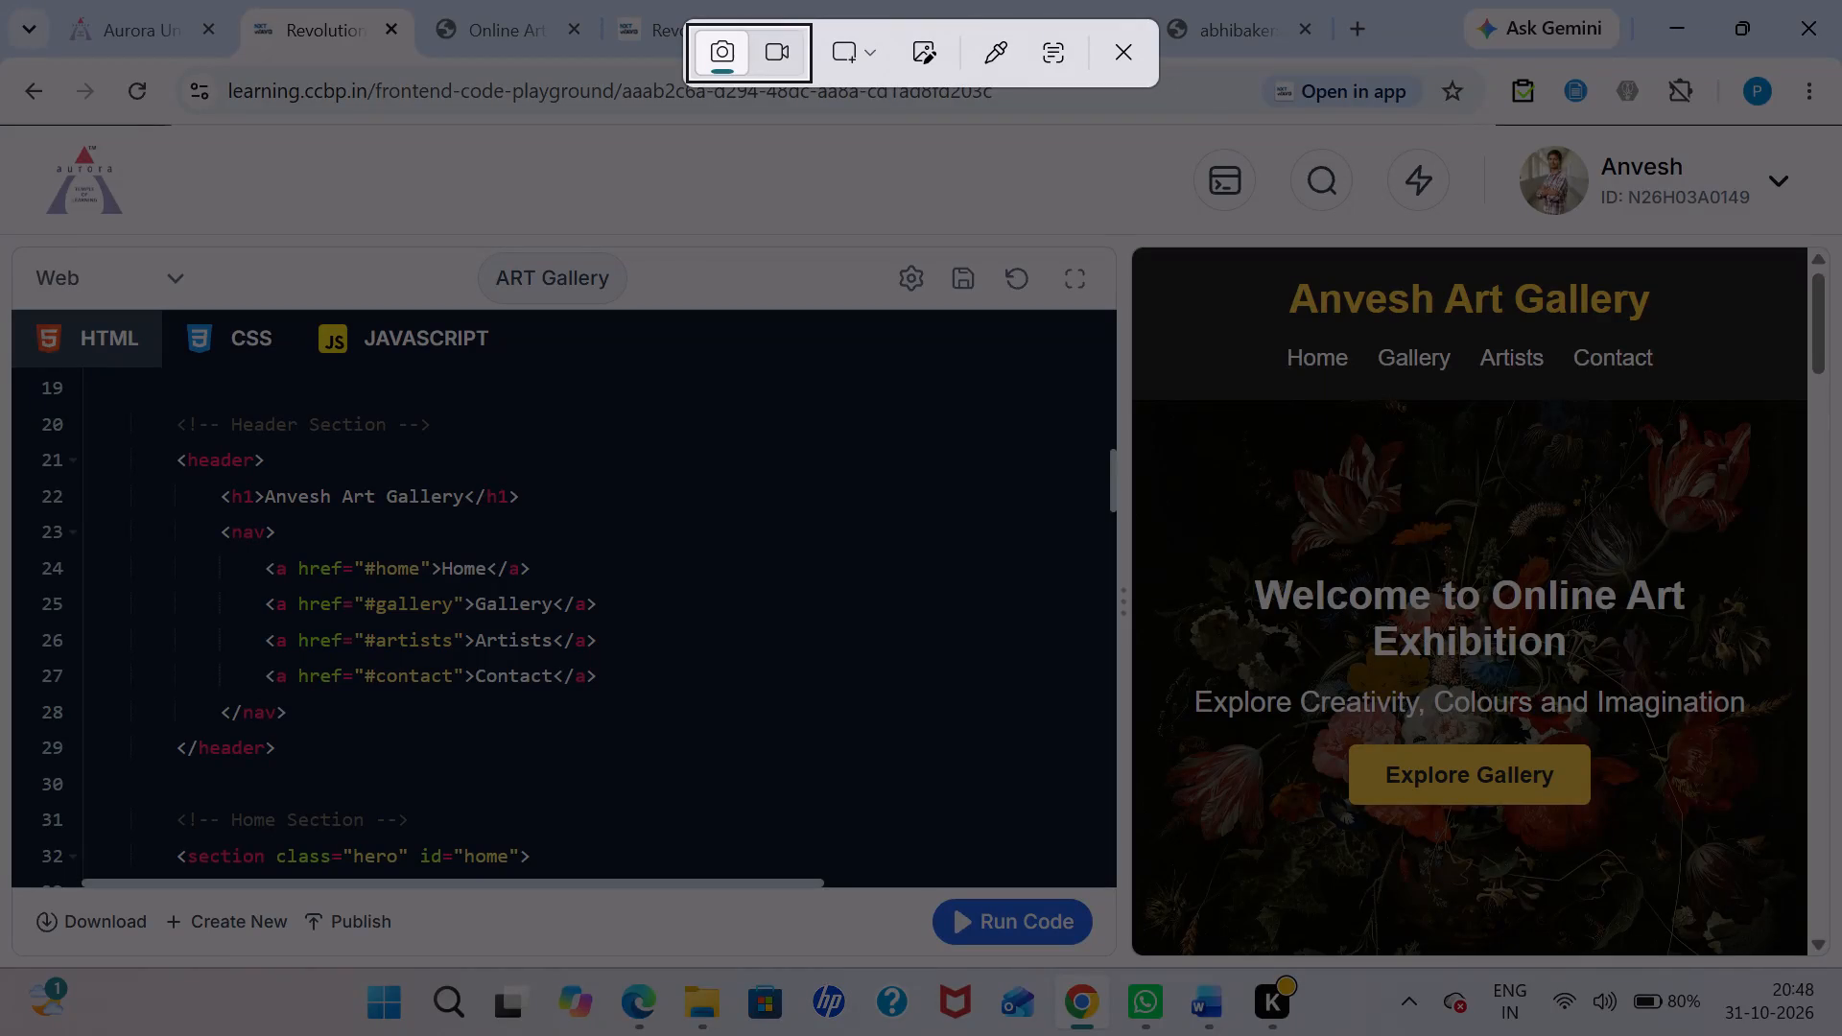
# Capture a rectangular screenshot of the whole code playground page, including the ART Gallery HTML header code and the website preview.
pyautogui.click(7, 129)
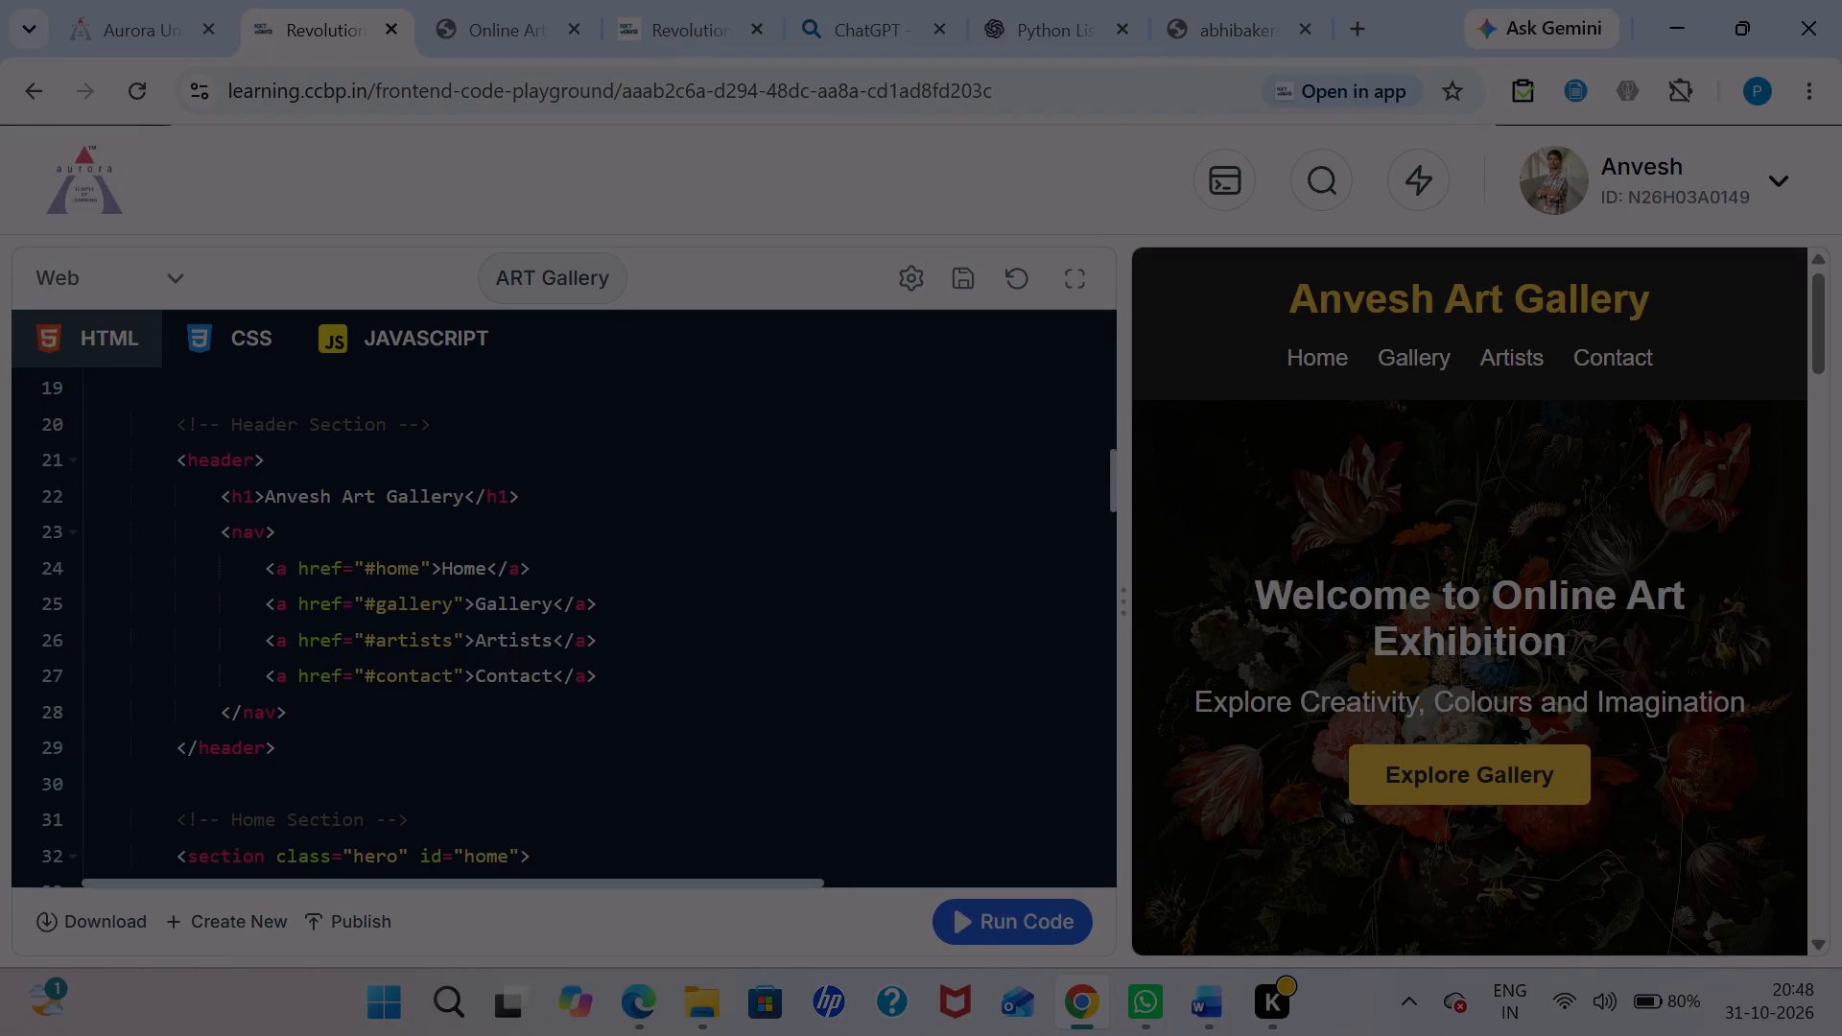
pyautogui.moveTo(7, 129); pyautogui.dragTo(43, 135)
pyautogui.moveTo(43, 135); pyautogui.dragTo(1785, 548)
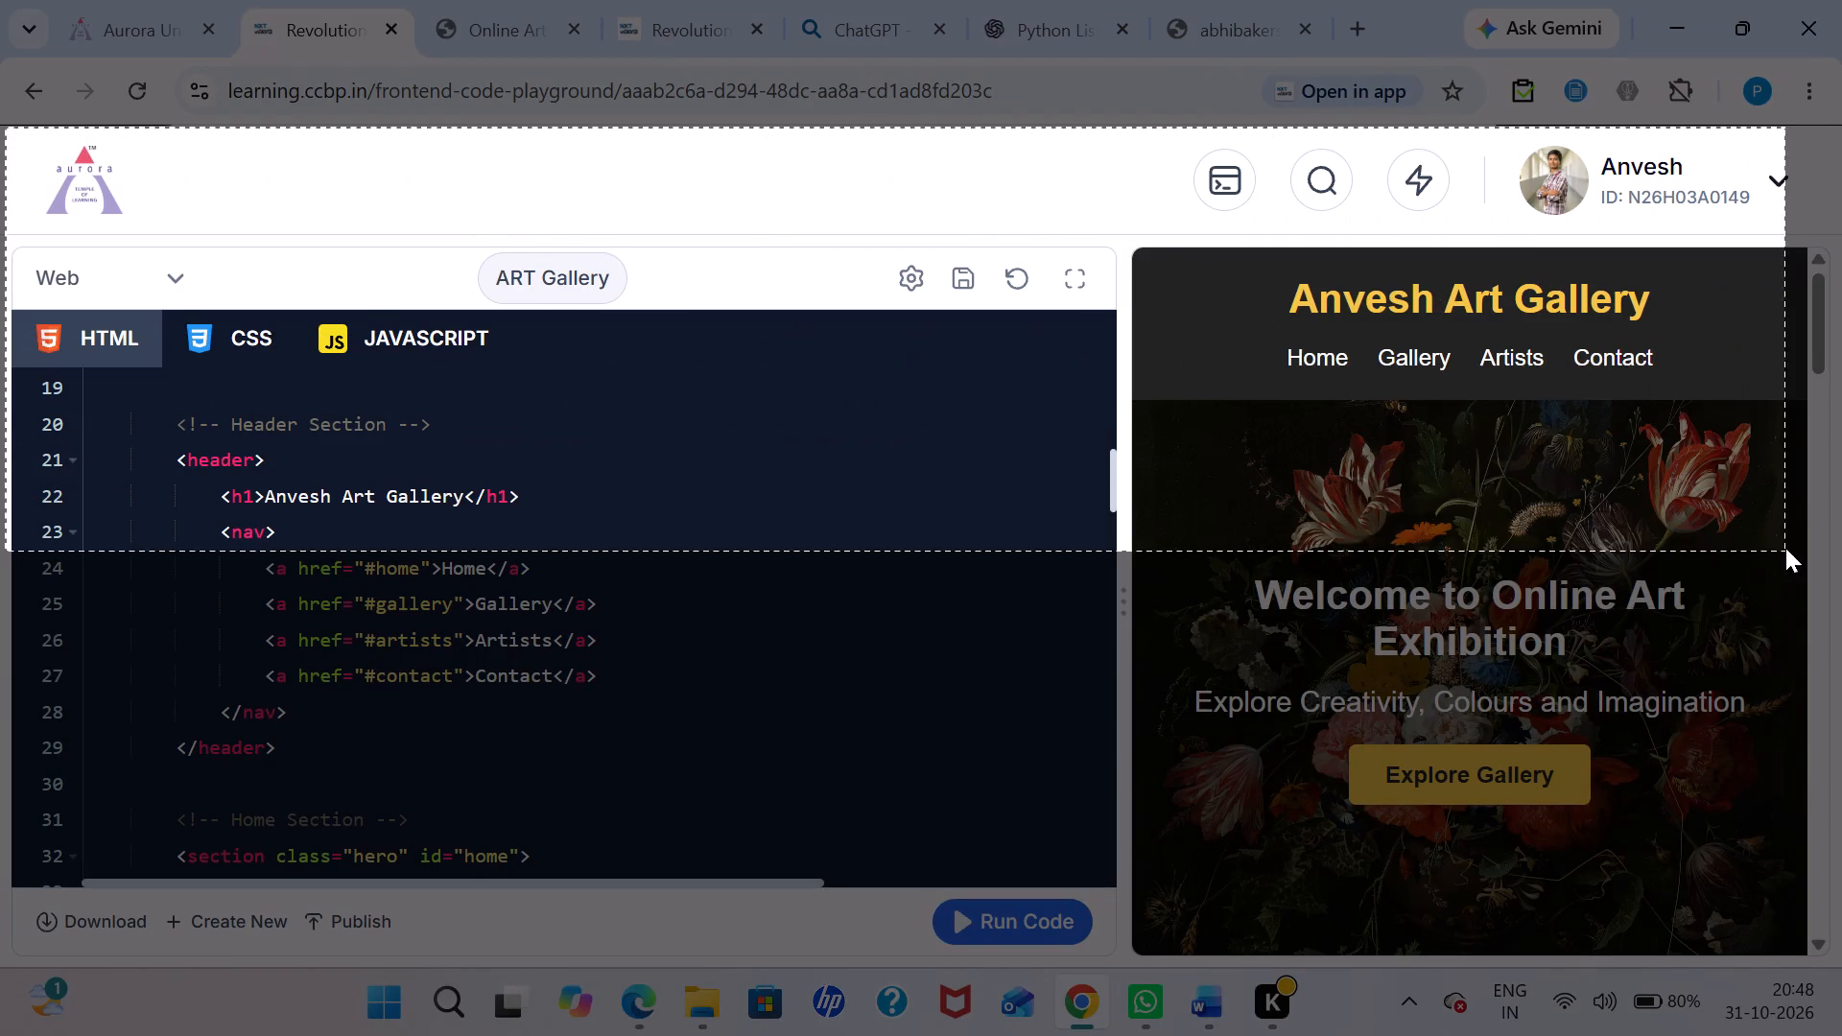
pyautogui.moveTo(1785, 548); pyautogui.dragTo(1839, 957)
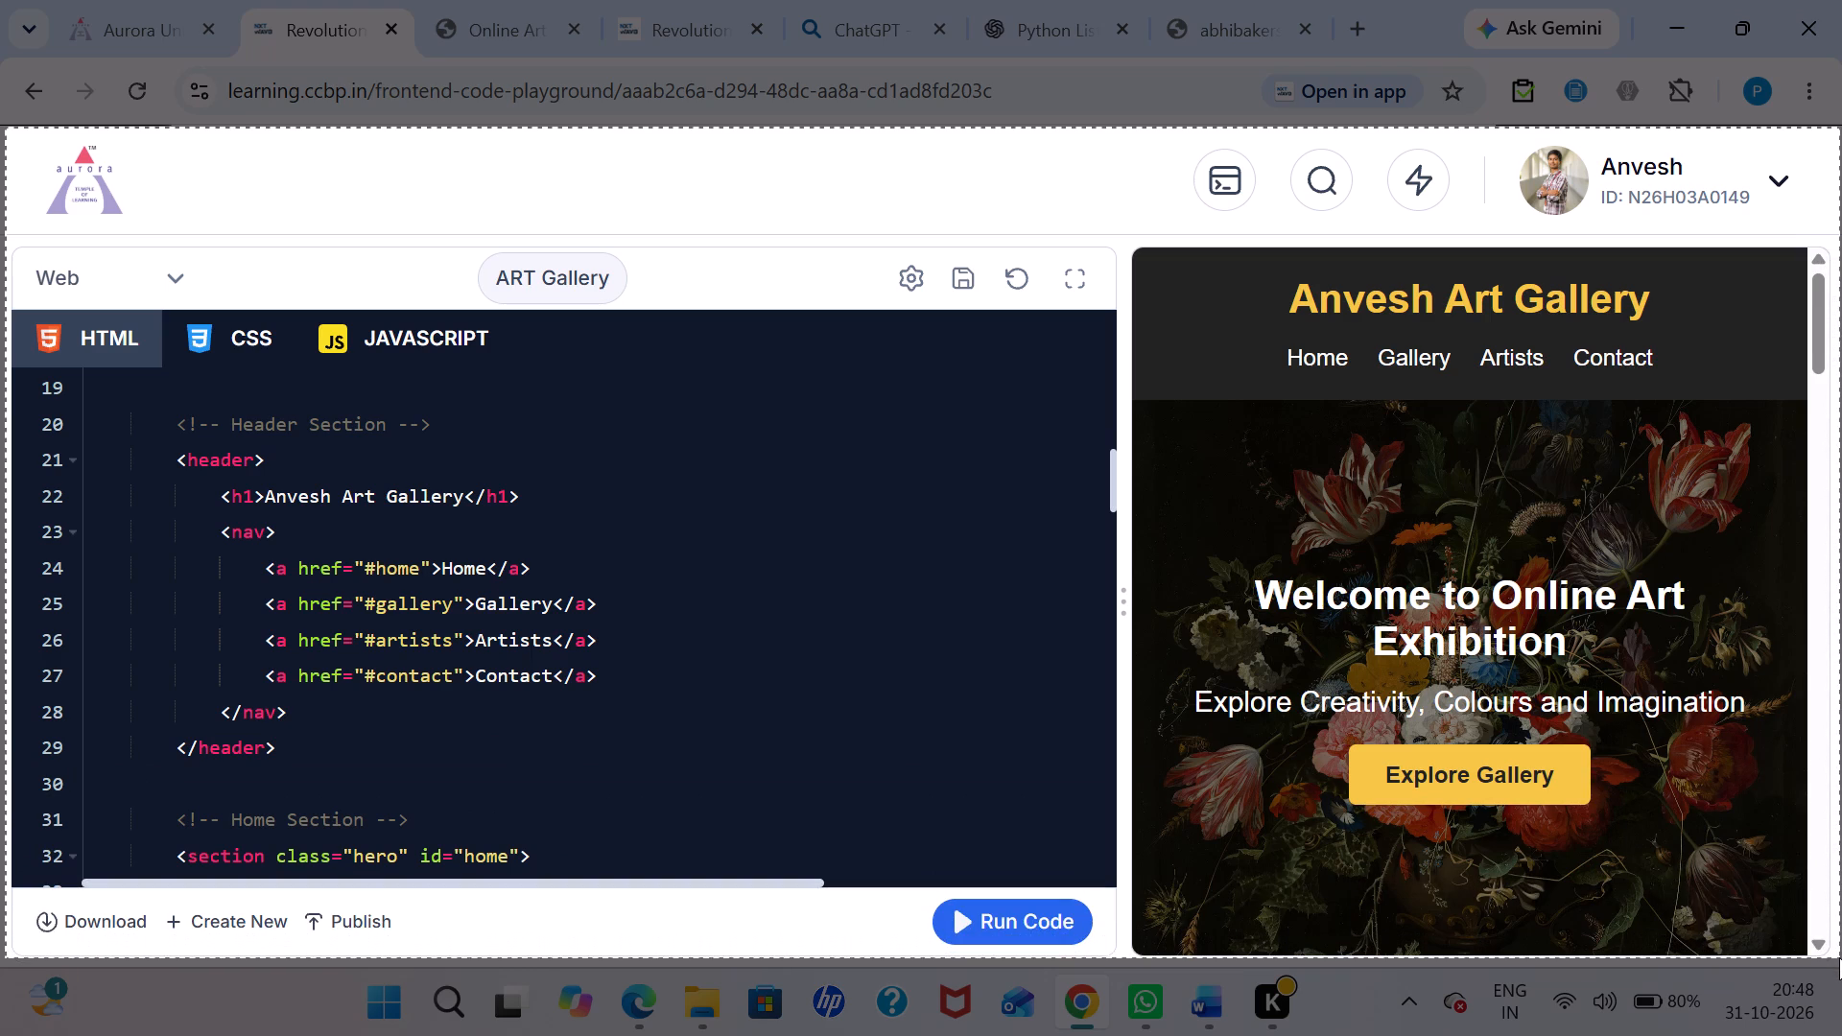
pyautogui.moveTo(1839, 957); pyautogui.dragTo(1837, 956)
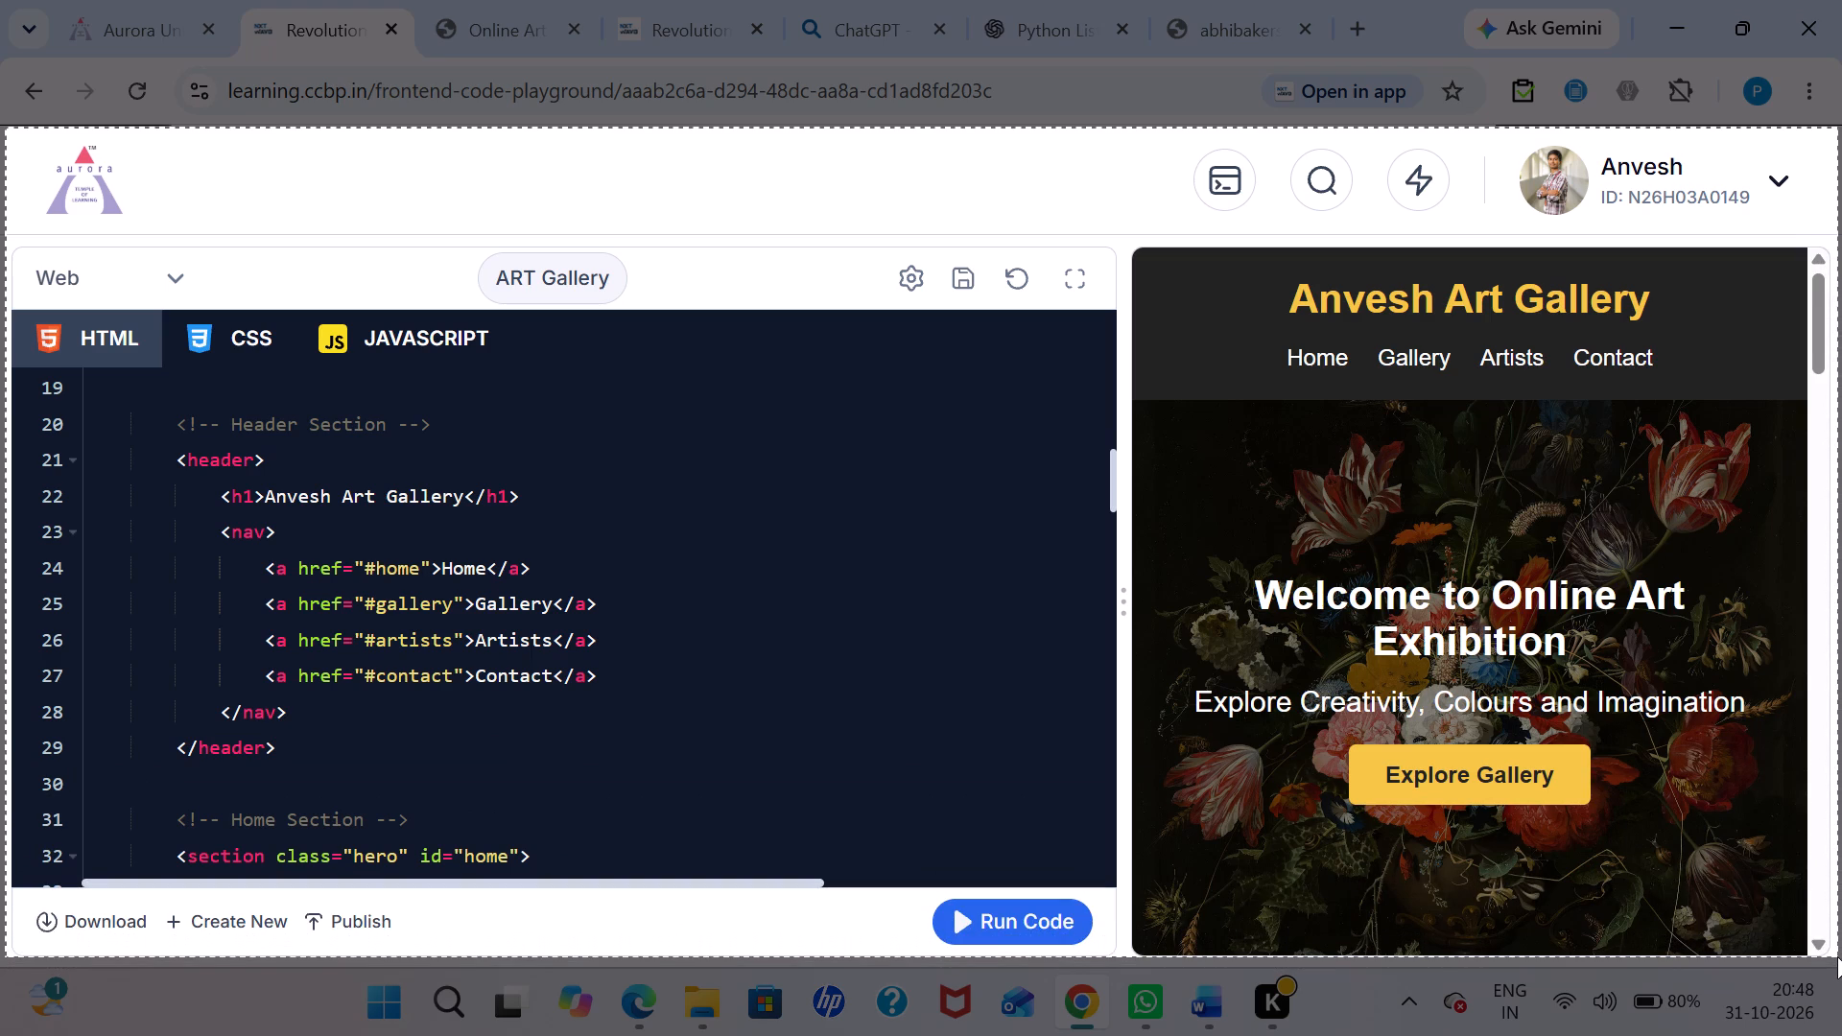
pyautogui.moveTo(1837, 956); pyautogui.dragTo(1837, 959)
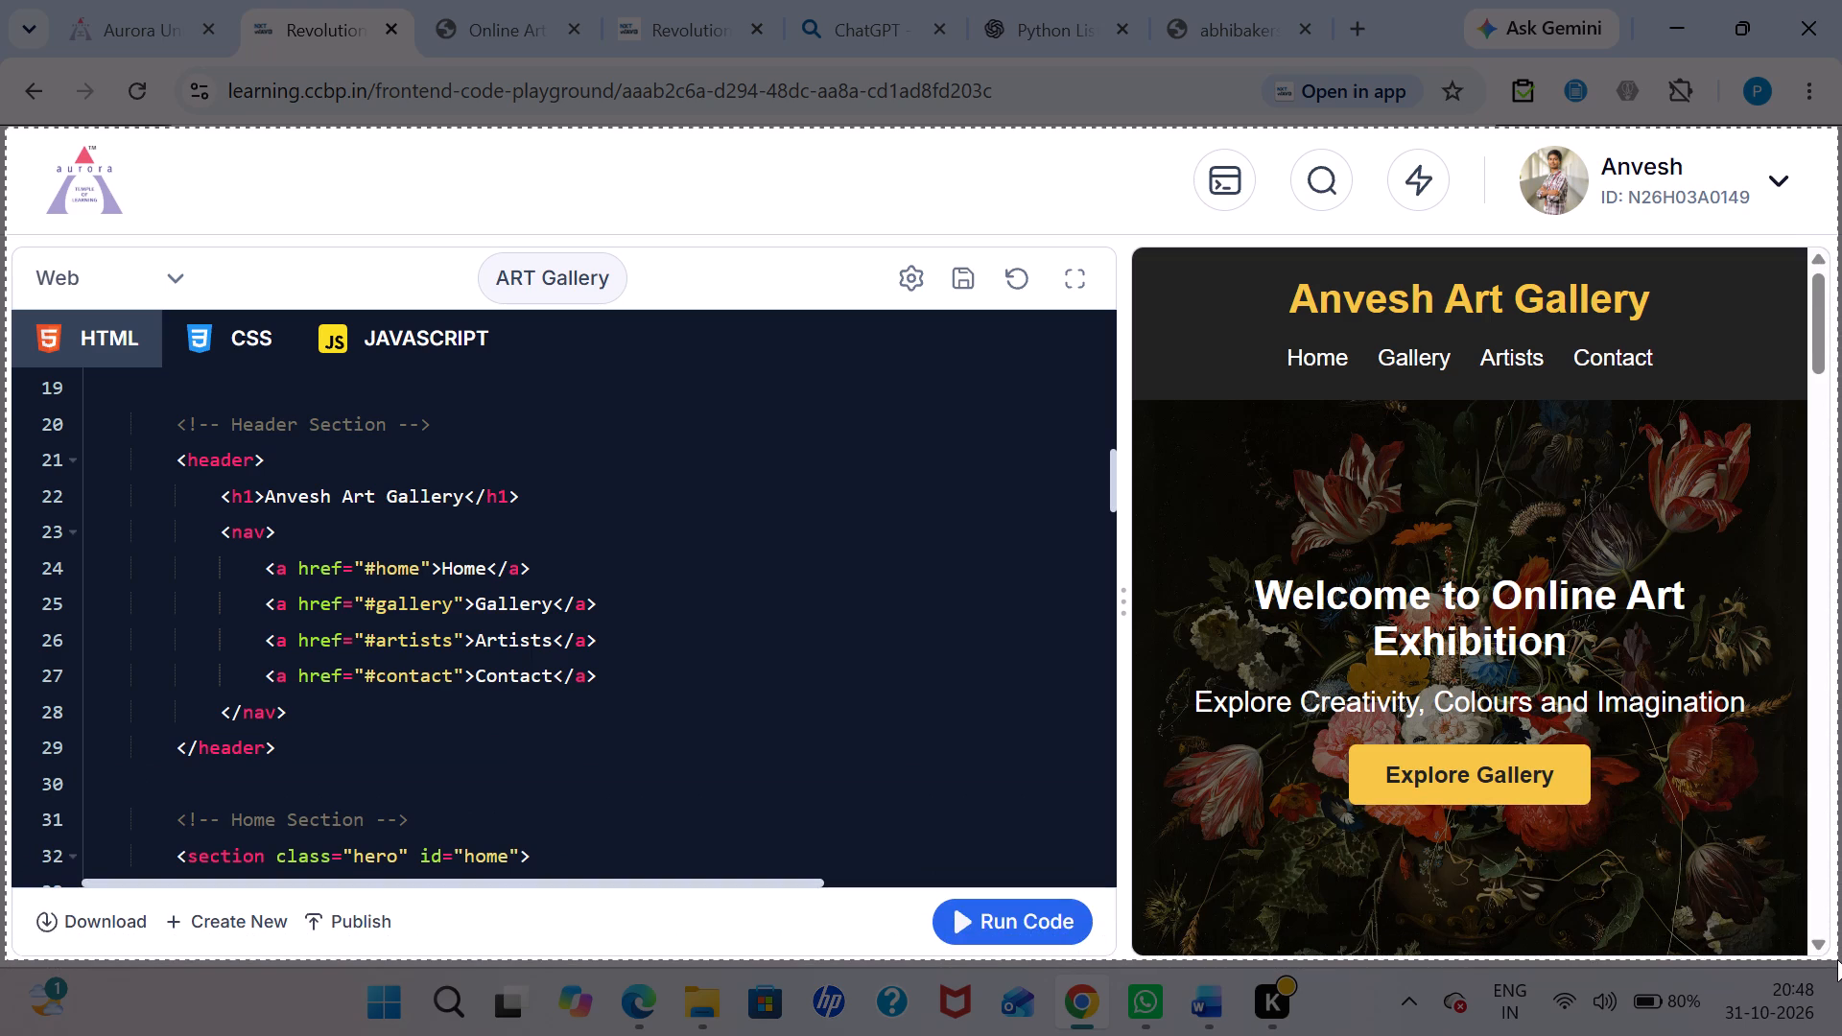
pyautogui.moveTo(1837, 959); pyautogui.dragTo(1837, 961)
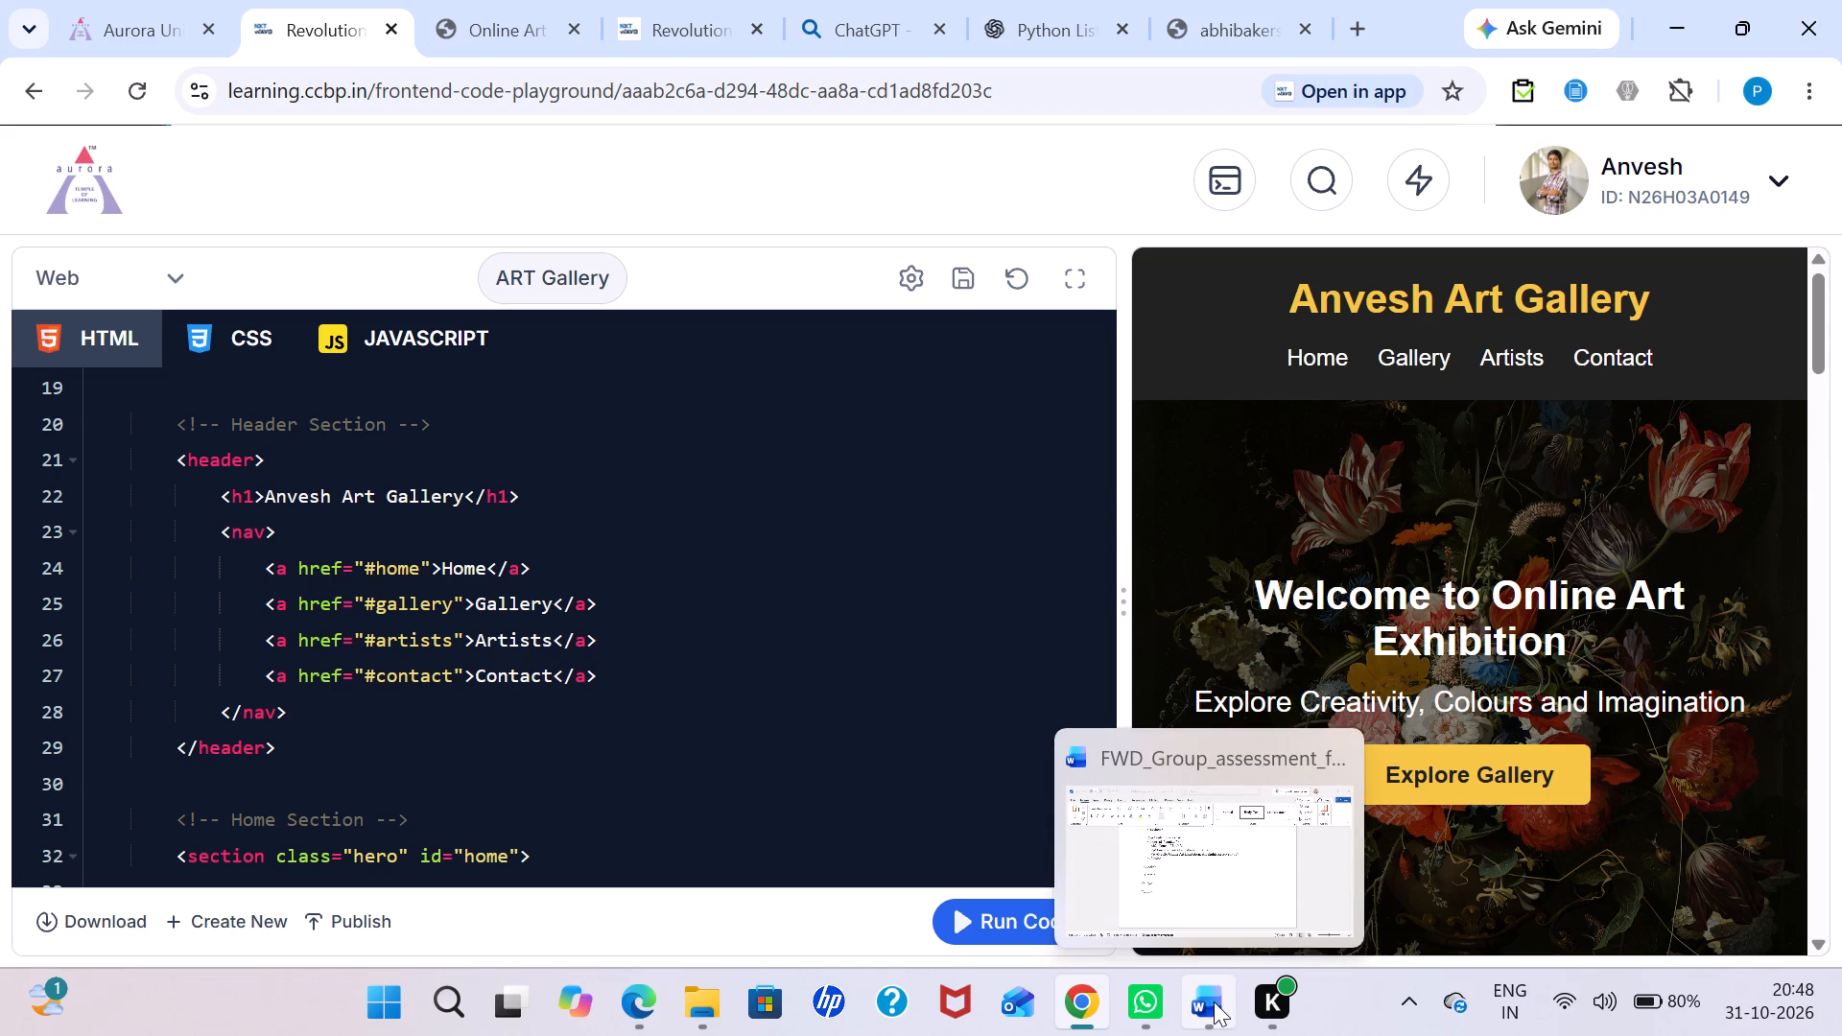
# In the Word assignment document, add three line breaks after the final </html> tag and paste the latest playground screenshot there.
pyautogui.click(1201, 968)
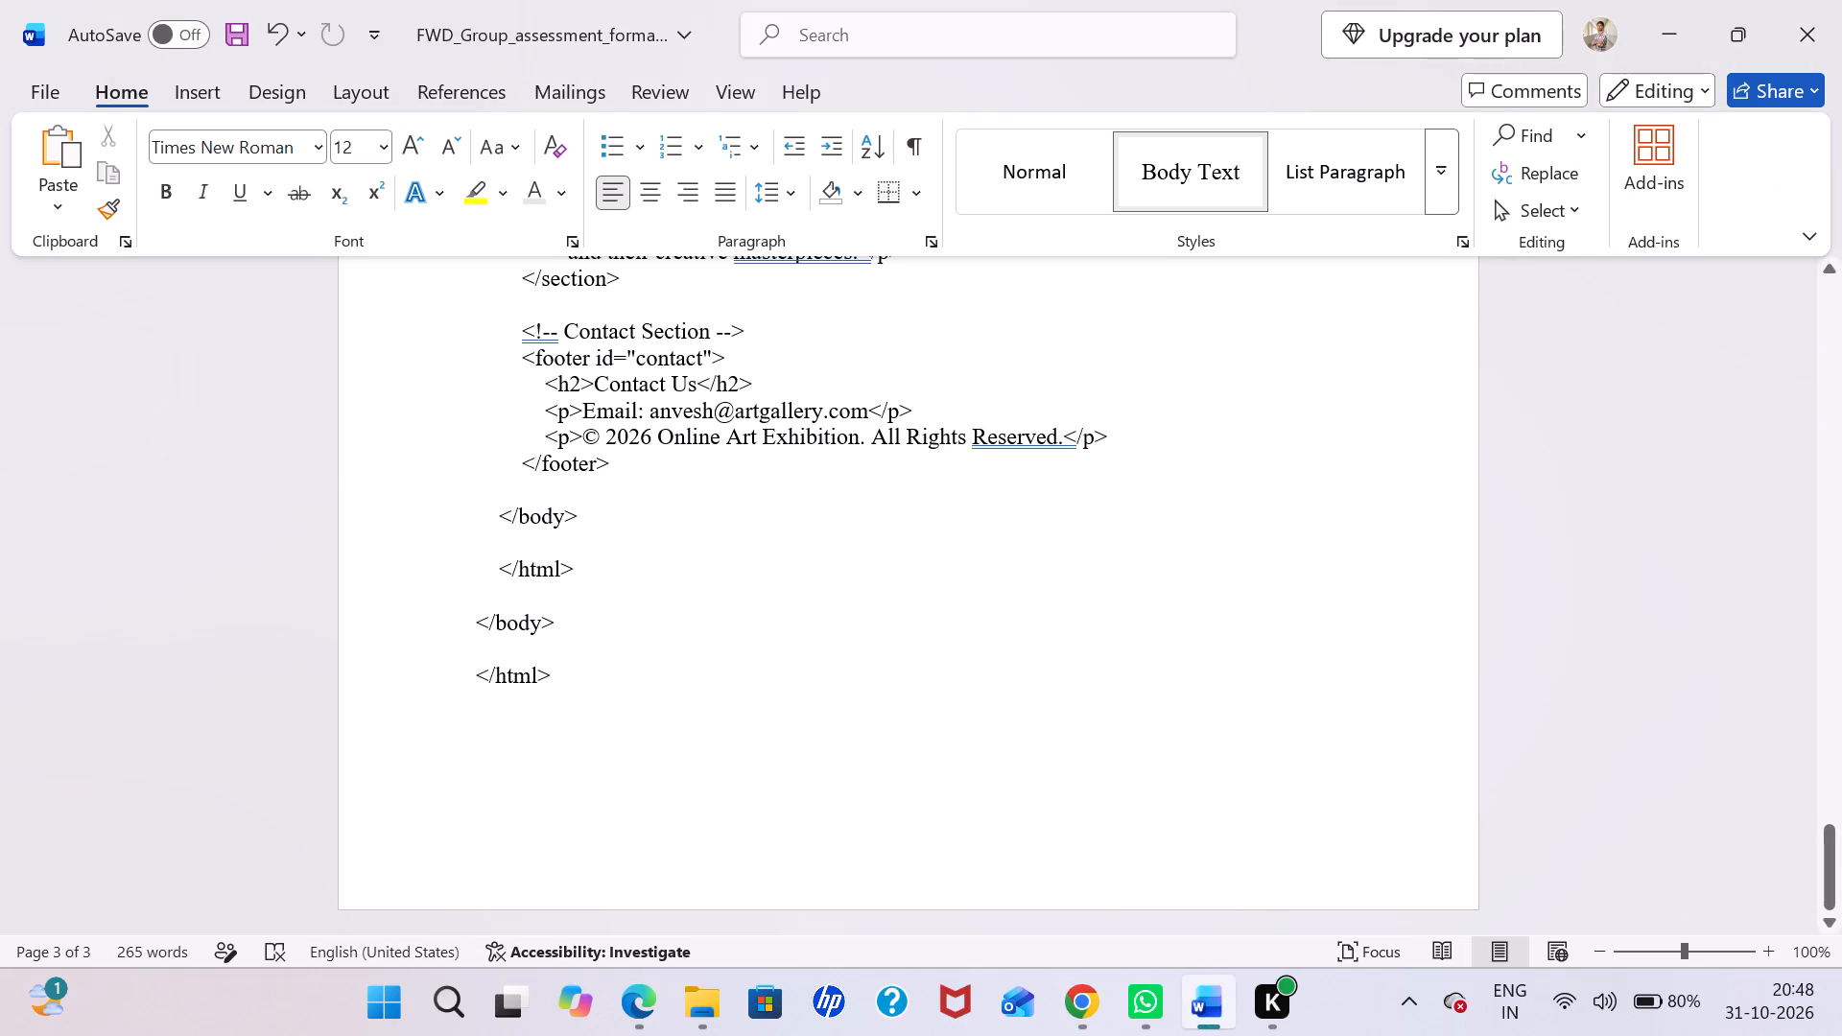
pyautogui.scroll(-2, 828, 773)
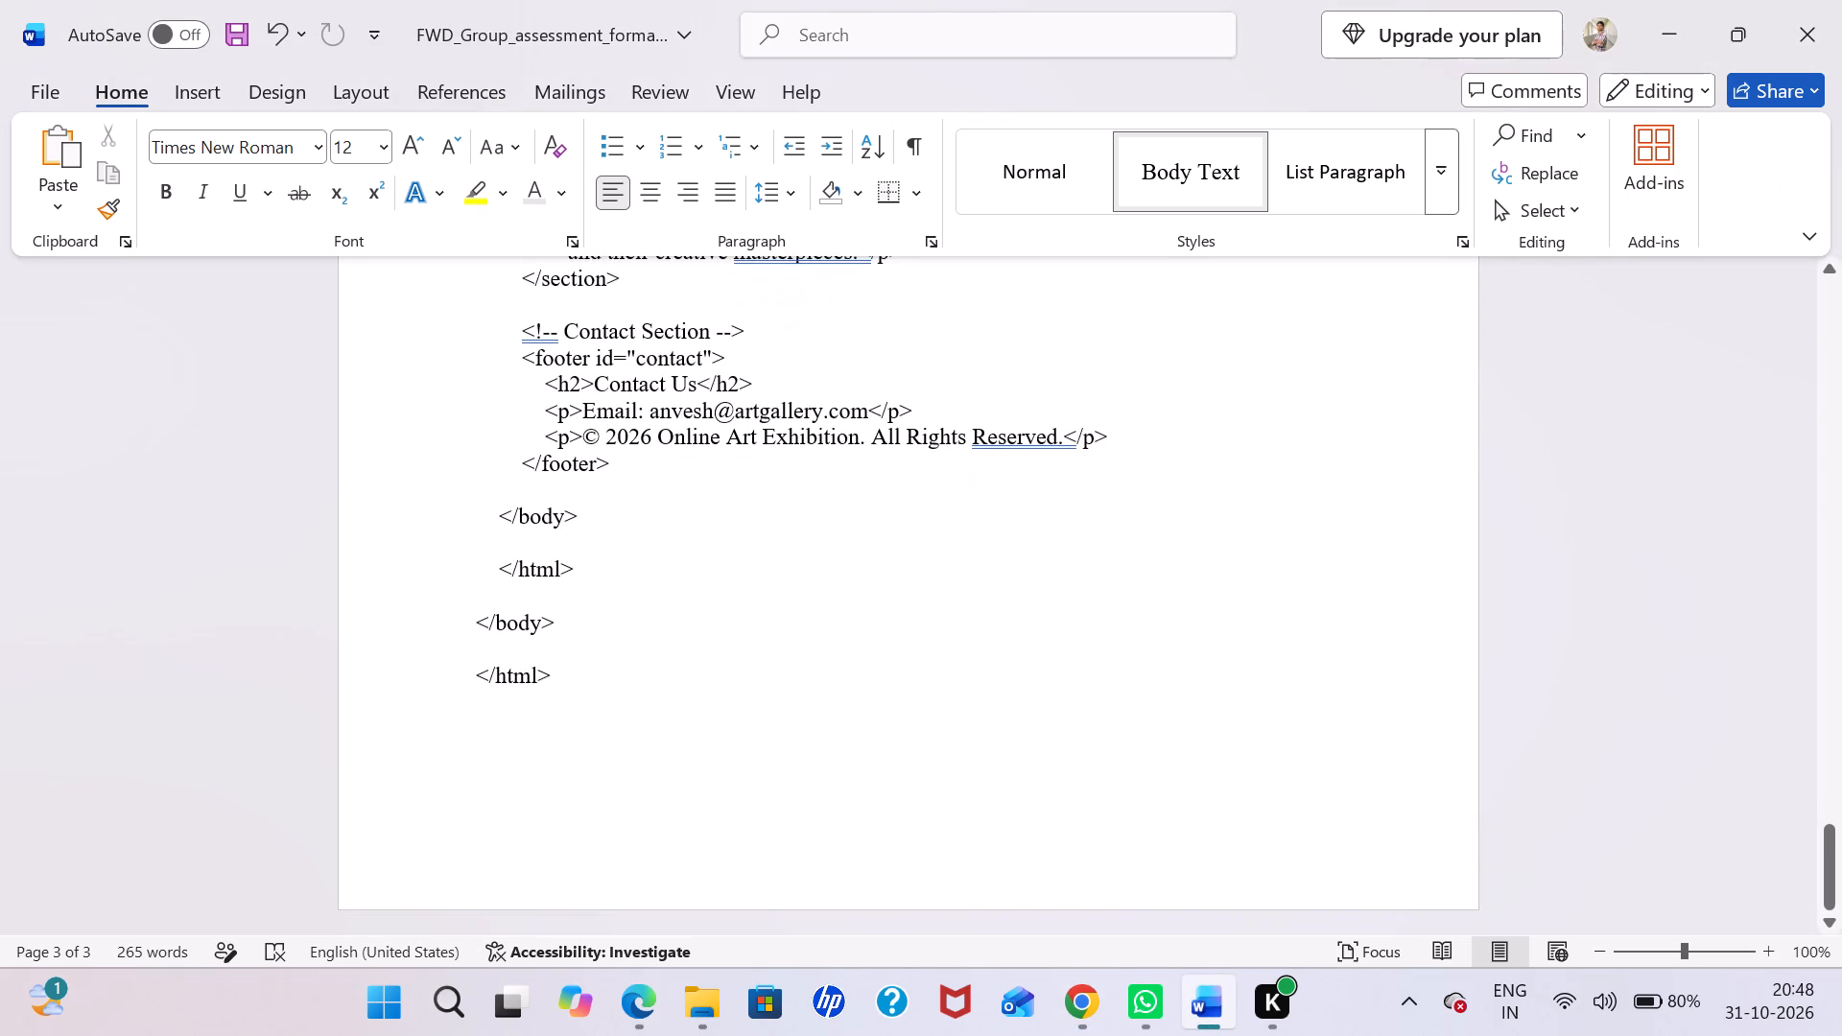
pyautogui.click(597, 681)
pyautogui.press('Return')
pyautogui.press('Return')
pyautogui.press('Return')
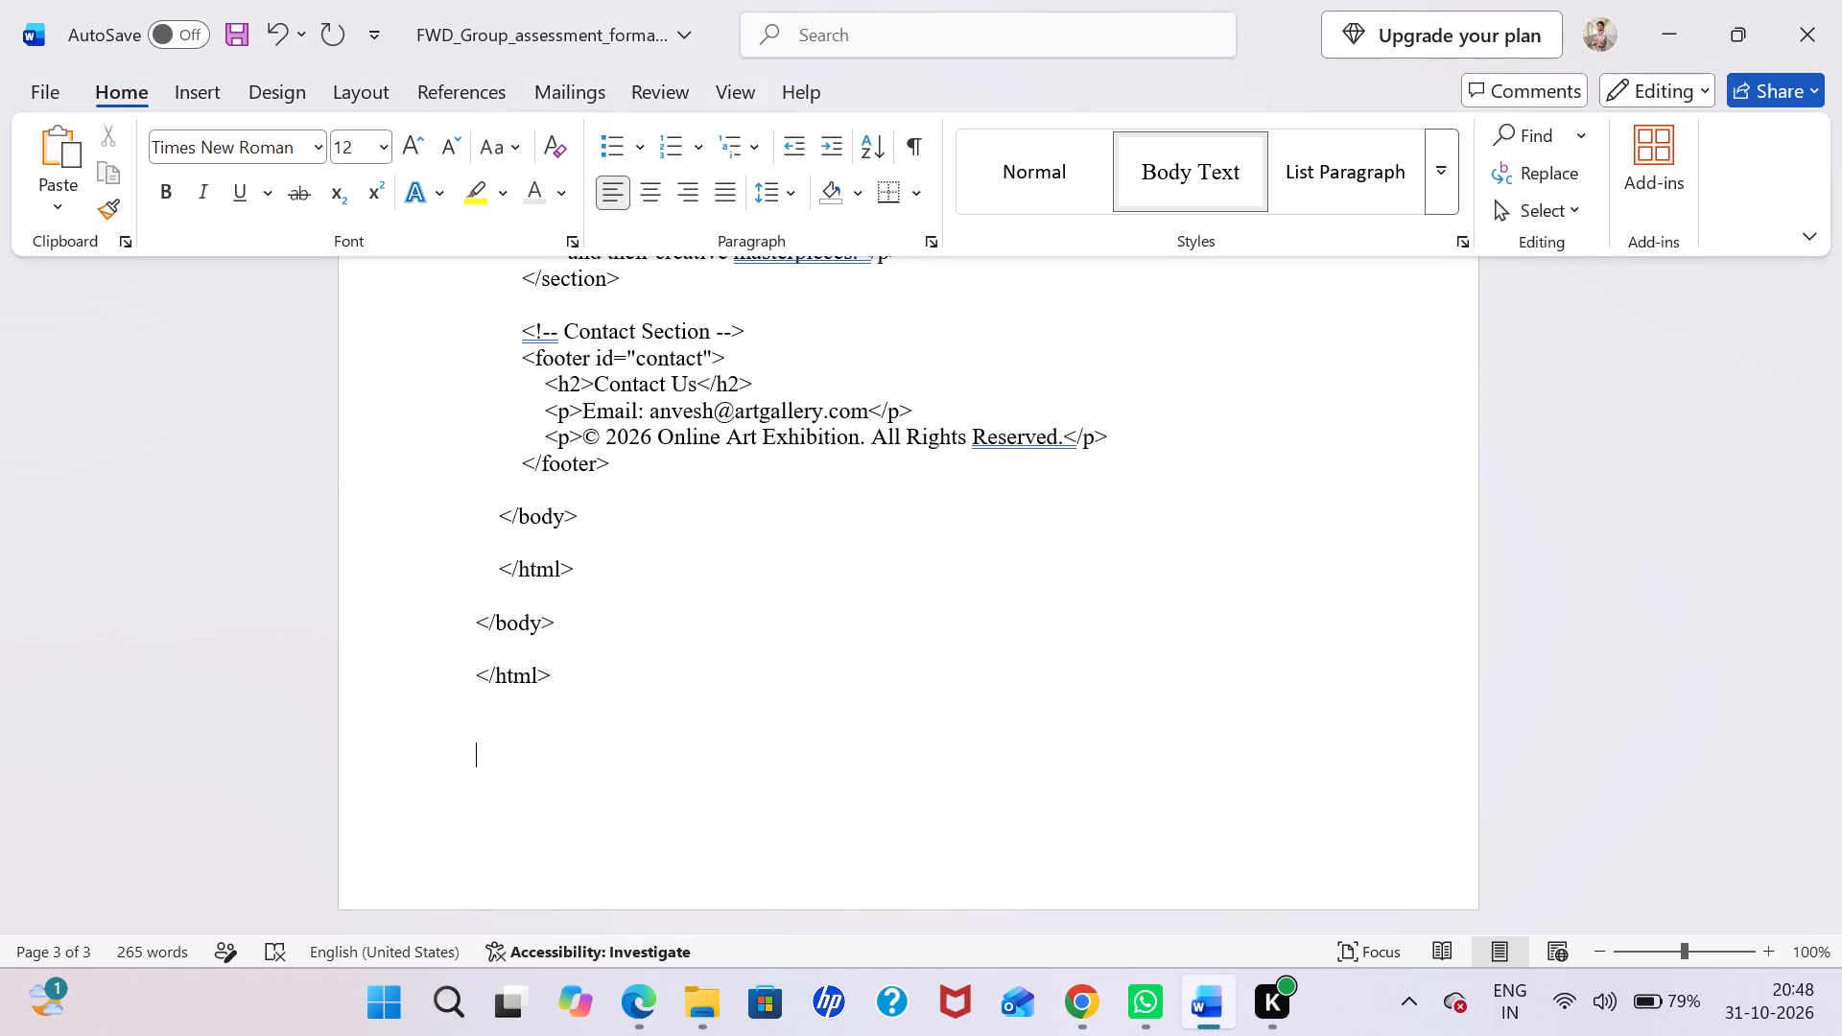
pyautogui.press('super+v')
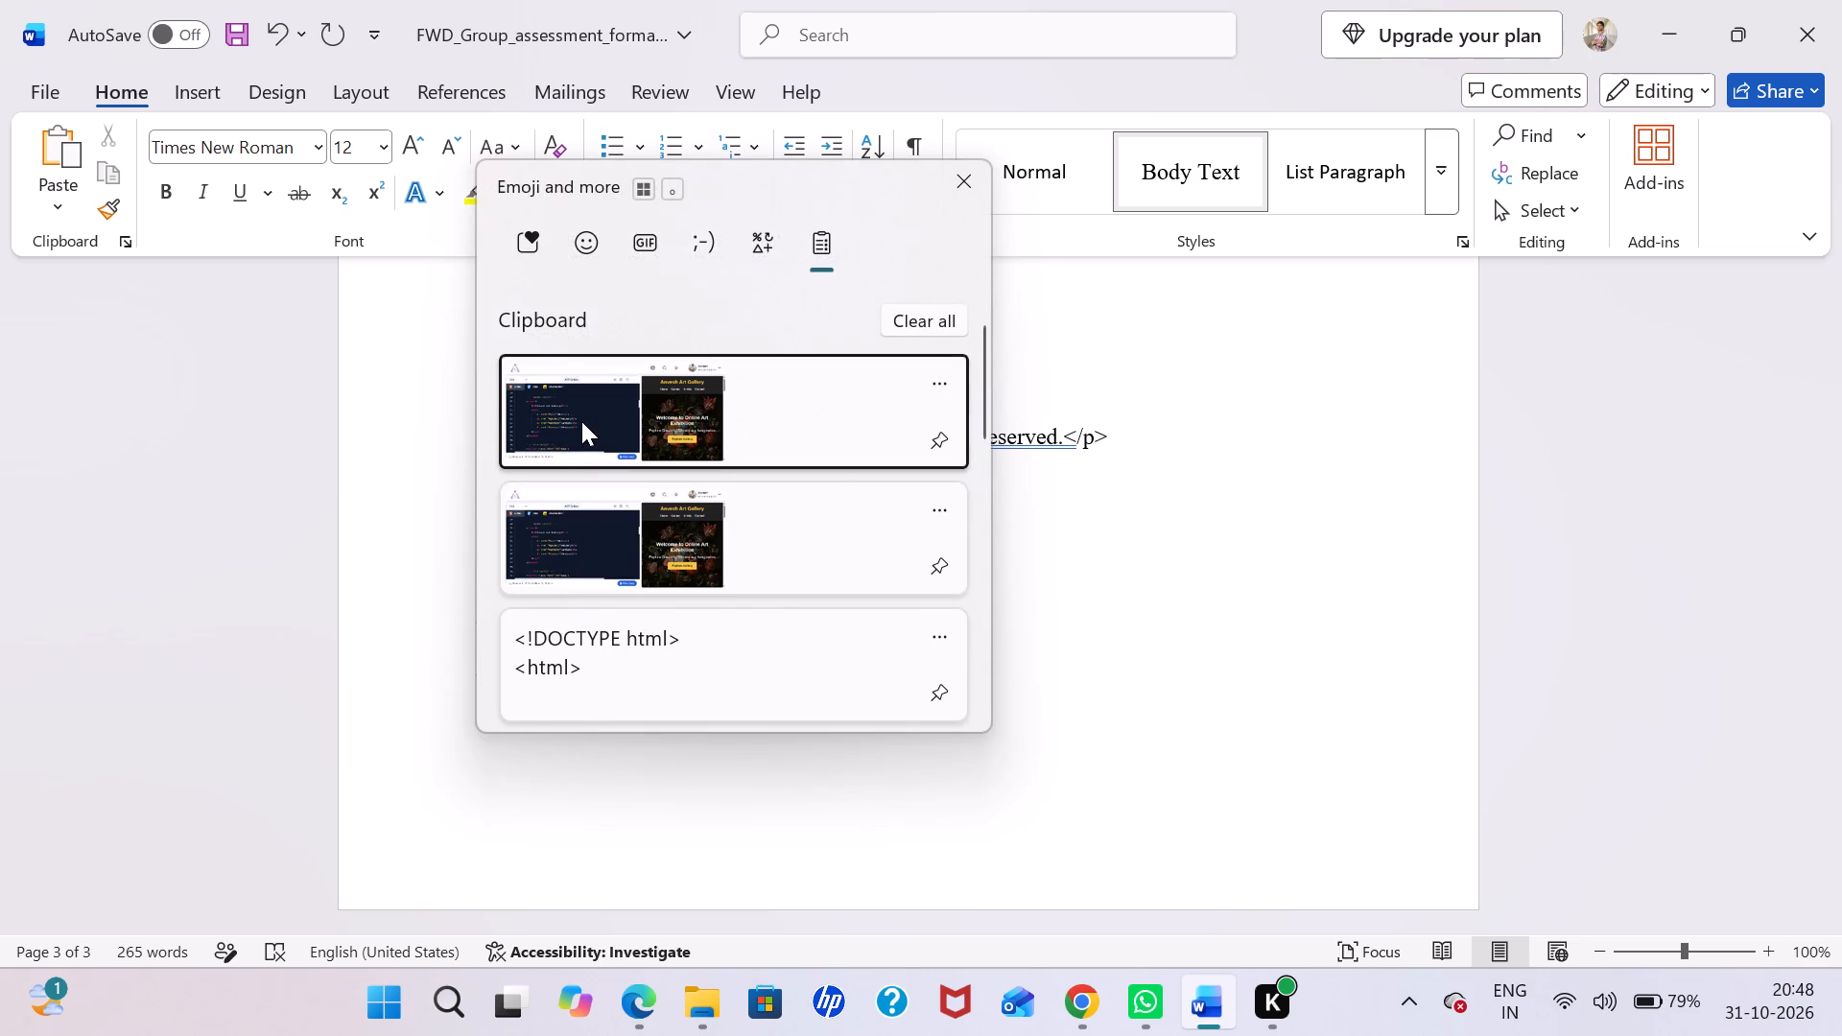
pyautogui.click(581, 421)
pyautogui.hotkey('ctrl', 'v')
# Review the placement of the pasted screenshot on the last page and the source code pages before it.
pyautogui.scroll(2, 607, 522)
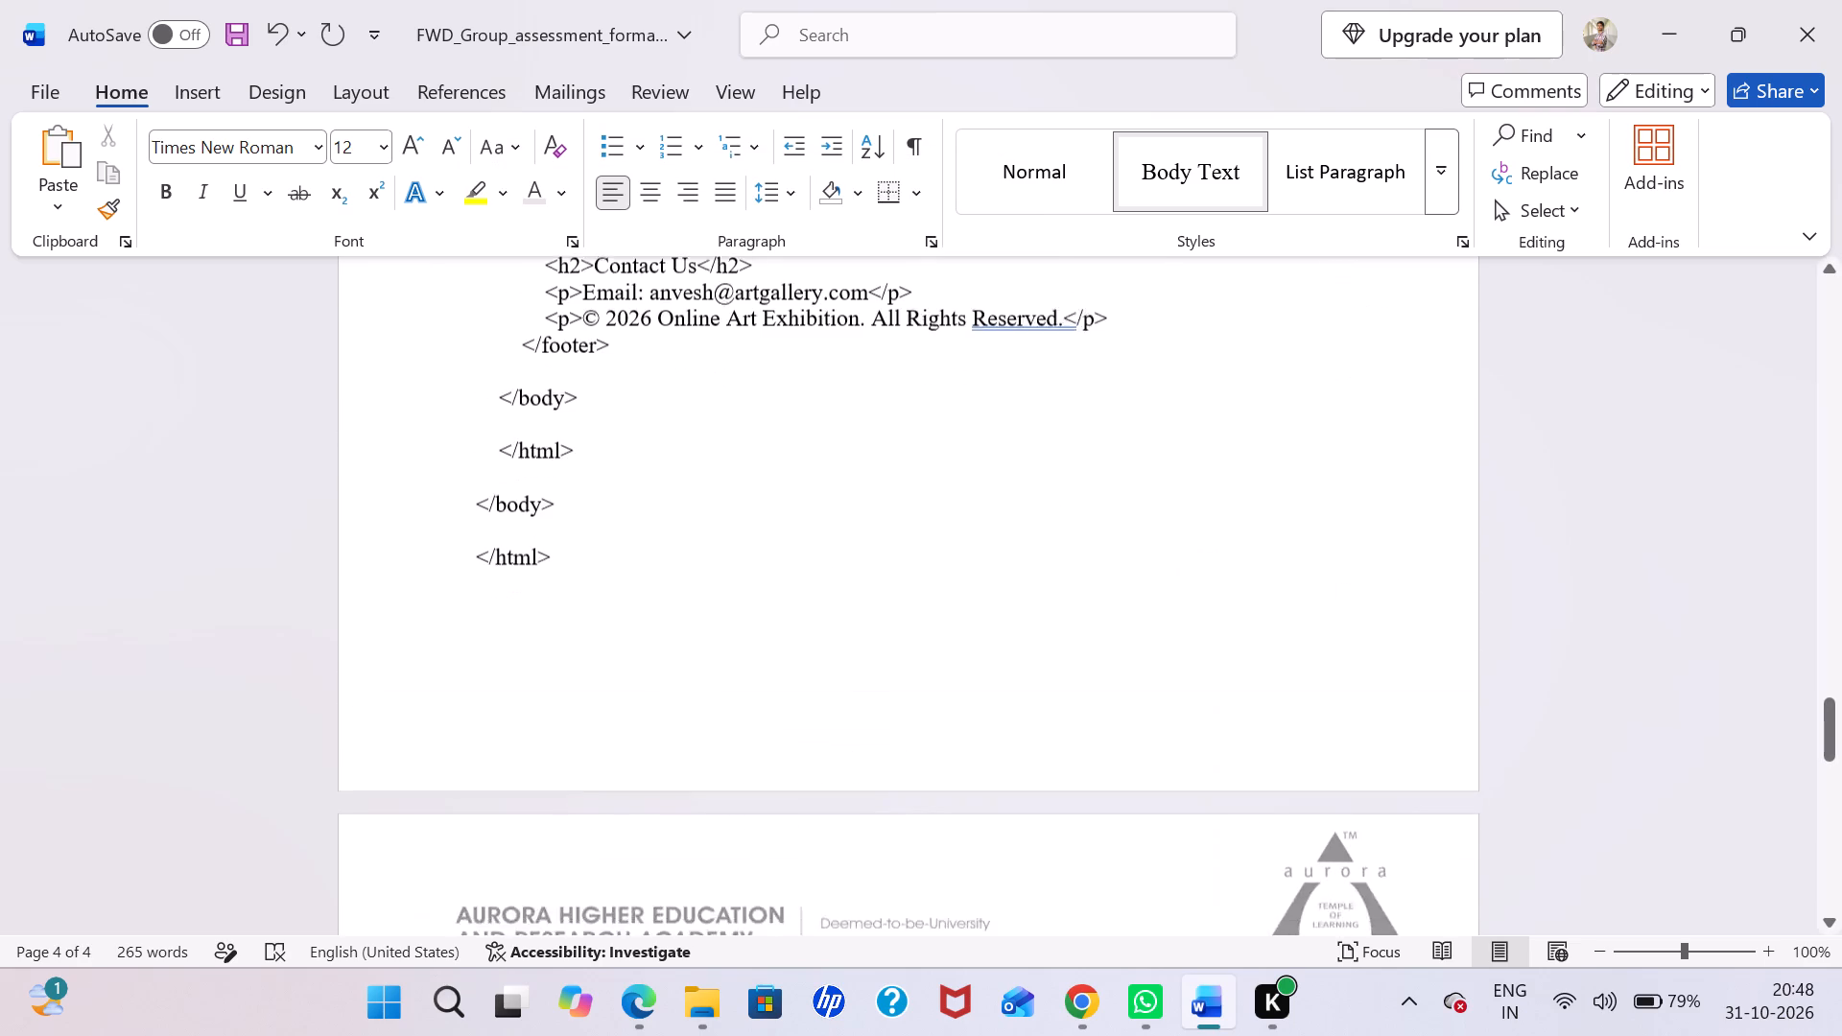
pyautogui.scroll(-3, 579, 663)
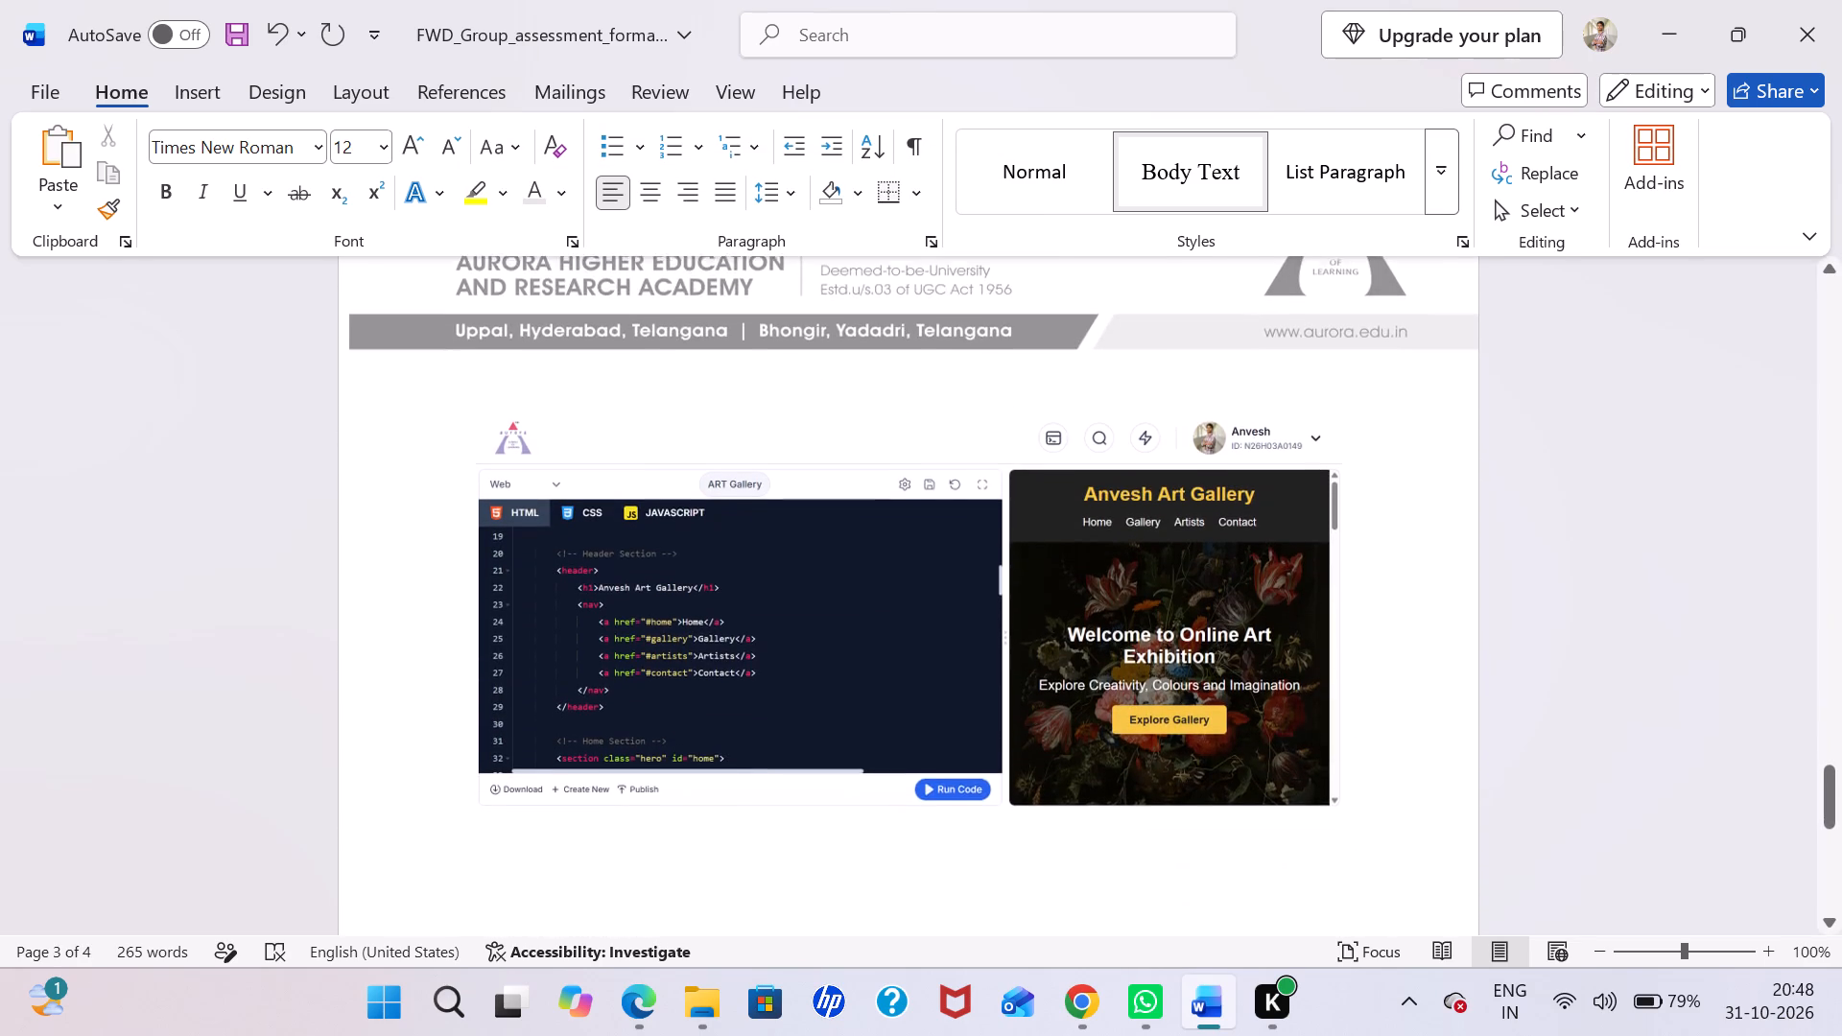
pyautogui.scroll(-3, 579, 663)
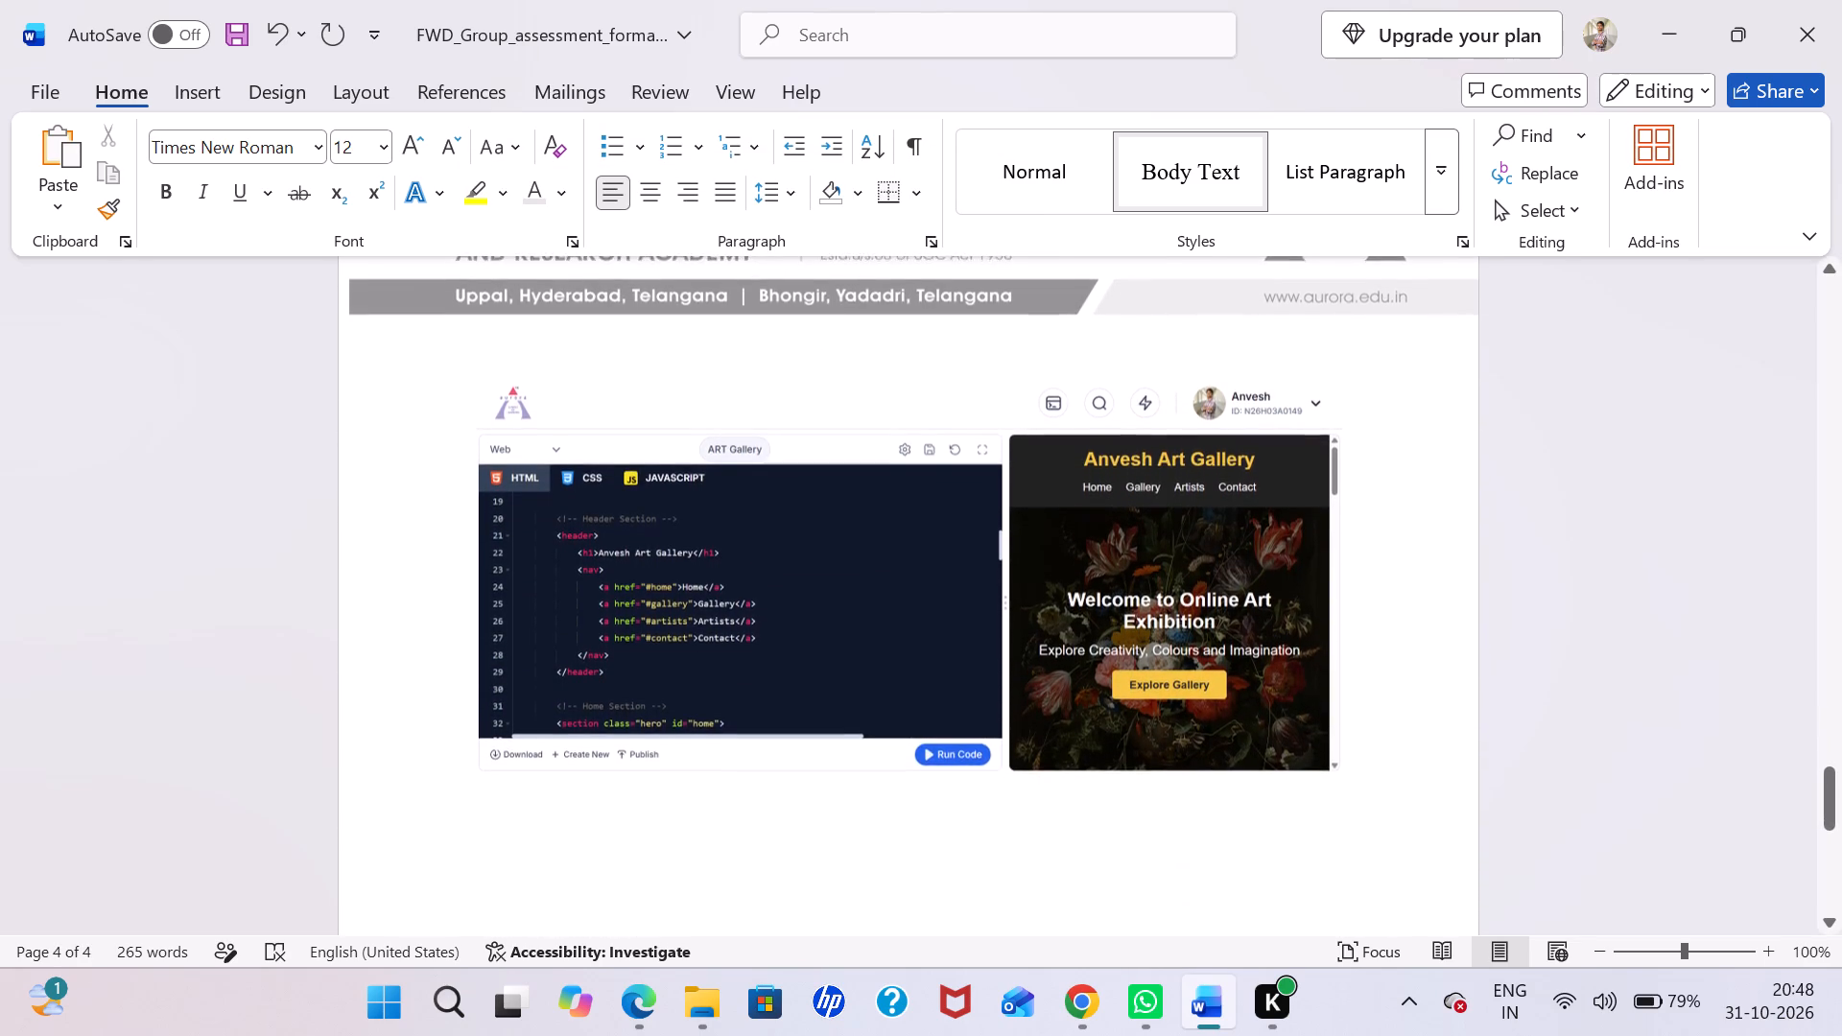
pyautogui.scroll(-1, 579, 663)
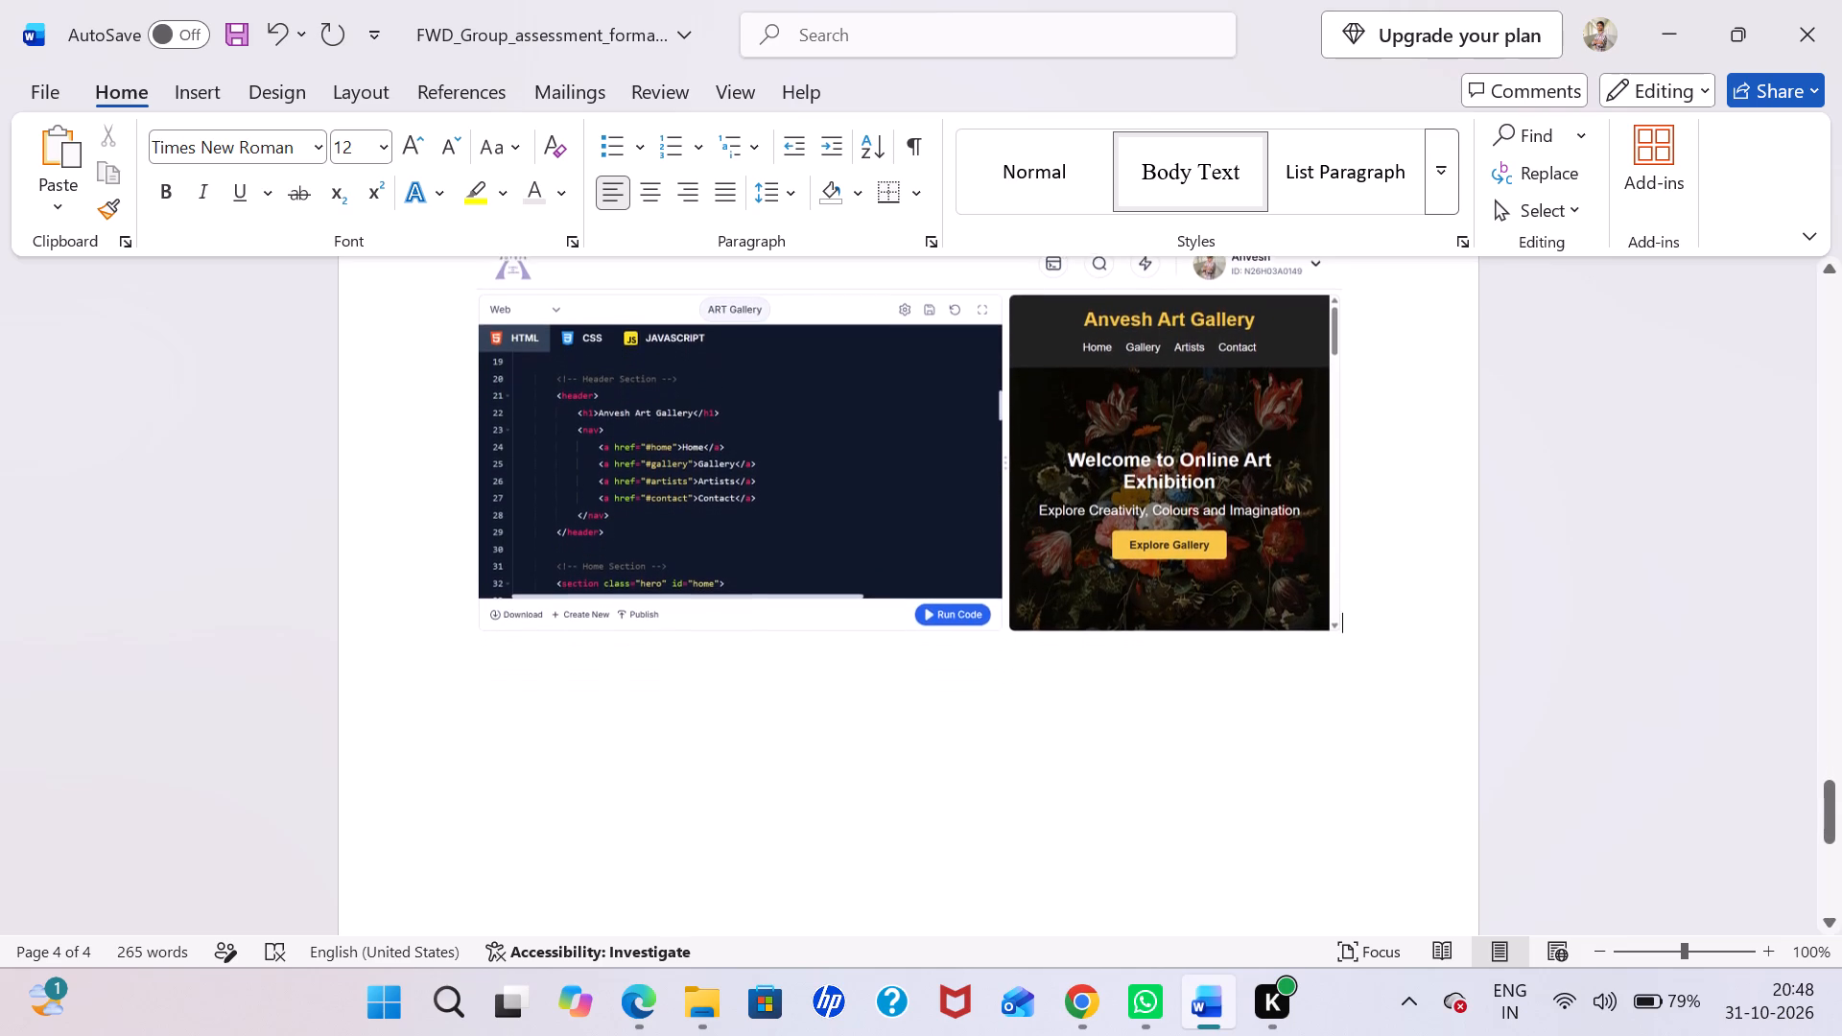
pyautogui.scroll(5, 579, 663)
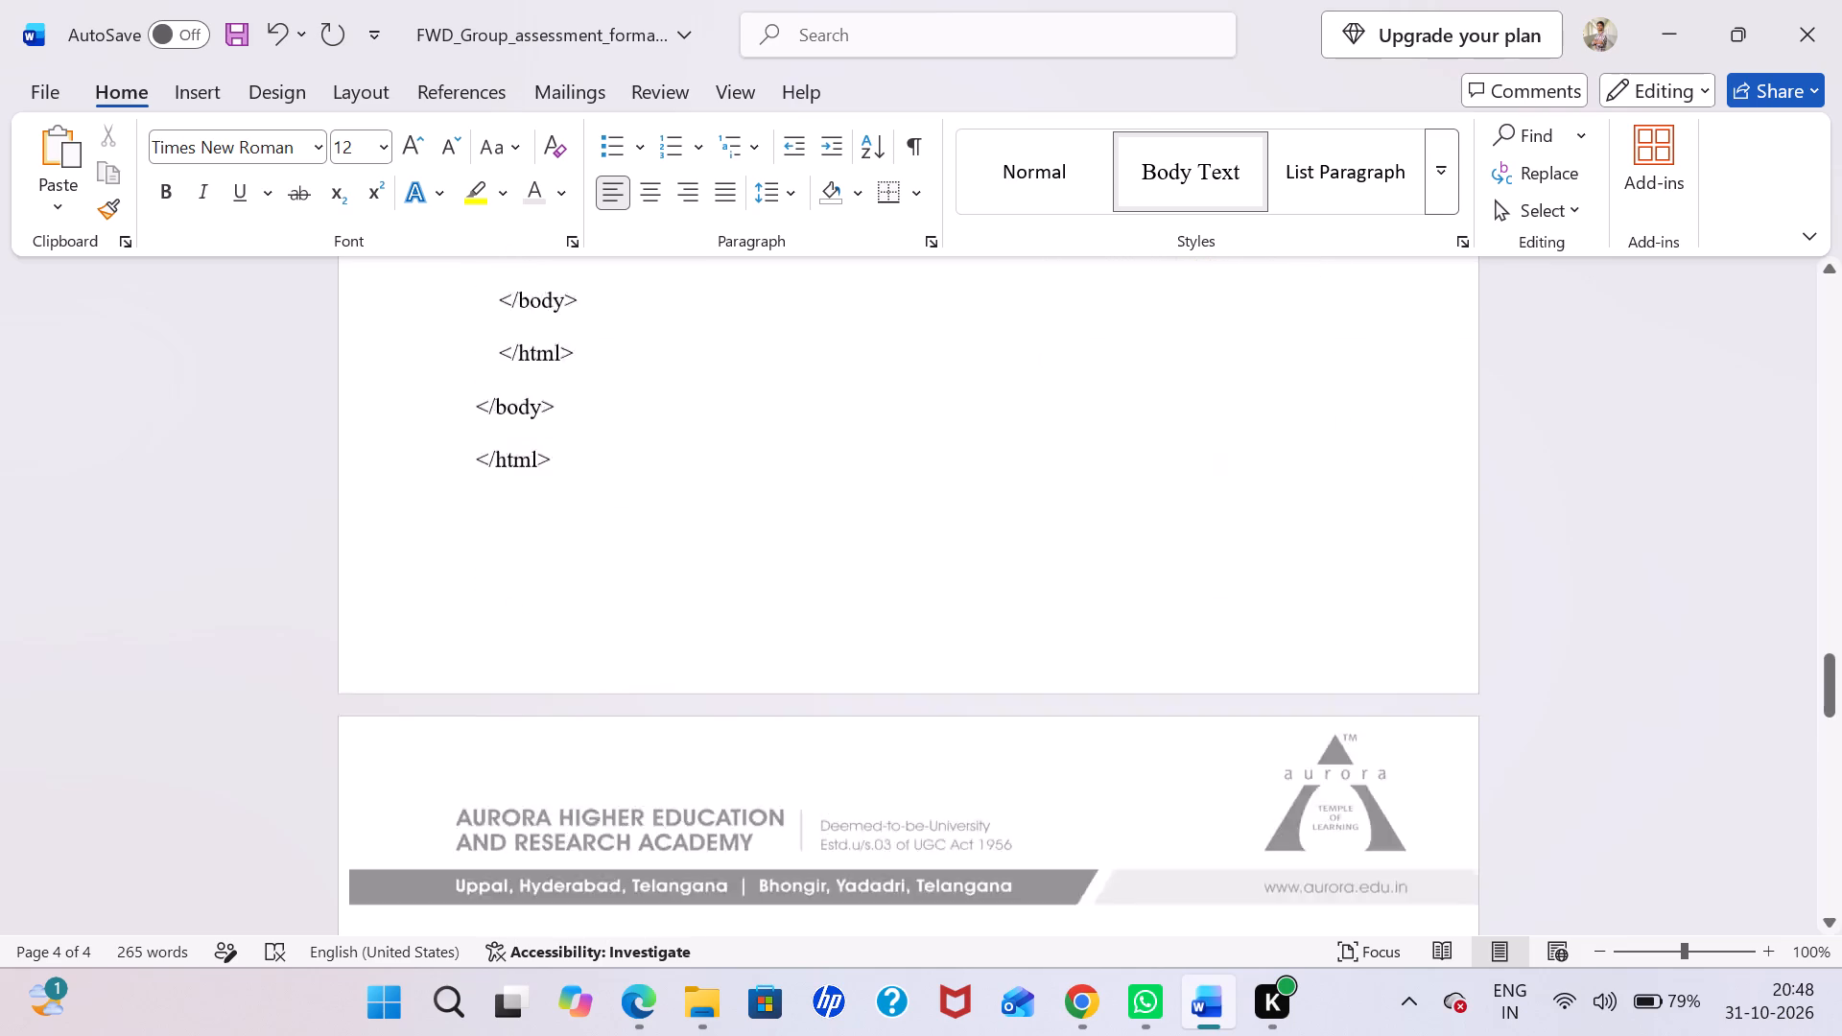
pyautogui.scroll(7, 579, 663)
pyautogui.scroll(-4, 579, 663)
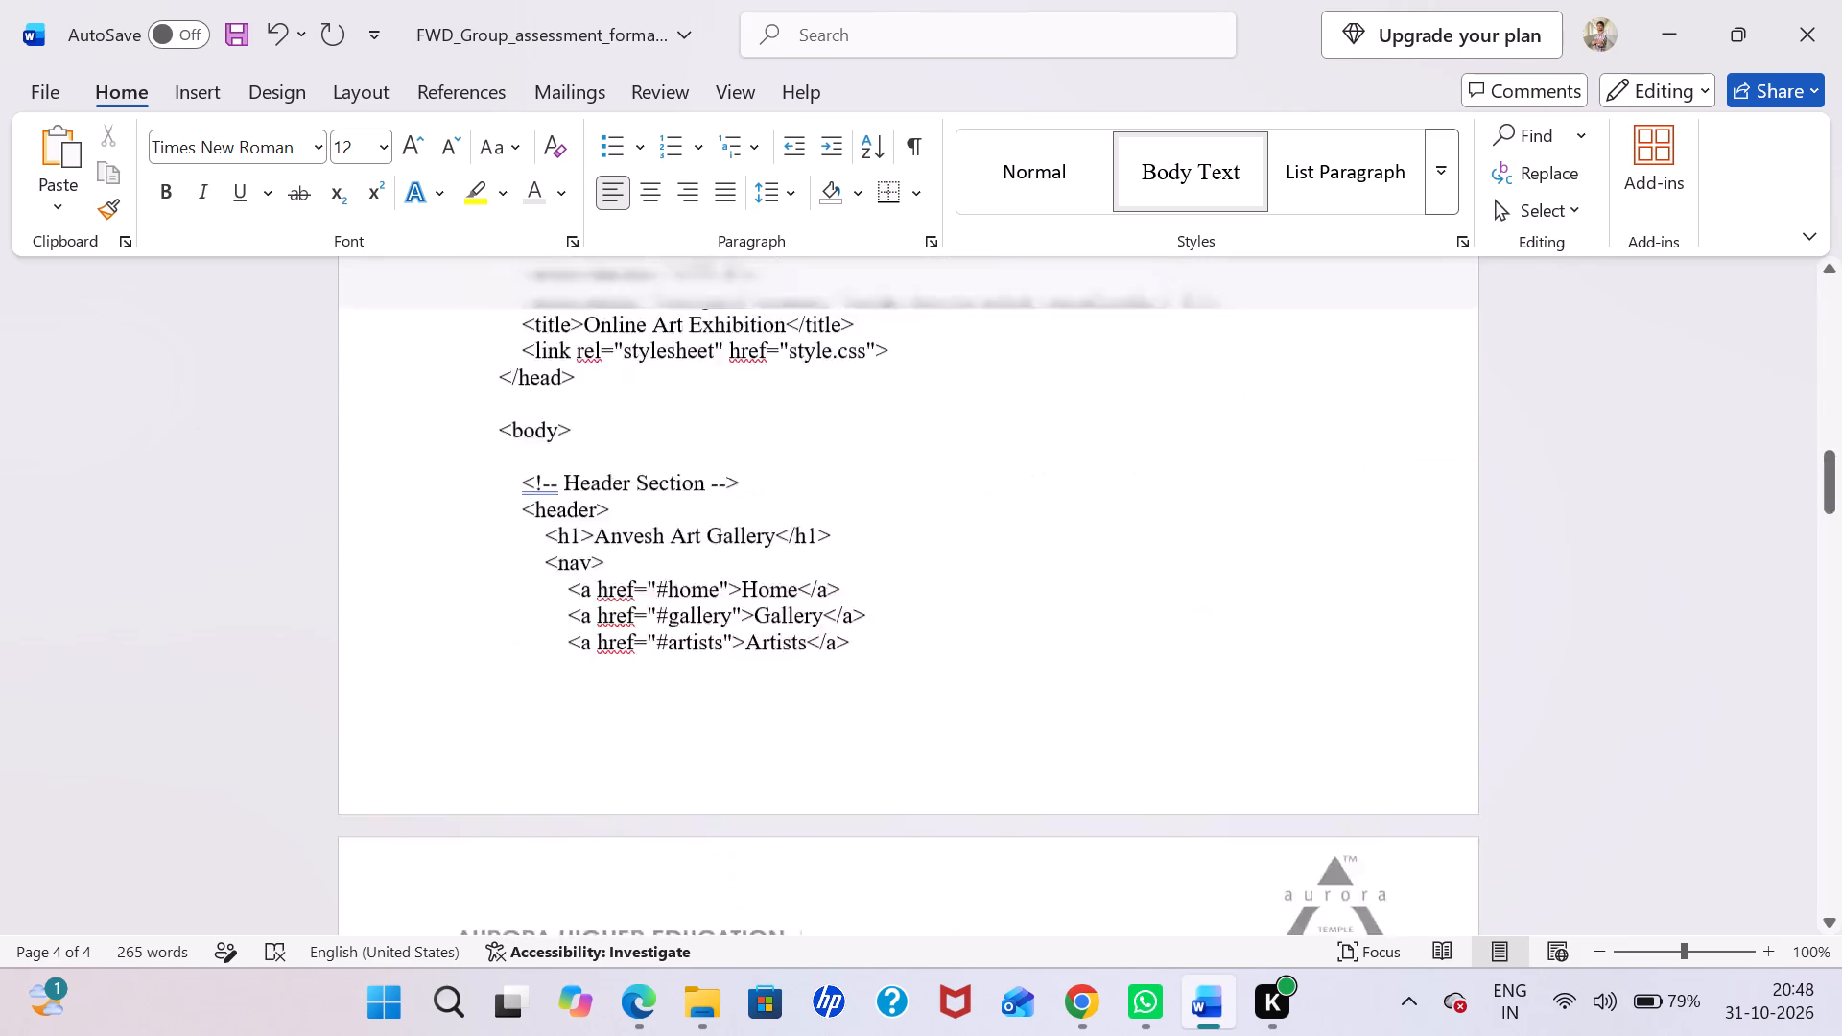
pyautogui.scroll(-6, 579, 663)
pyautogui.scroll(1, 579, 663)
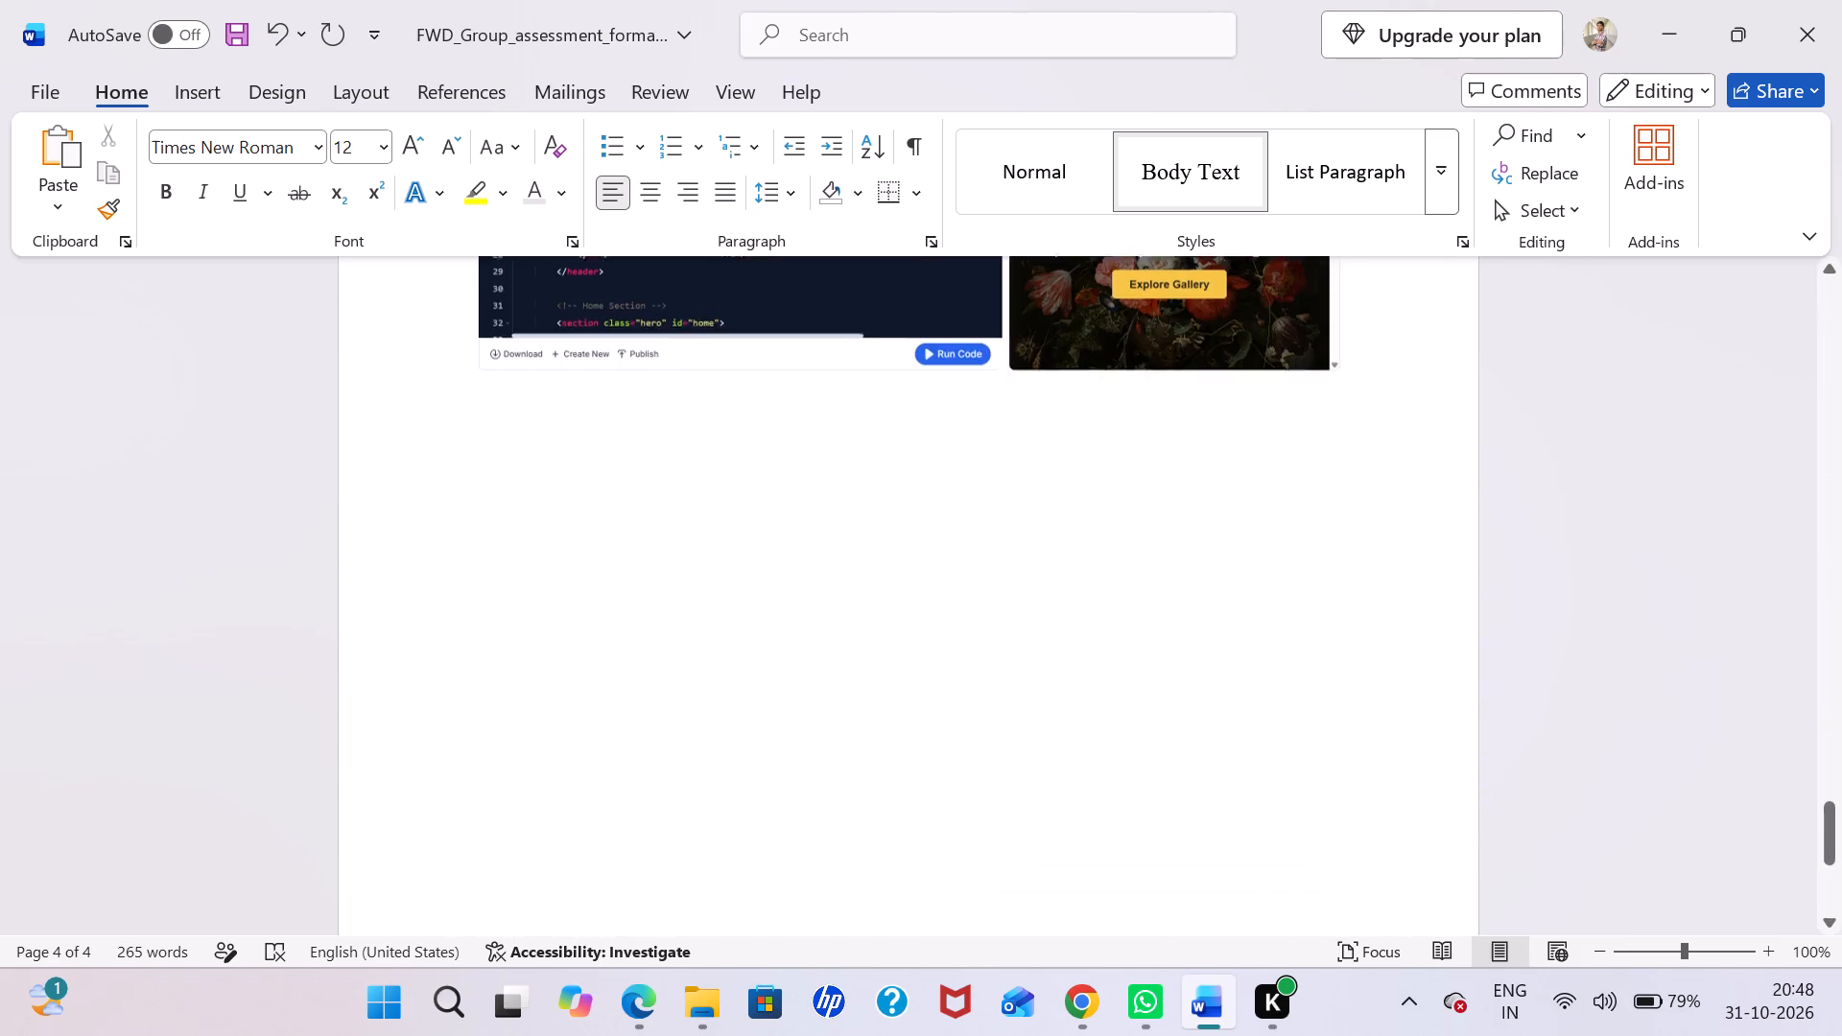
pyautogui.scroll(1, 579, 663)
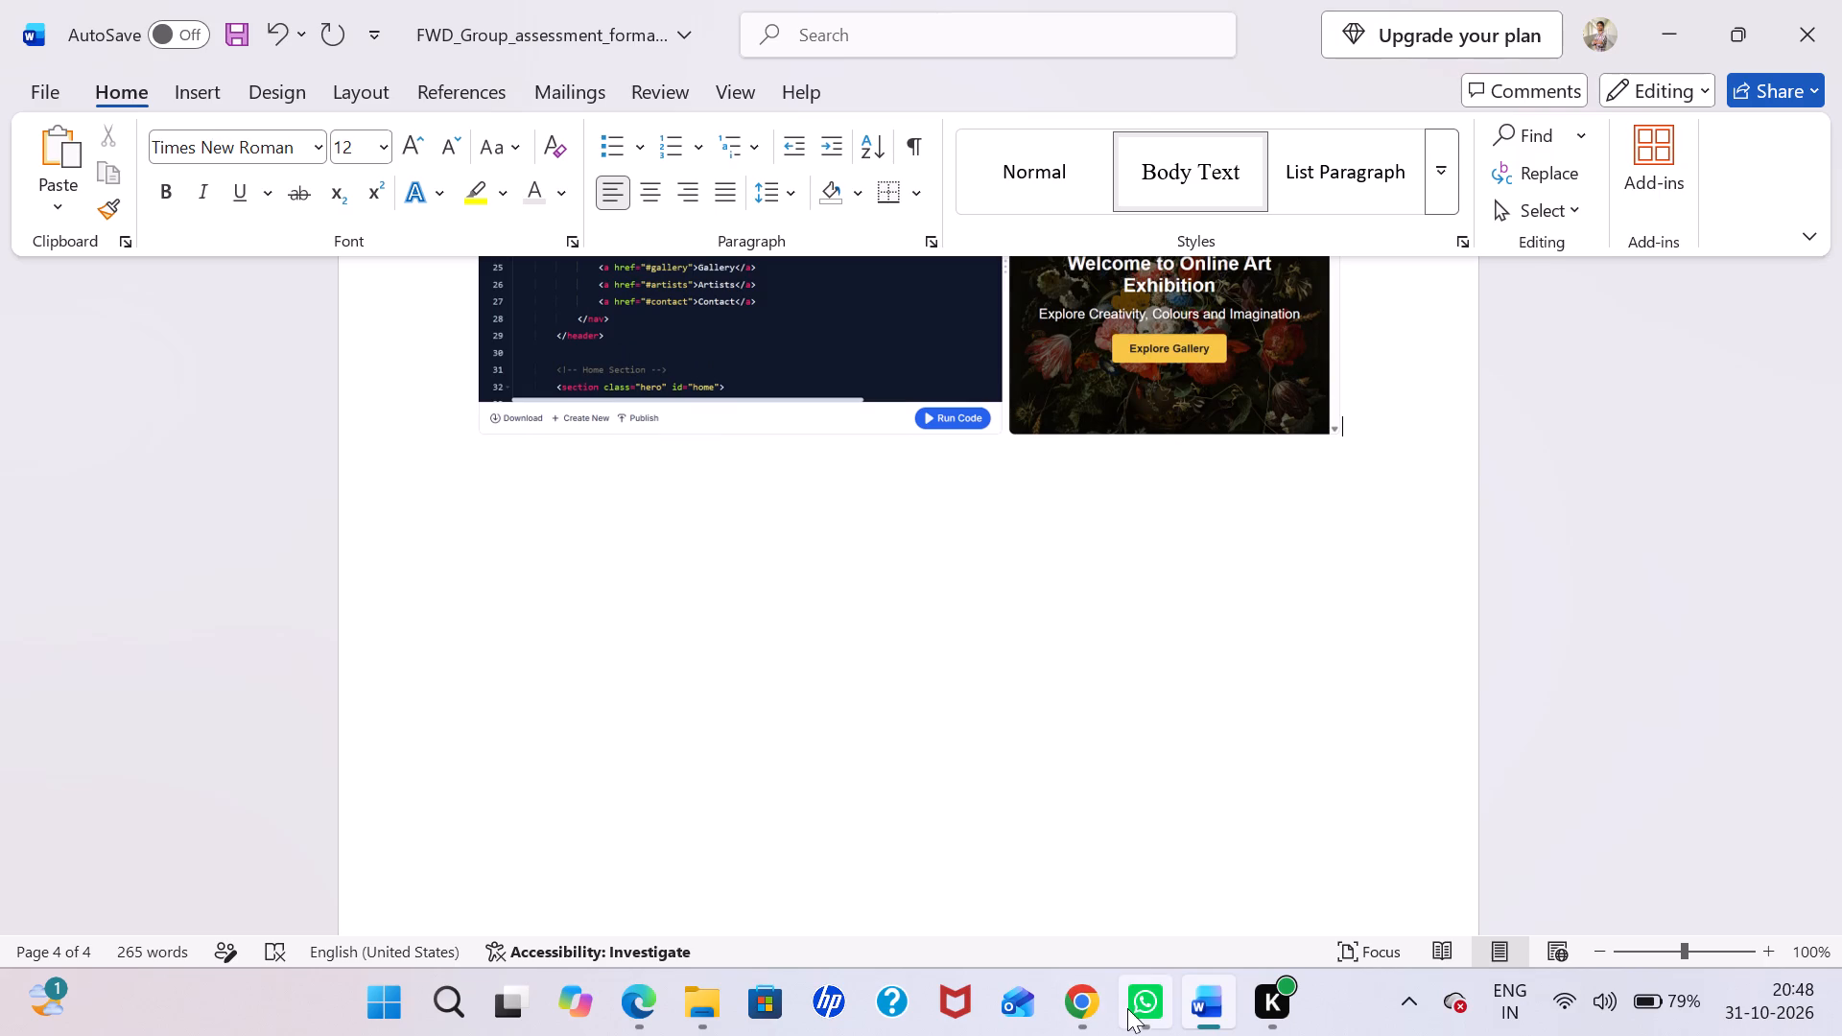
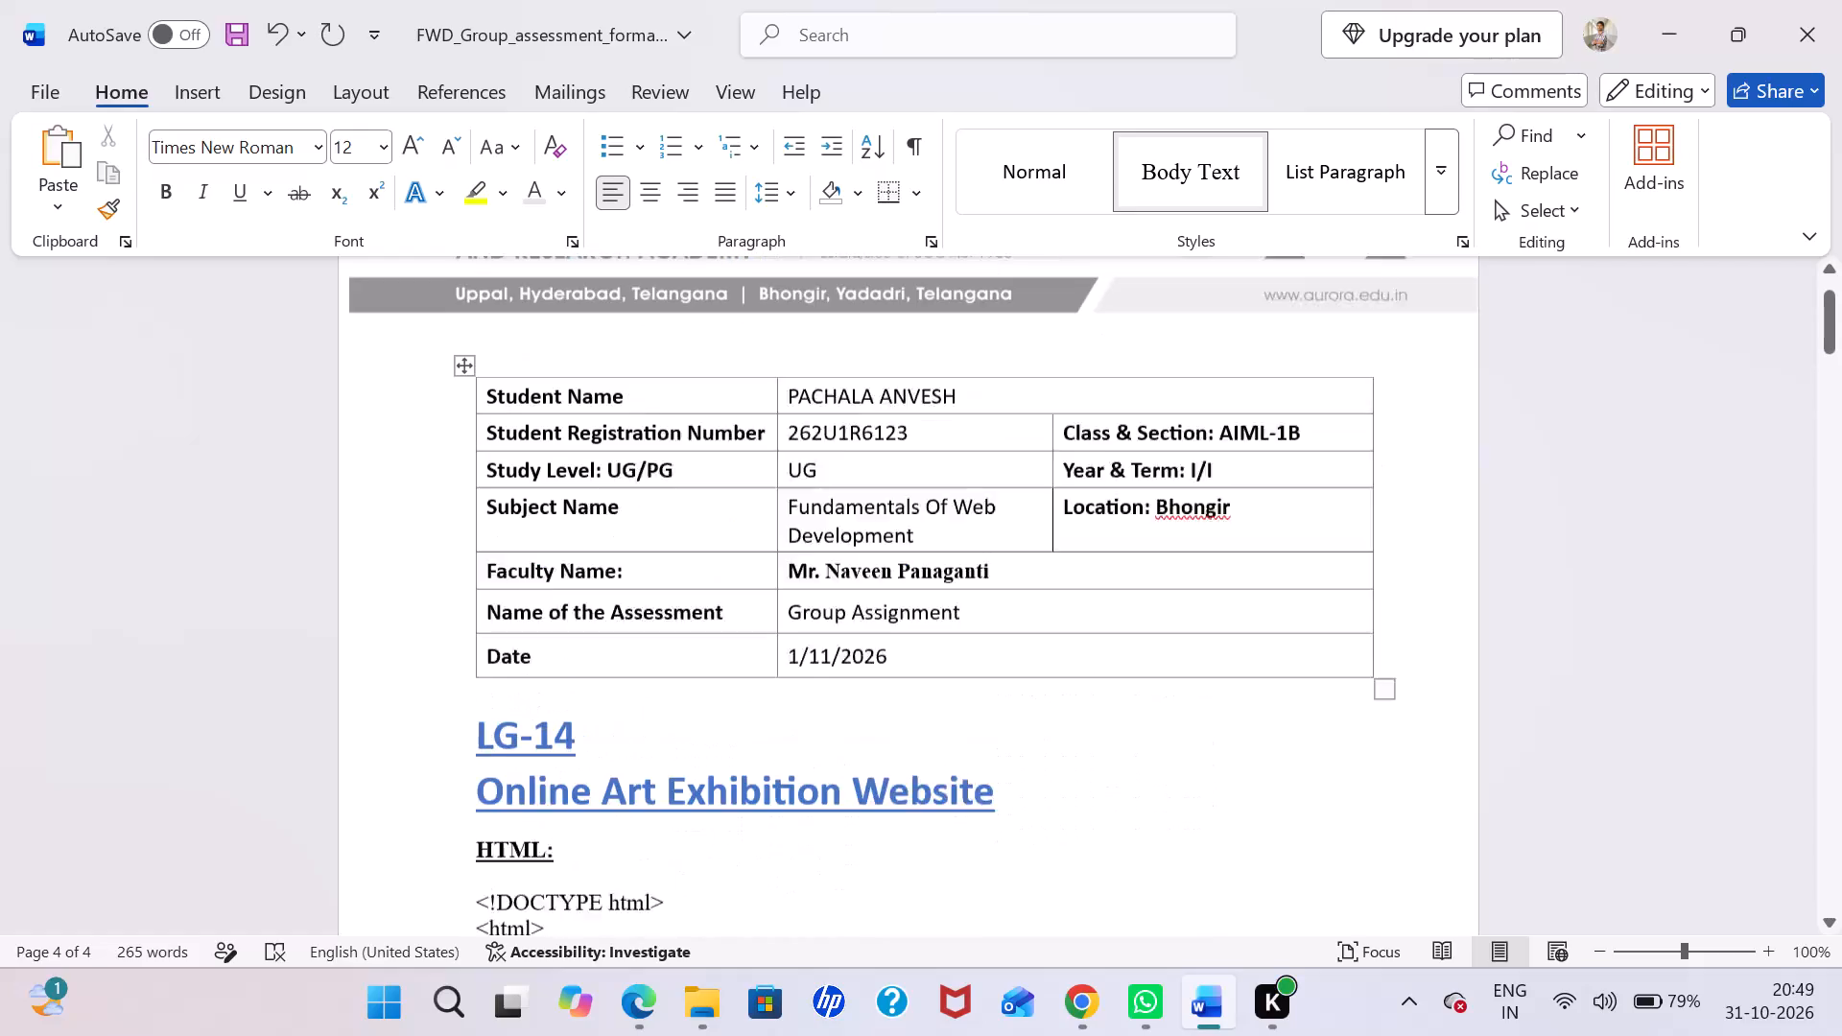
# Change the "HTML:" heading above the source code to "HTML-CODE".
pyautogui.scroll(-1, 654, 780)
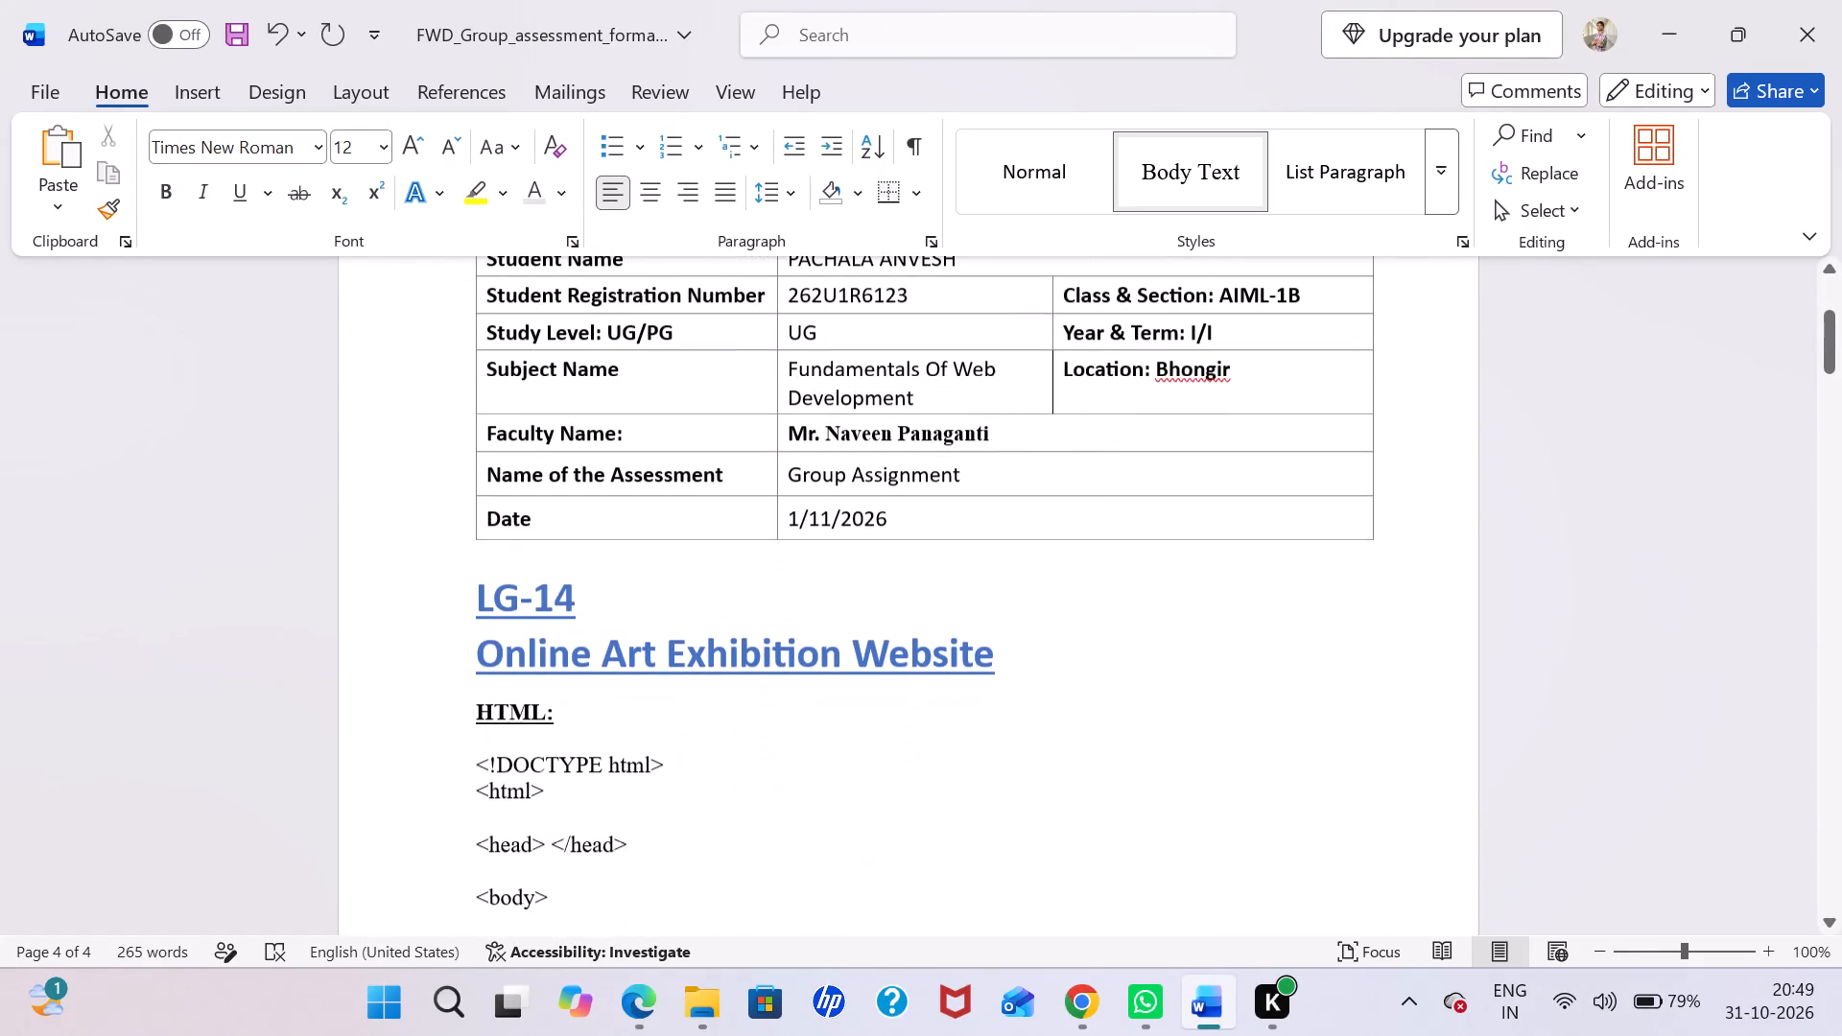
pyautogui.click(554, 711)
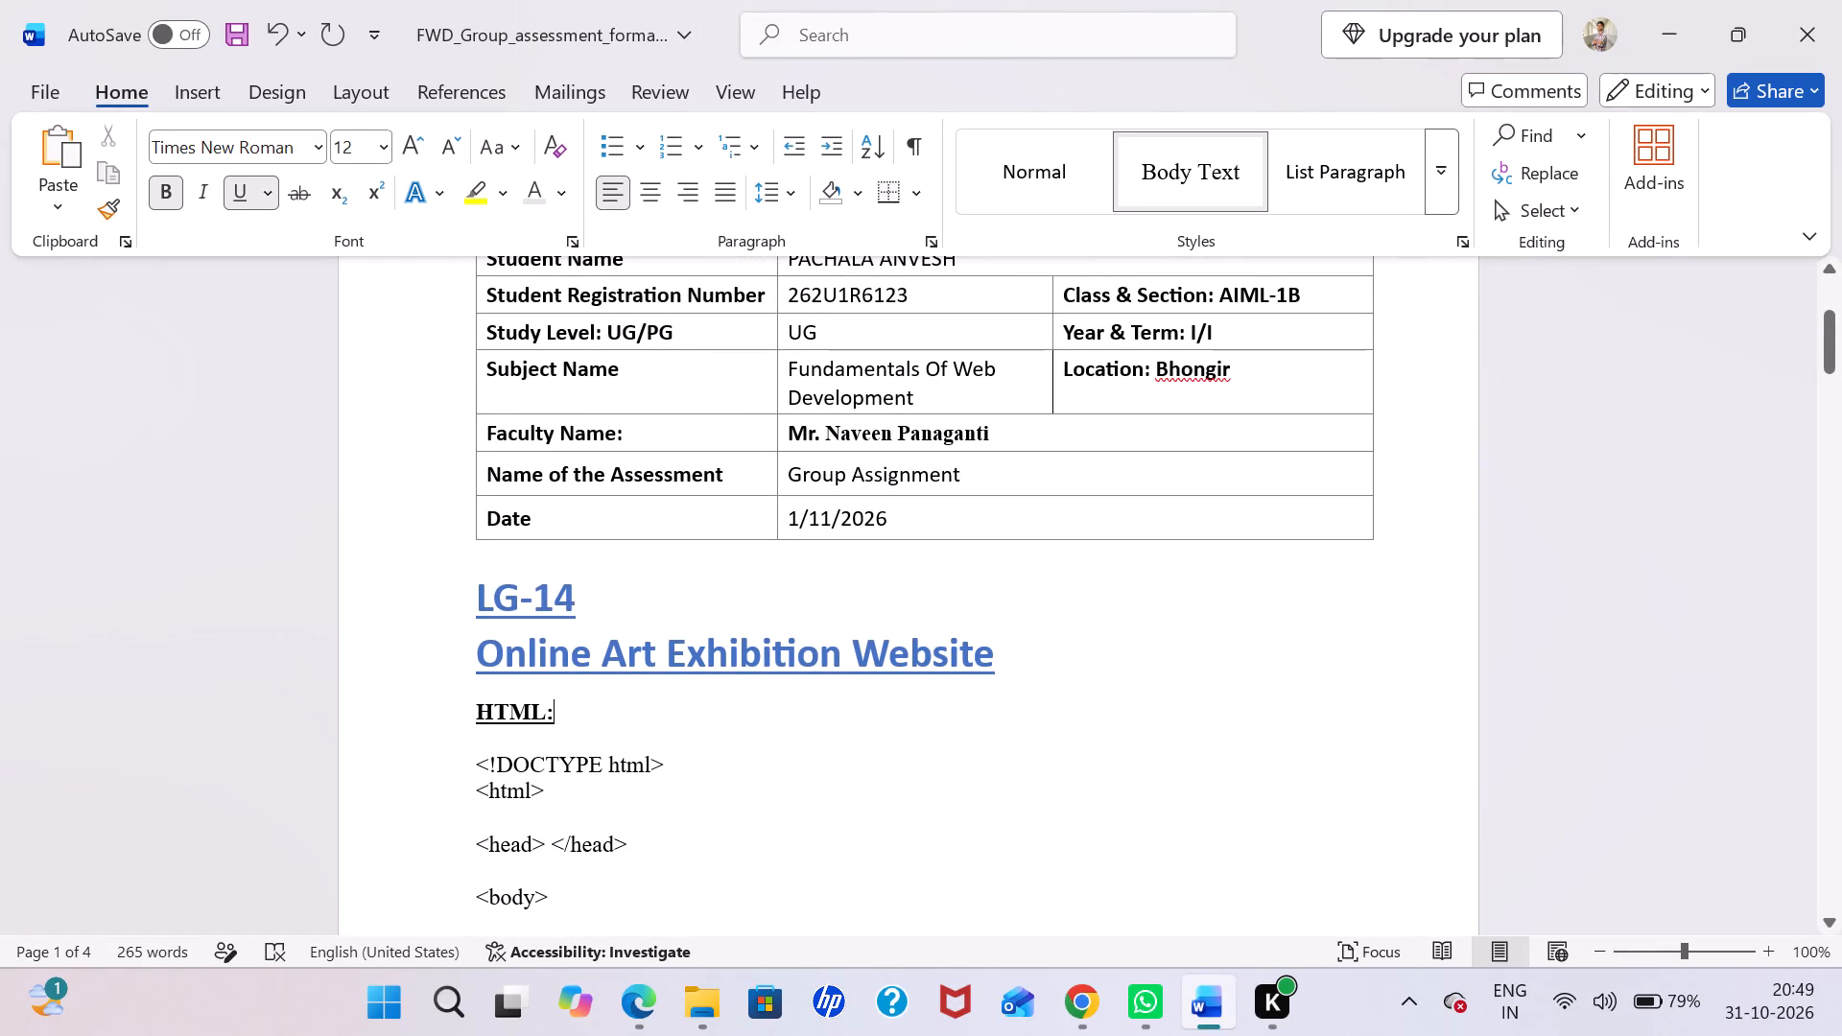
pyautogui.press('BackSpace')
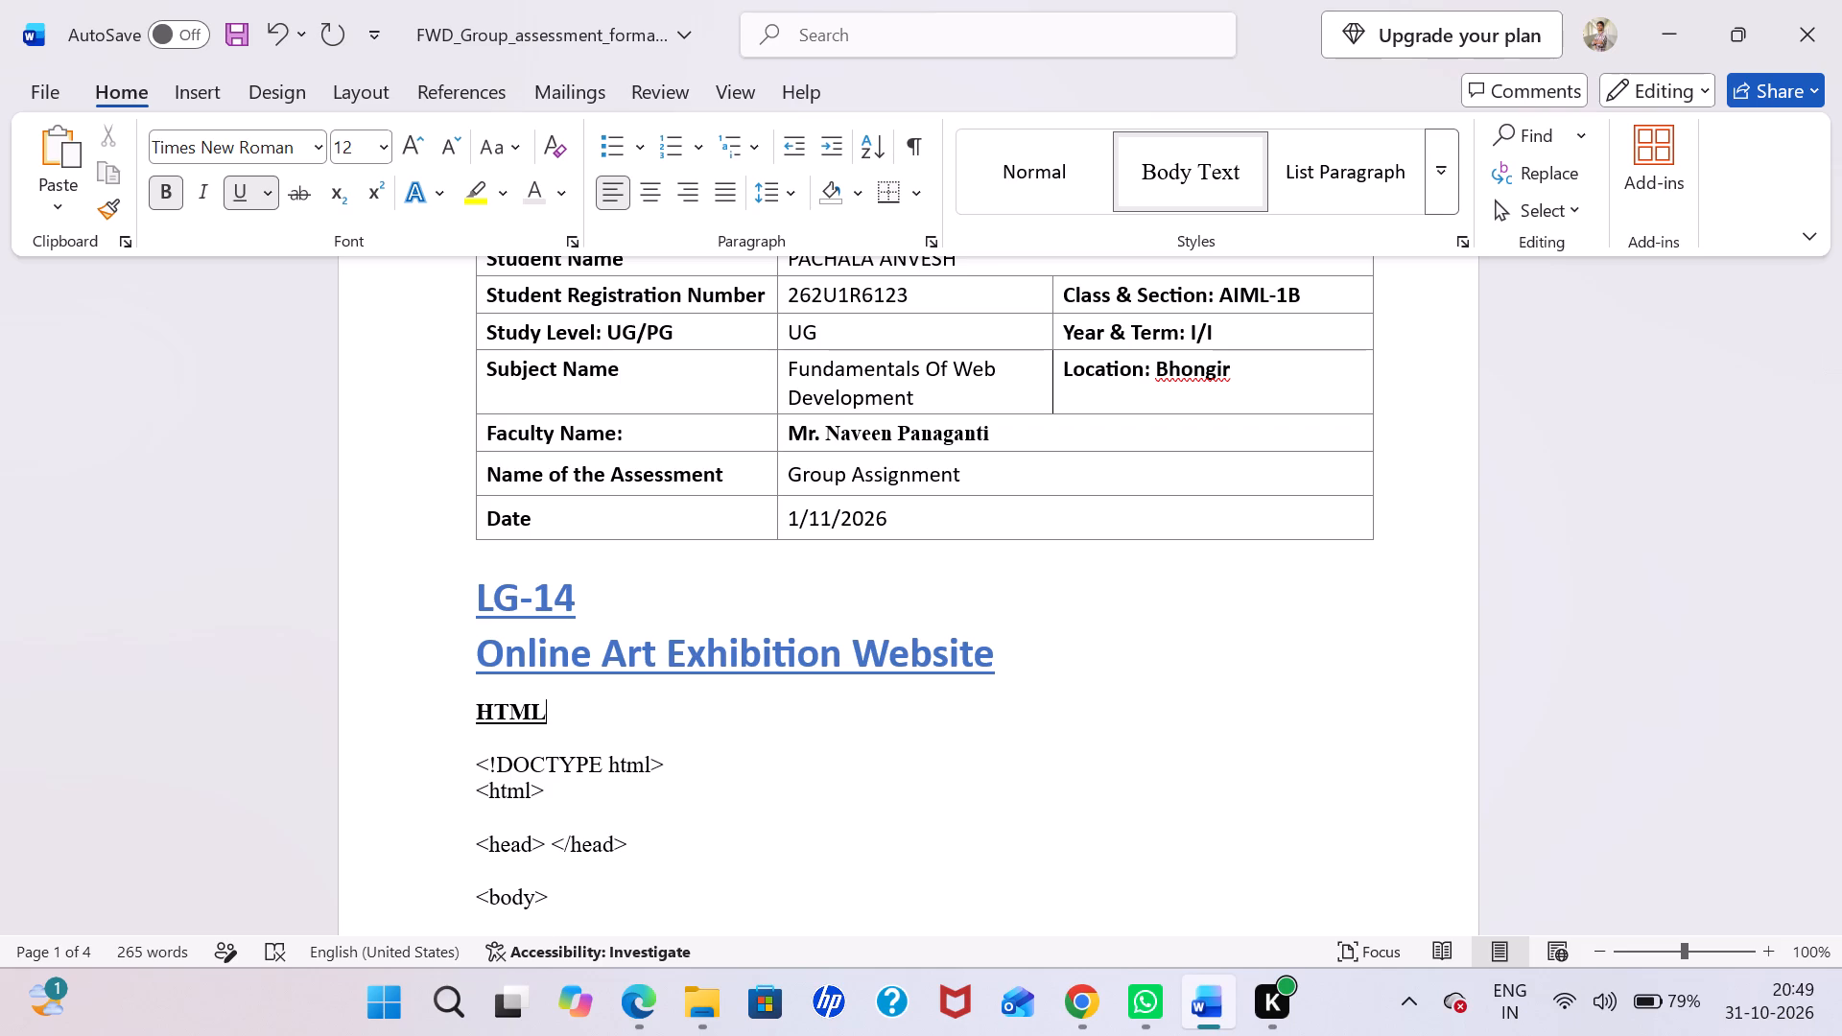
pyautogui.press('-')
pyautogui.write('CODE')
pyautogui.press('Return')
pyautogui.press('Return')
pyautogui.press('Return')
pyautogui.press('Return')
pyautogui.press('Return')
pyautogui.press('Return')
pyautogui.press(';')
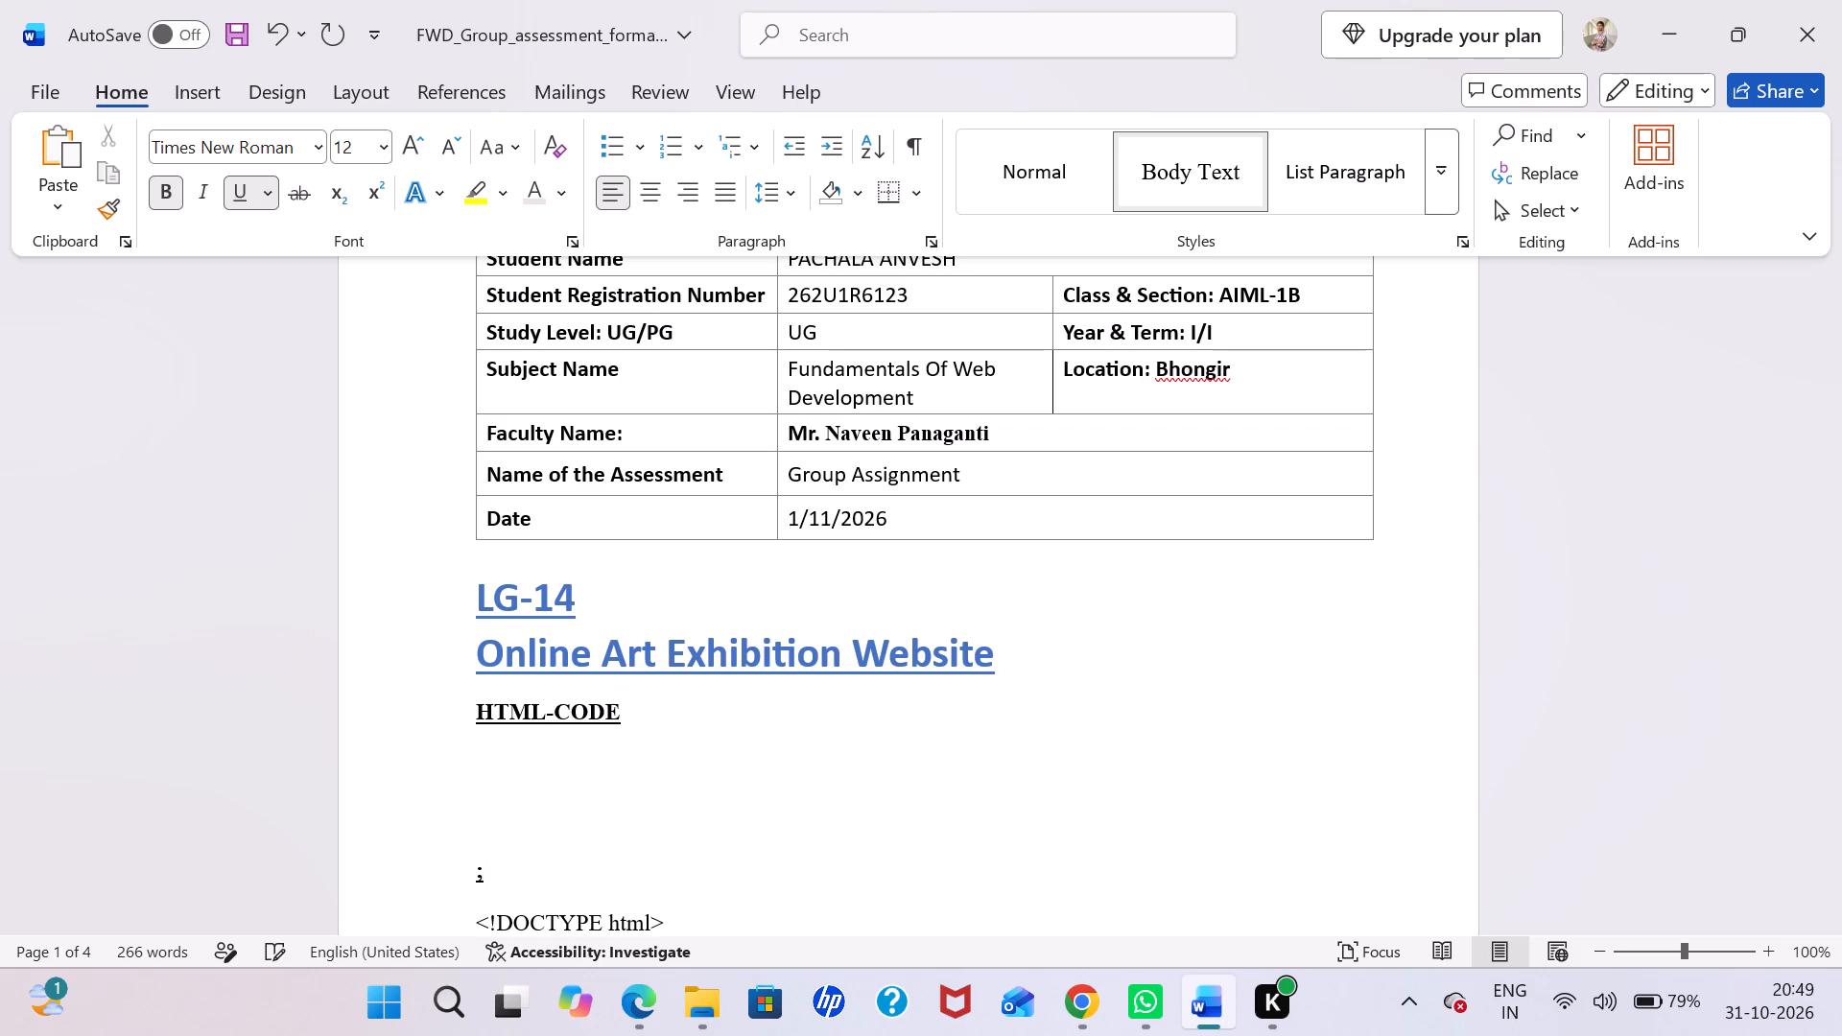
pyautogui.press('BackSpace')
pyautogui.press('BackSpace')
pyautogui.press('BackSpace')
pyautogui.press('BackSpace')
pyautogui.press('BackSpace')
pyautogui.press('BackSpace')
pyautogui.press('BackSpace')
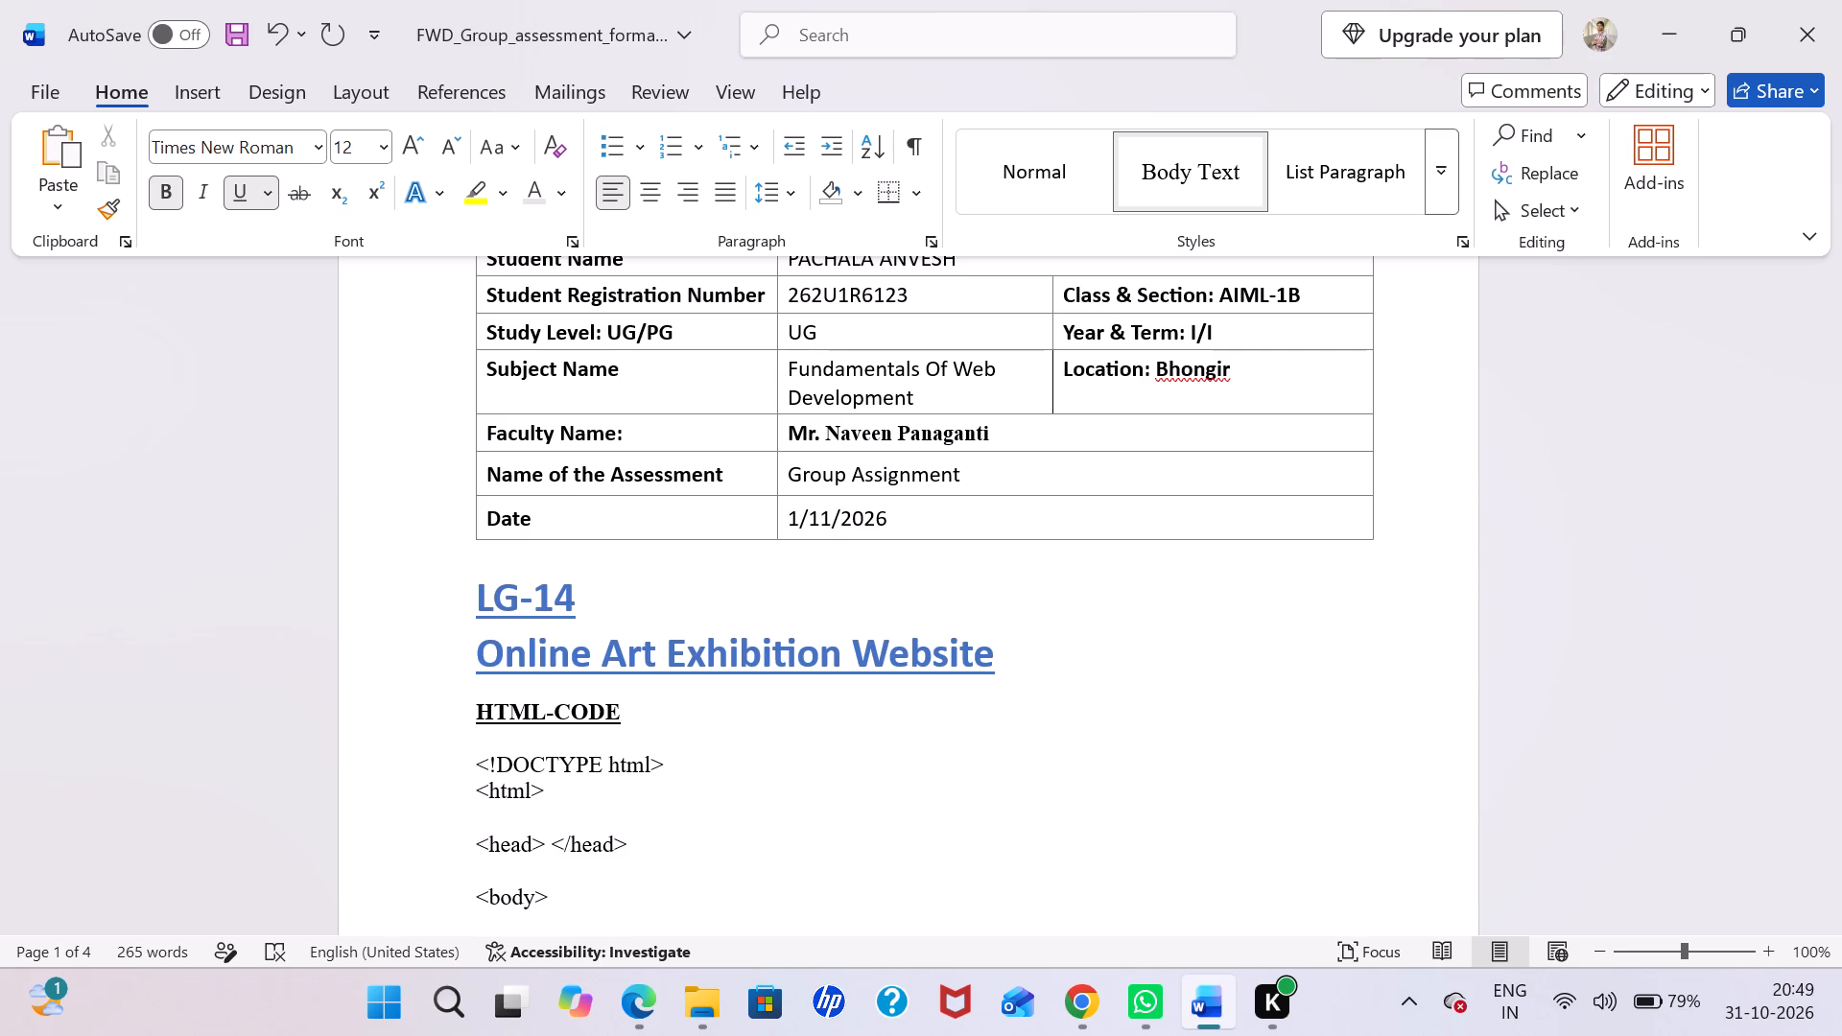
# Add a colon at the end of the HTML-CODE heading.
pyautogui.hotkey('shift', ':')
pyautogui.click(663, 725)
# Add the heading text "CCS-CODE:" on its own line below the playground screenshot on the last page.
pyautogui.scroll(-1, 663, 725)
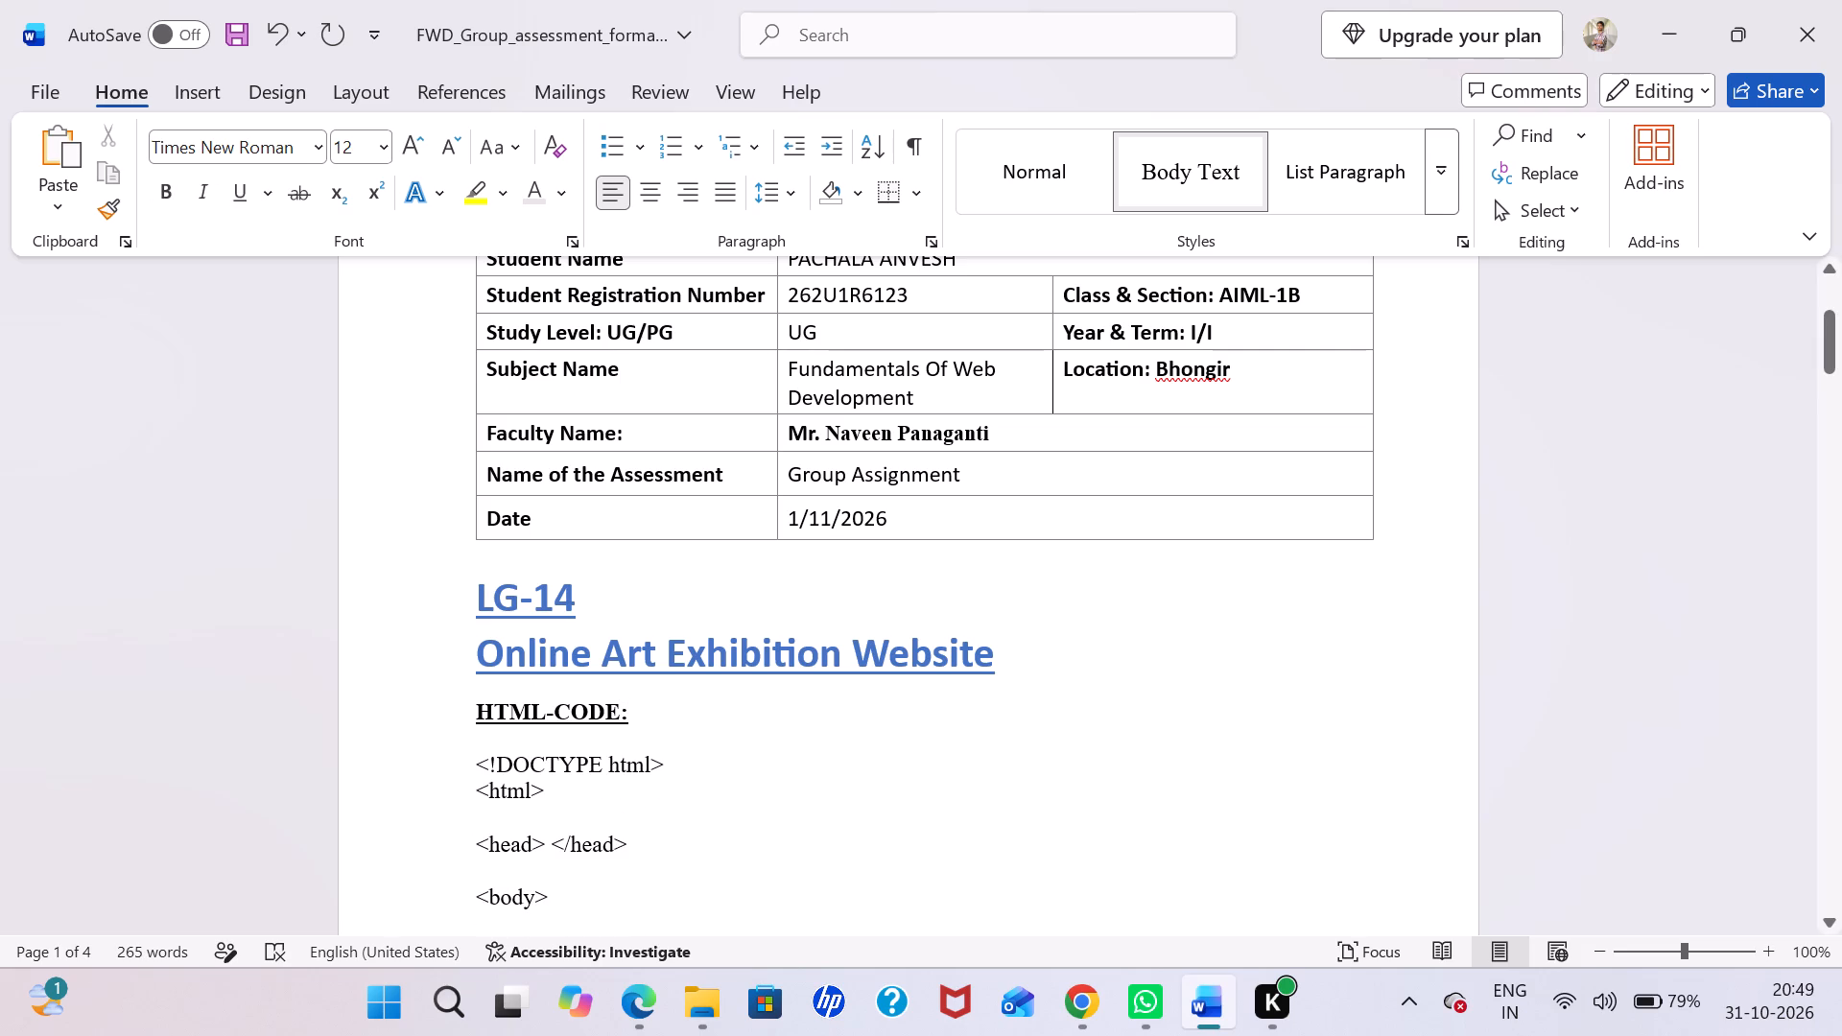
pyautogui.scroll(-6, 663, 725)
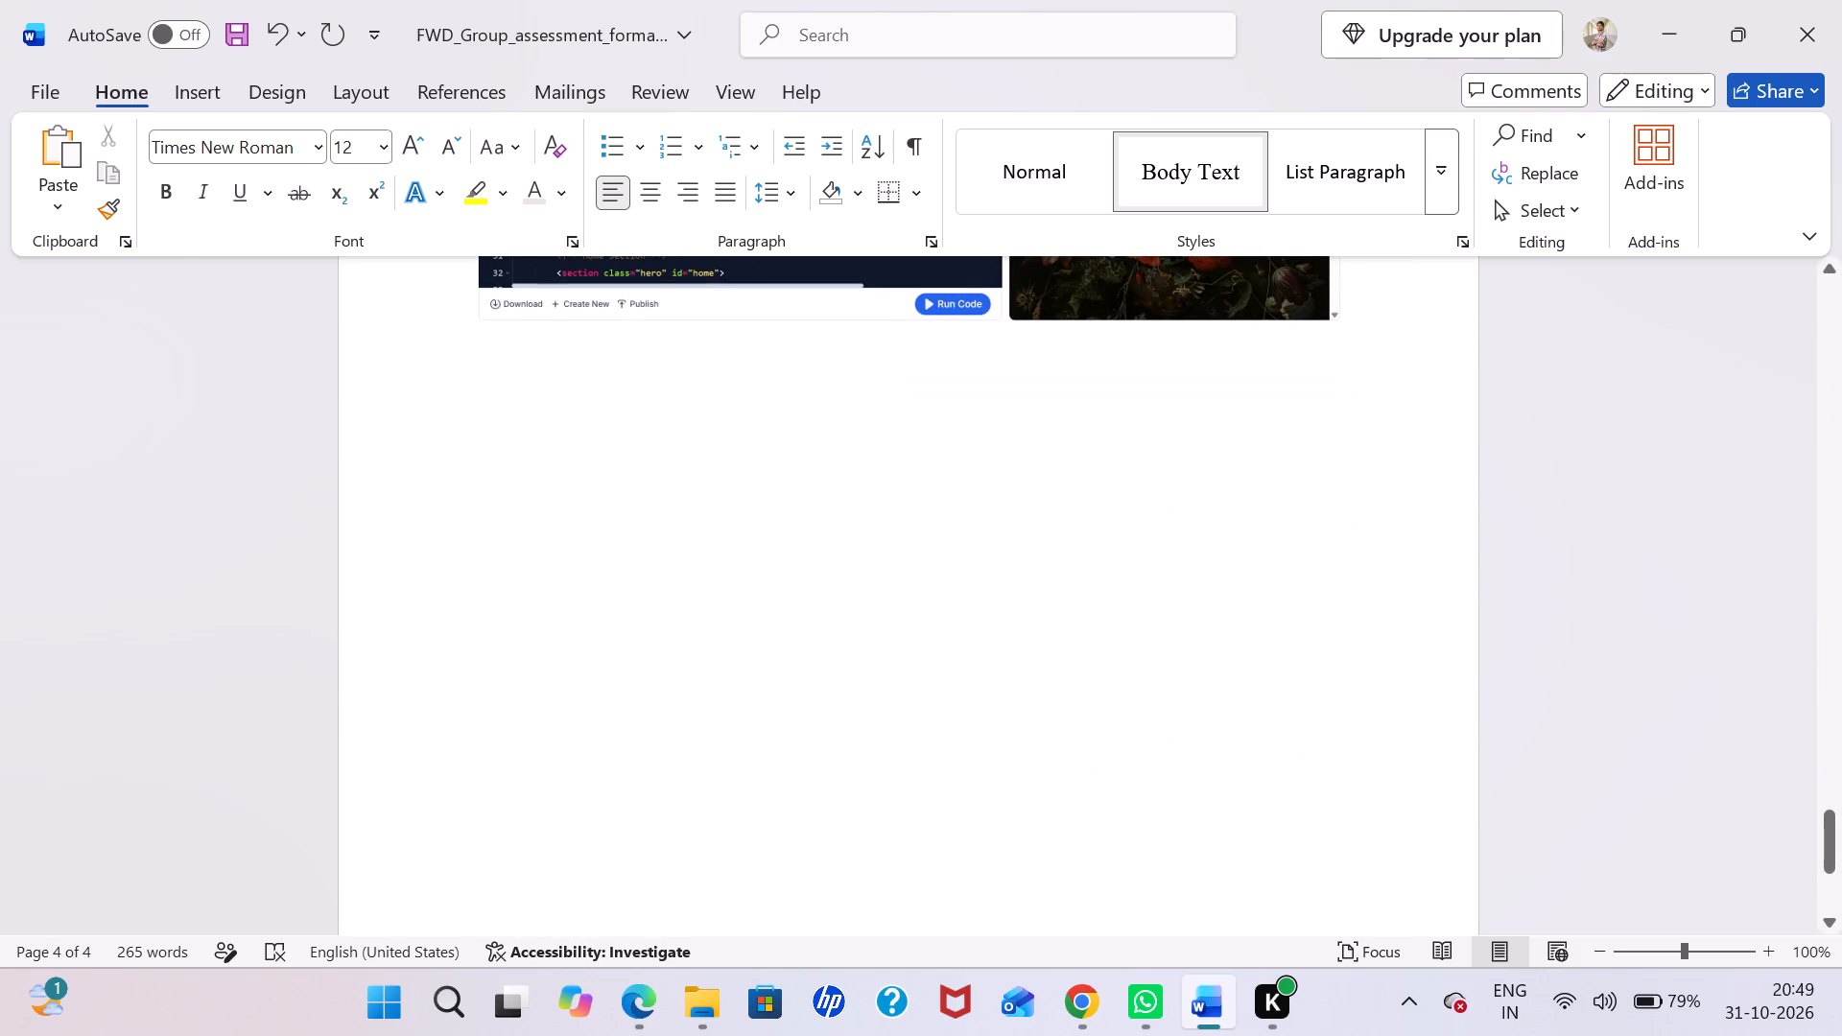
pyautogui.scroll(1, 579, 412)
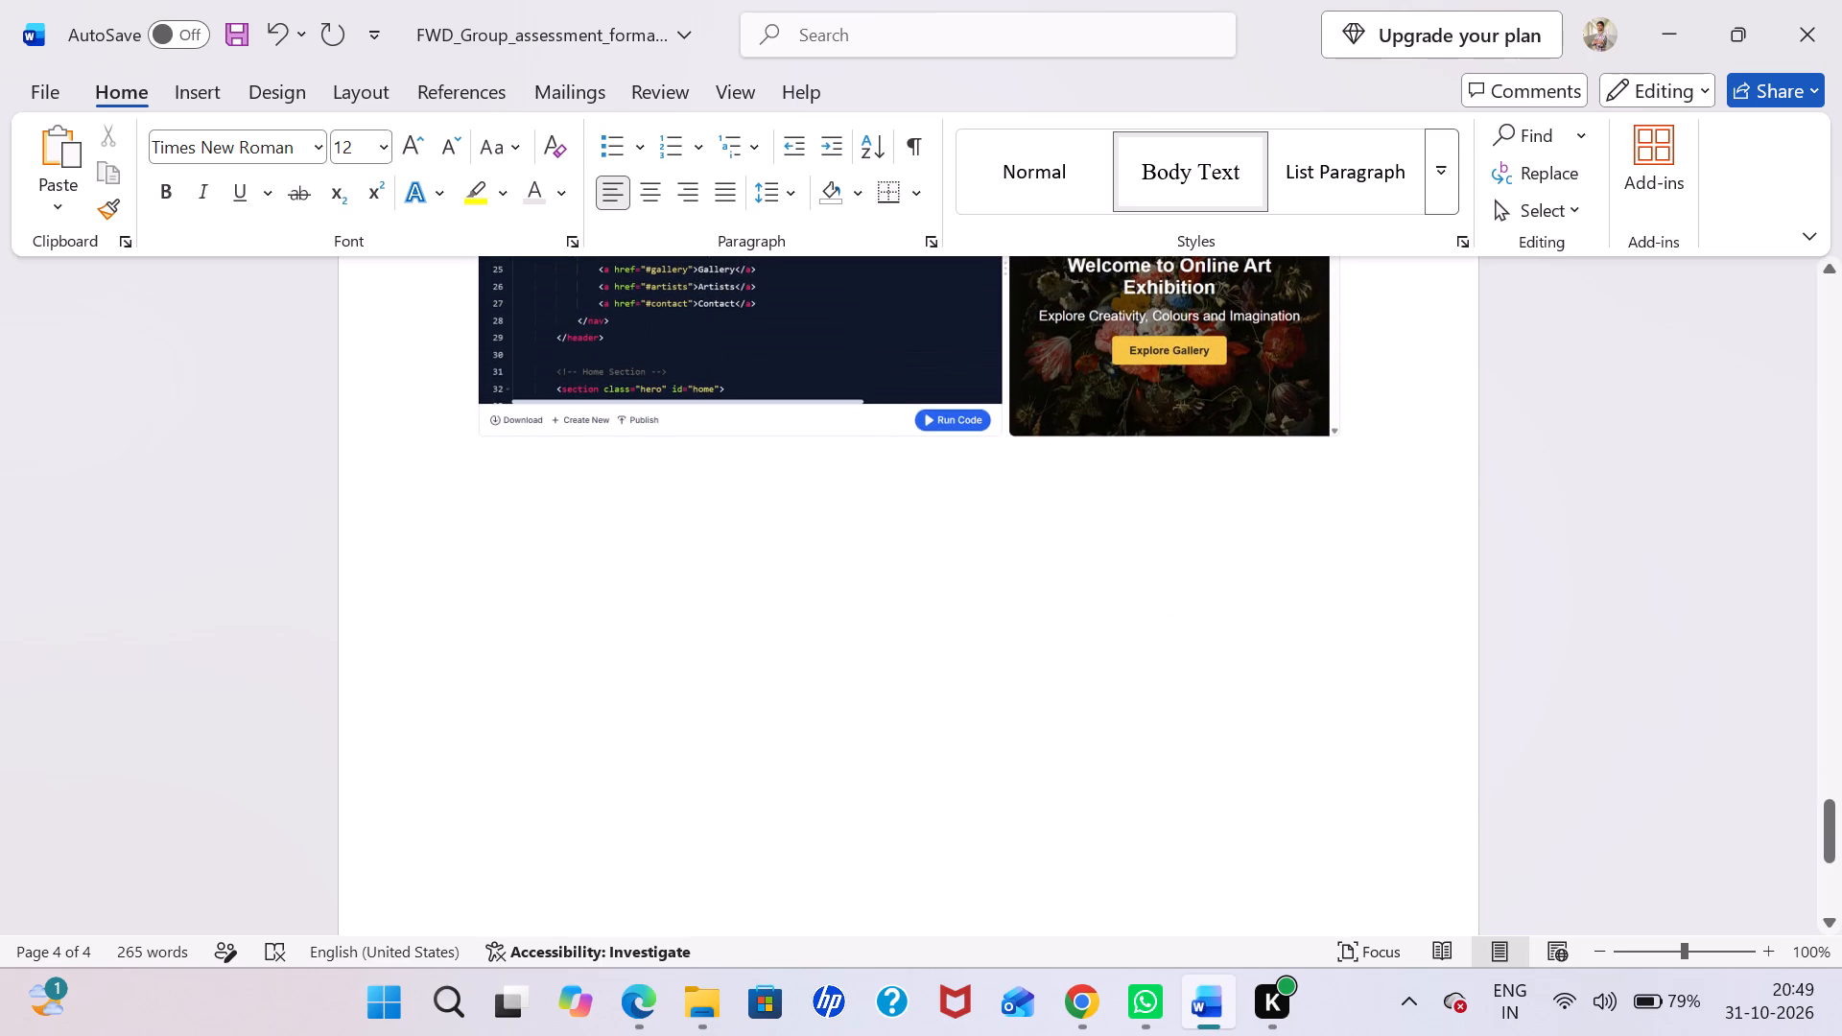
pyautogui.doubleClick(502, 514)
pyautogui.click(509, 786)
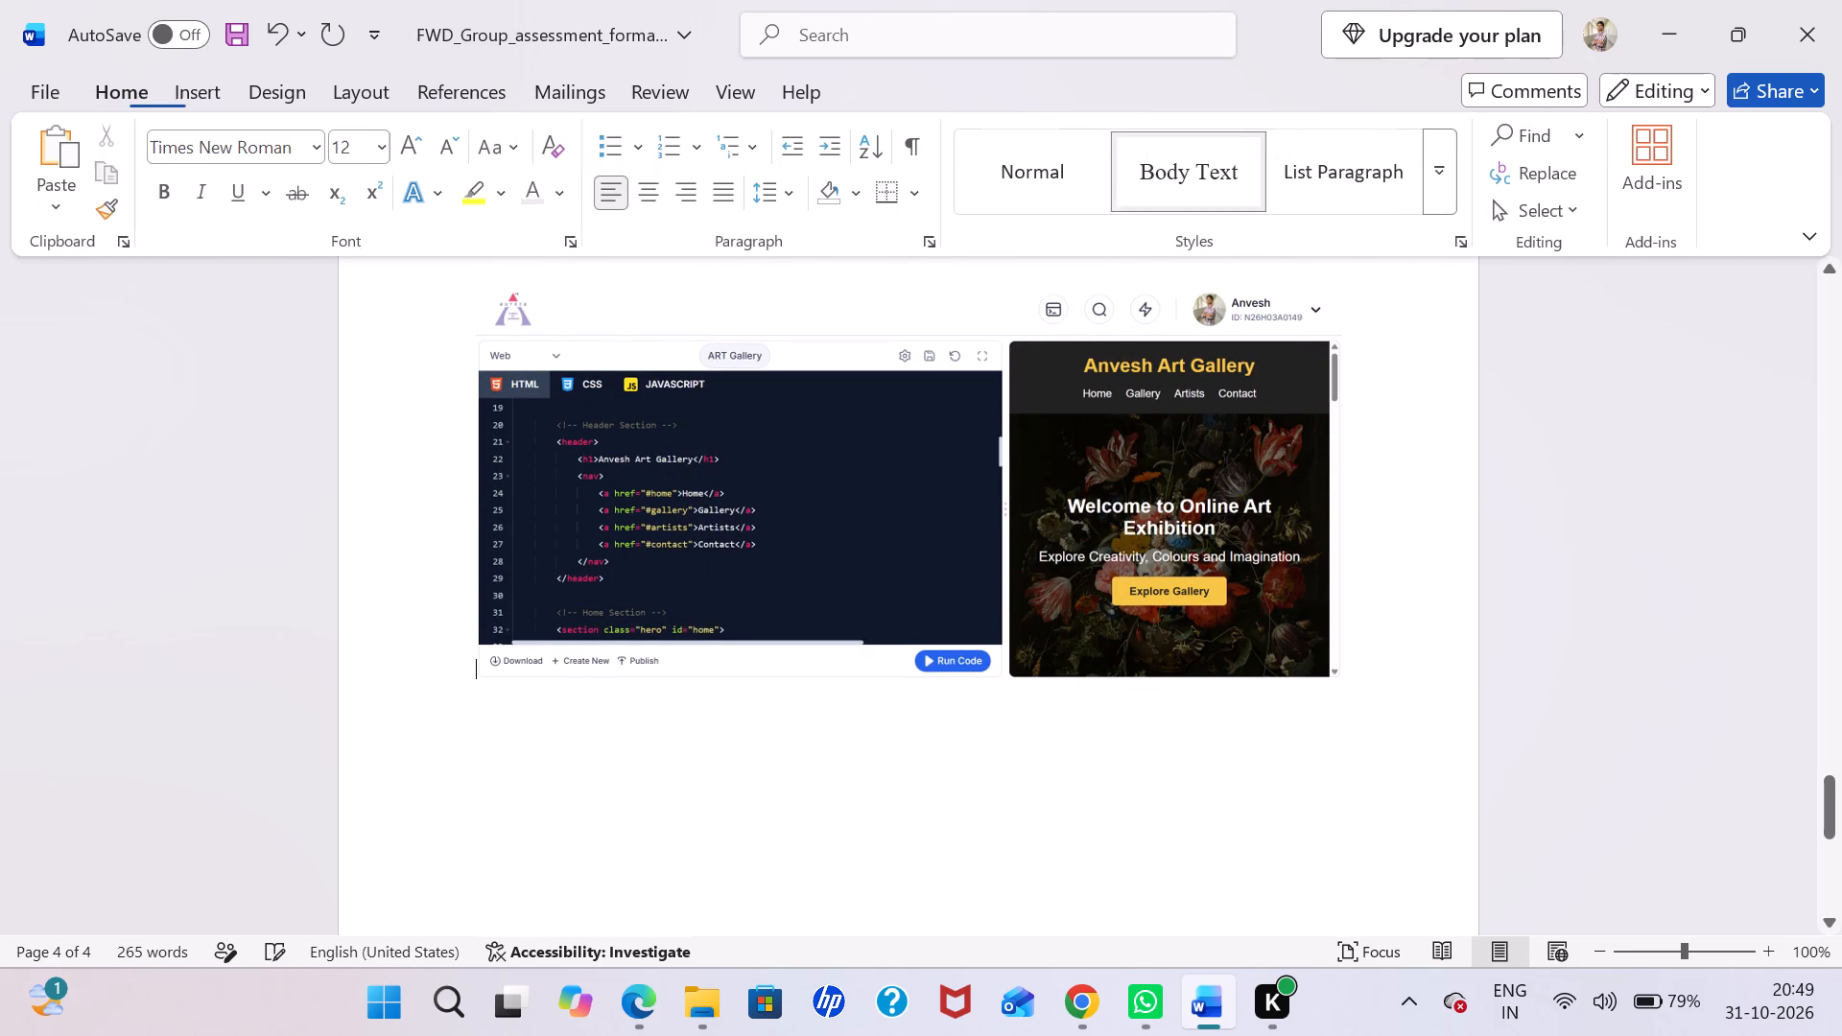
pyautogui.click(509, 786)
pyautogui.doubleClick(509, 786)
pyautogui.rightClick(509, 786)
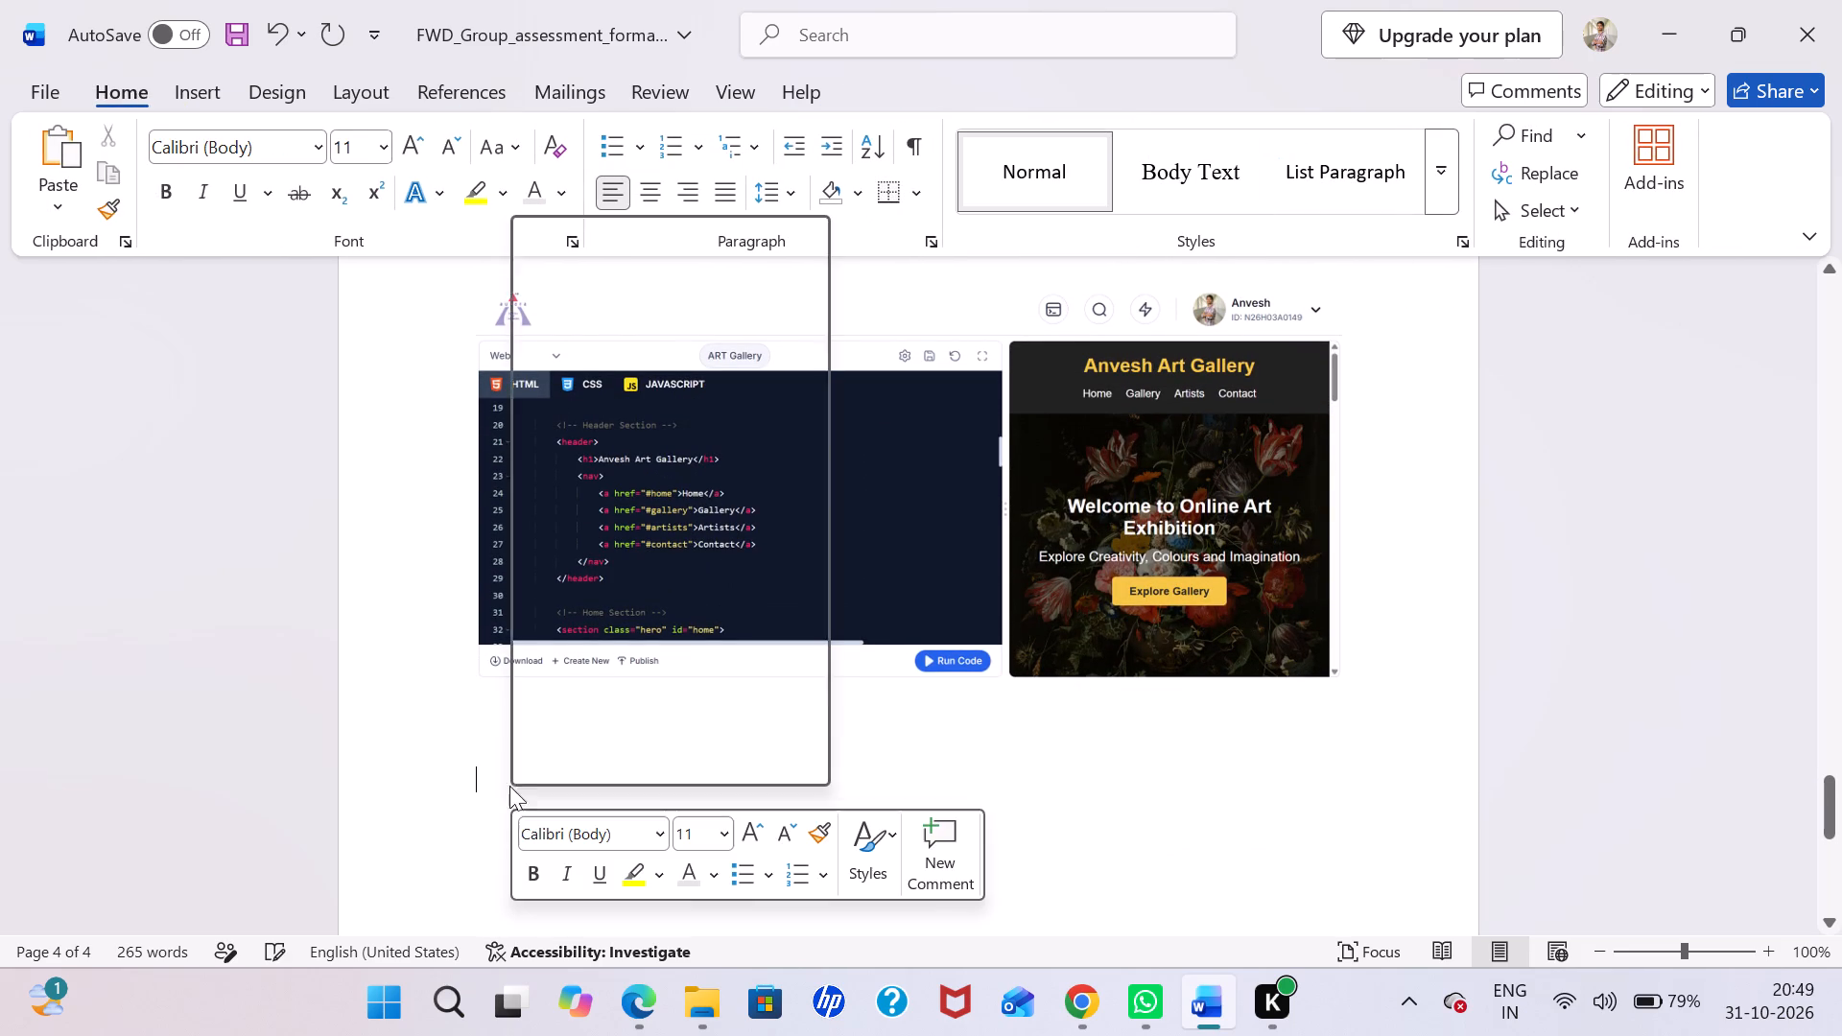
pyautogui.click(1018, 738)
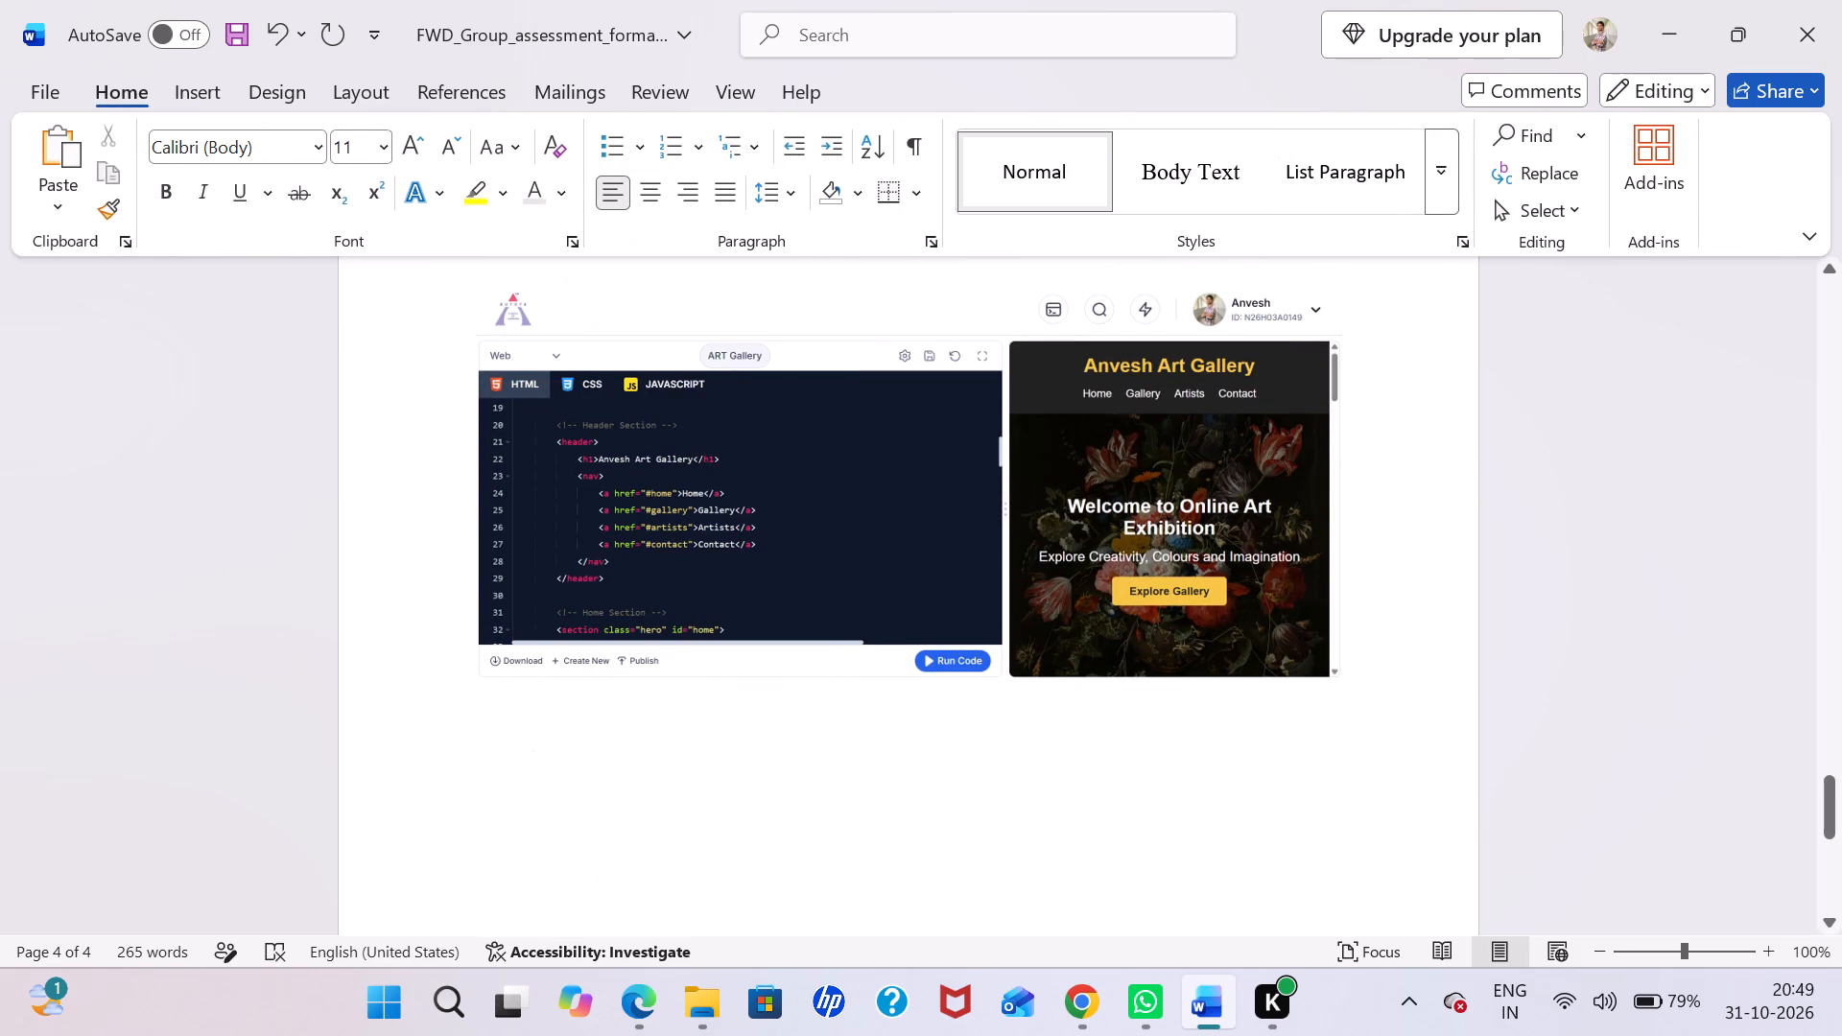
pyautogui.write('CC')
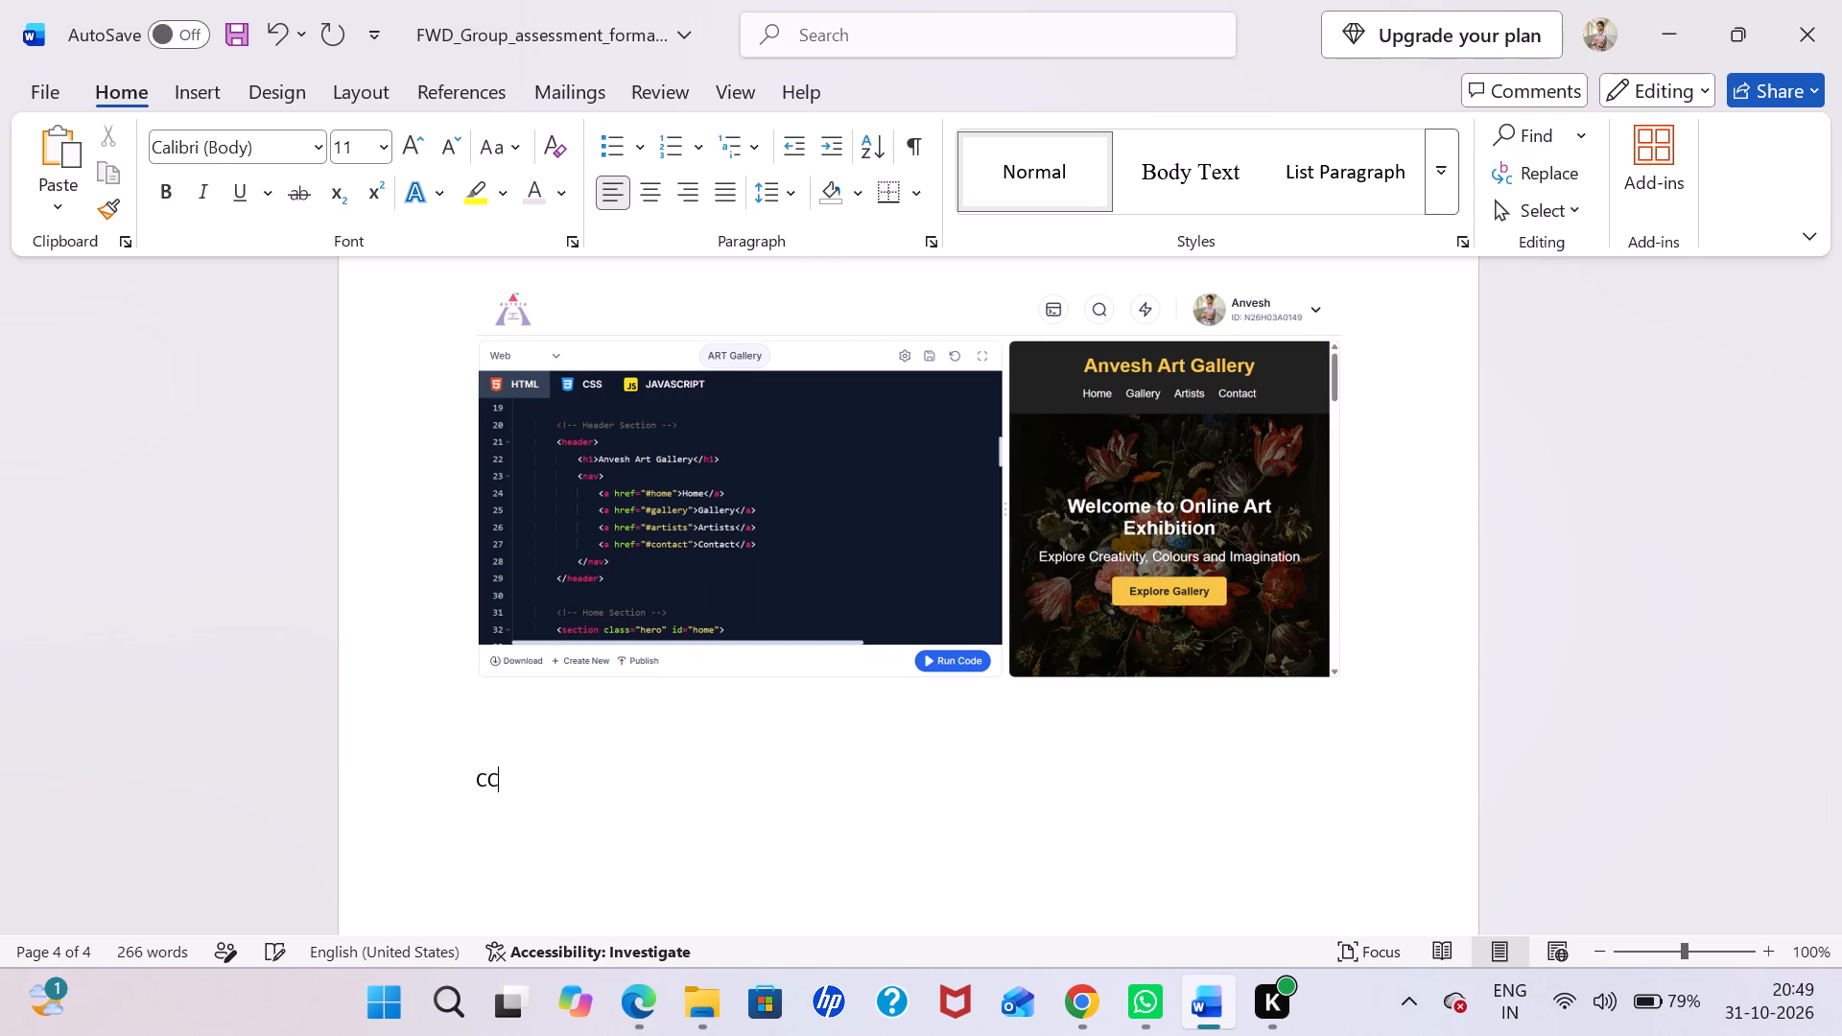
pyautogui.press('s')
pyautogui.press('-')
pyautogui.write('CO')
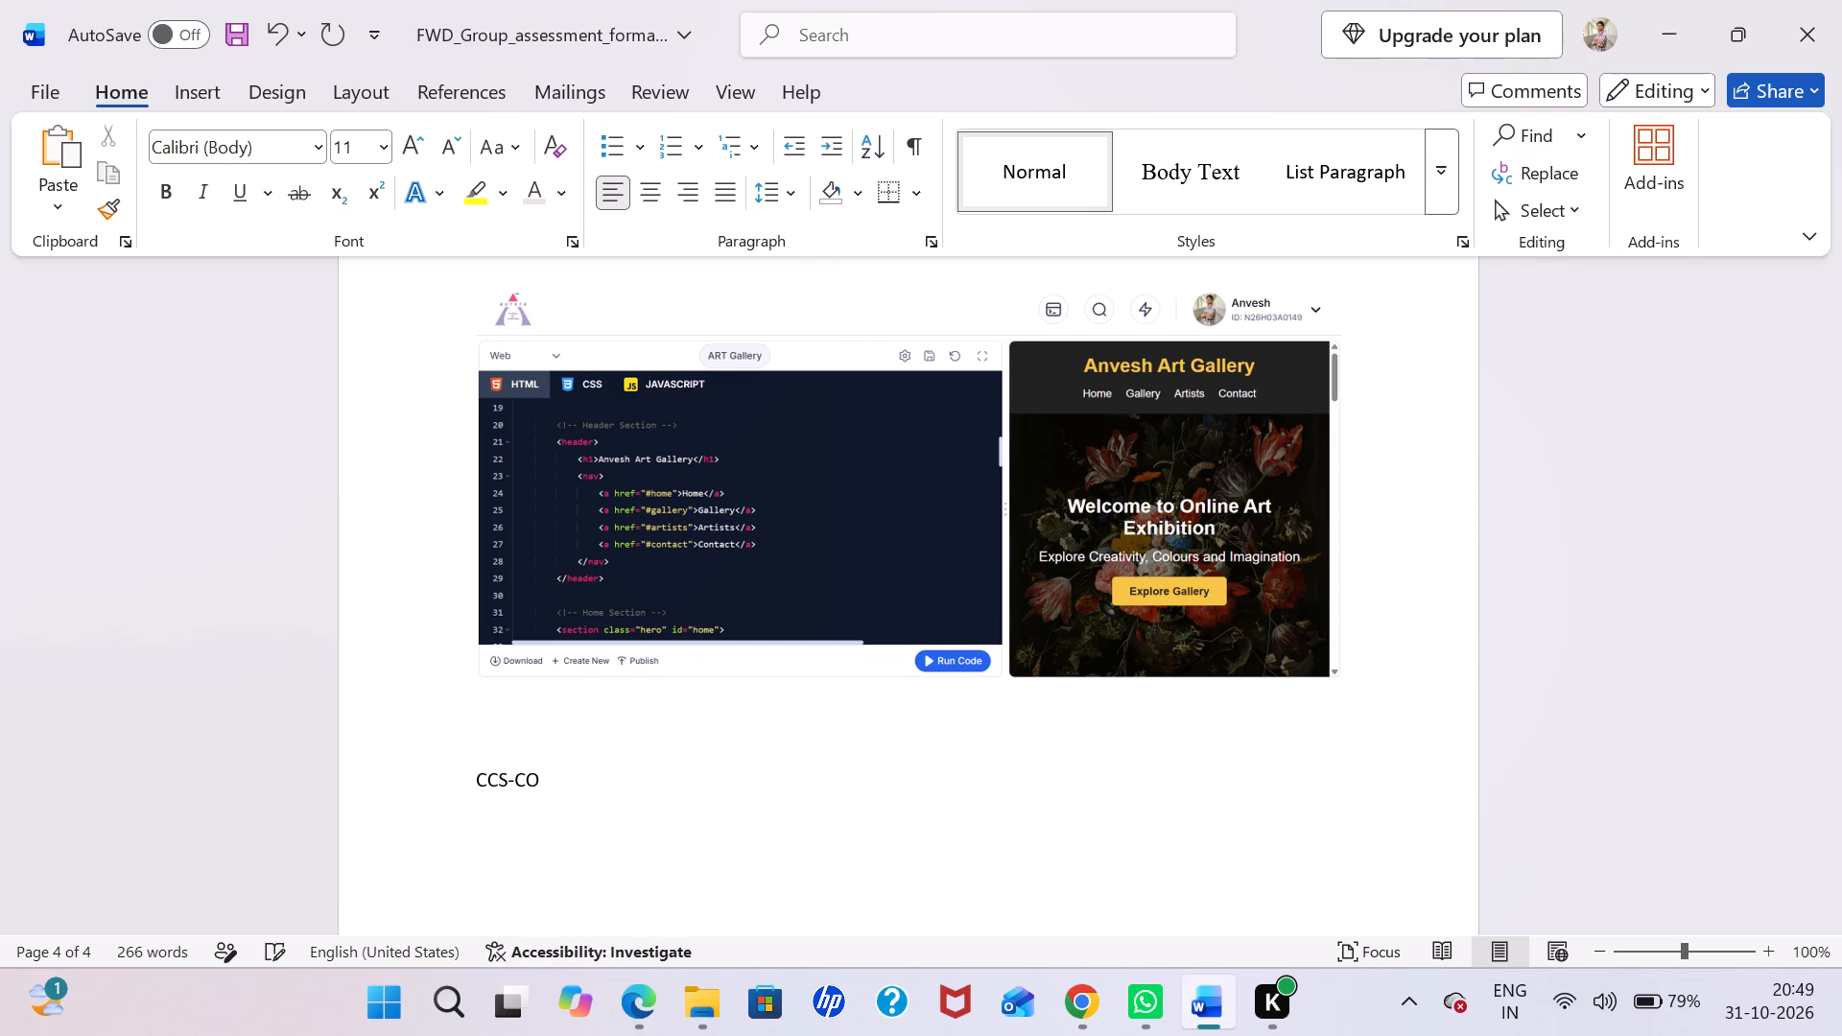
pyautogui.write('DE')
pyautogui.hotkey('shift', ':')
# Make the CCS-CODE heading text bold and underlined, and start a new line below it.
pyautogui.moveTo(472, 778); pyautogui.dragTo(557, 789)
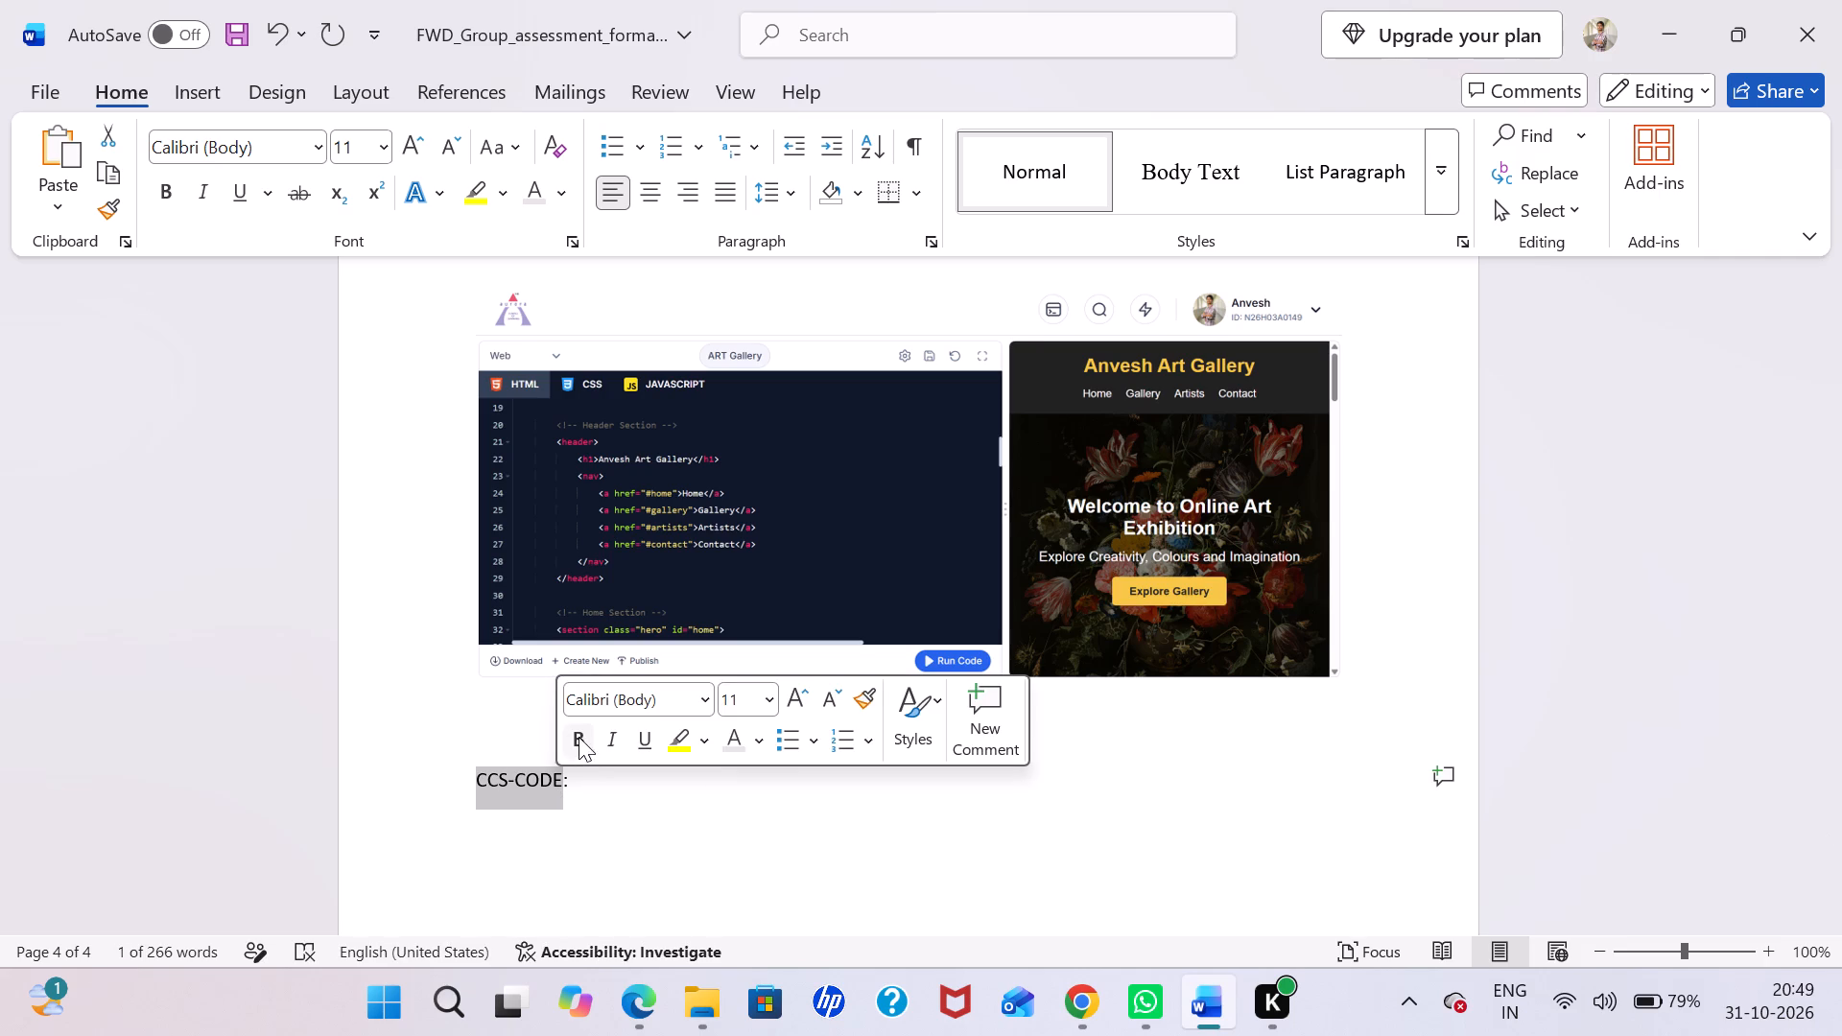
pyautogui.click(579, 737)
pyautogui.click(646, 744)
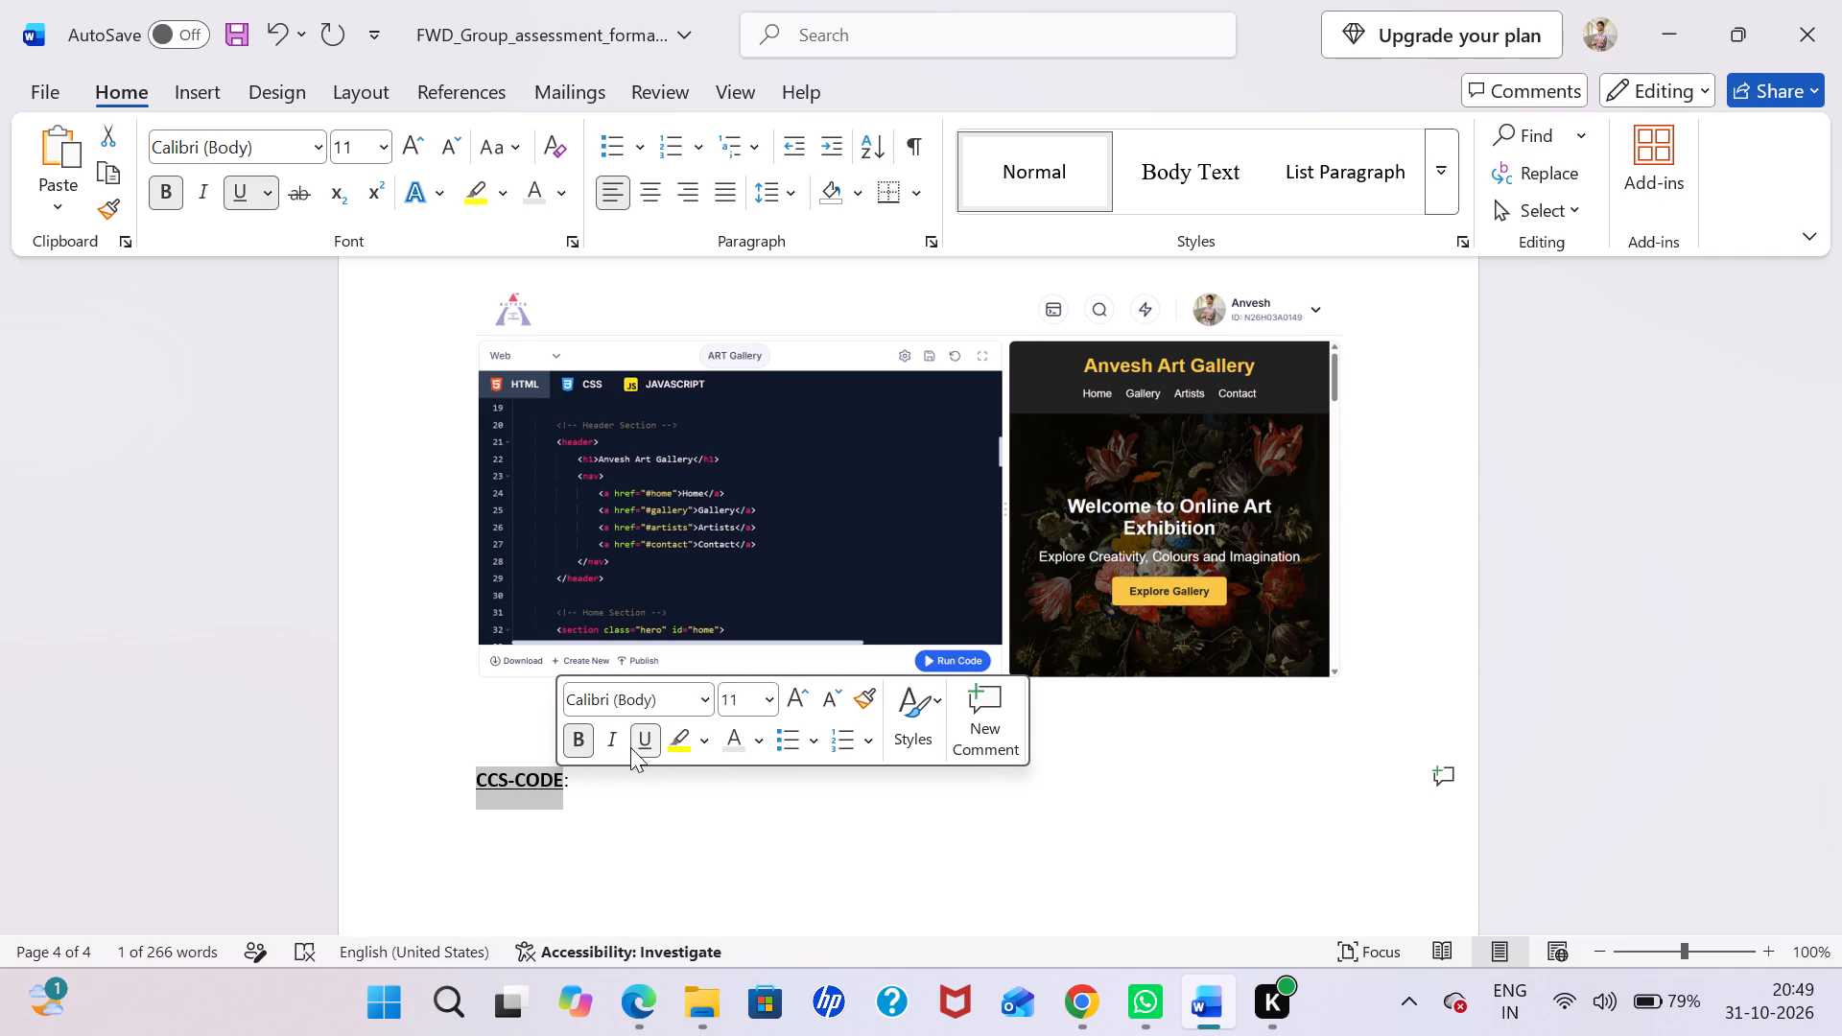
pyautogui.click(756, 810)
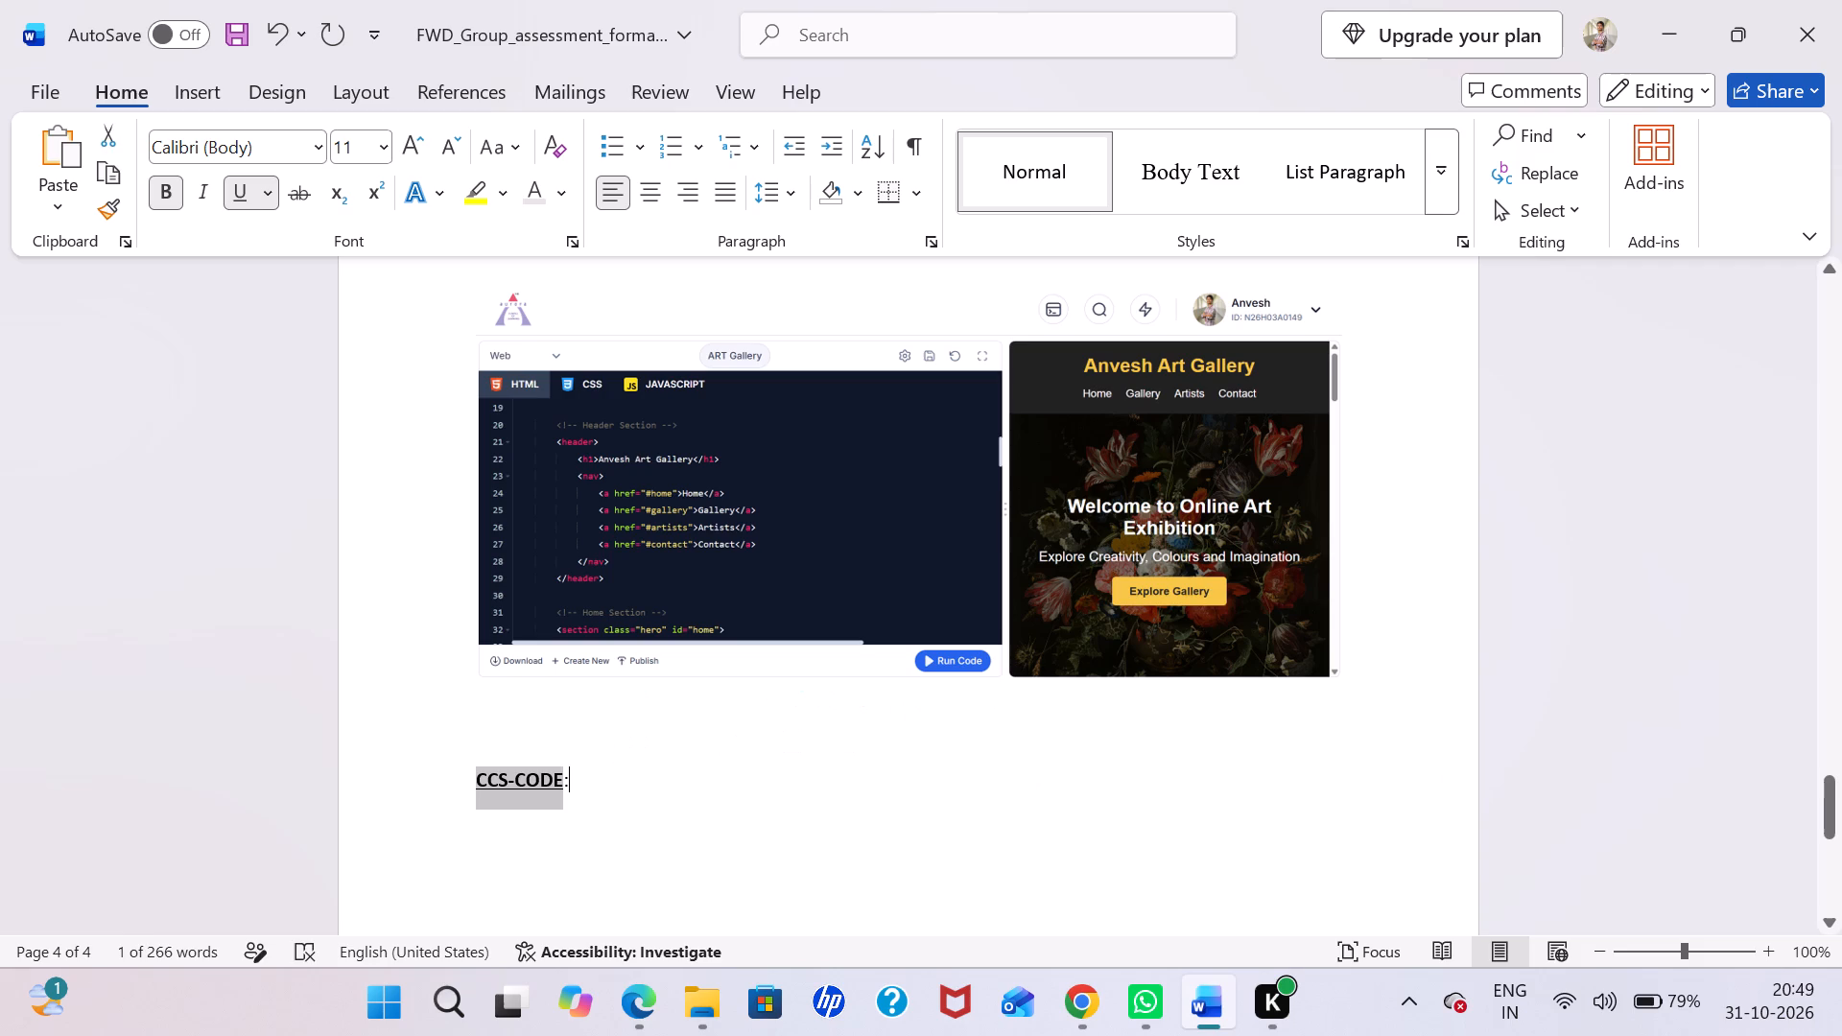
pyautogui.press('Return')
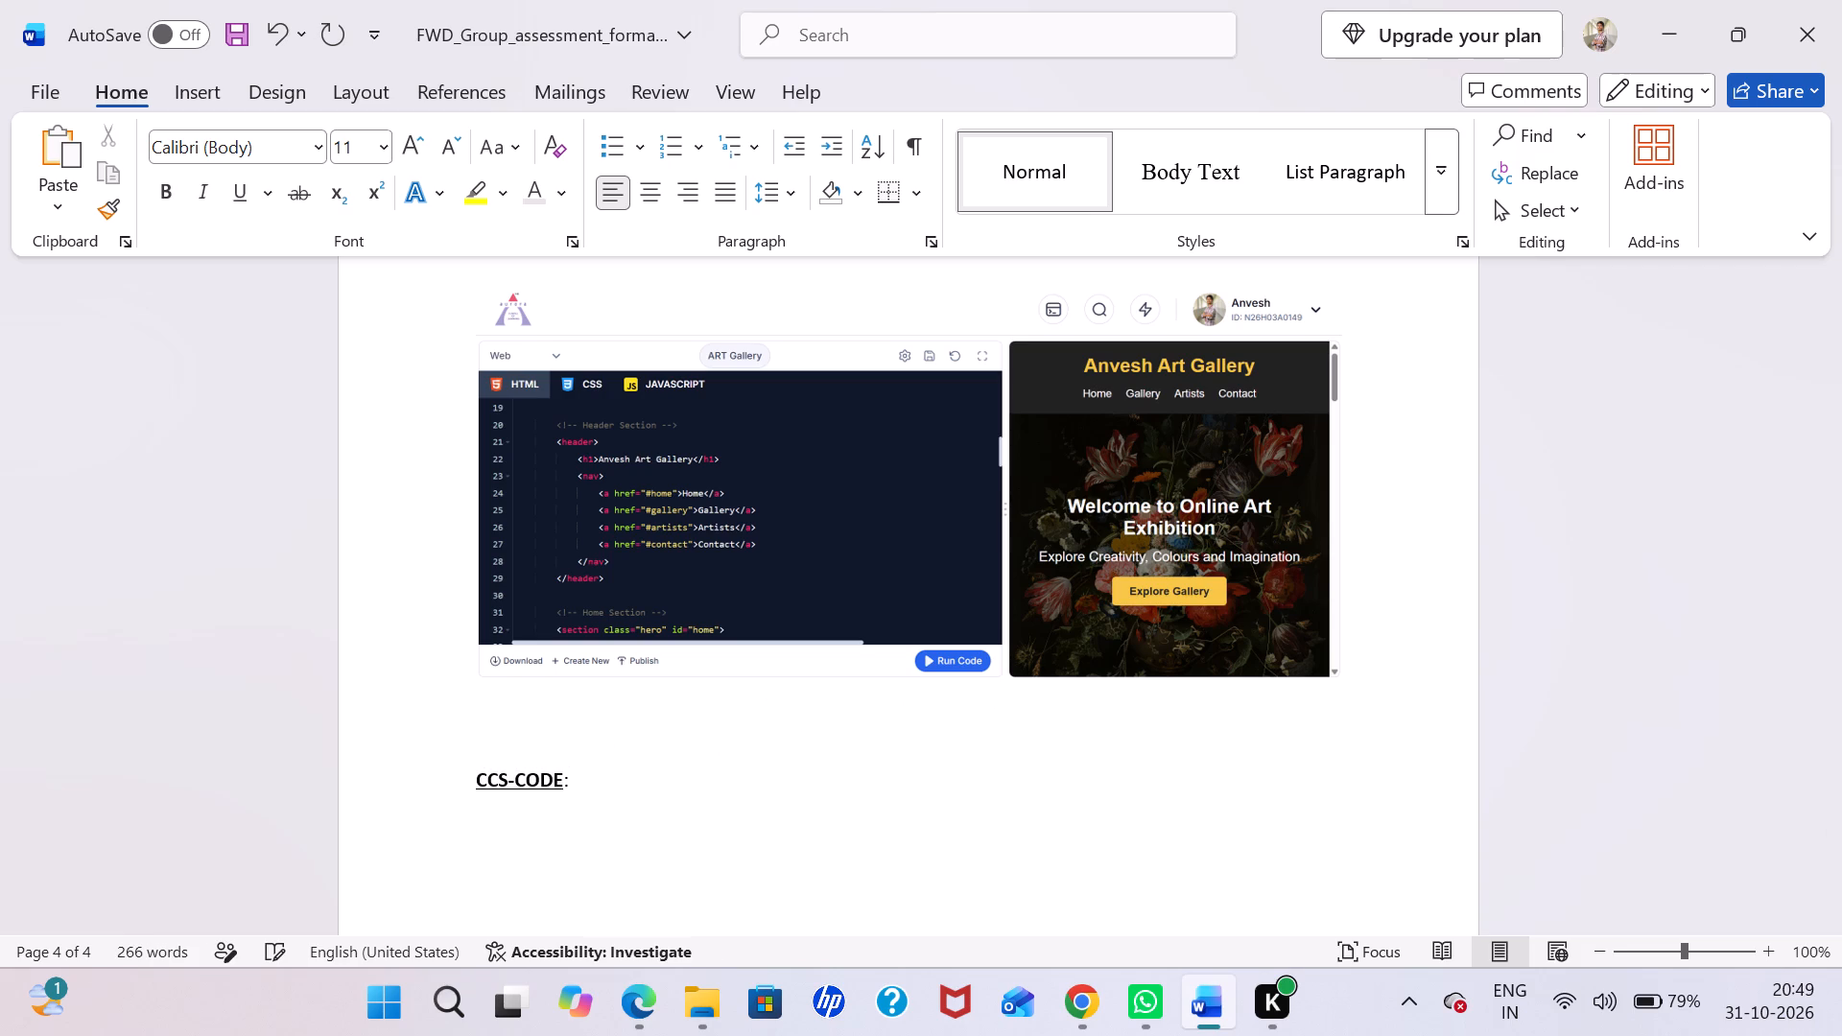
pyautogui.click(1078, 1004)
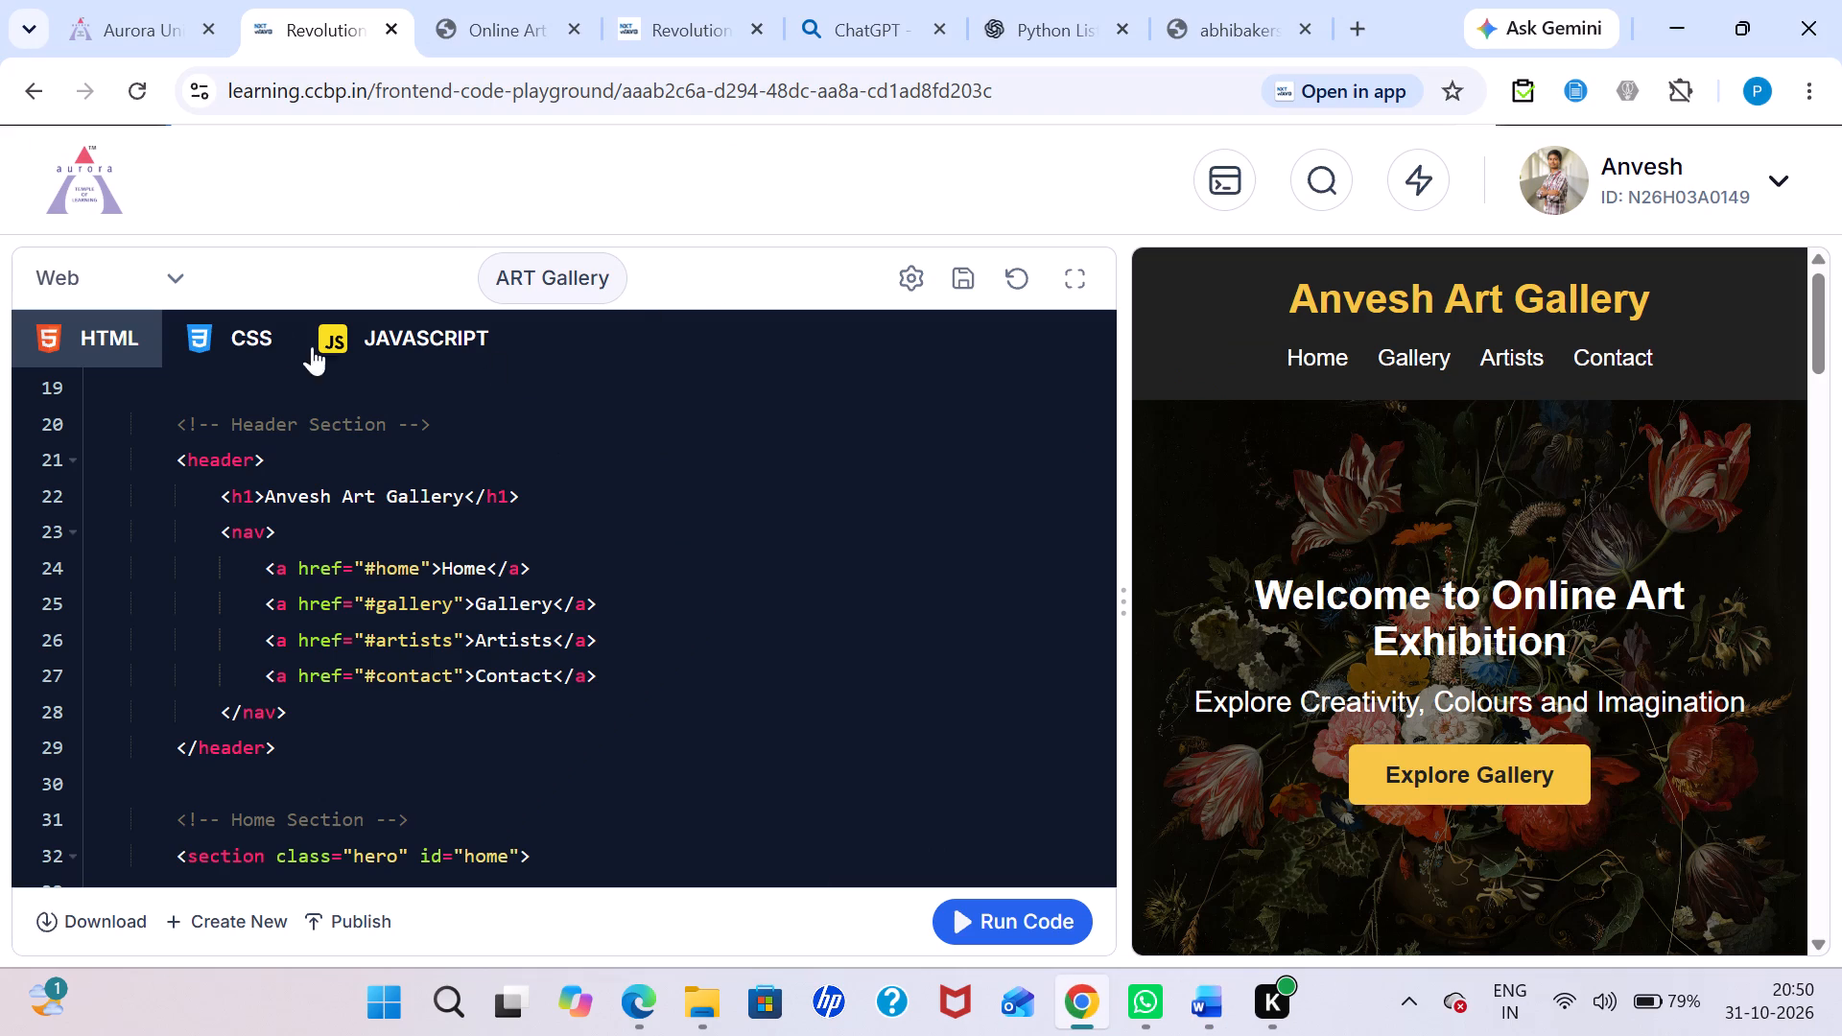
pyautogui.click(260, 324)
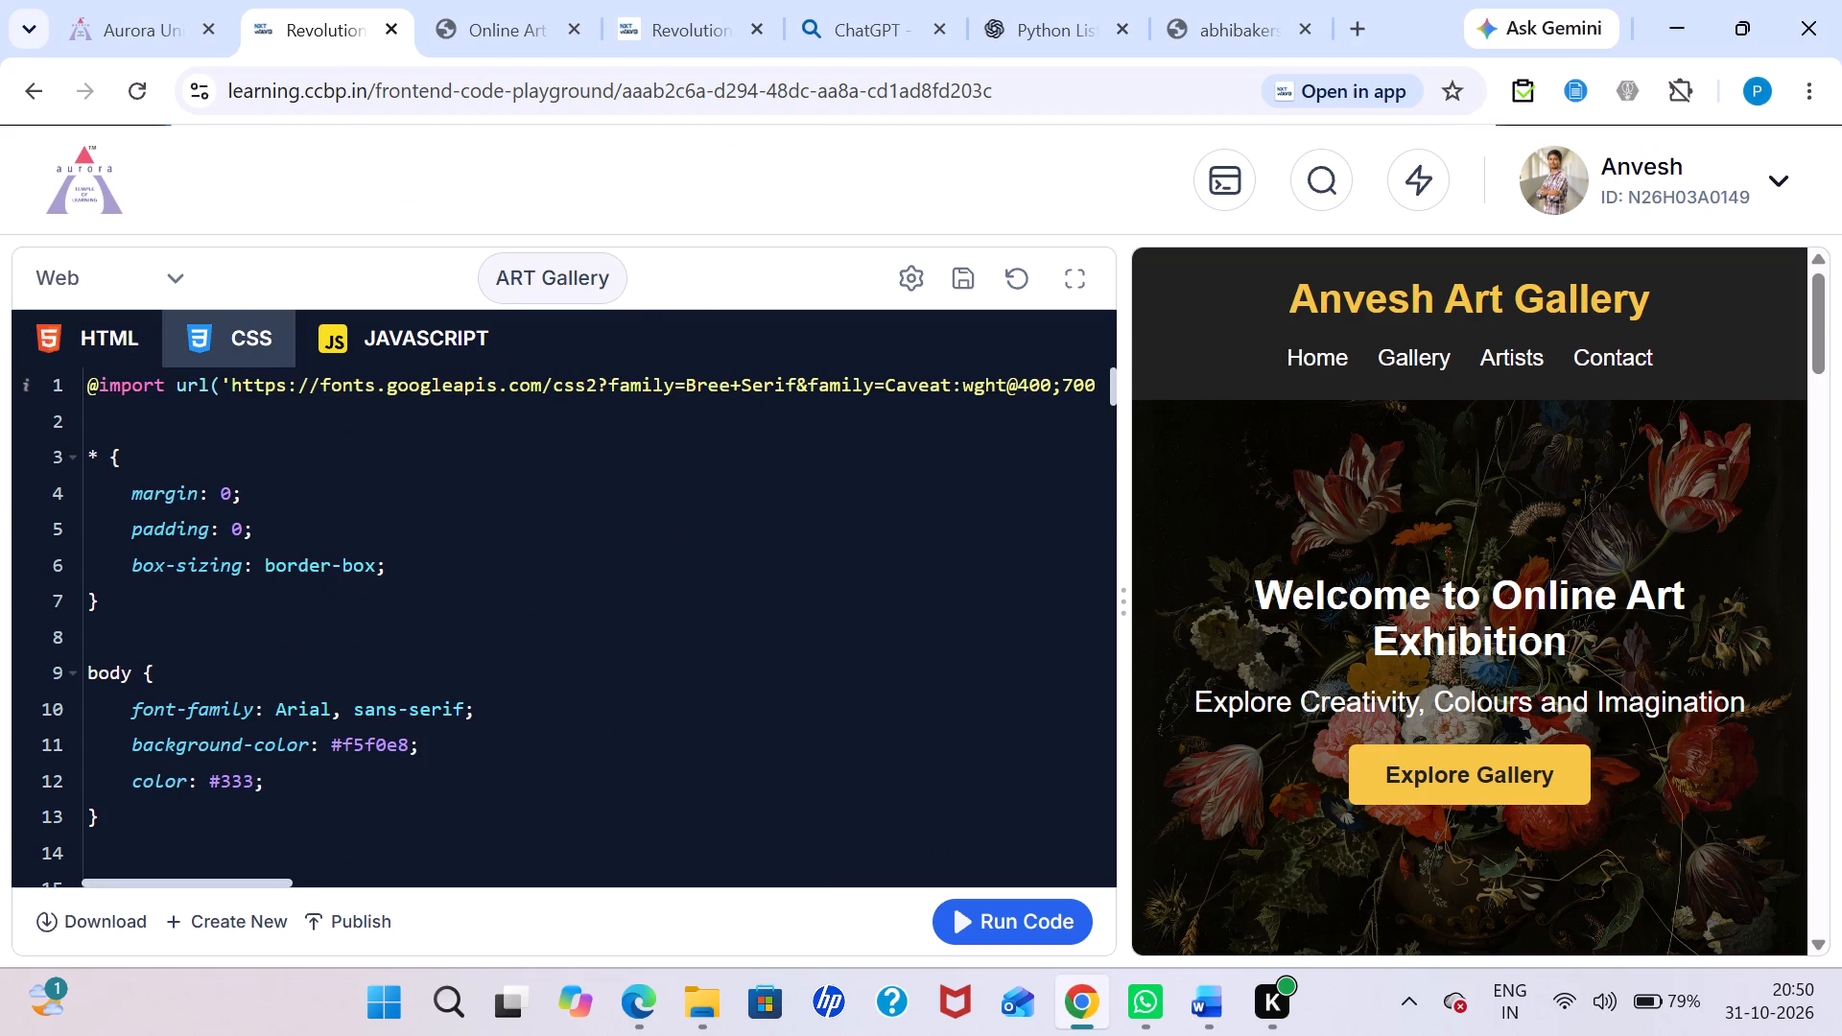
pyautogui.moveTo(85, 382); pyautogui.dragTo(263, 686)
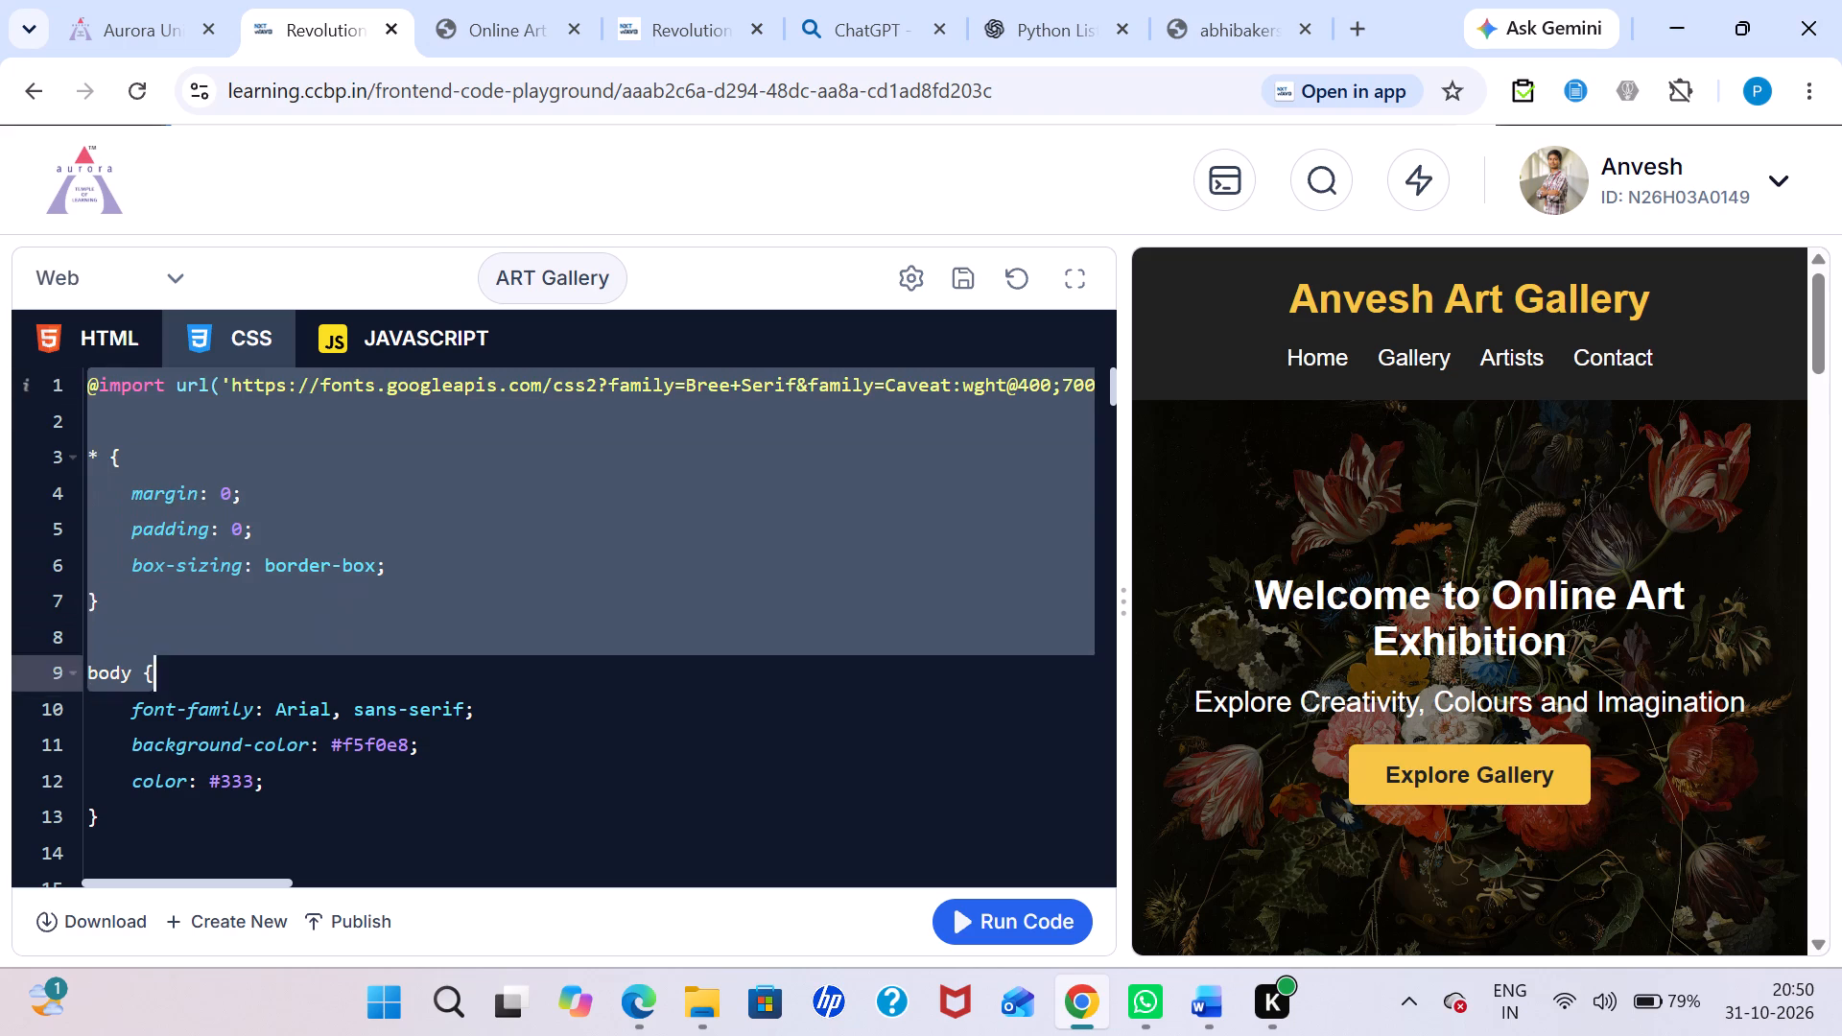
pyautogui.moveTo(263, 686); pyautogui.dragTo(273, 1035)
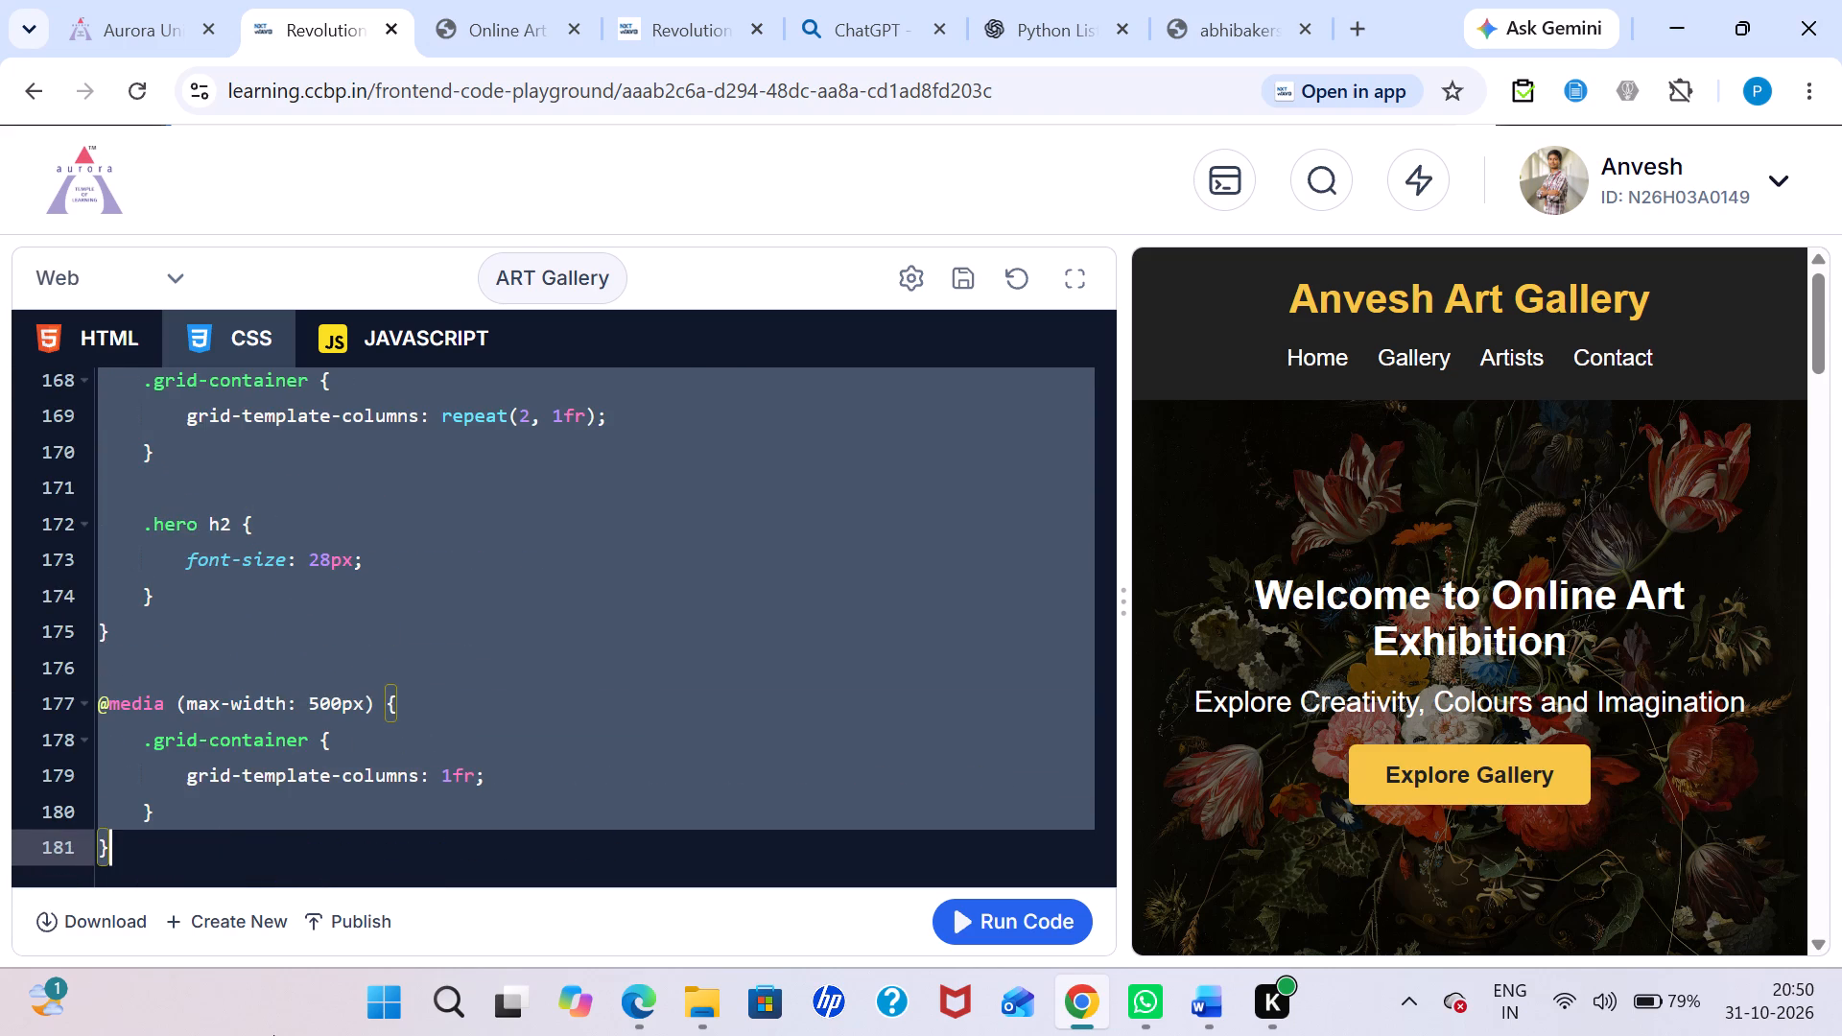
pyautogui.hotkey('ctrl', 'c')
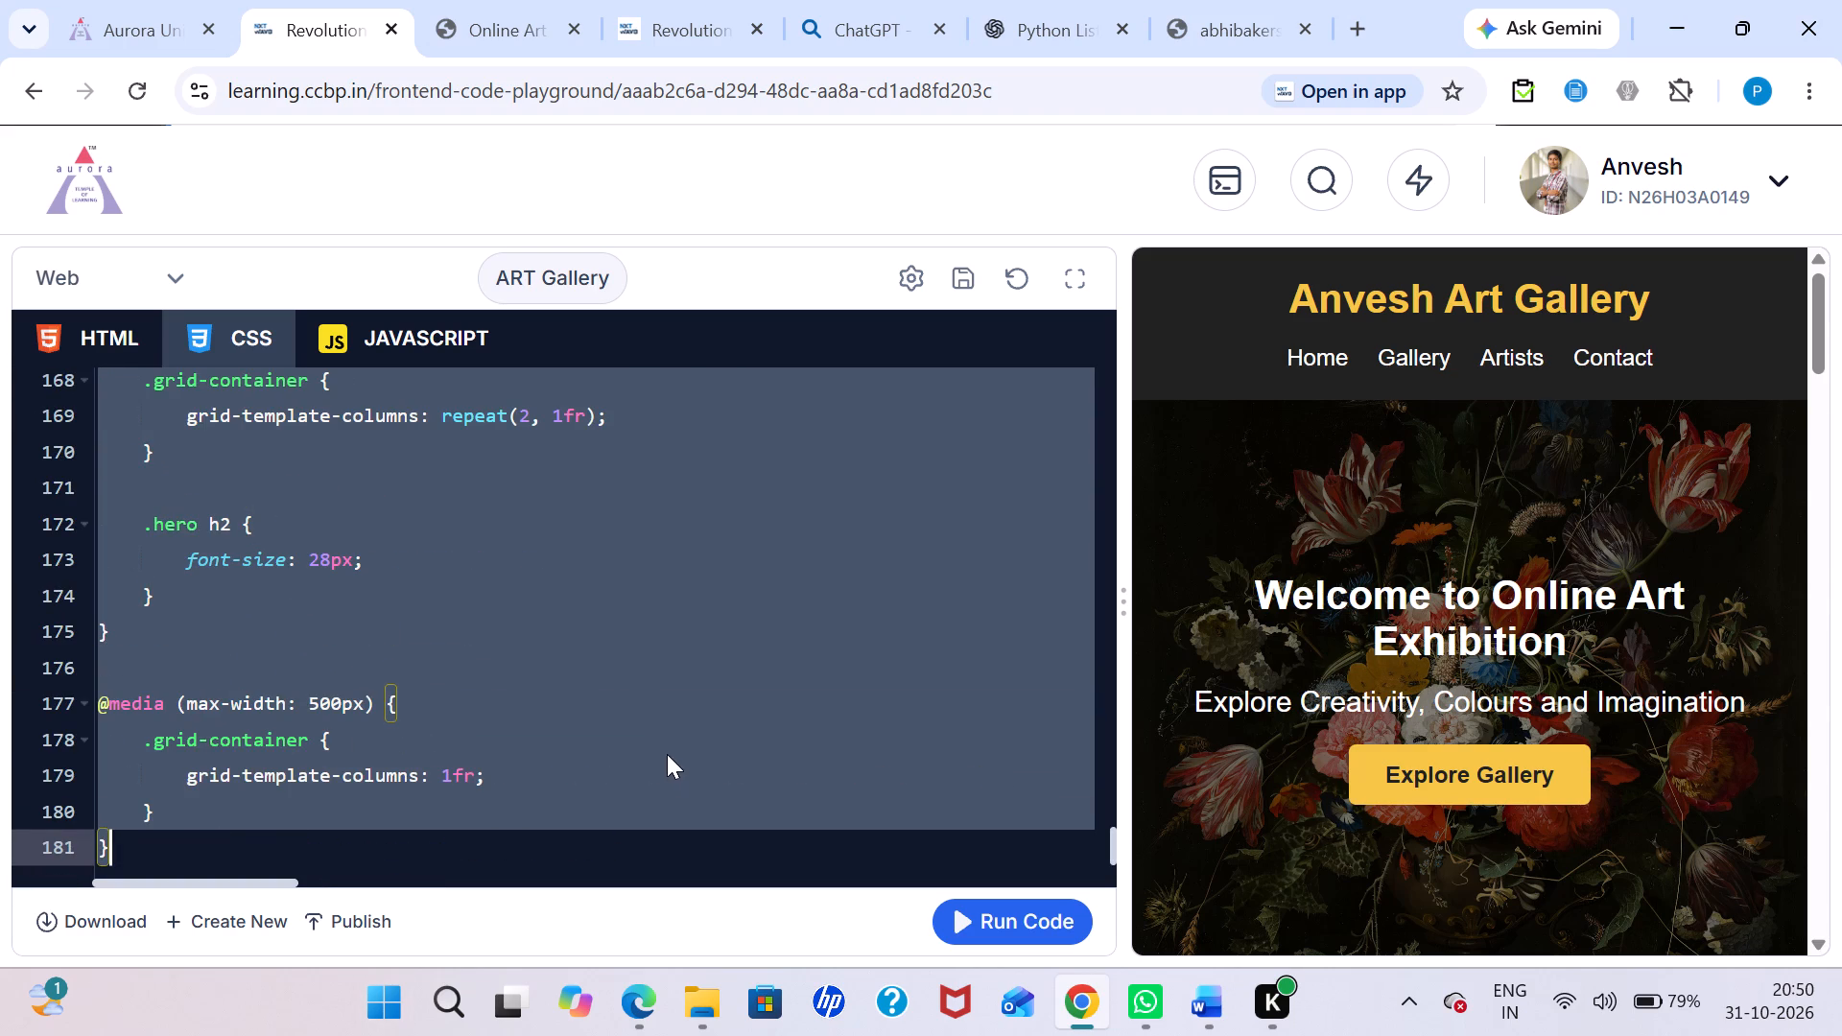
pyautogui.click(667, 754)
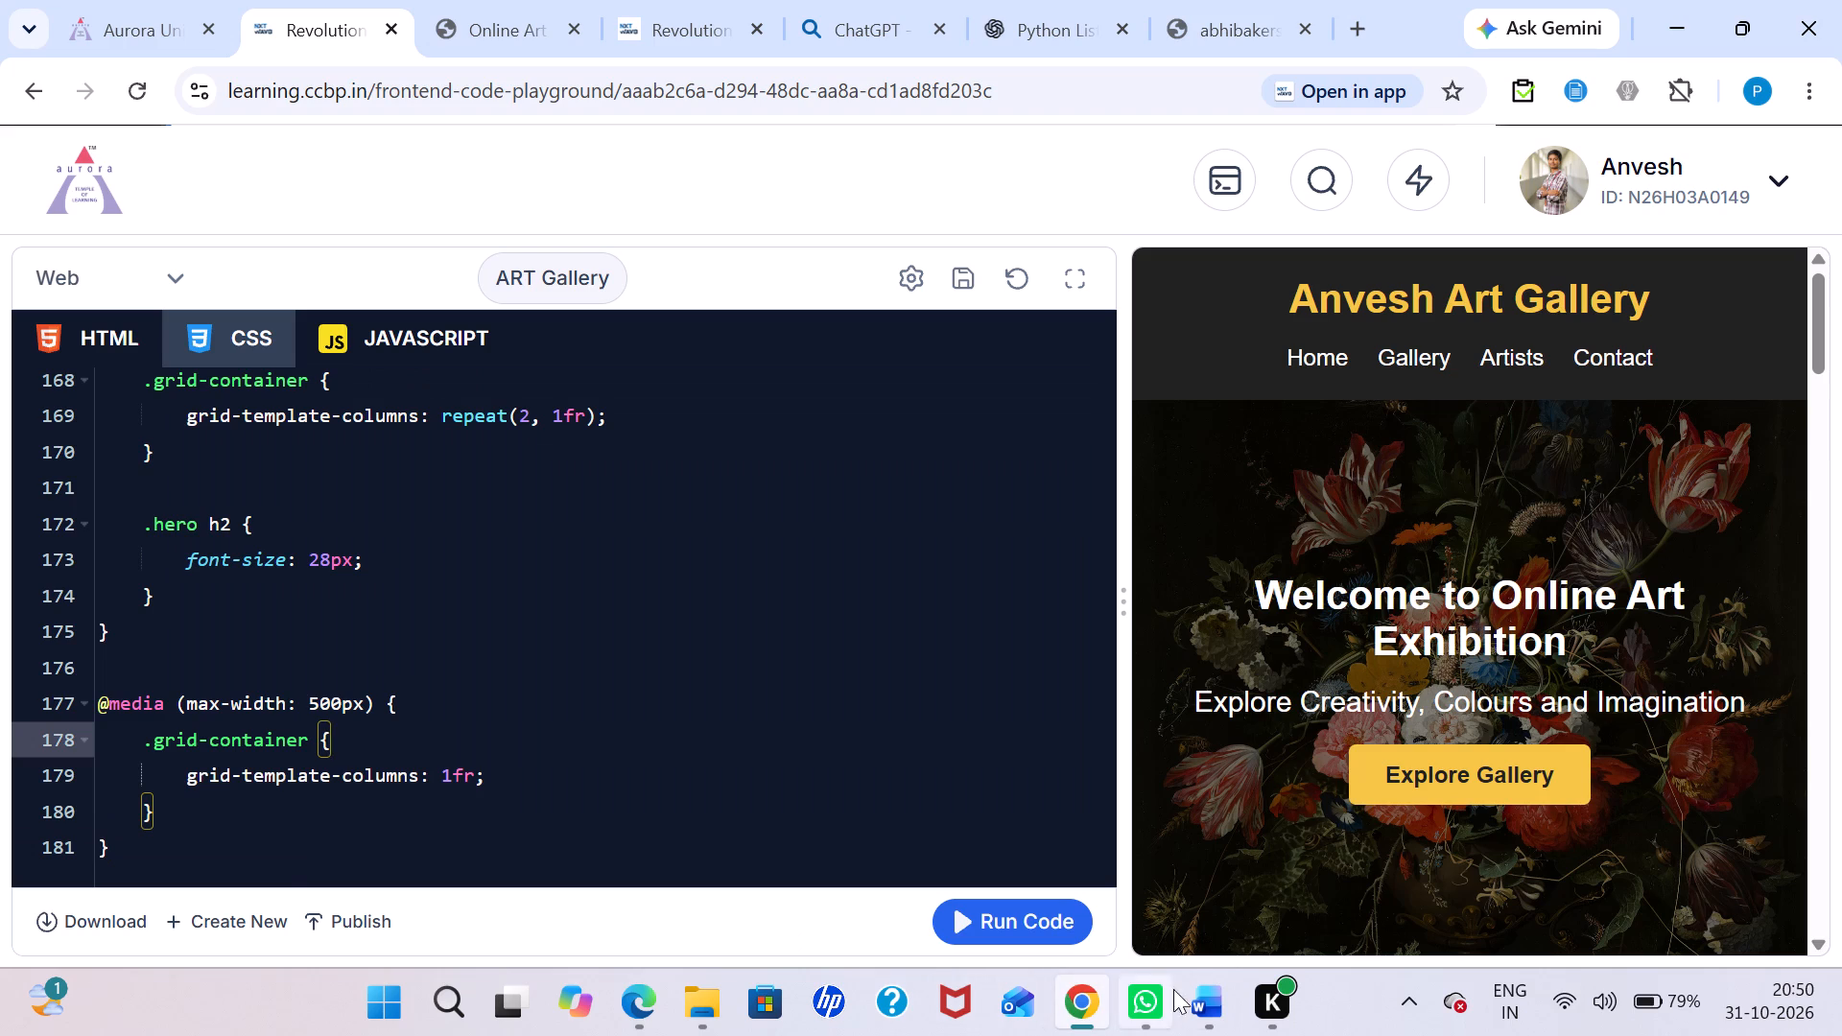
# Return to the Word assignment document and paste the copied CSS code below the CCS-CODE heading.
pyautogui.click(1208, 1000)
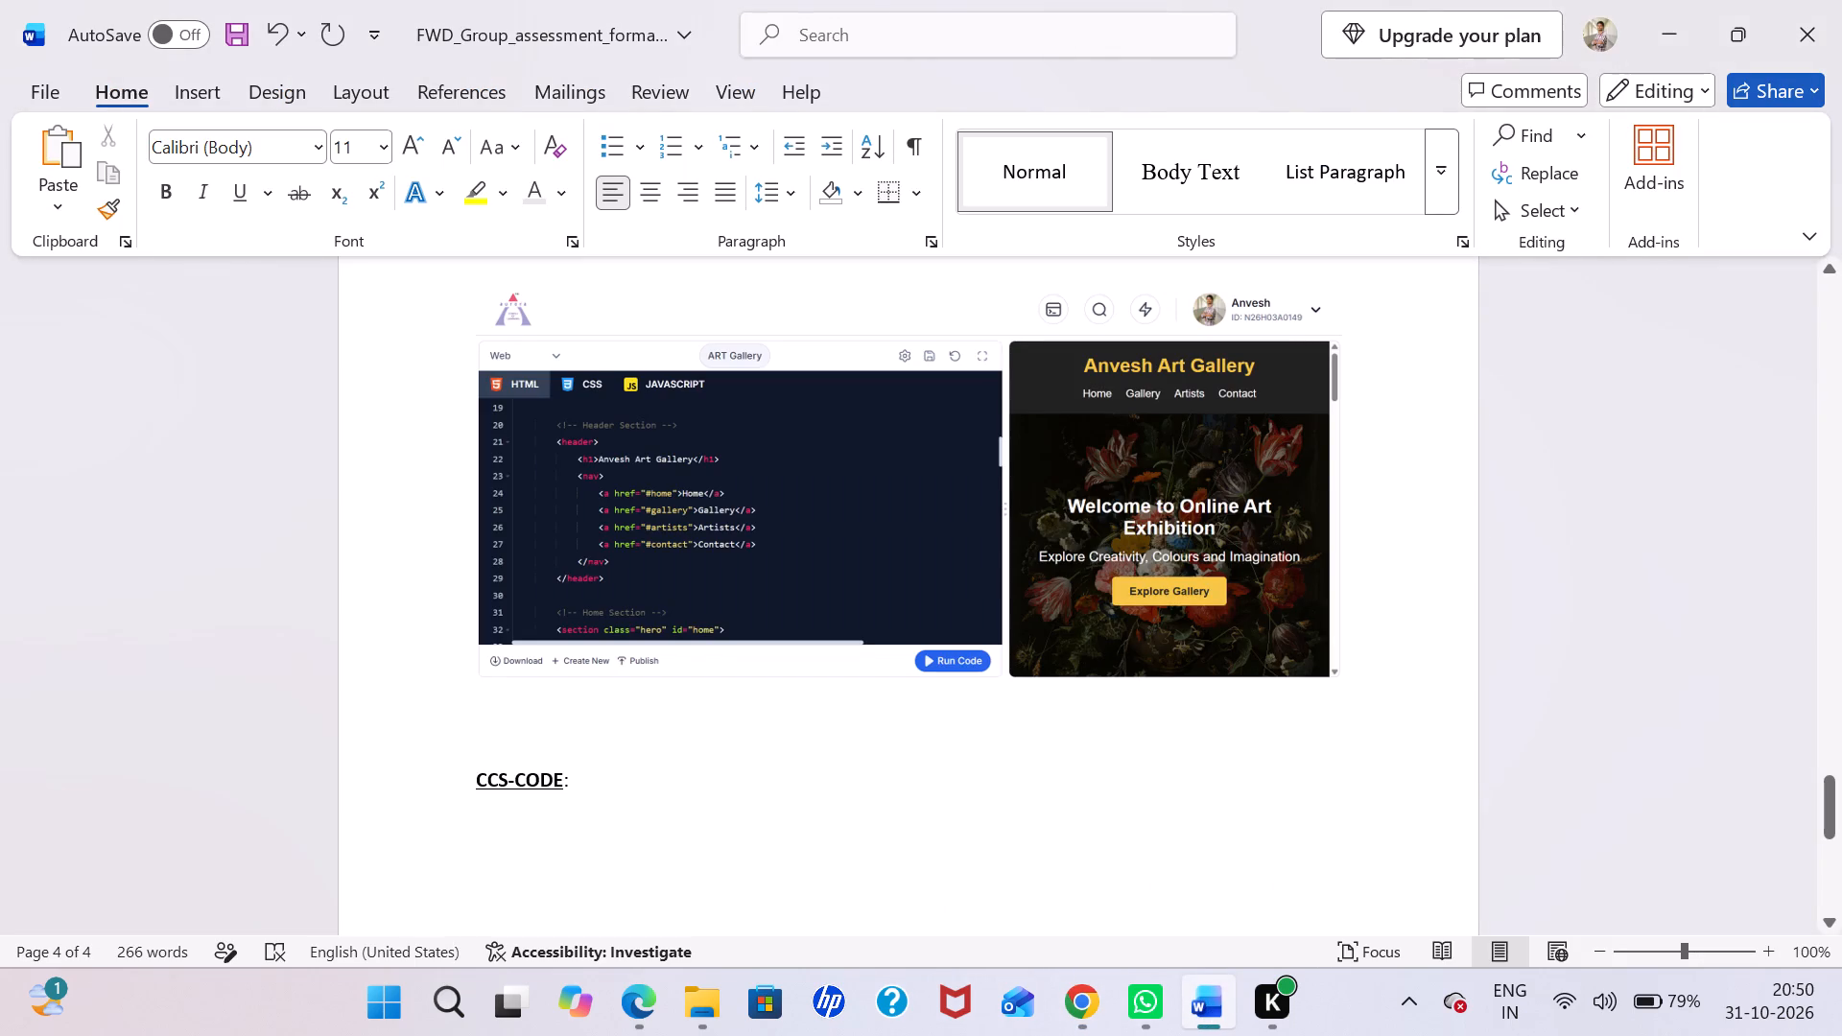
pyautogui.hotkey('ctrl', 'v')
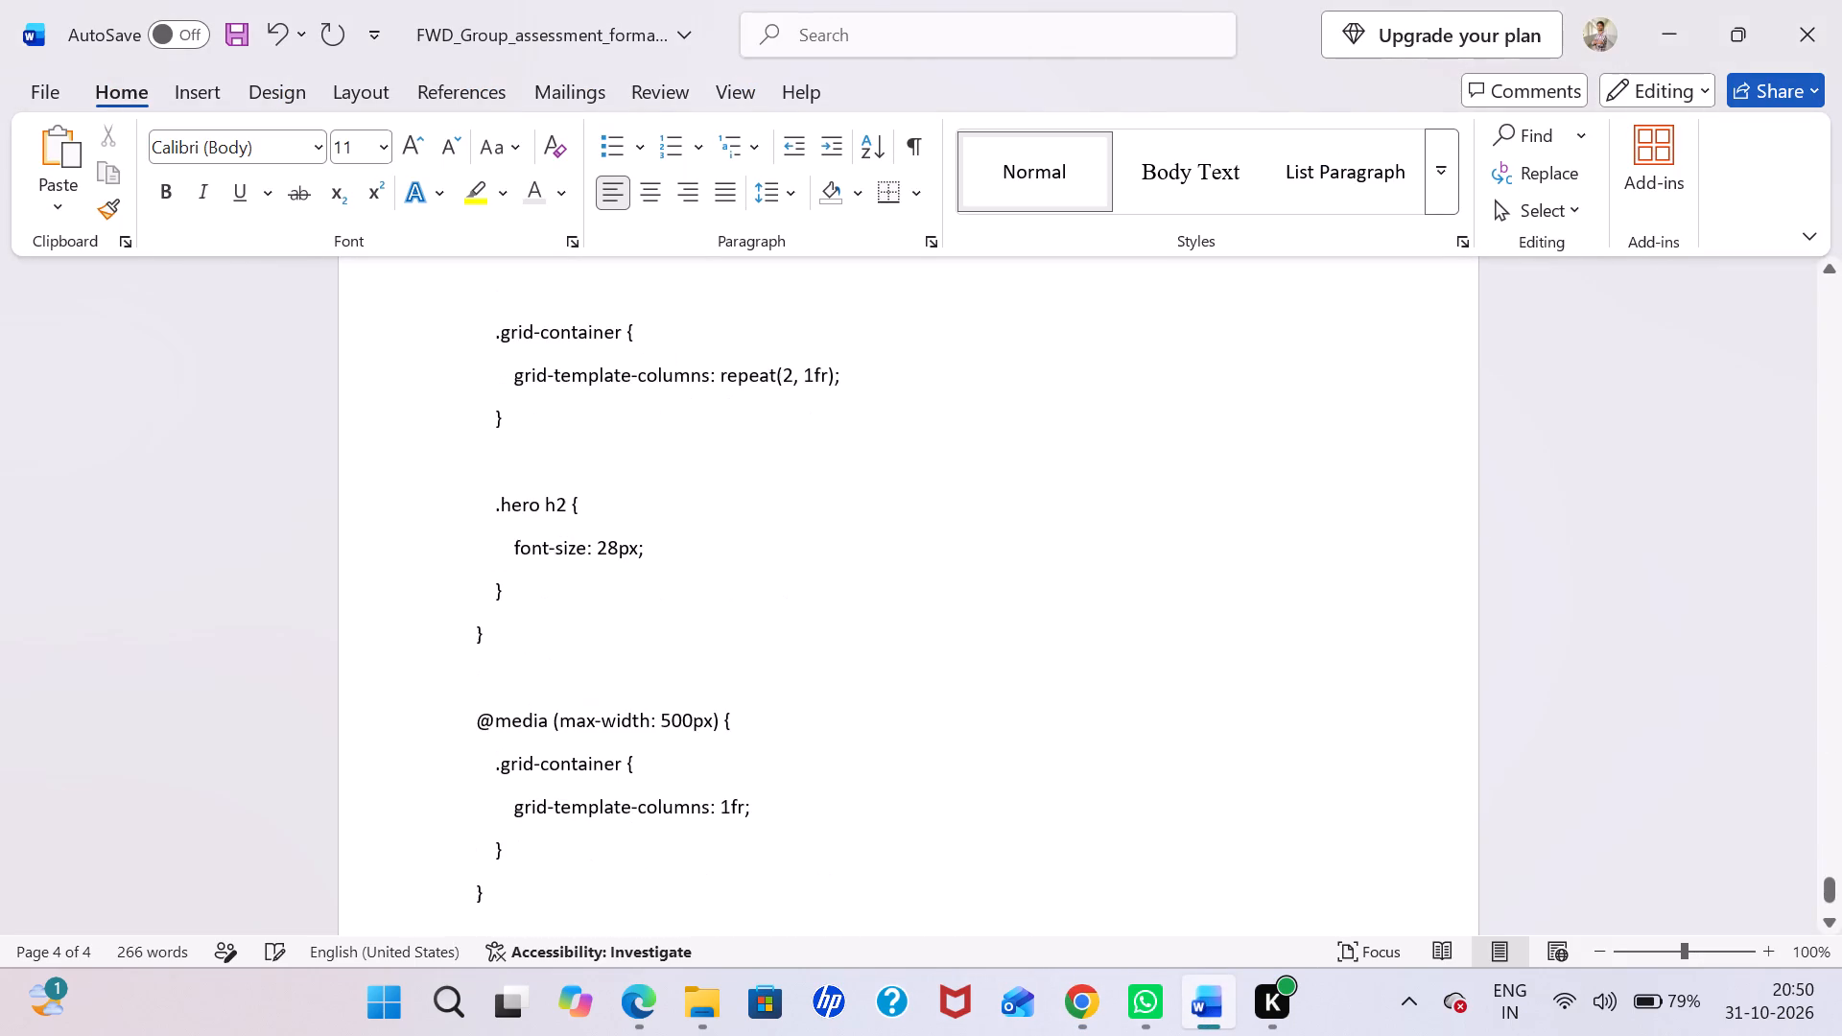
# Review the pasted CSS code across its pages, back to where it starts under the CCS-CODE heading.
pyautogui.scroll(6, 527, 831)
pyautogui.keyDown('ctrl'); pyautogui.scroll(-1, 527, 831); pyautogui.keyUp('ctrl')
pyautogui.keyDown('ctrl'); pyautogui.scroll(1, 527, 831); pyautogui.keyUp('ctrl')
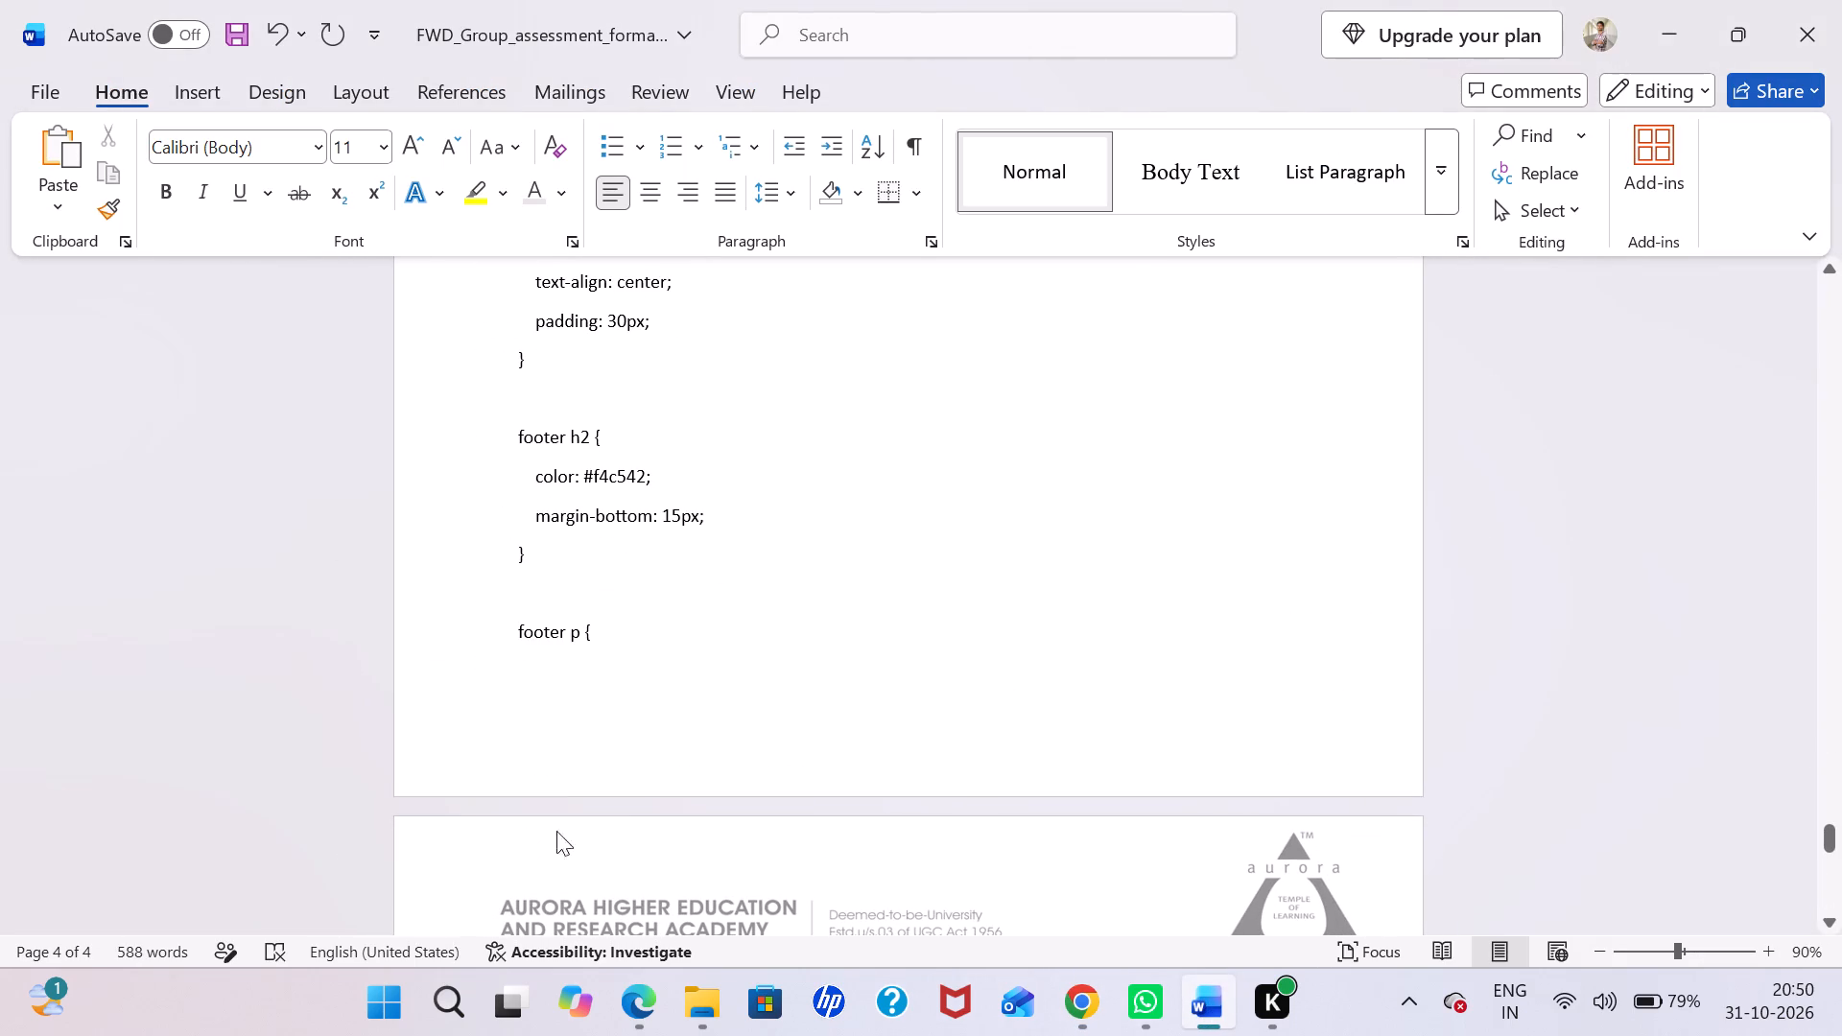
pyautogui.scroll(5, 639, 698)
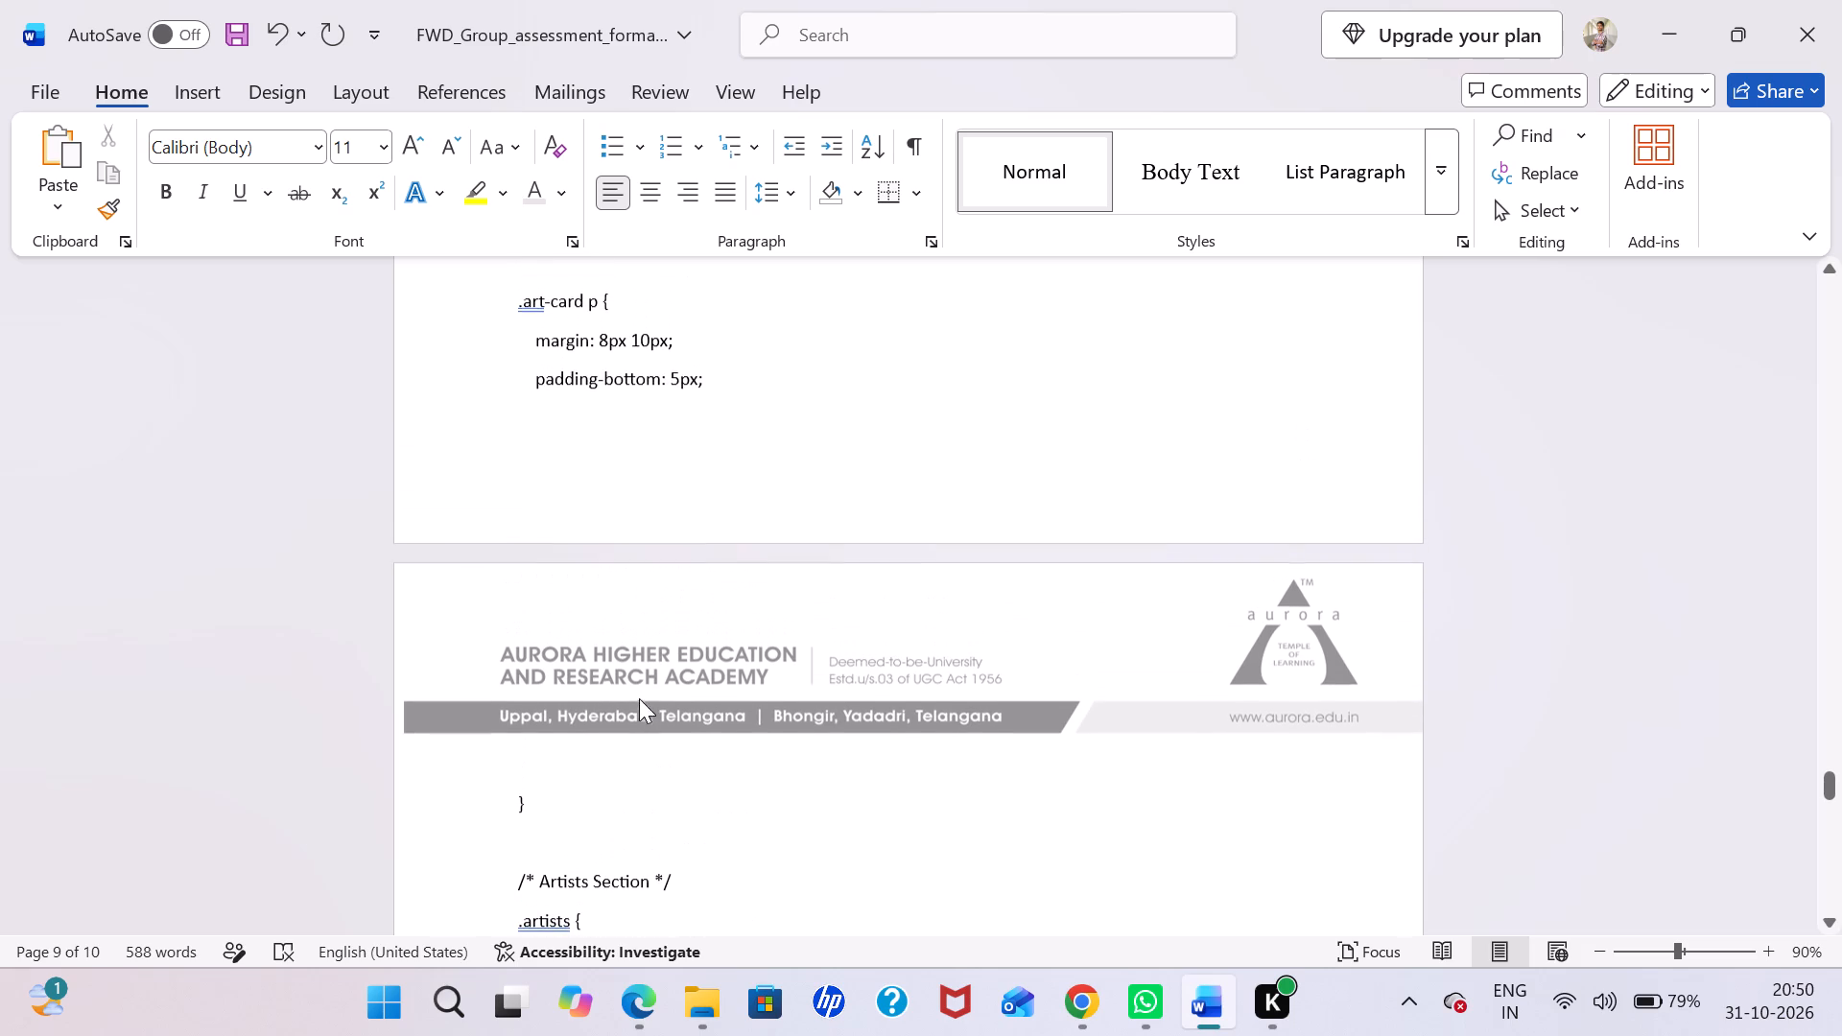
pyautogui.scroll(20, 755, 825)
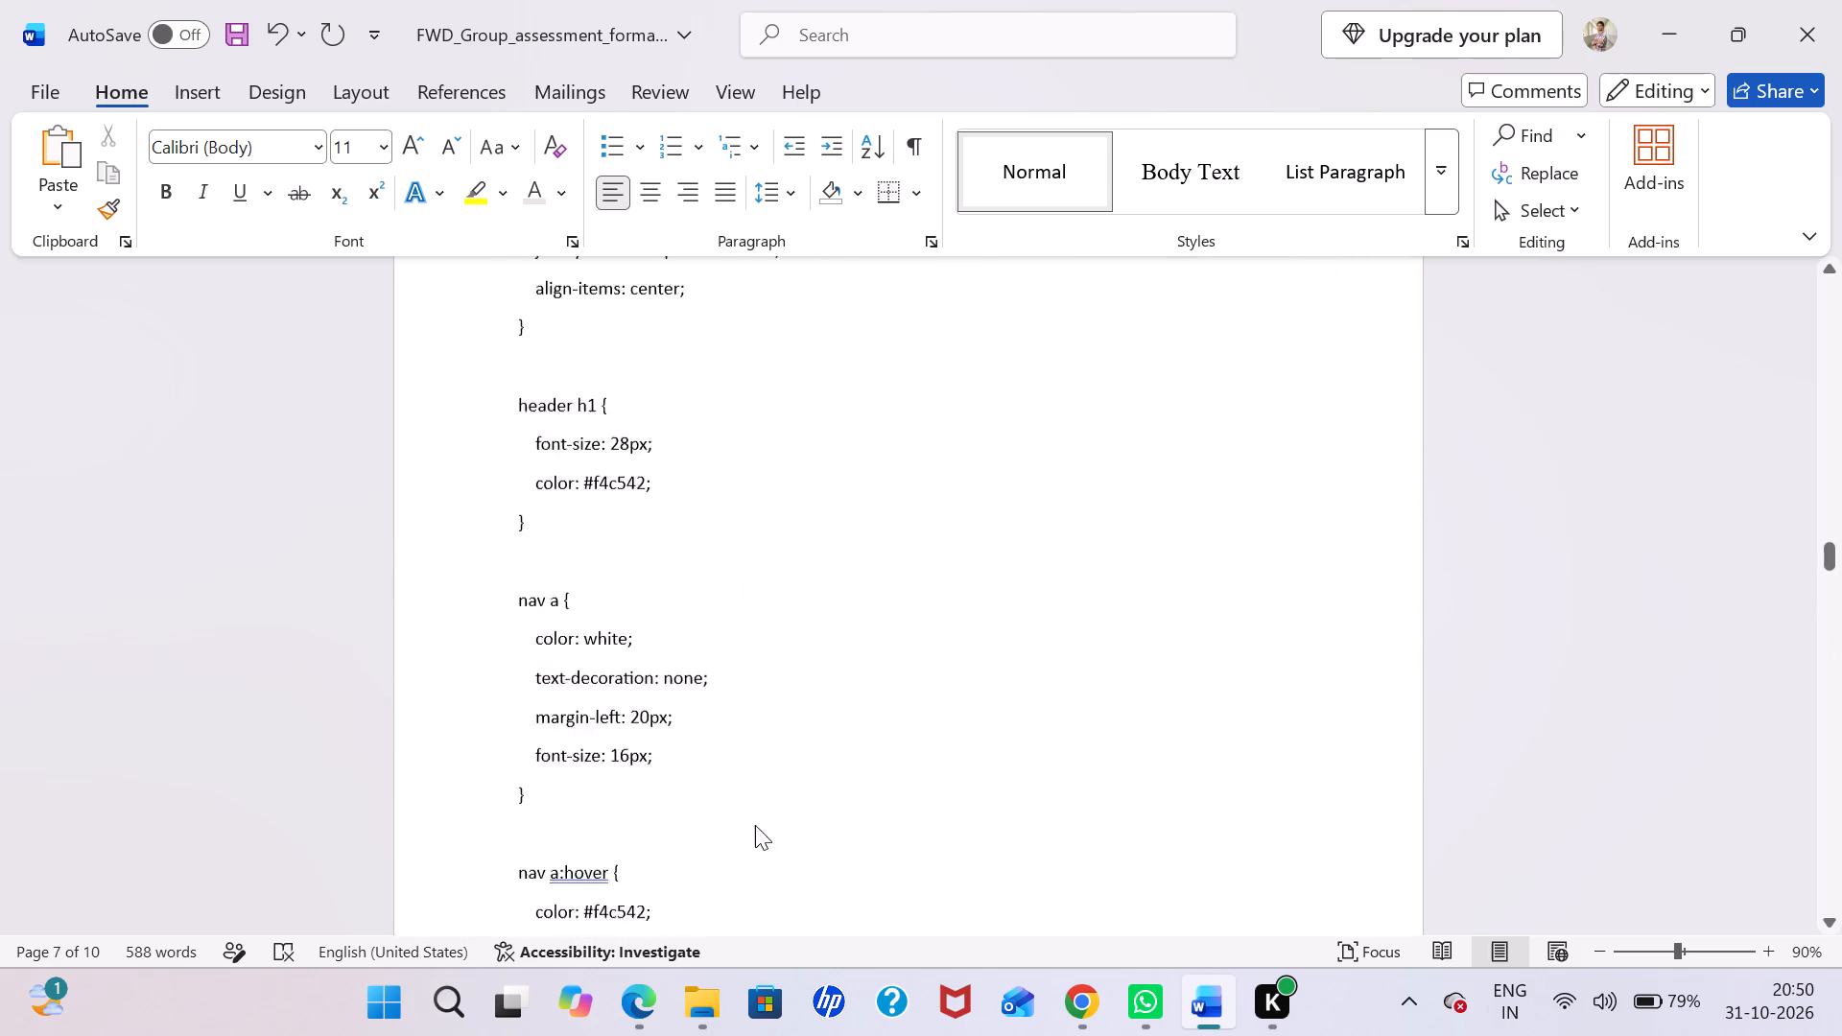
pyautogui.scroll(3, 755, 825)
pyautogui.scroll(-7, 755, 825)
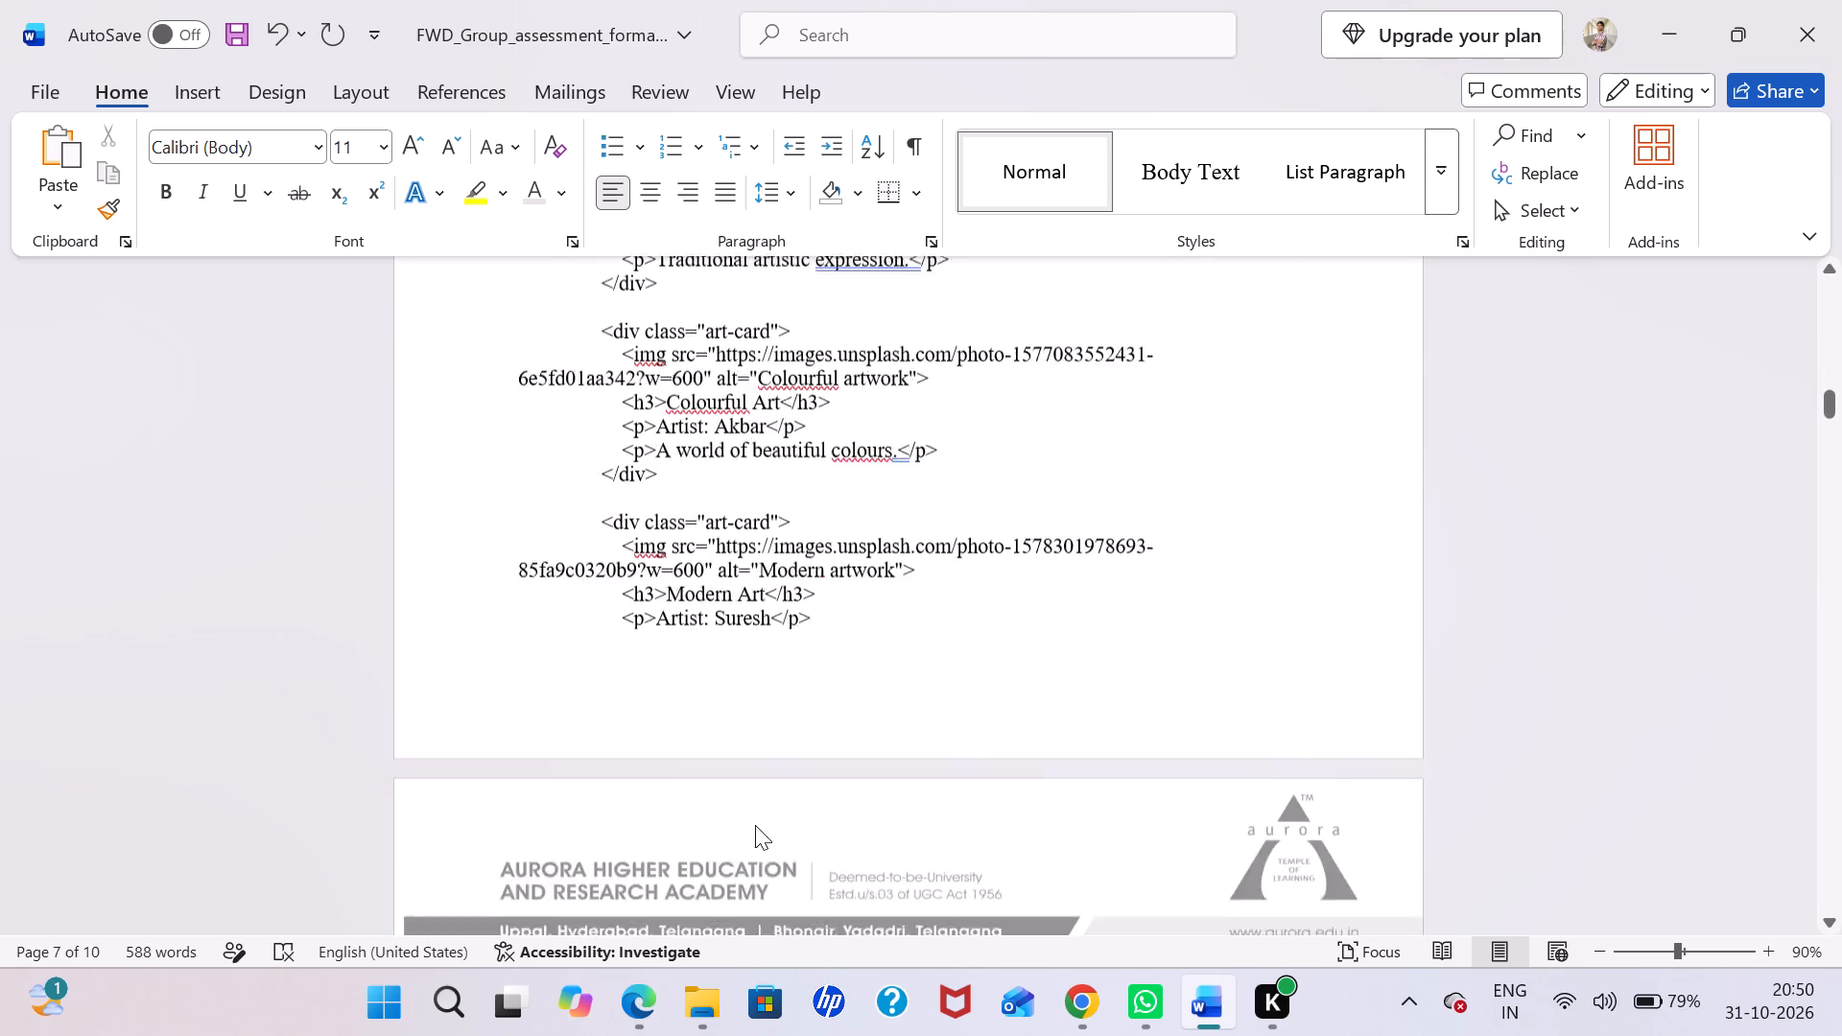
pyautogui.scroll(-6, 755, 825)
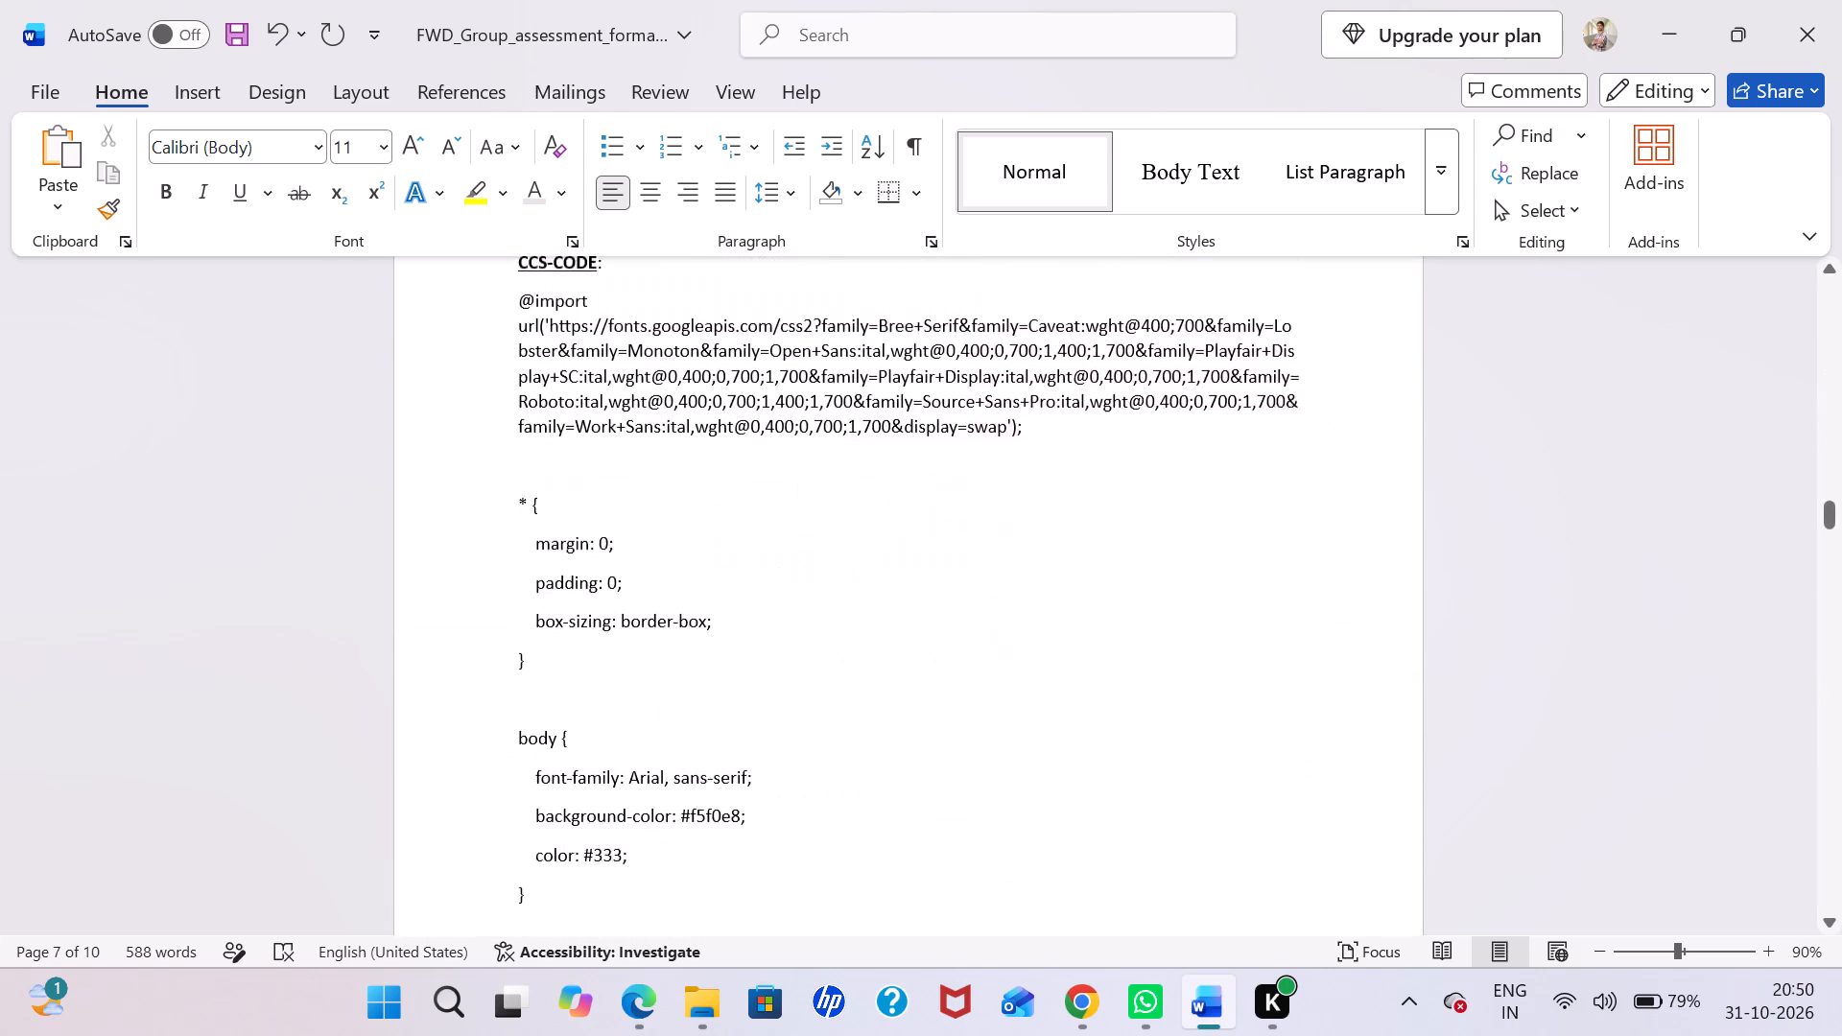
# Review the output screenshot and HTML code pages above the CCS-CODE heading, with the document zoom set to 100%.
pyautogui.scroll(4, 755, 825)
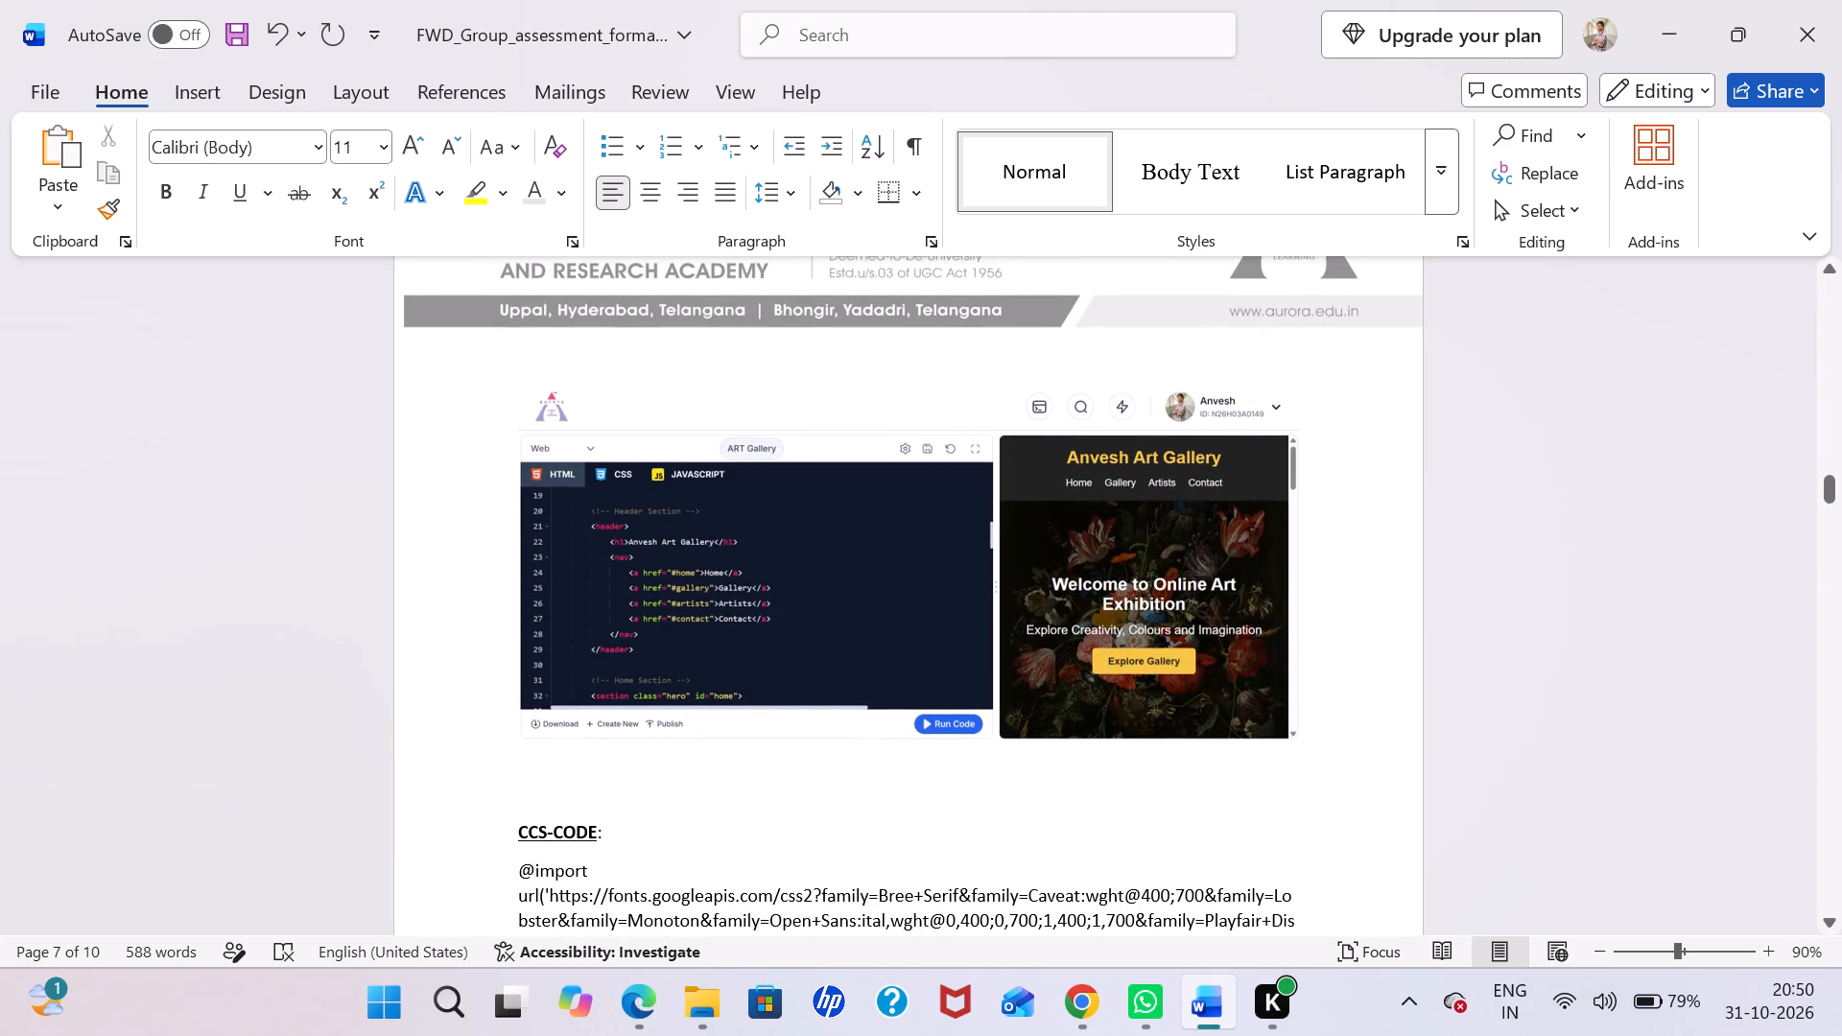
pyautogui.click(1693, 947)
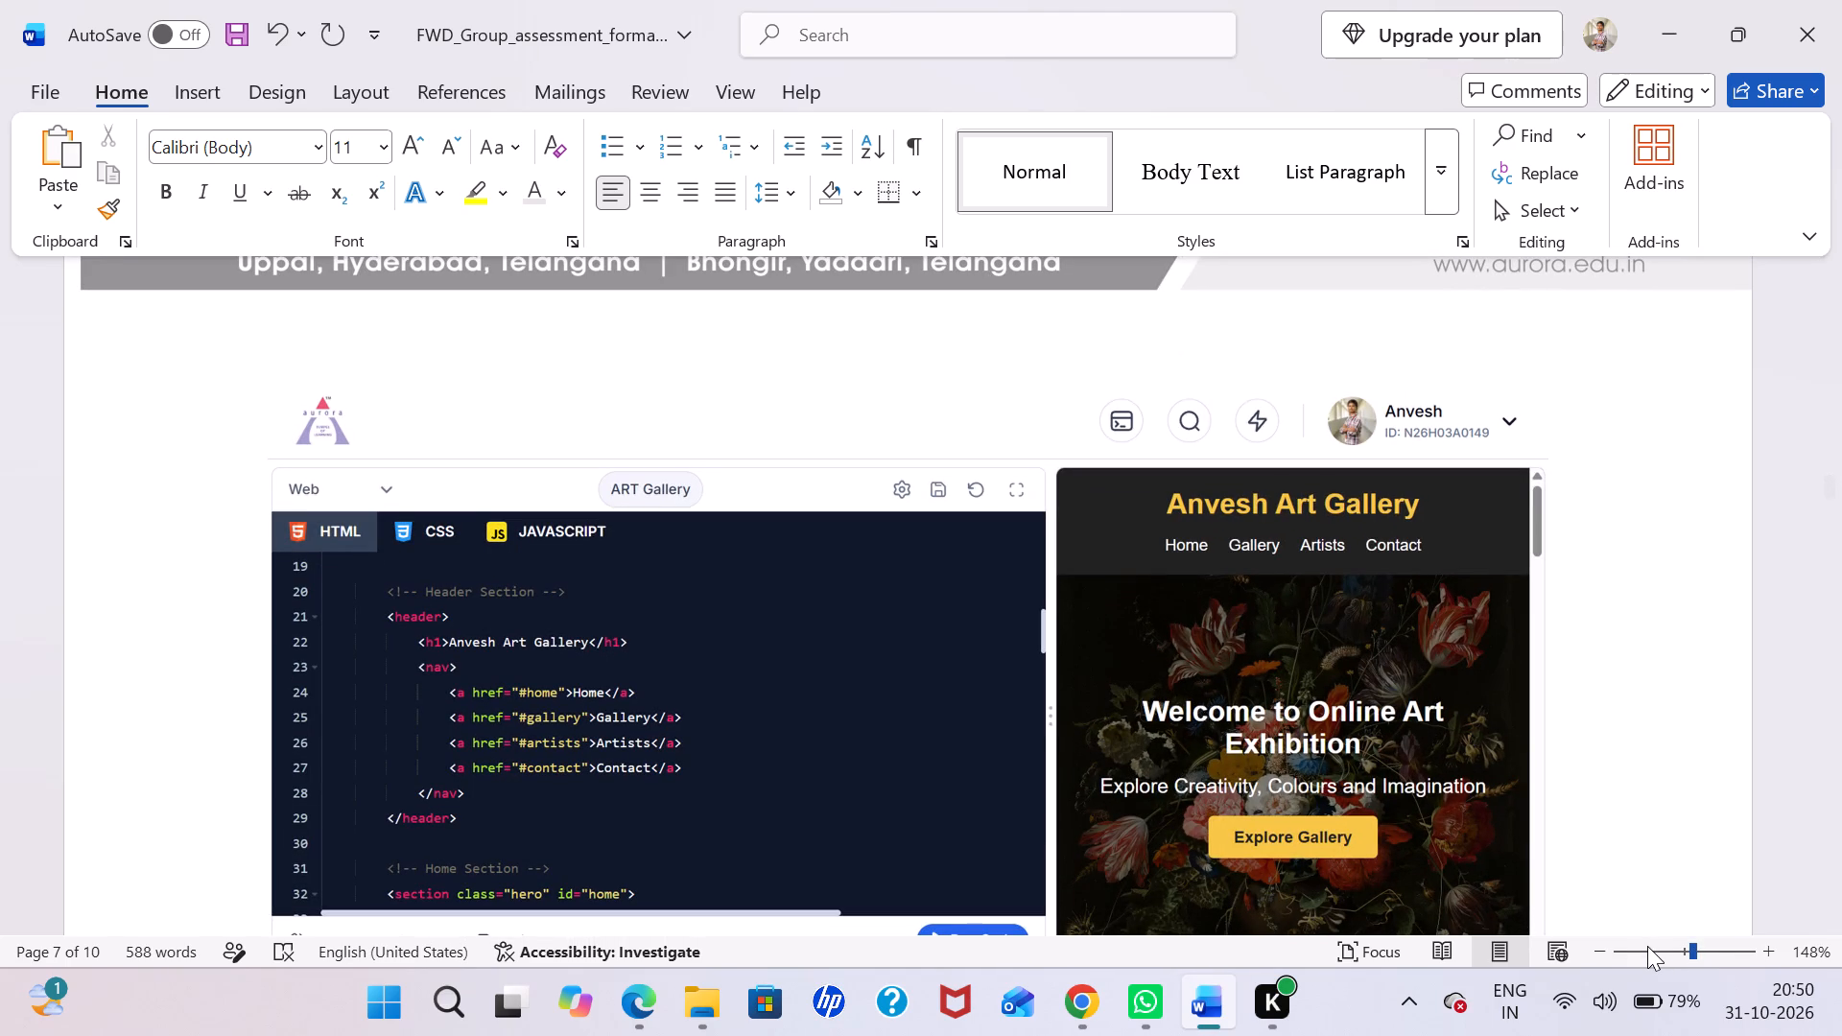
pyautogui.click(1657, 954)
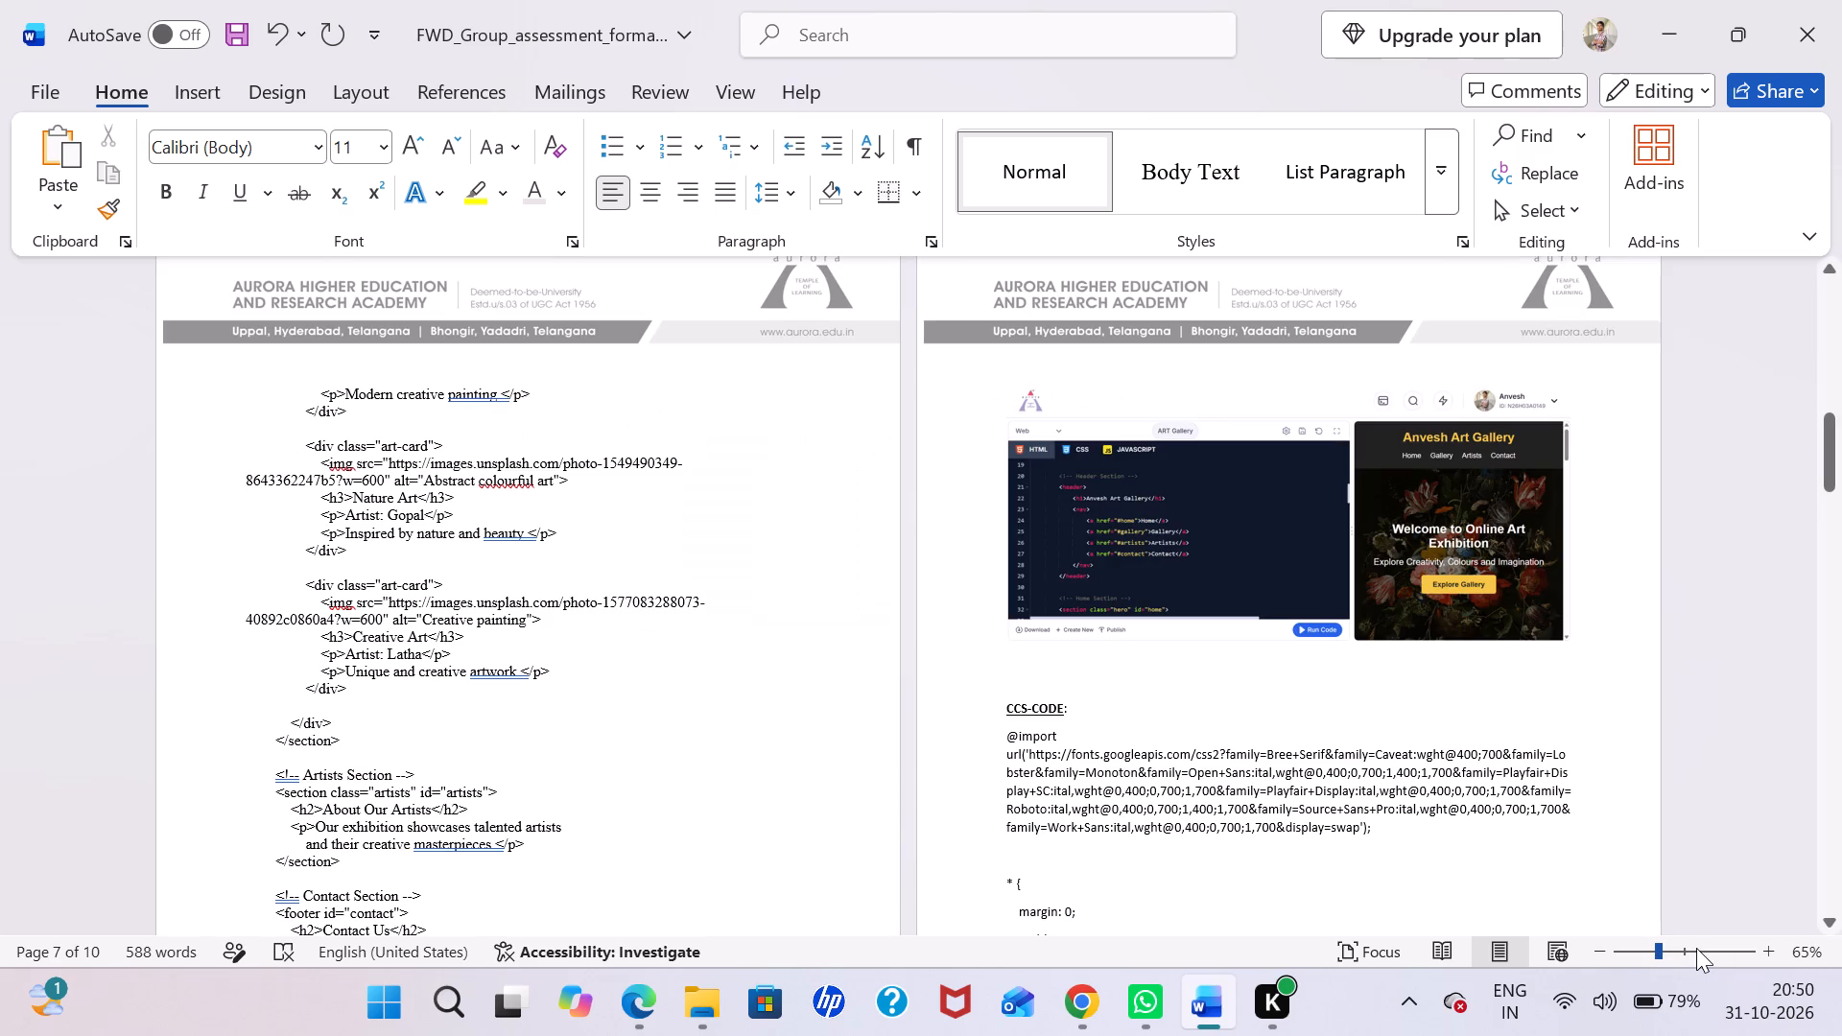
pyautogui.click(1773, 947)
pyautogui.click(1773, 947)
pyautogui.click(1773, 947)
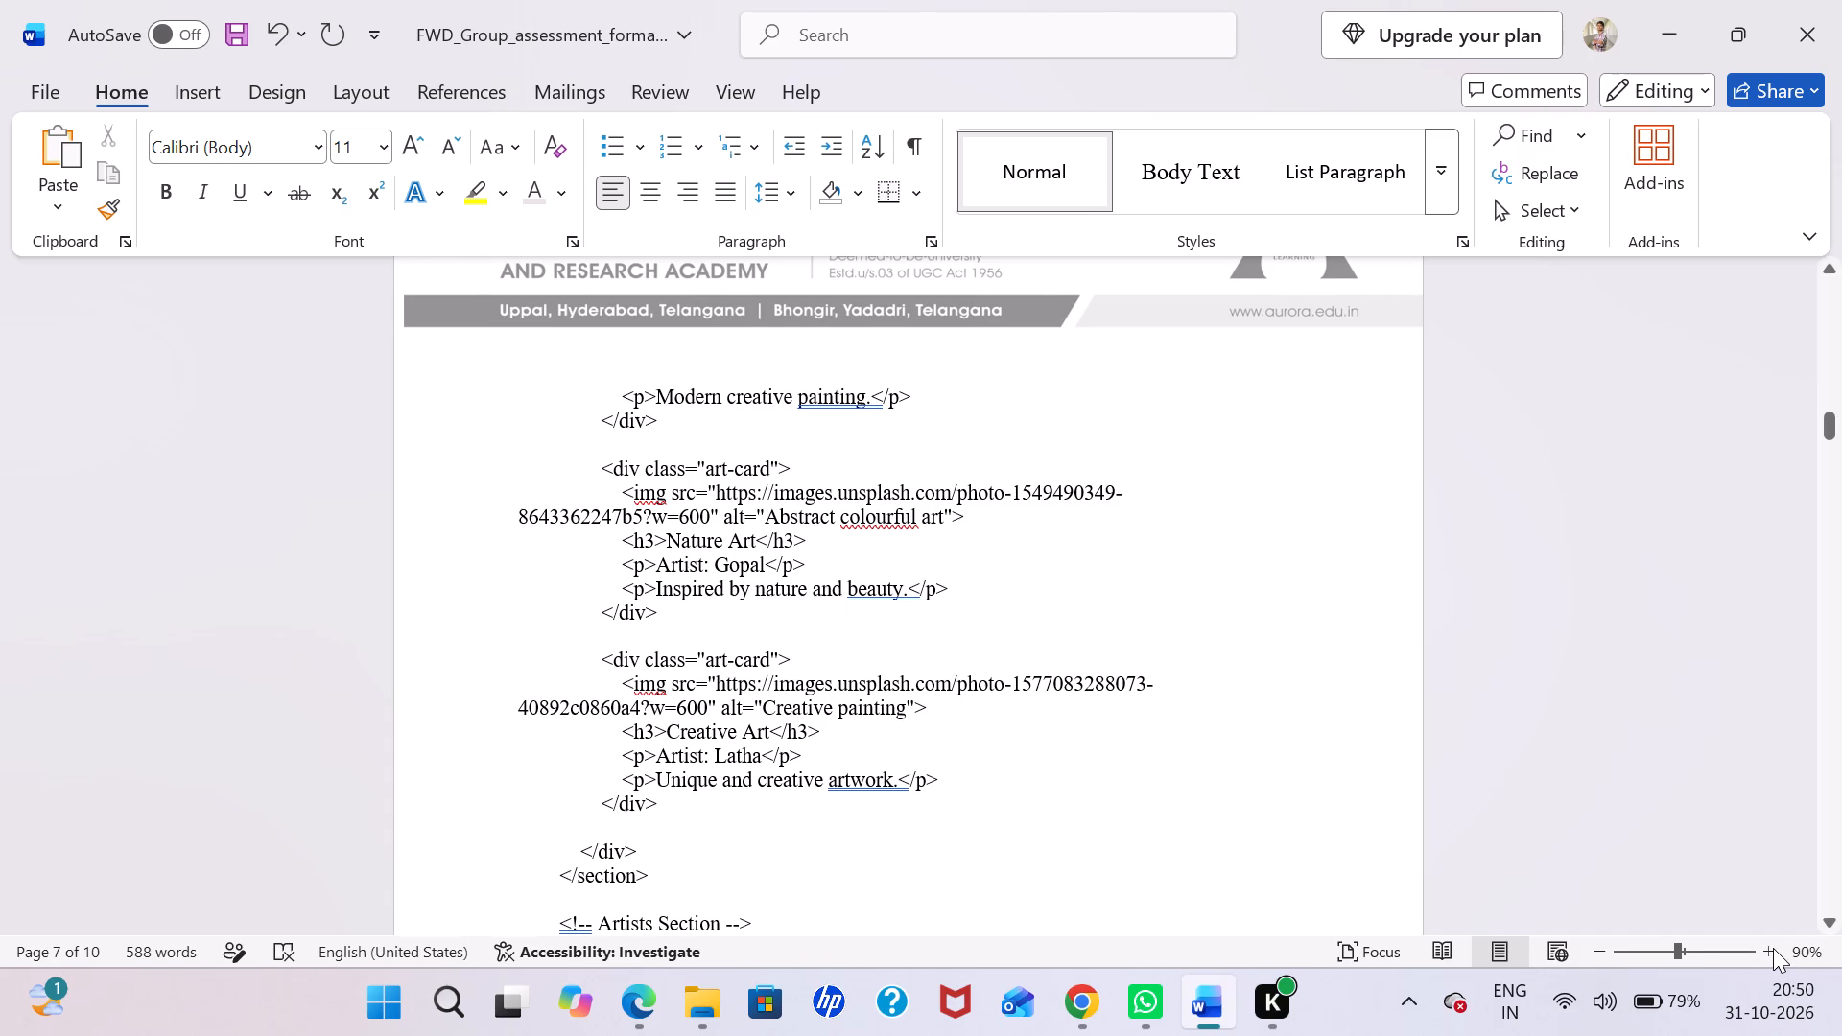
pyautogui.click(1773, 948)
pyautogui.scroll(1, 842, 826)
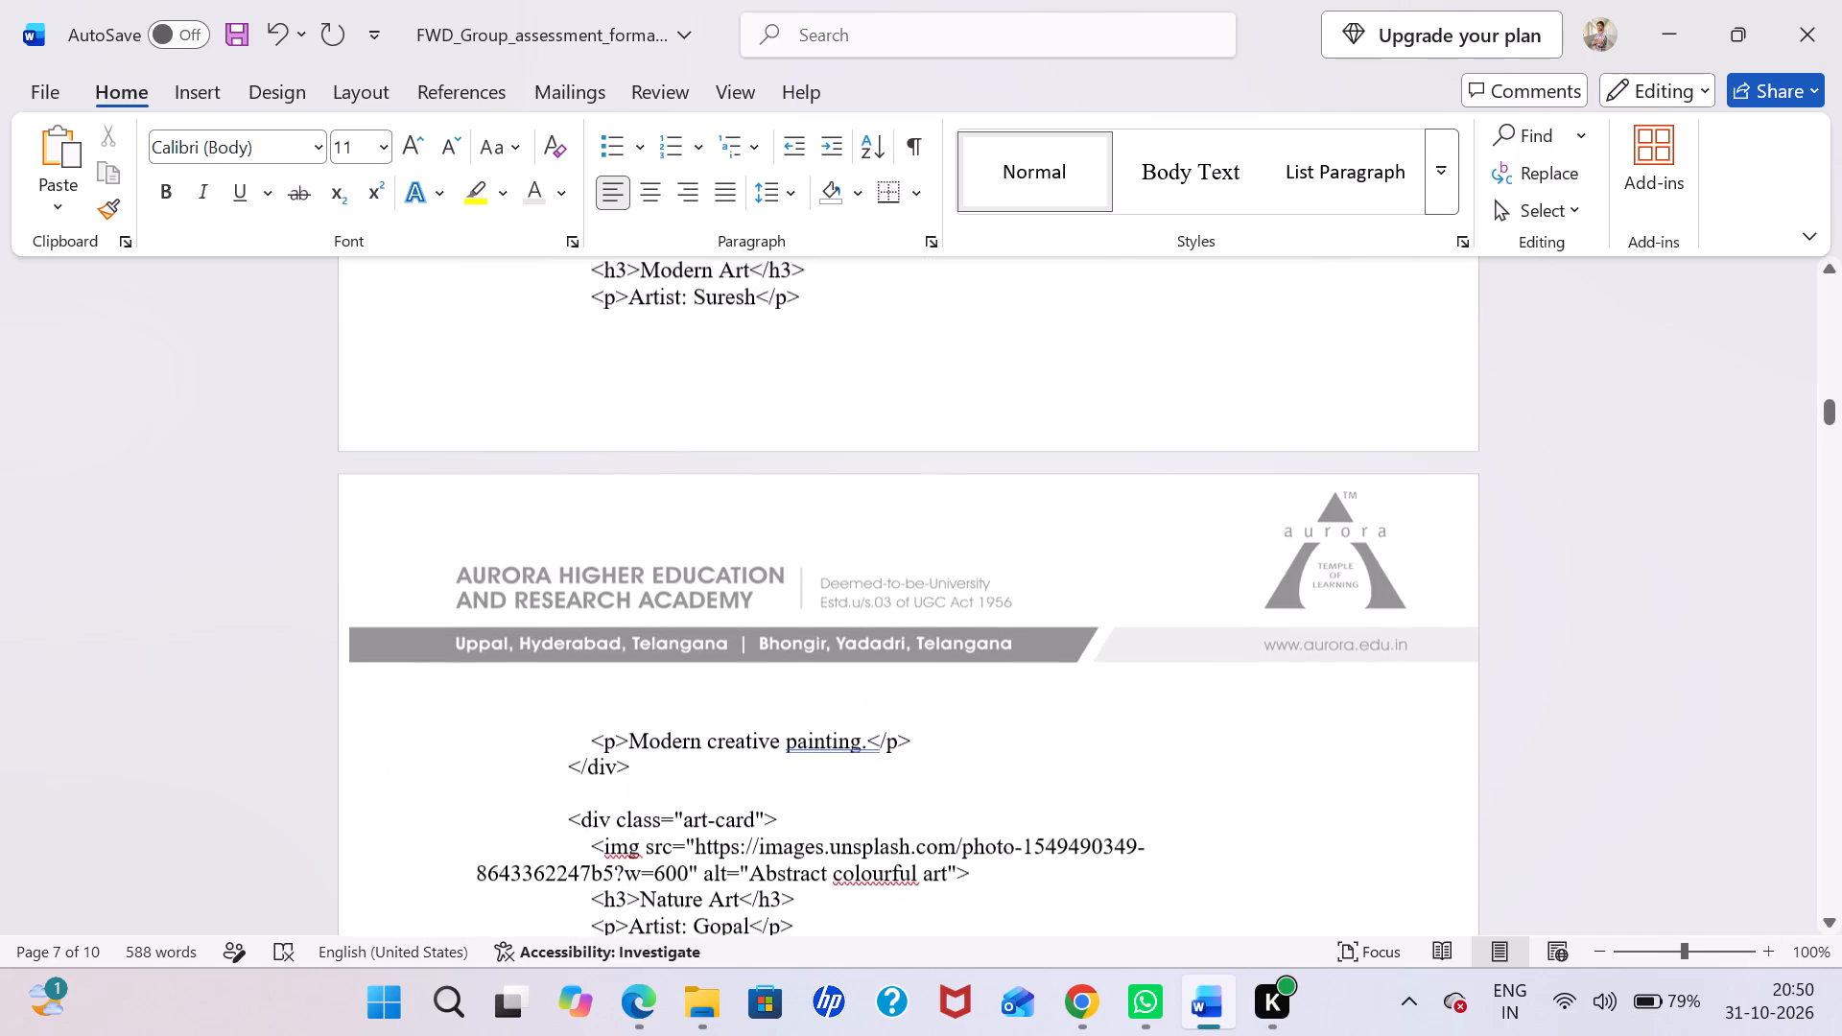
pyautogui.scroll(1, 842, 826)
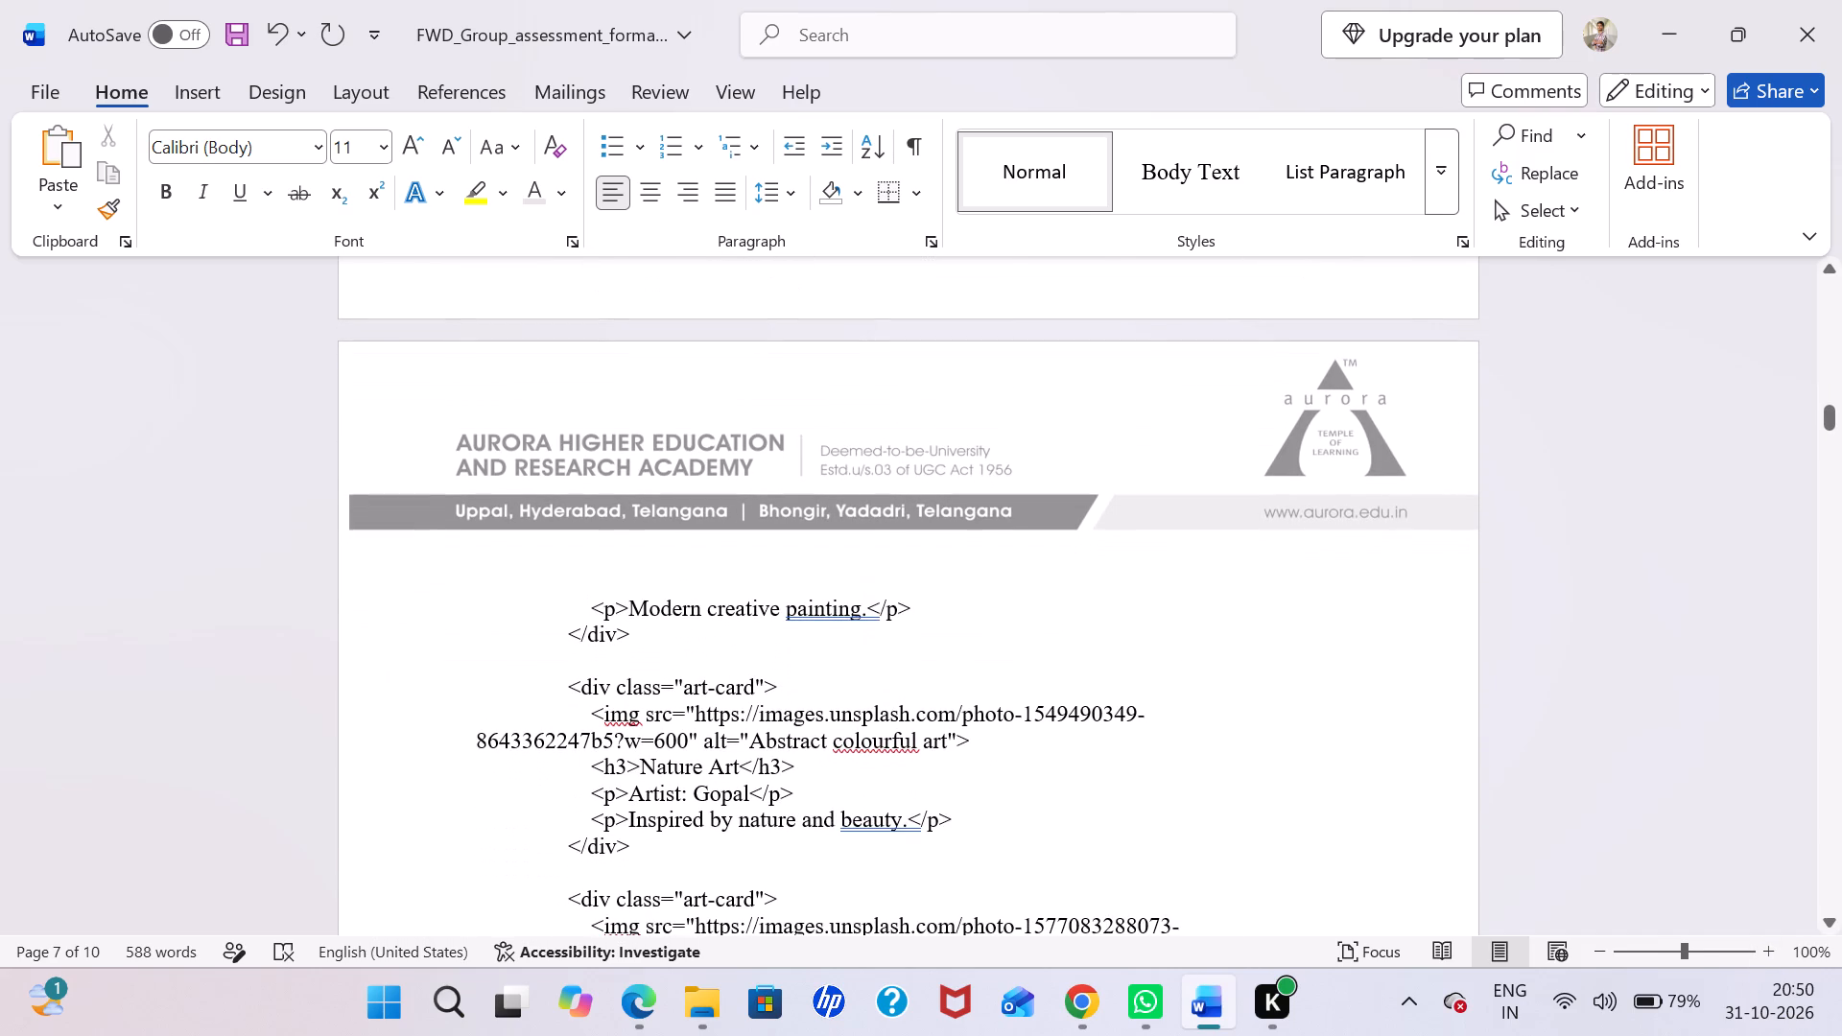
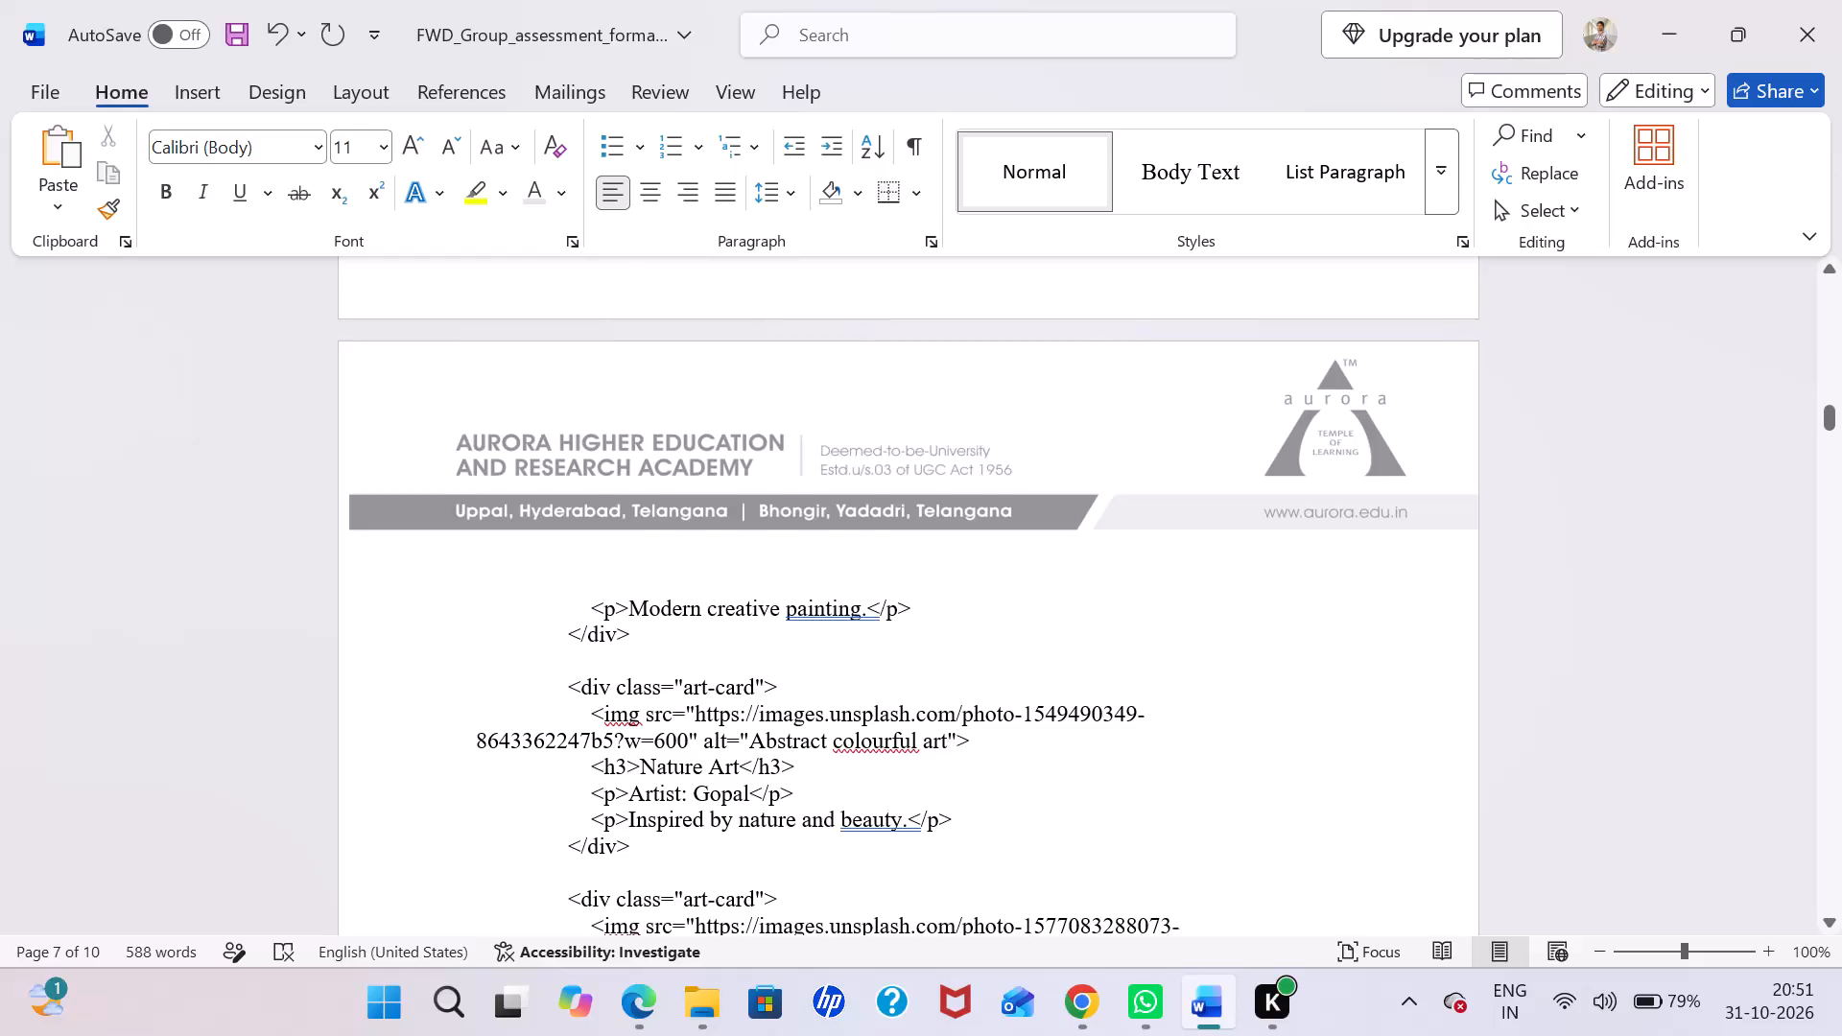
# Add a new line after the final closing brace of the CSS code at the end of the document.
pyautogui.scroll(-1, 791, 761)
pyautogui.scroll(8, 791, 761)
pyautogui.scroll(-1, 791, 761)
pyautogui.scroll(1, 791, 761)
pyautogui.scroll(-5, 791, 761)
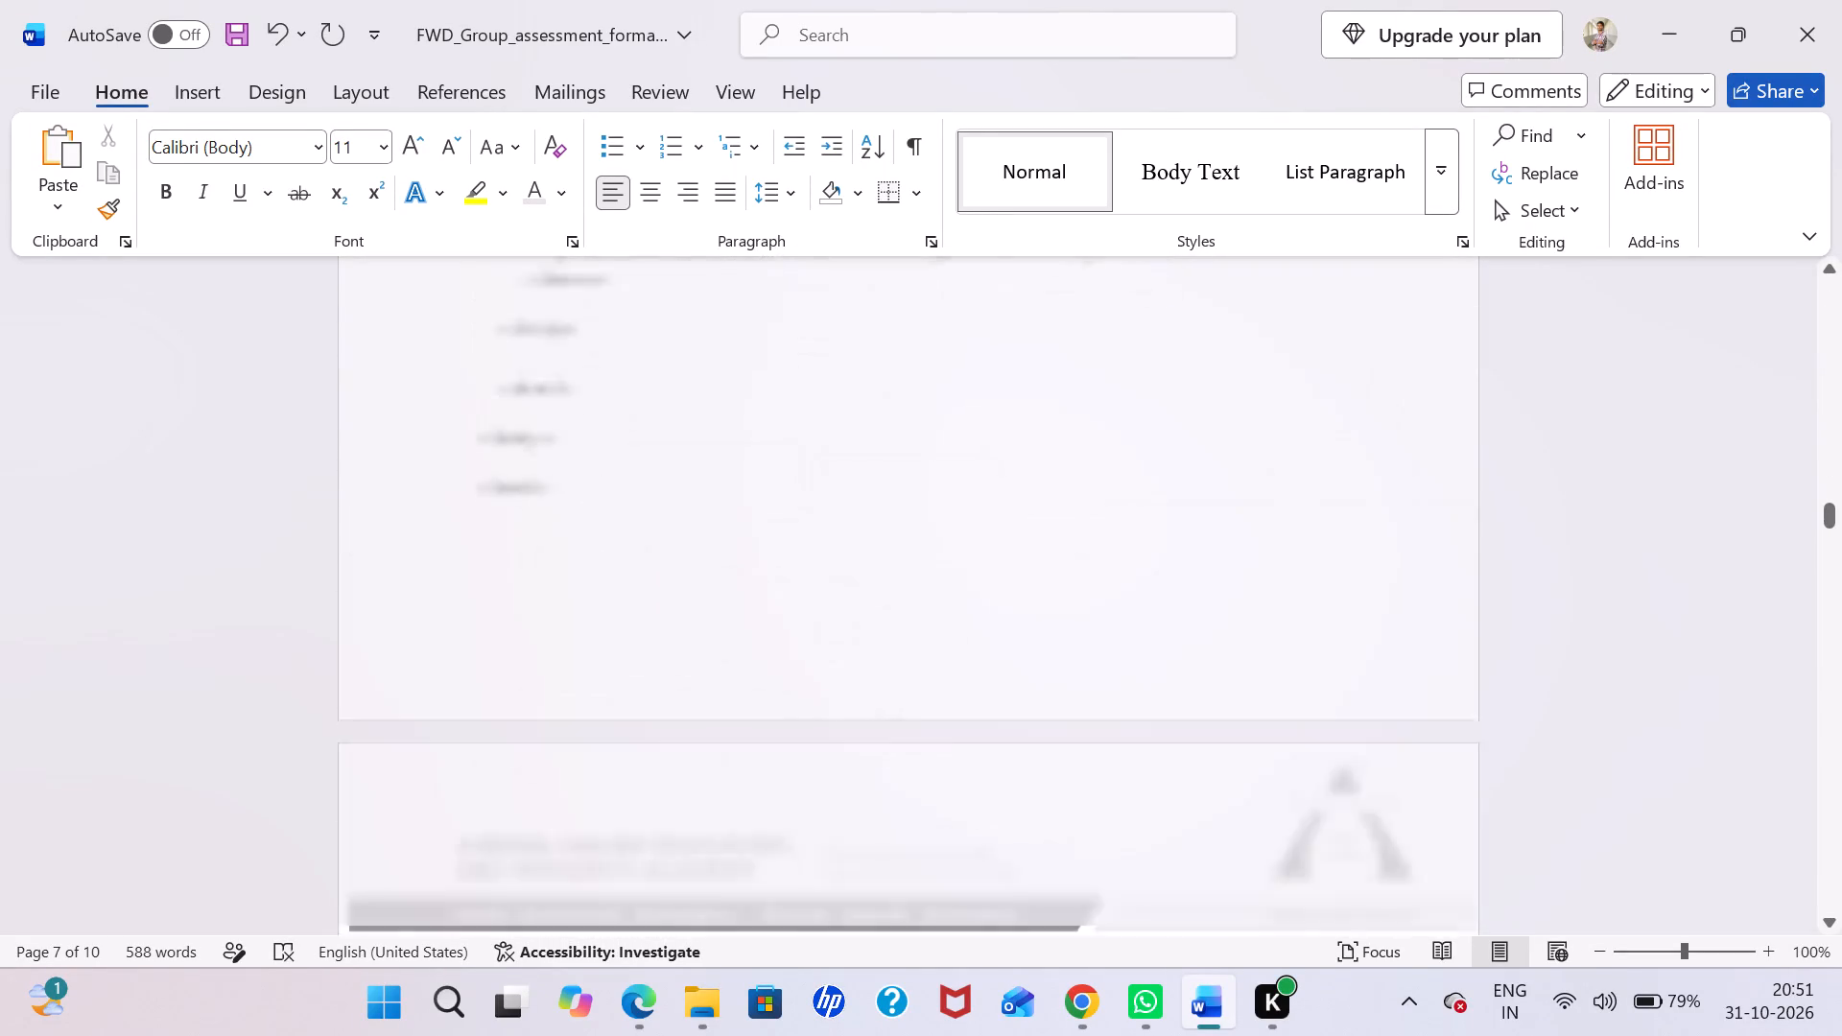
pyautogui.scroll(-1, 791, 761)
pyautogui.scroll(3, 791, 761)
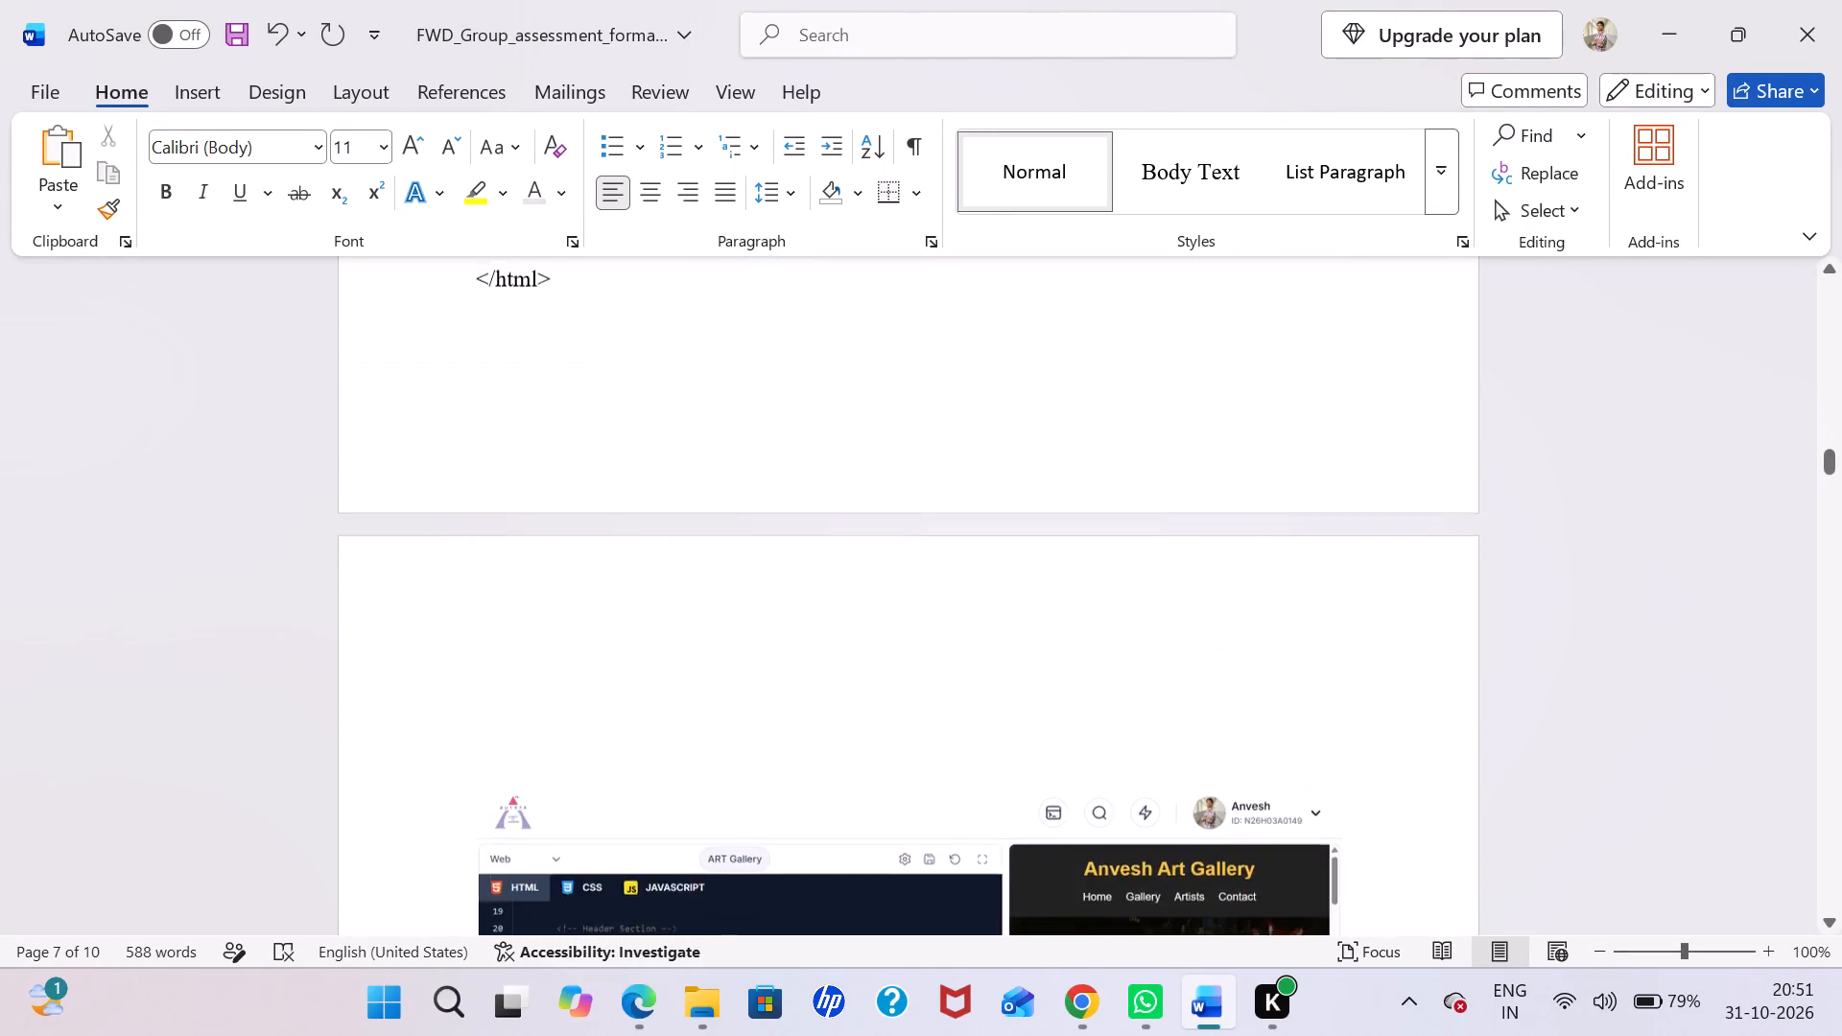
pyautogui.scroll(-5, 791, 761)
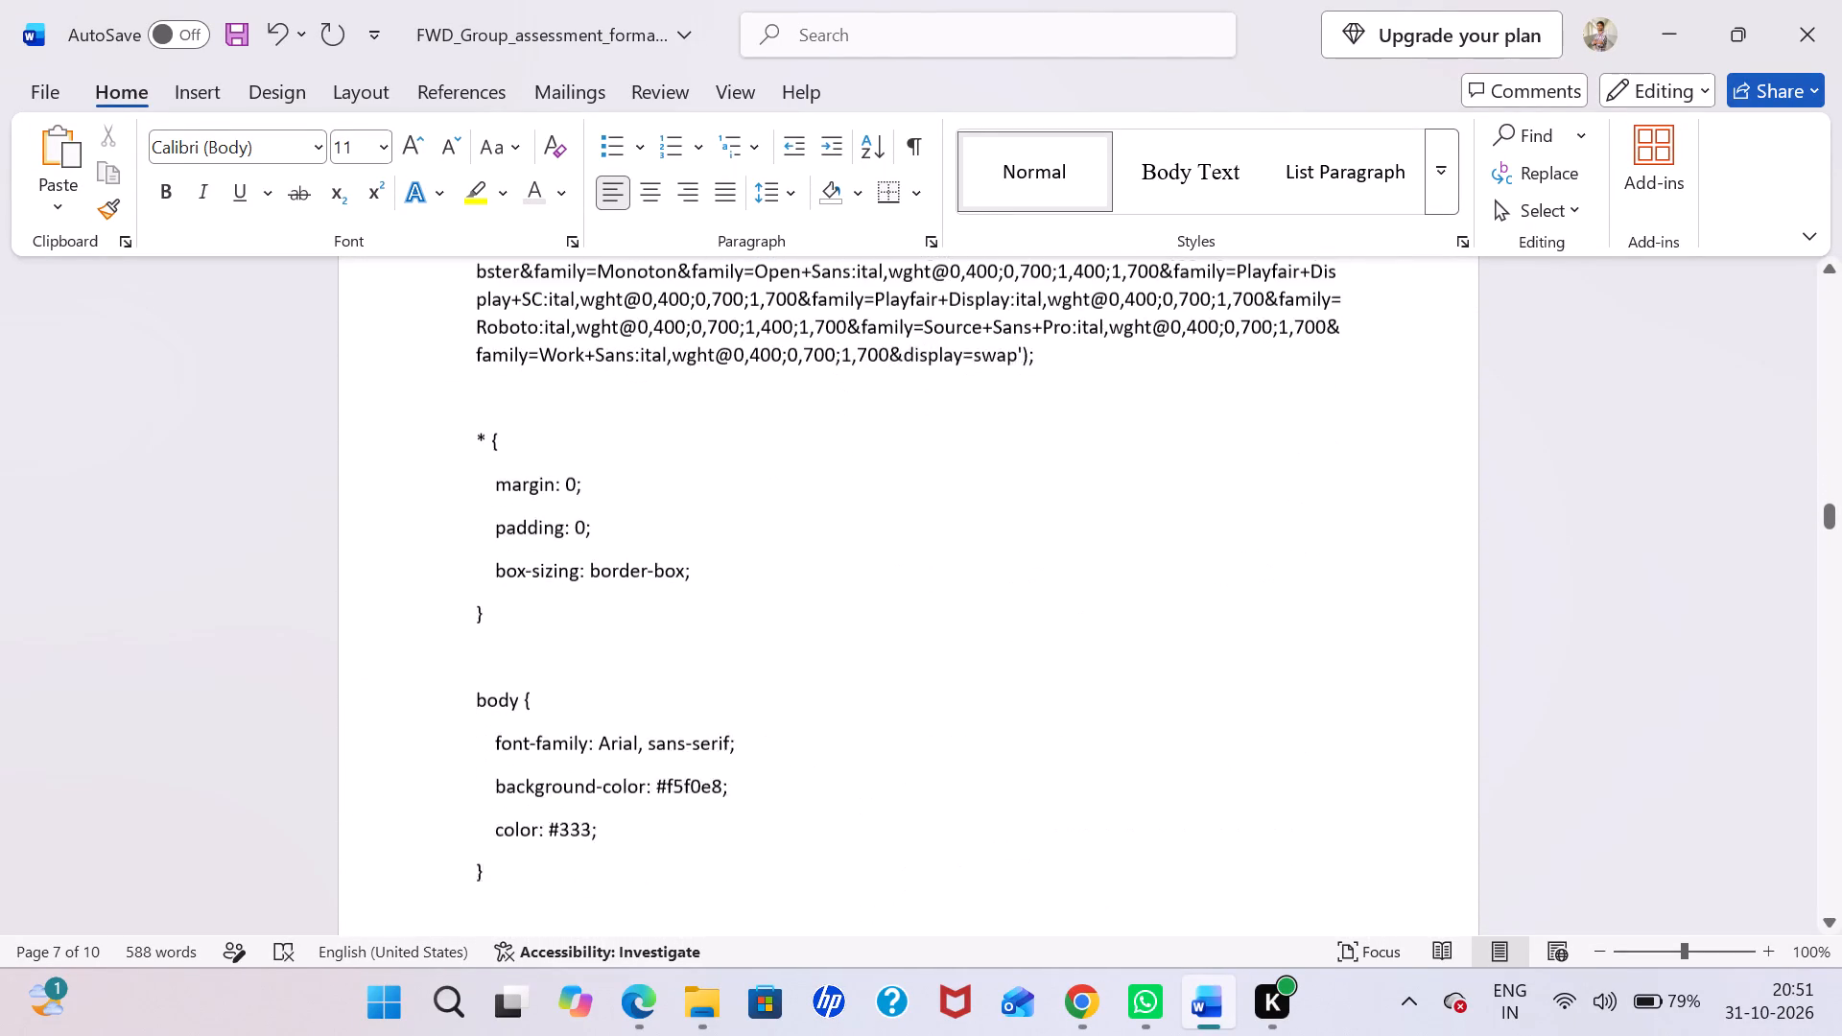
pyautogui.scroll(-6, 791, 761)
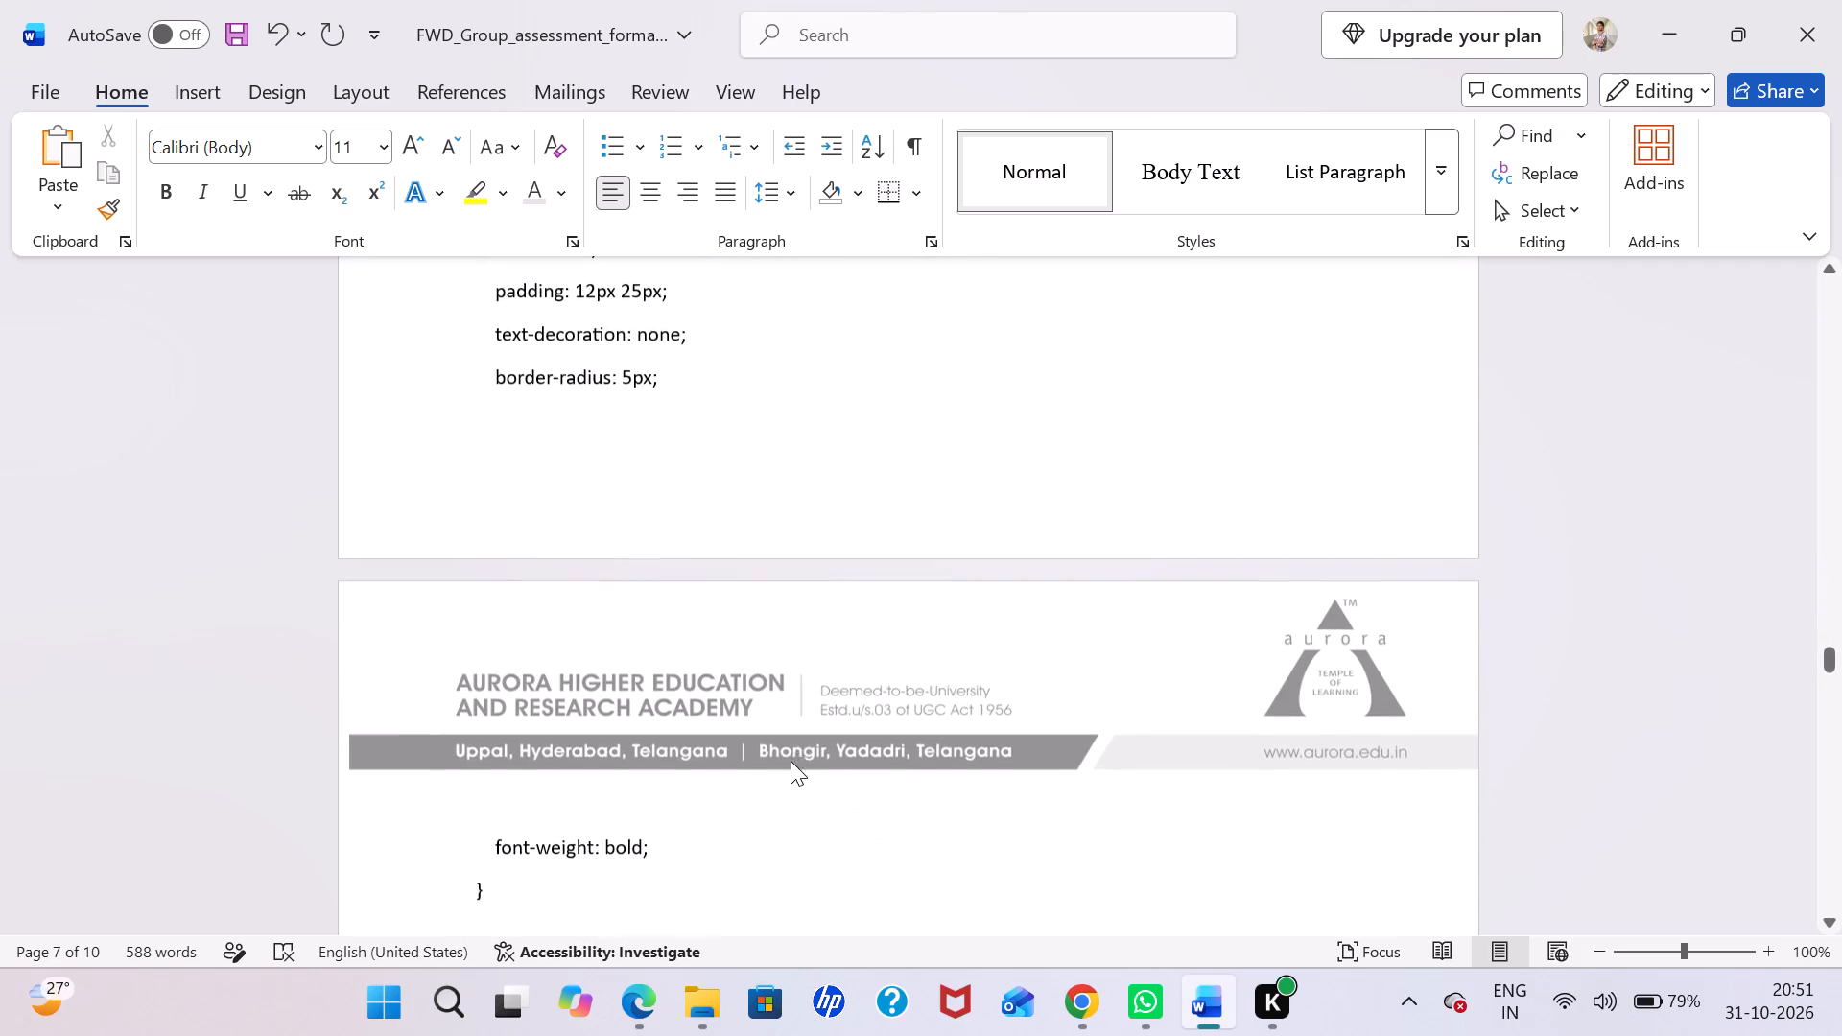
pyautogui.scroll(-6, 791, 761)
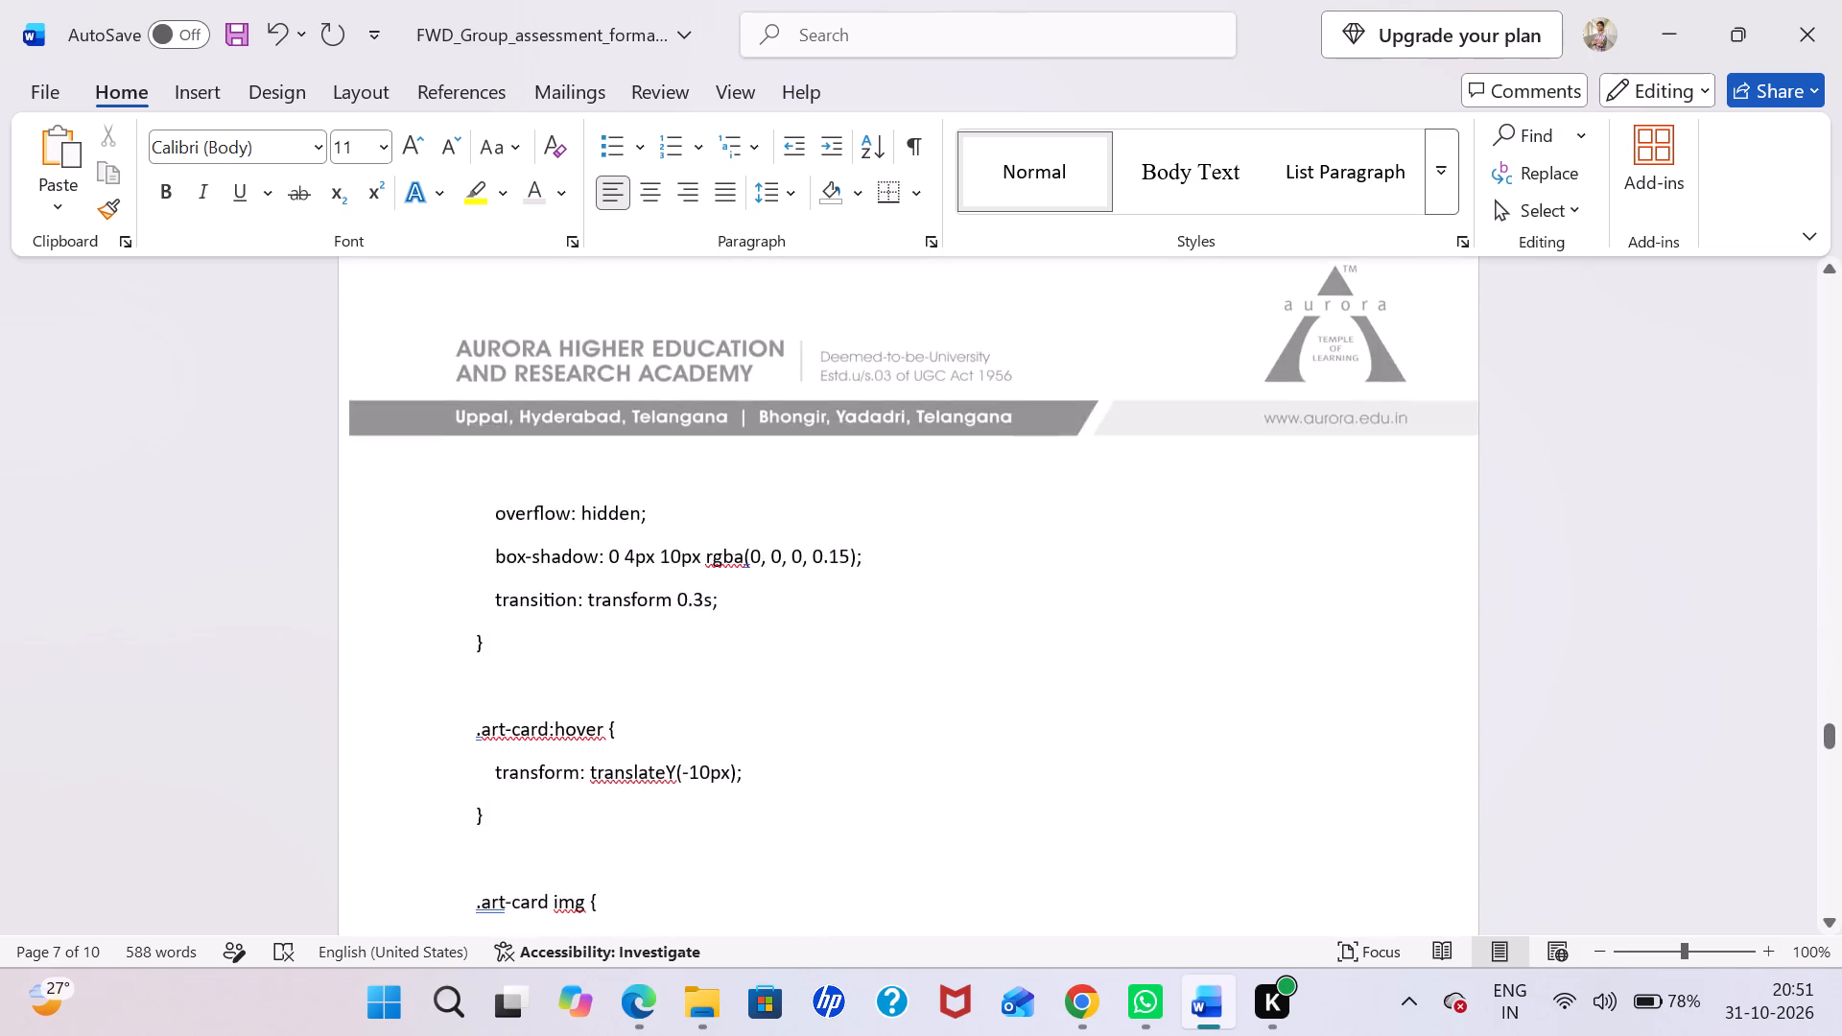
pyautogui.scroll(-12, 791, 761)
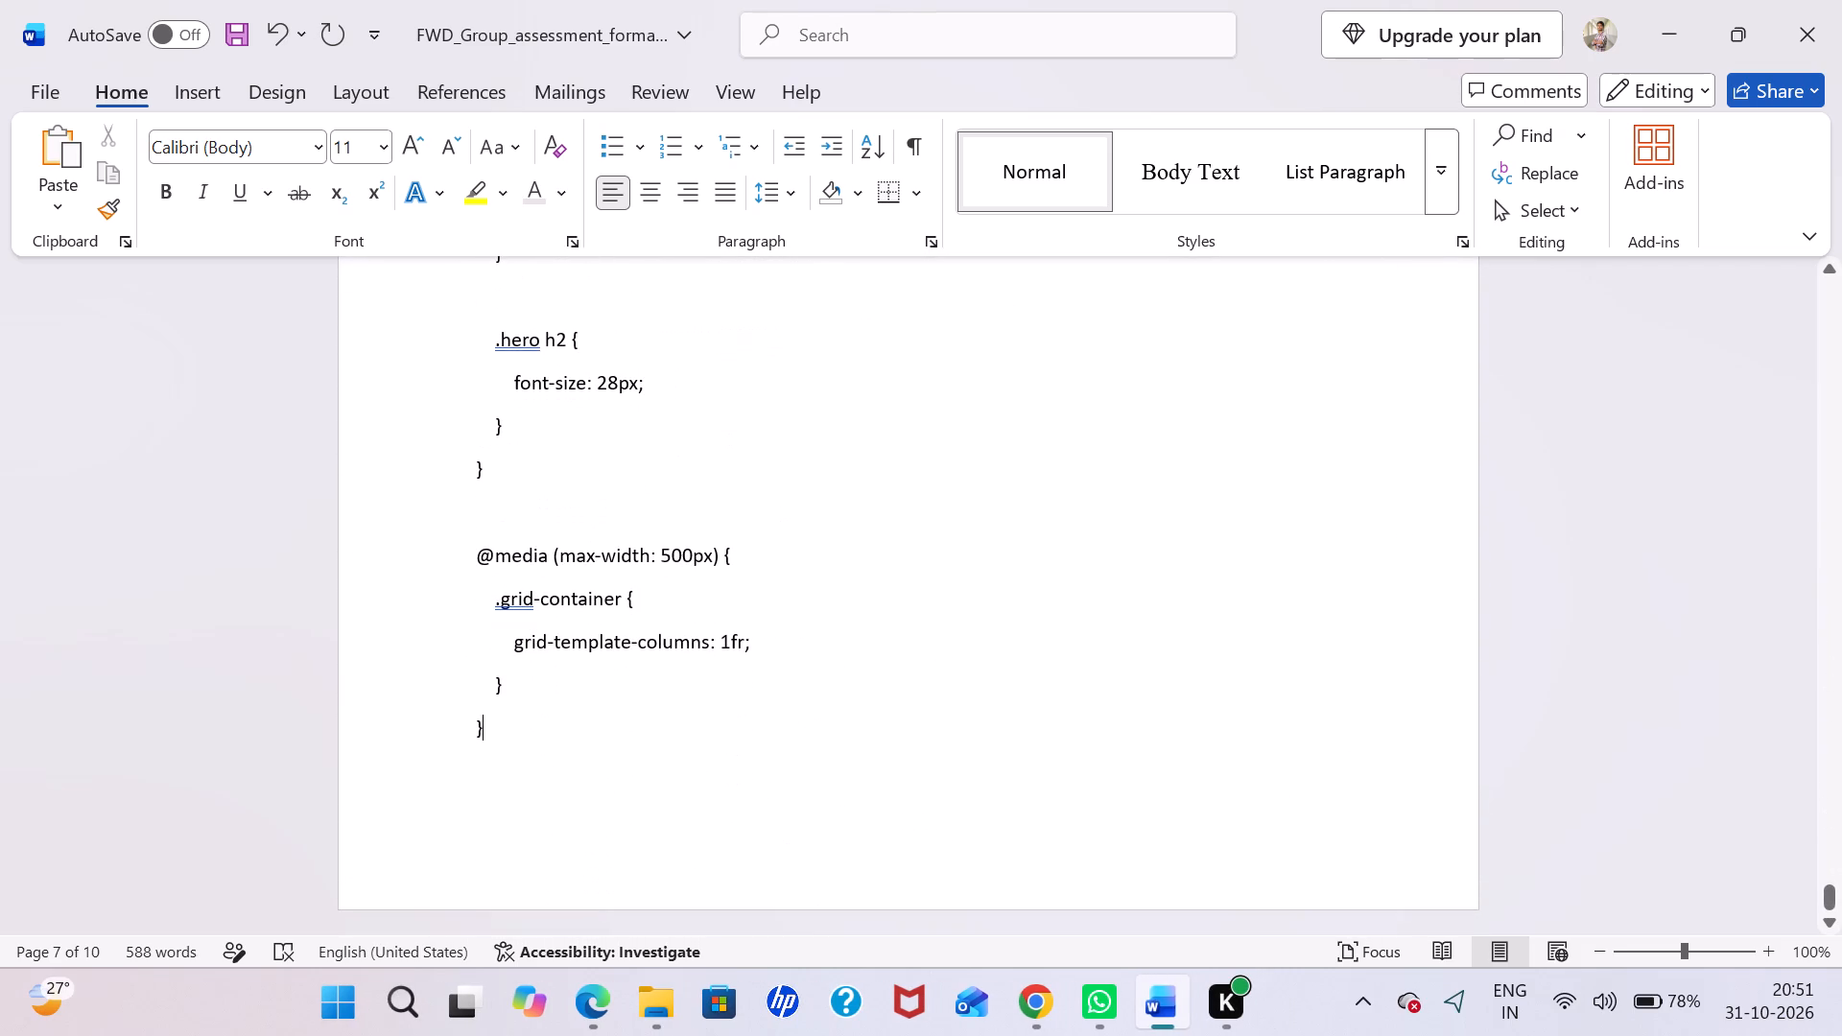
pyautogui.press('Return')
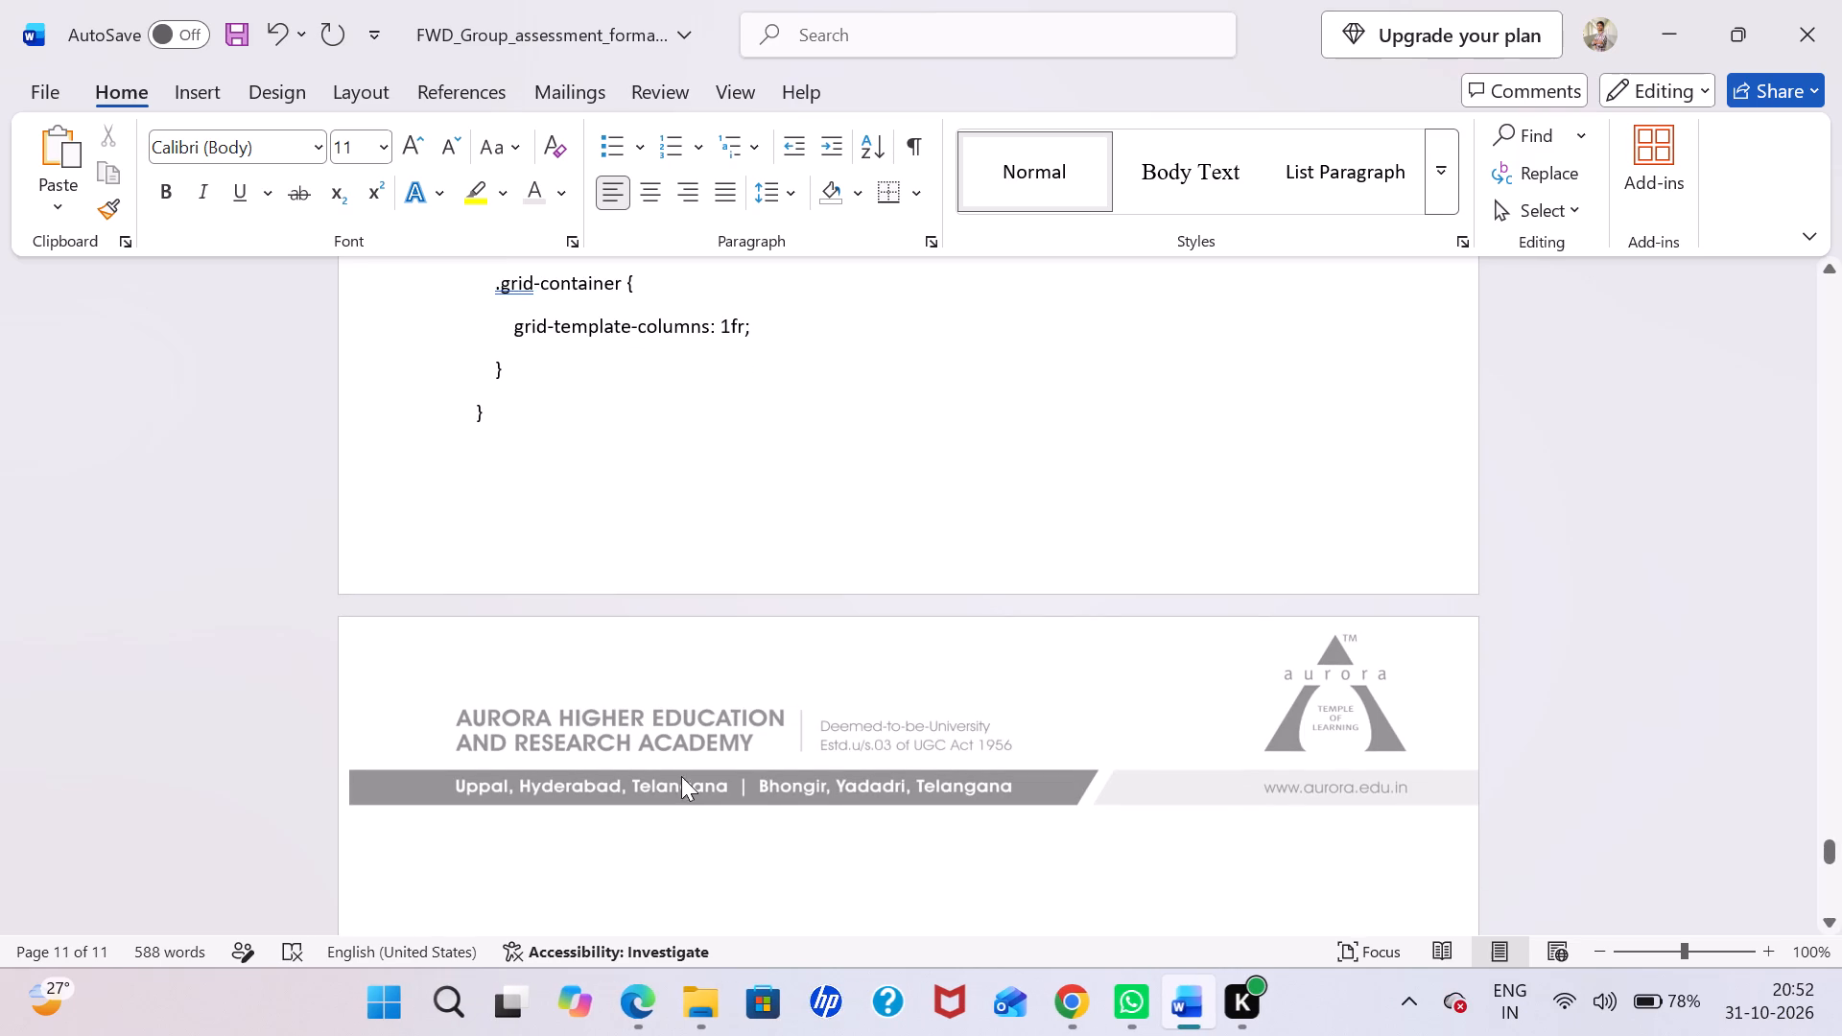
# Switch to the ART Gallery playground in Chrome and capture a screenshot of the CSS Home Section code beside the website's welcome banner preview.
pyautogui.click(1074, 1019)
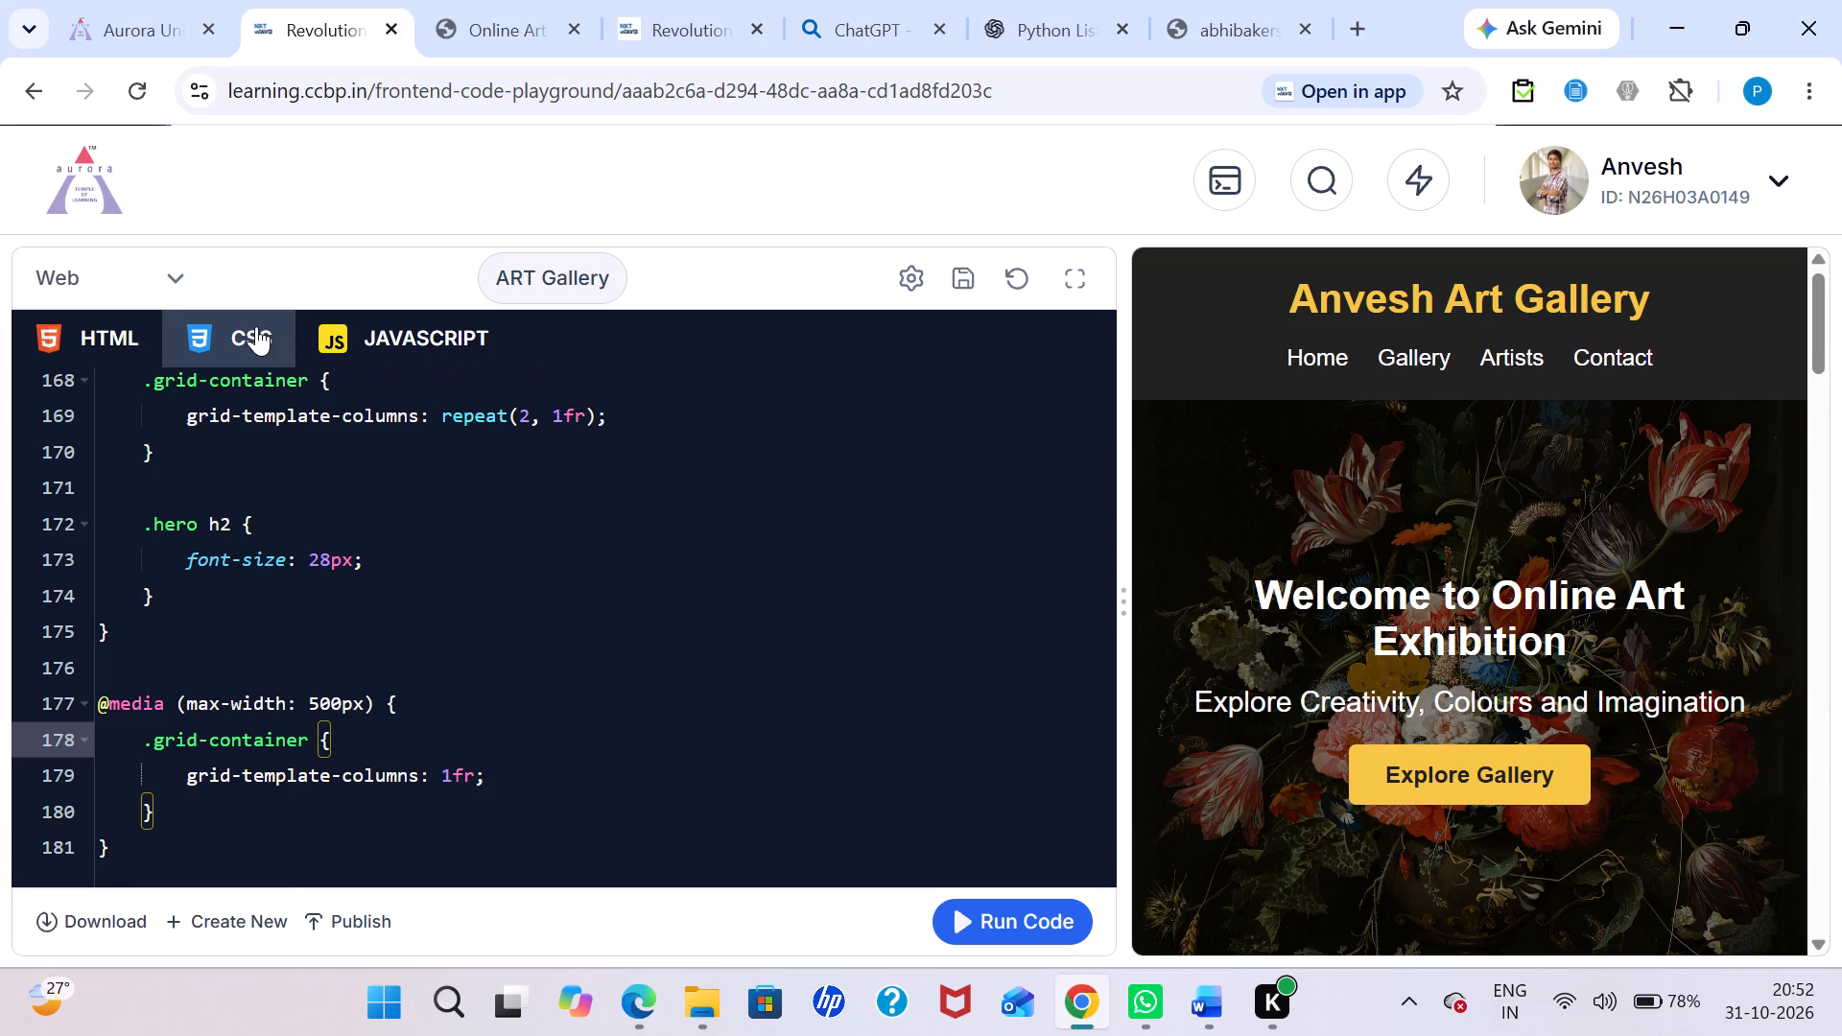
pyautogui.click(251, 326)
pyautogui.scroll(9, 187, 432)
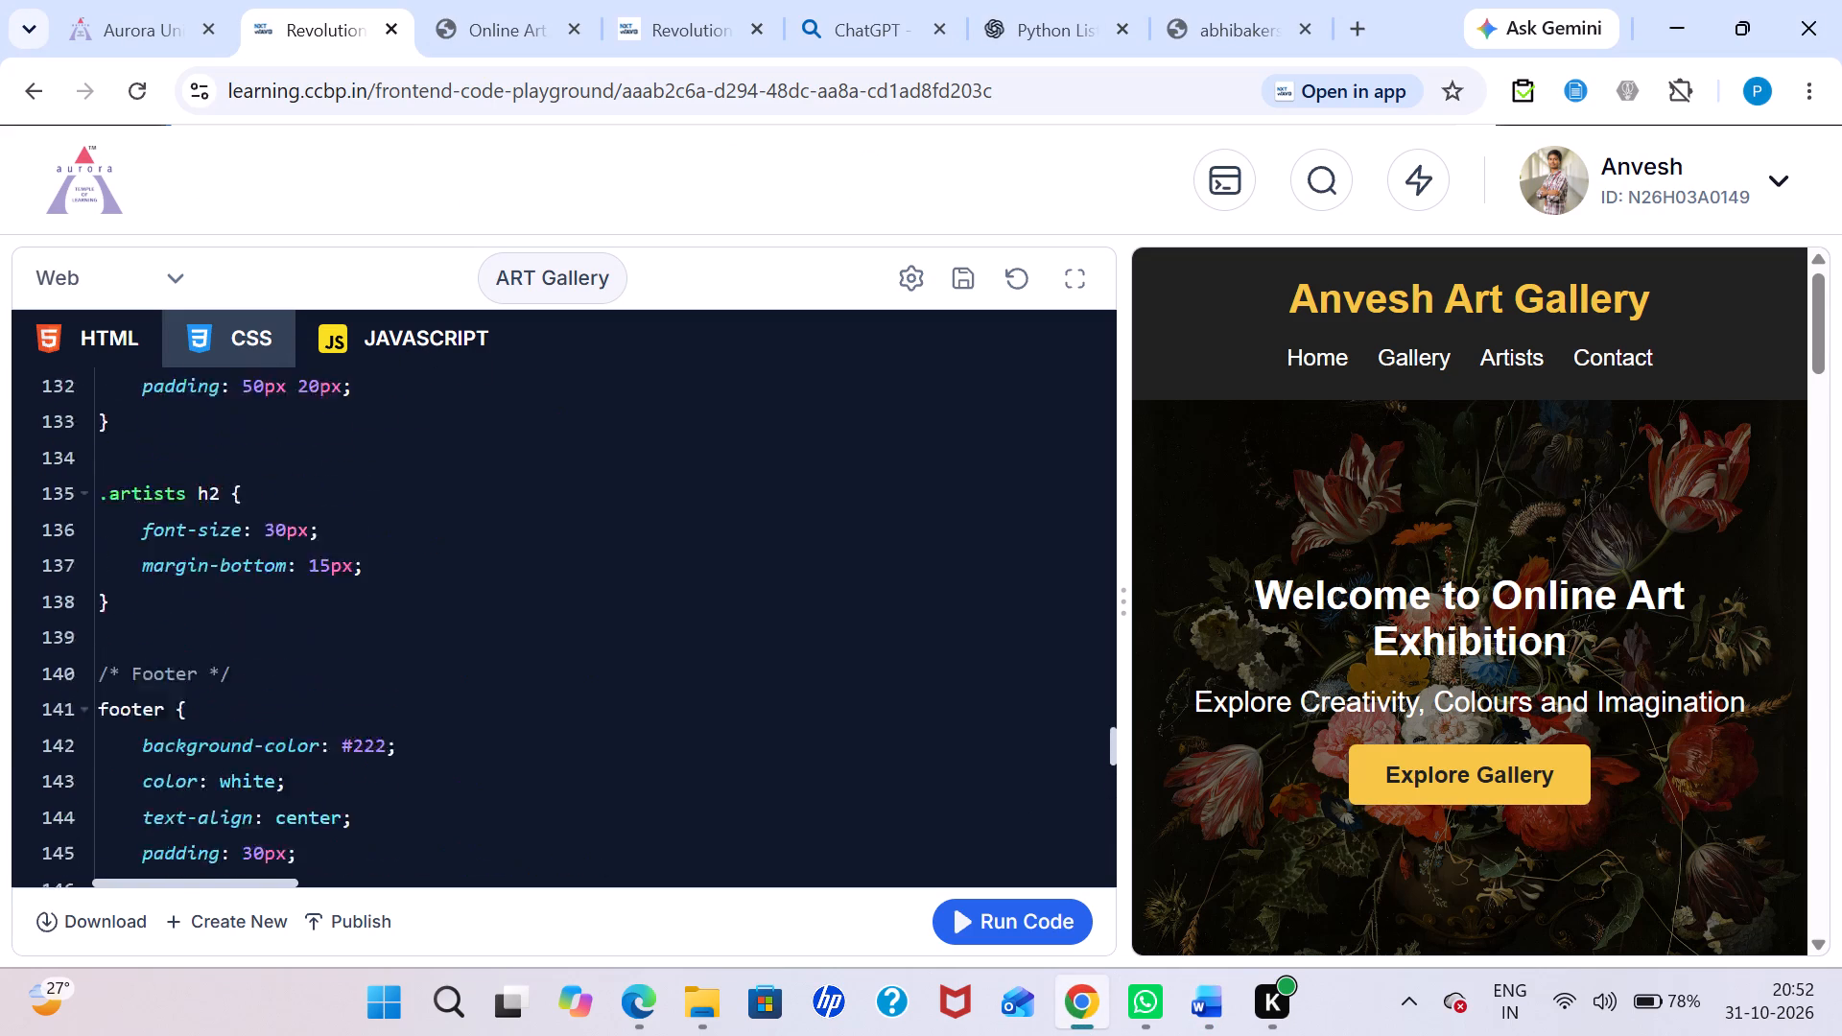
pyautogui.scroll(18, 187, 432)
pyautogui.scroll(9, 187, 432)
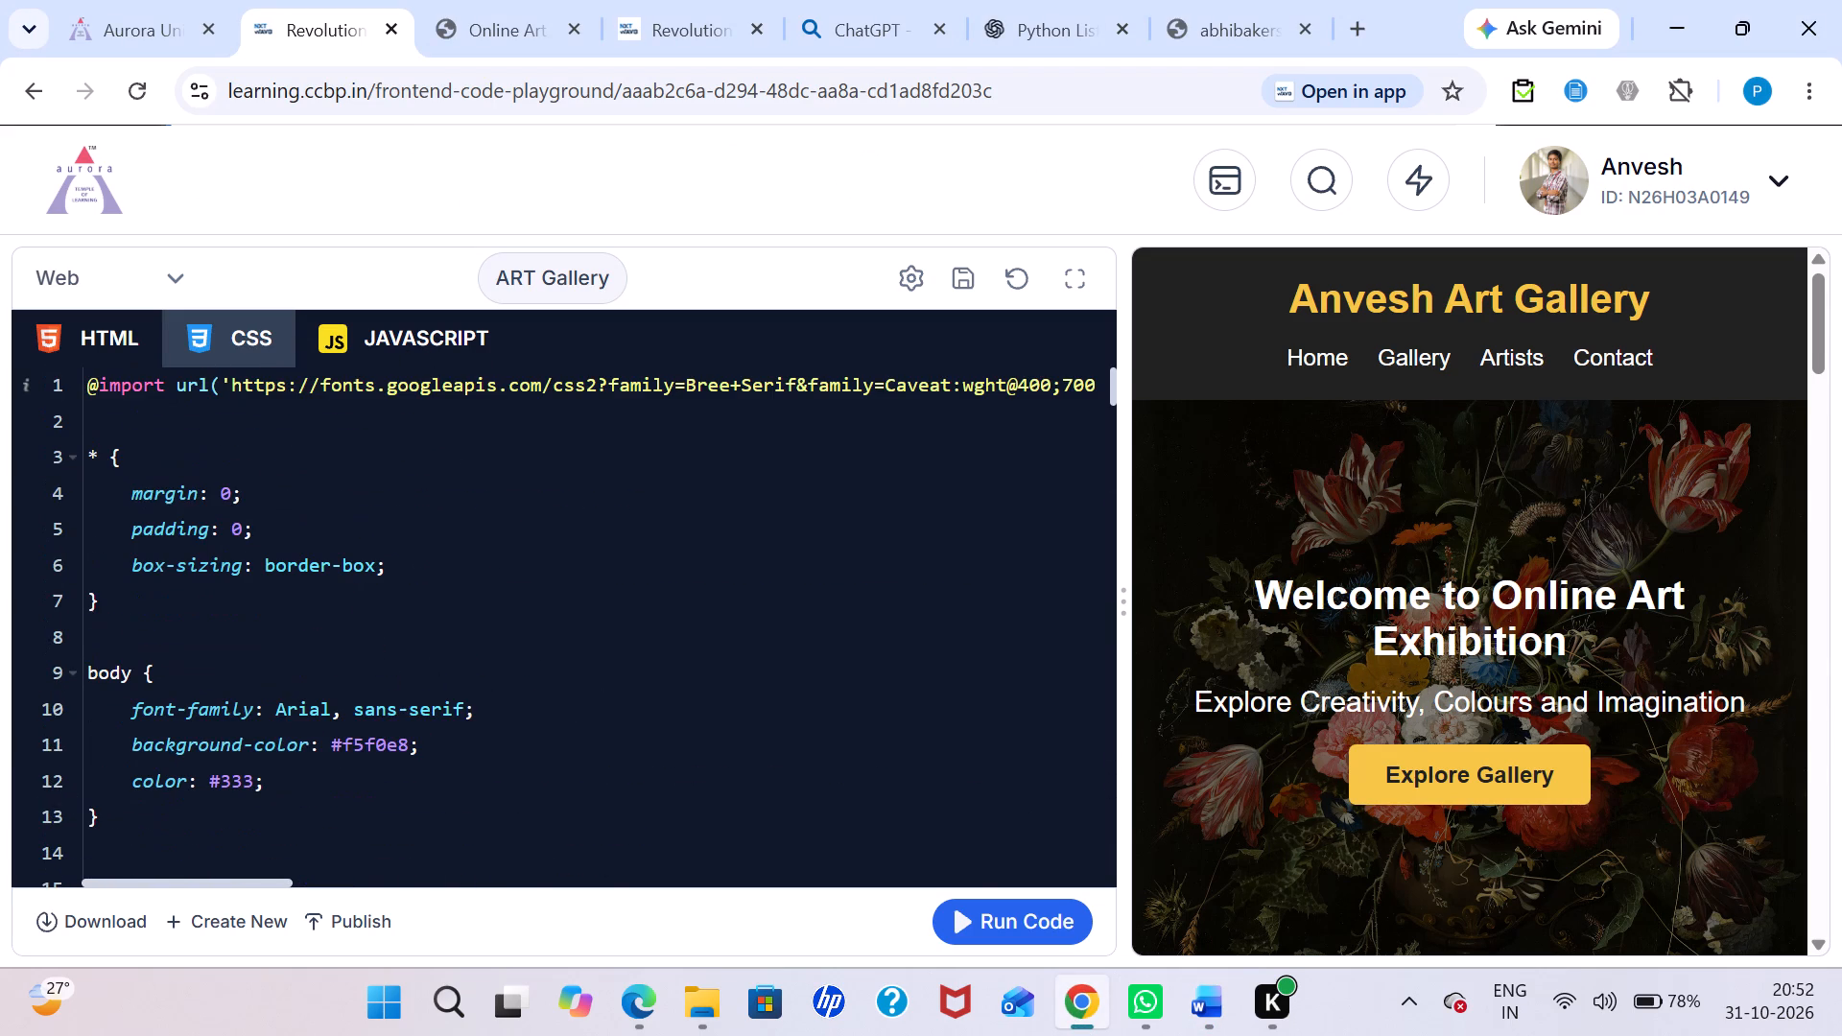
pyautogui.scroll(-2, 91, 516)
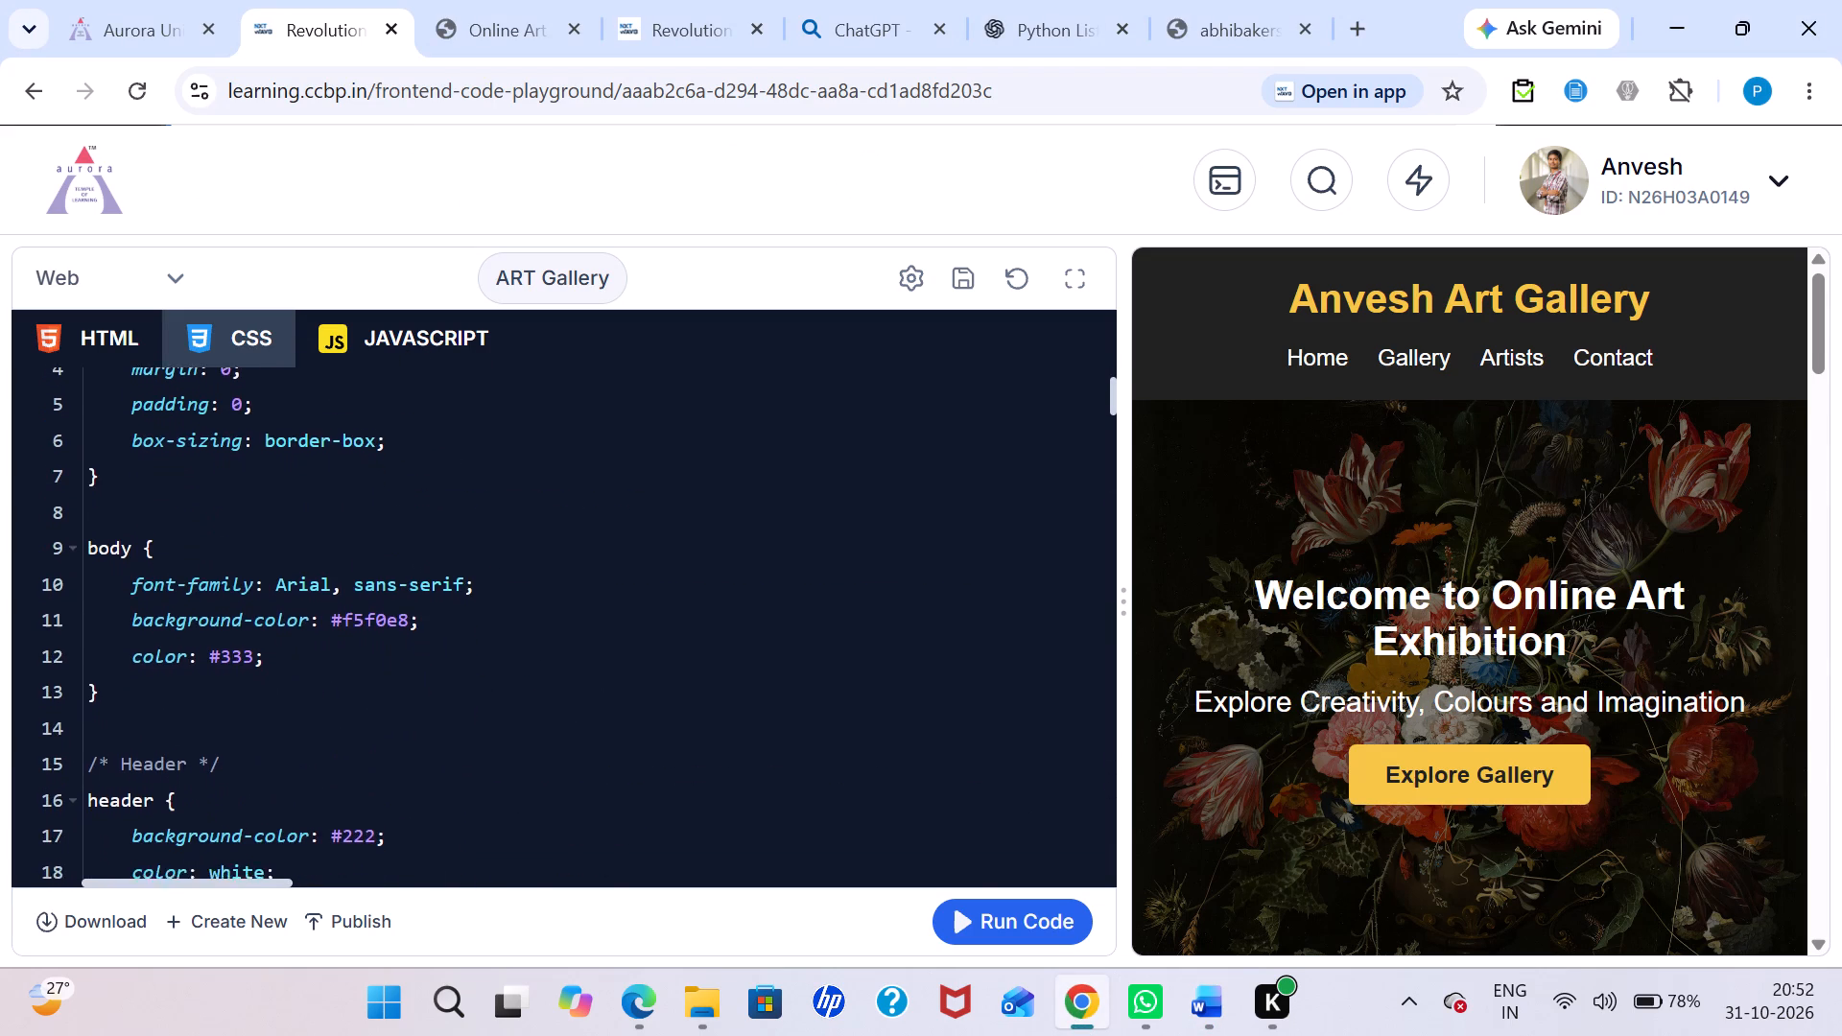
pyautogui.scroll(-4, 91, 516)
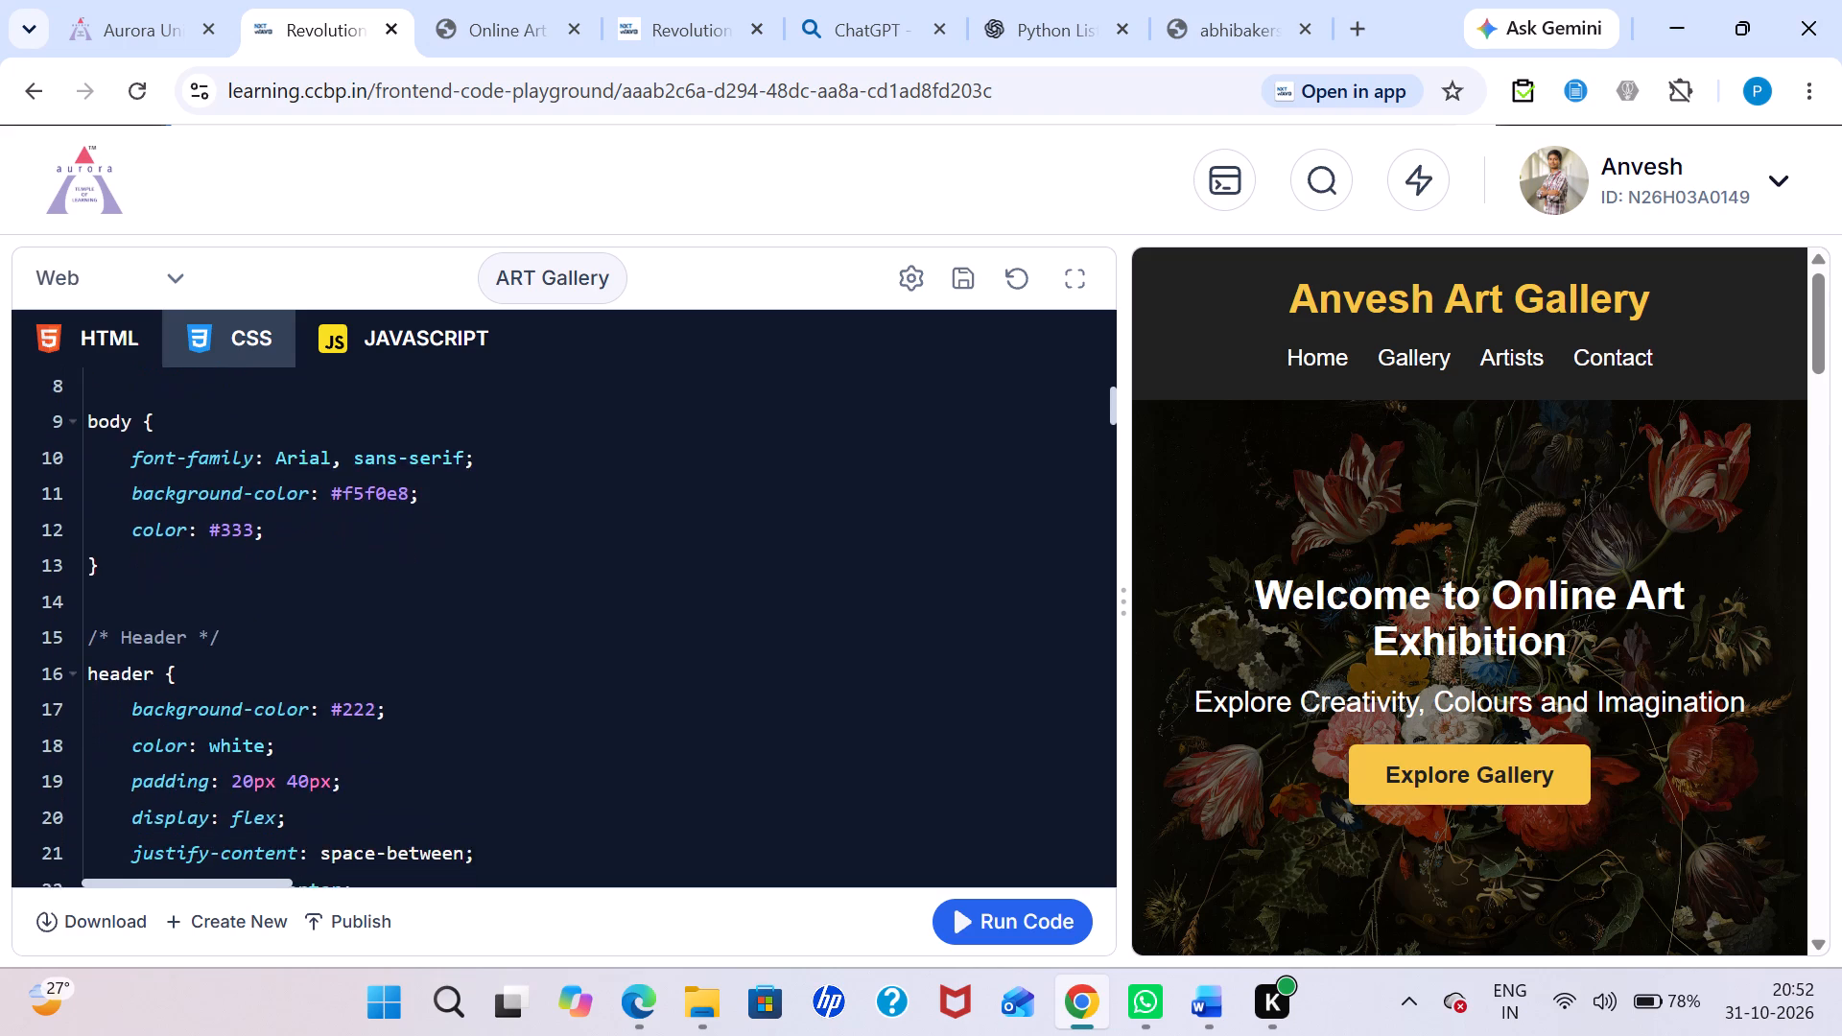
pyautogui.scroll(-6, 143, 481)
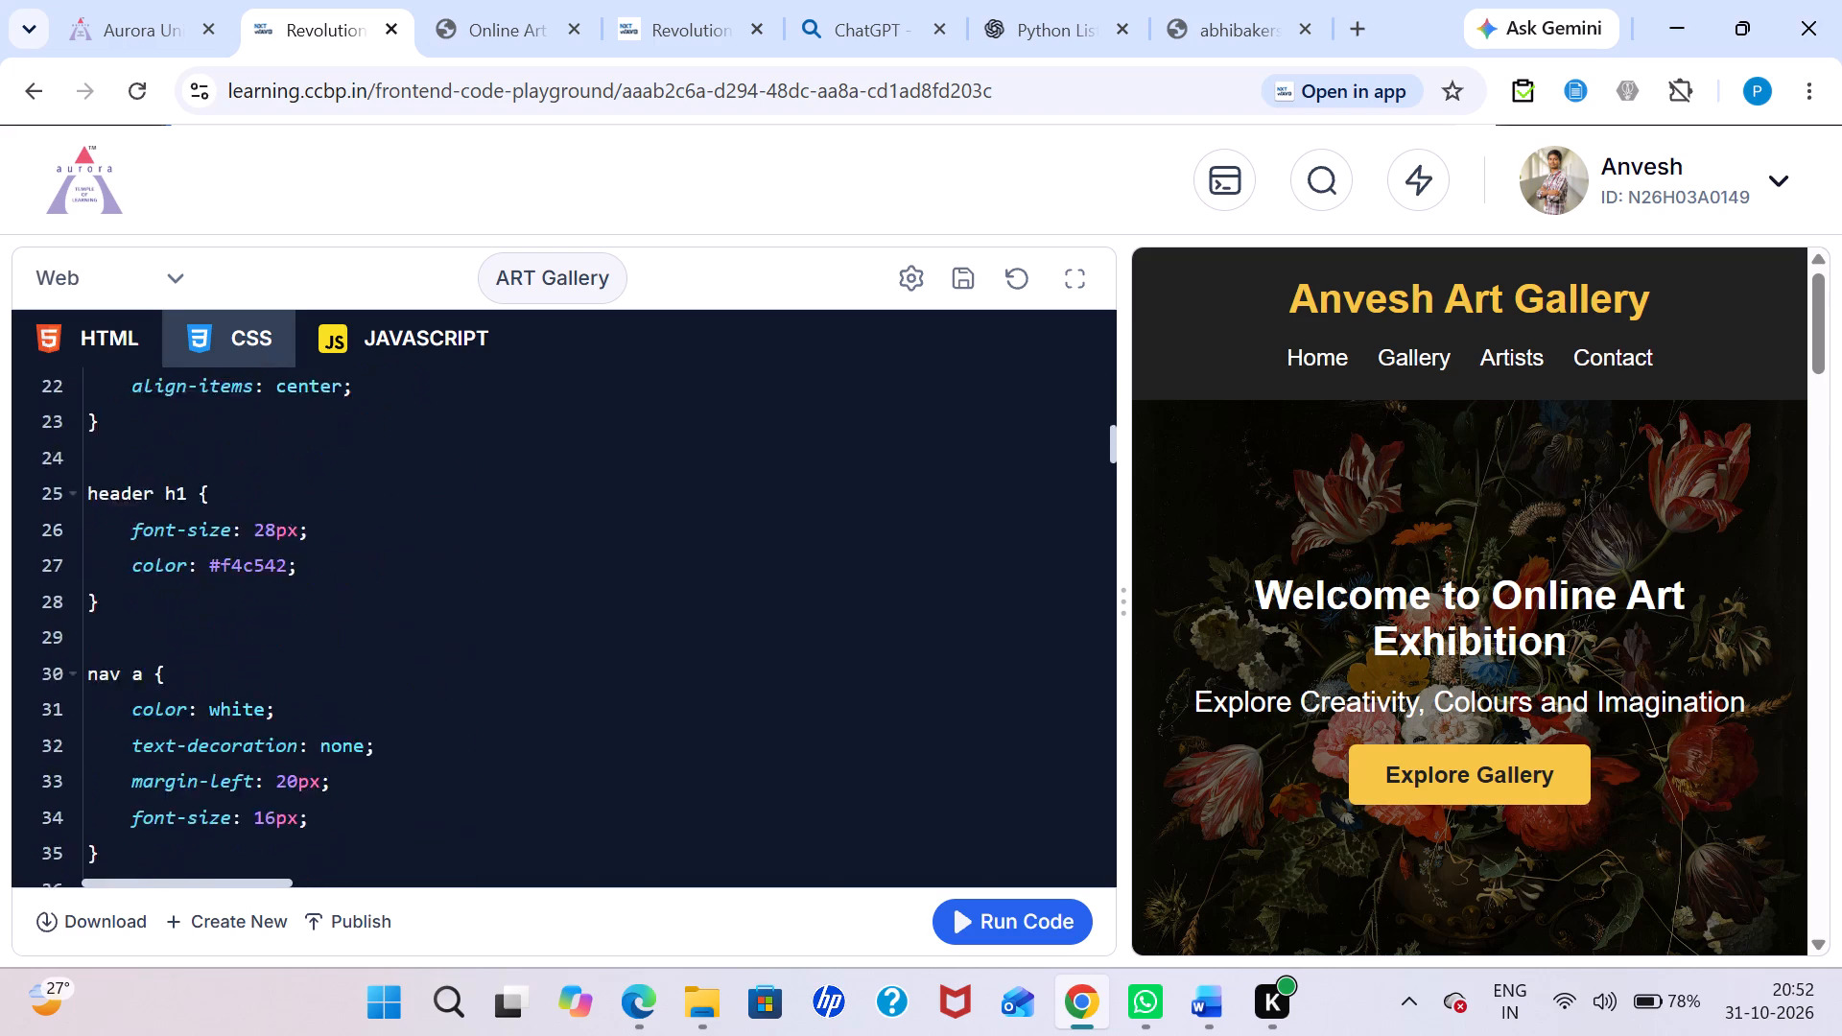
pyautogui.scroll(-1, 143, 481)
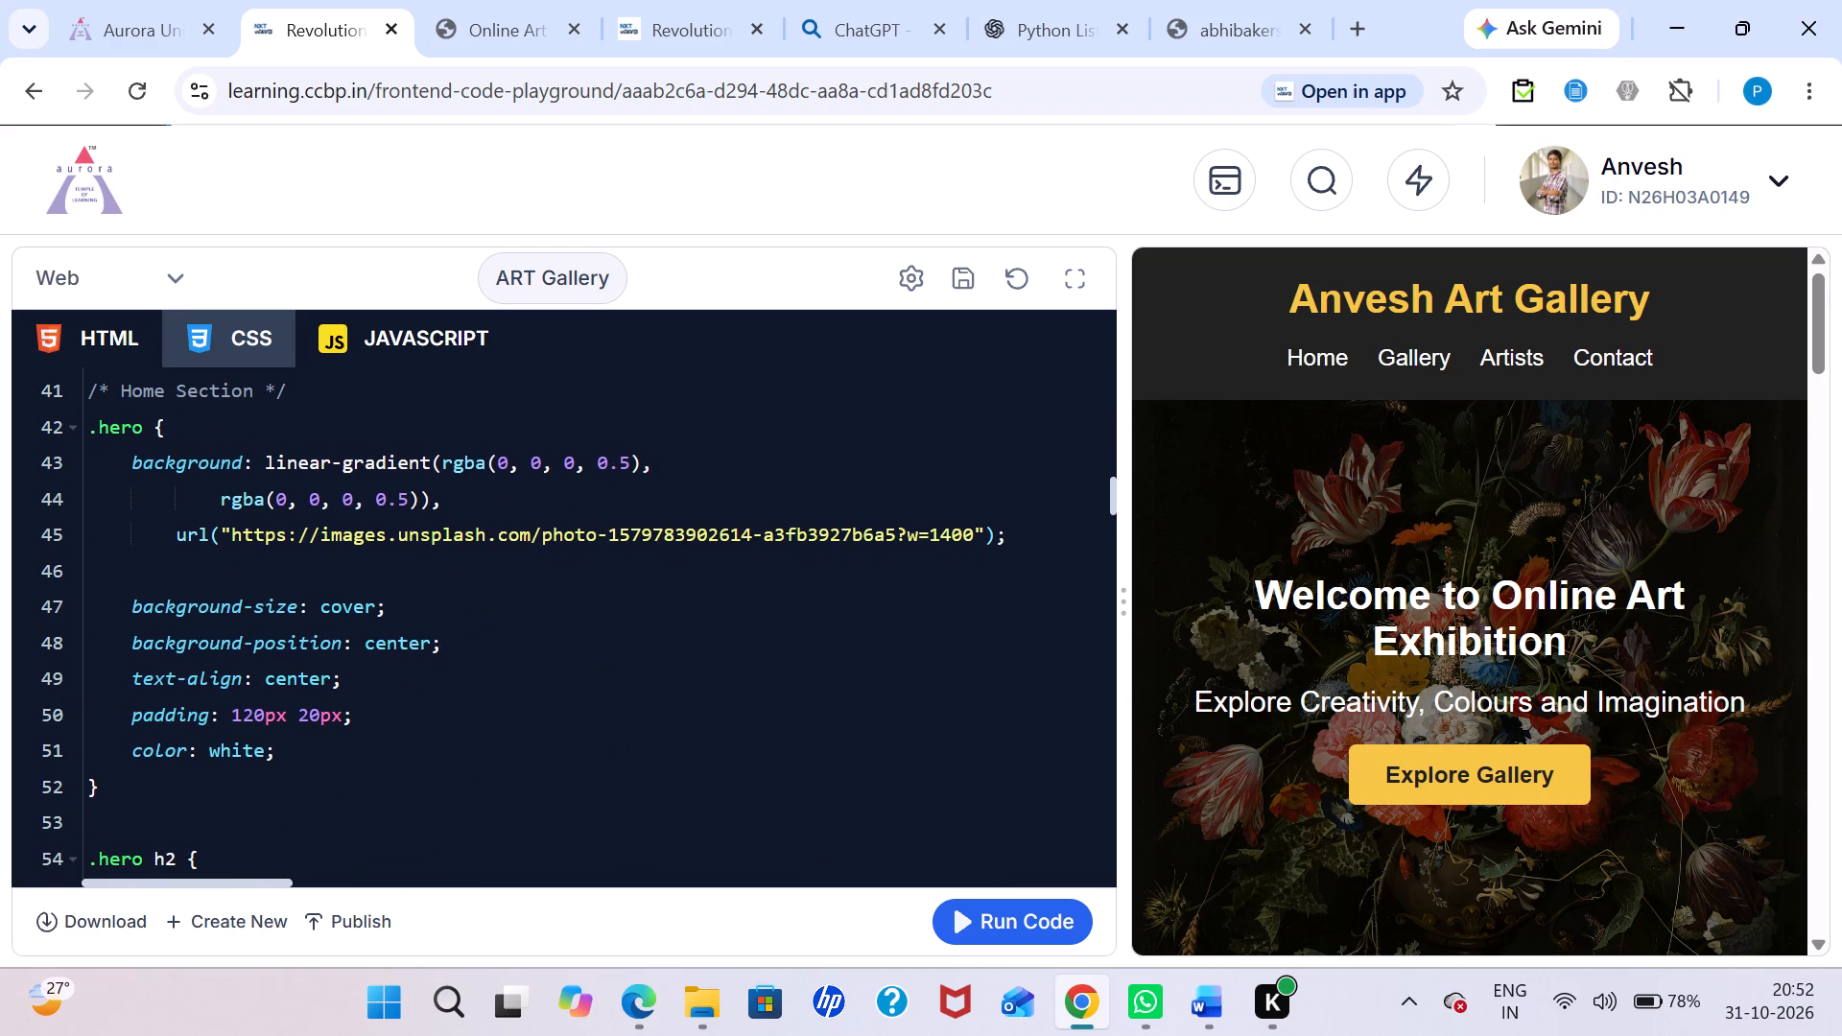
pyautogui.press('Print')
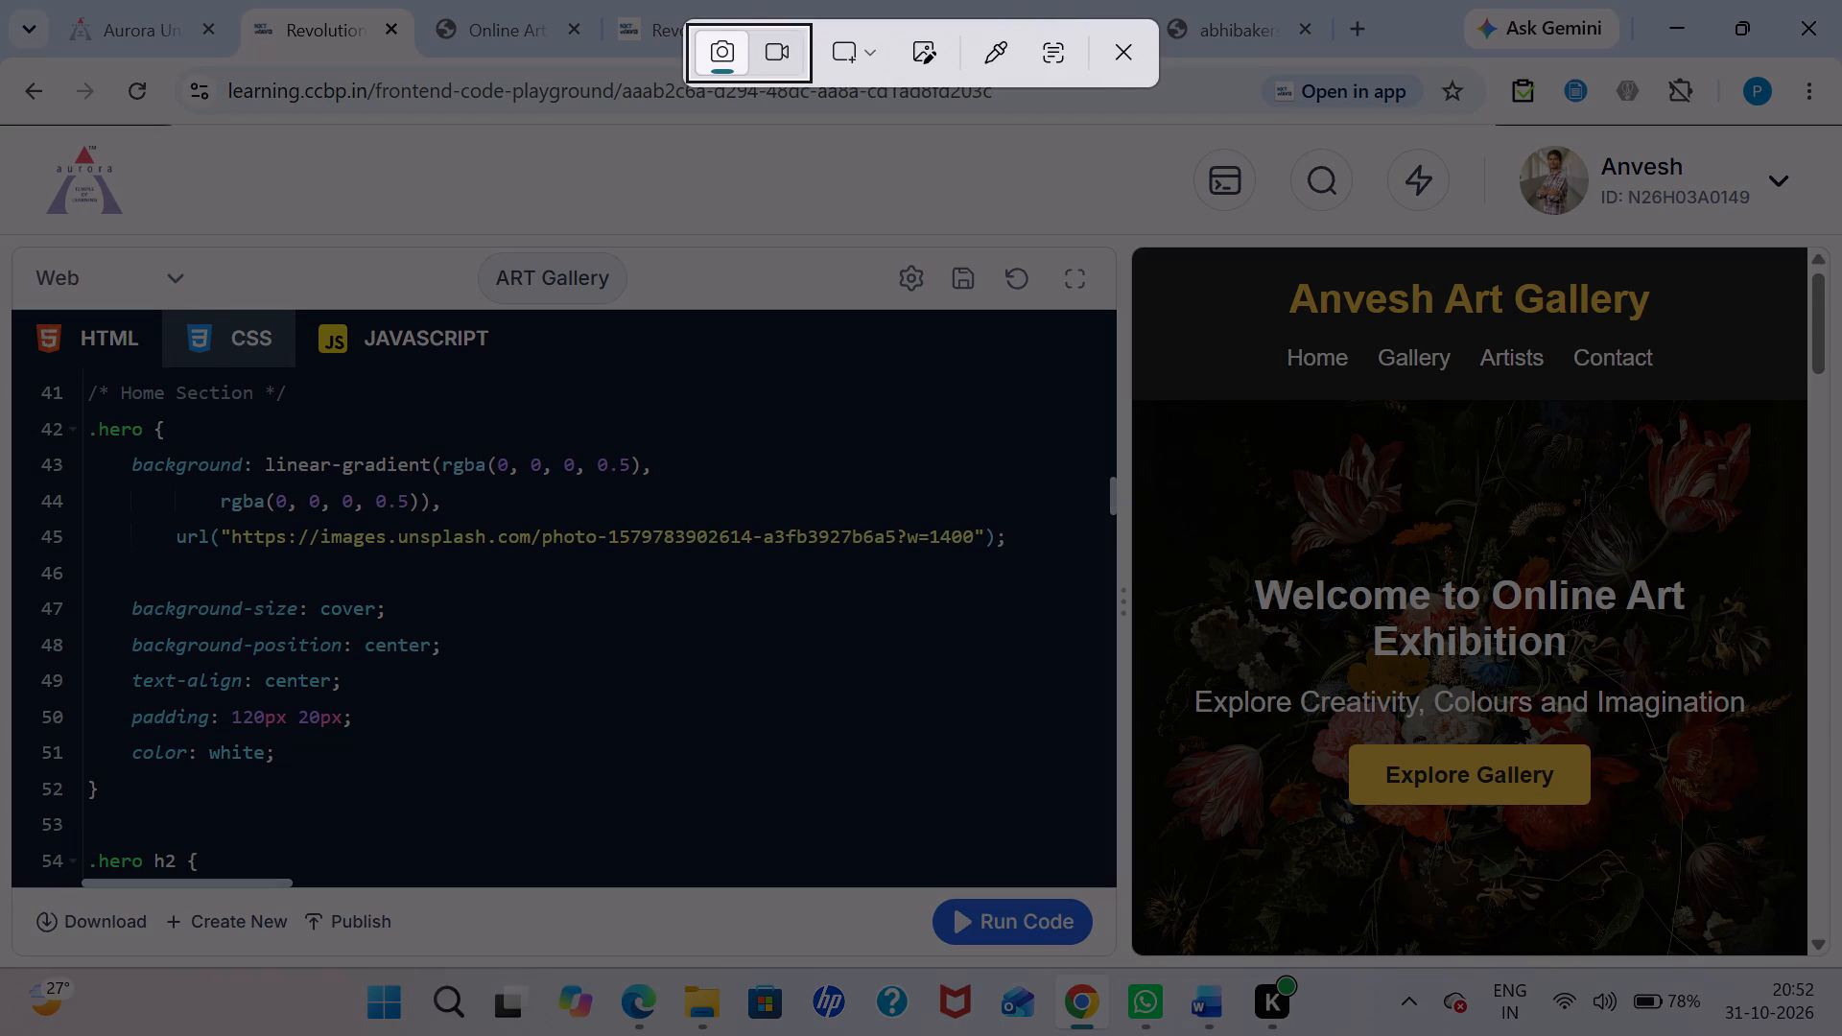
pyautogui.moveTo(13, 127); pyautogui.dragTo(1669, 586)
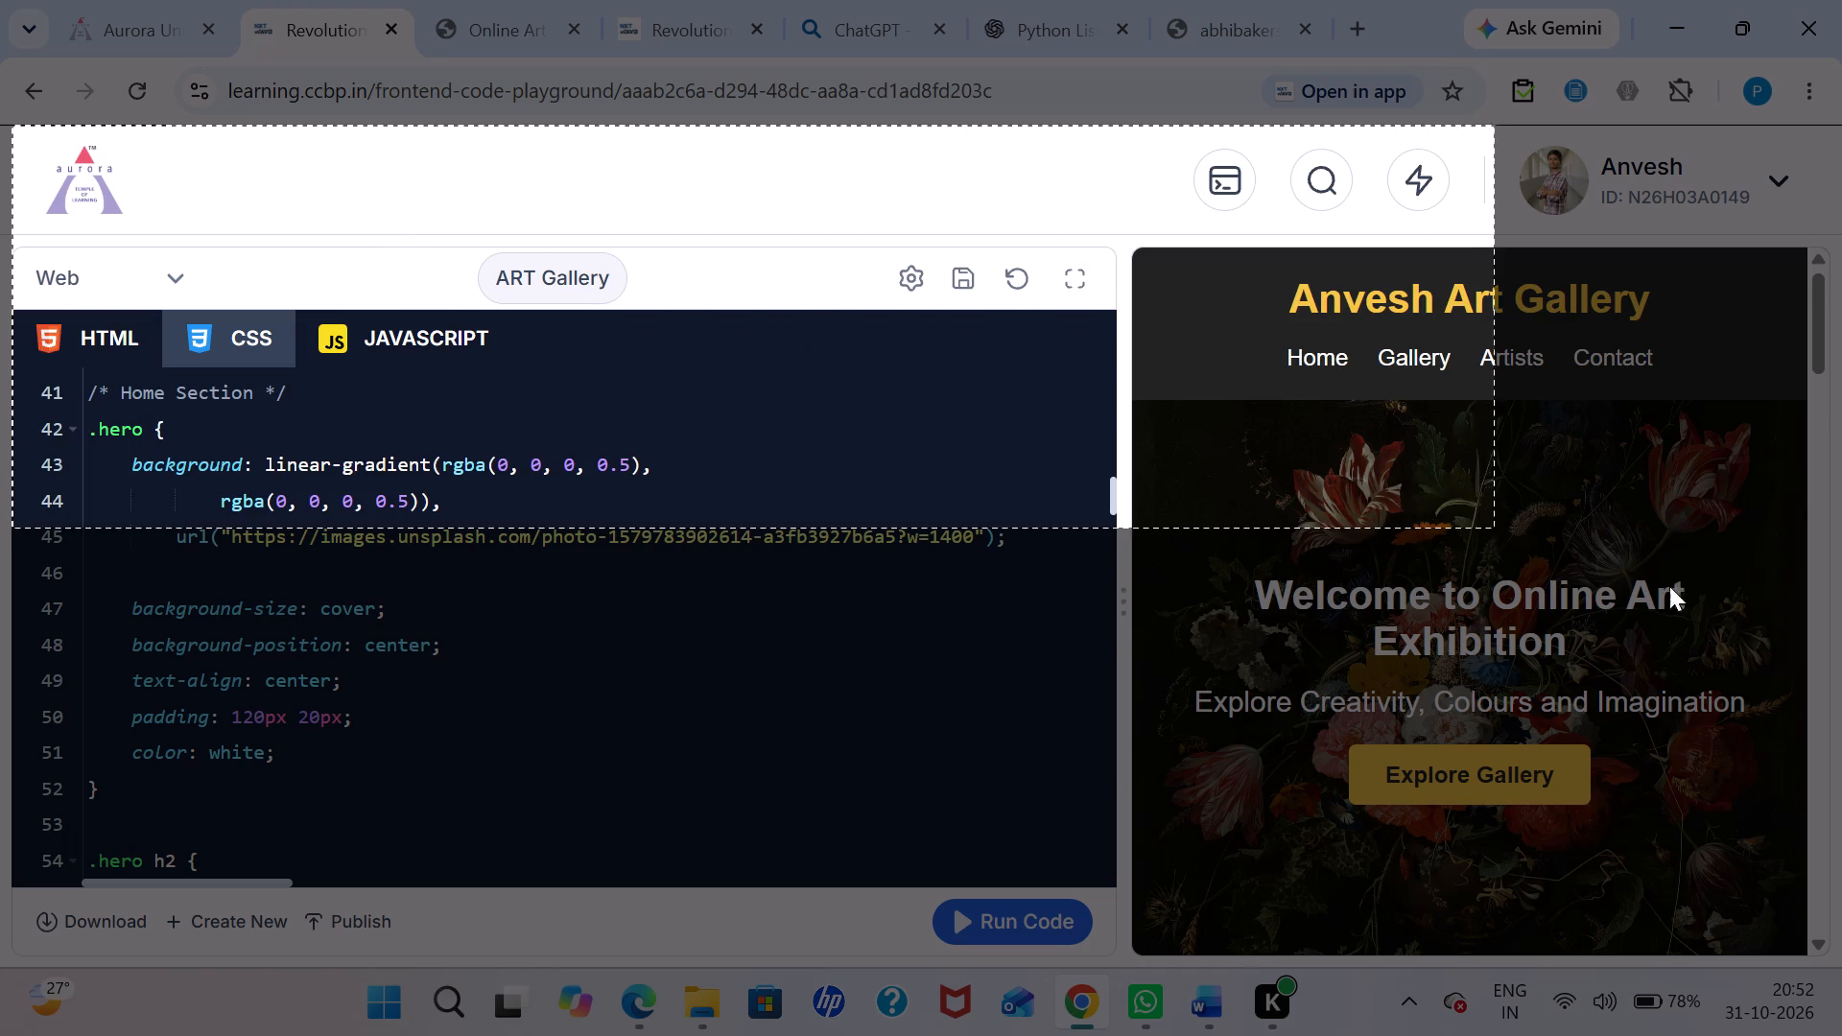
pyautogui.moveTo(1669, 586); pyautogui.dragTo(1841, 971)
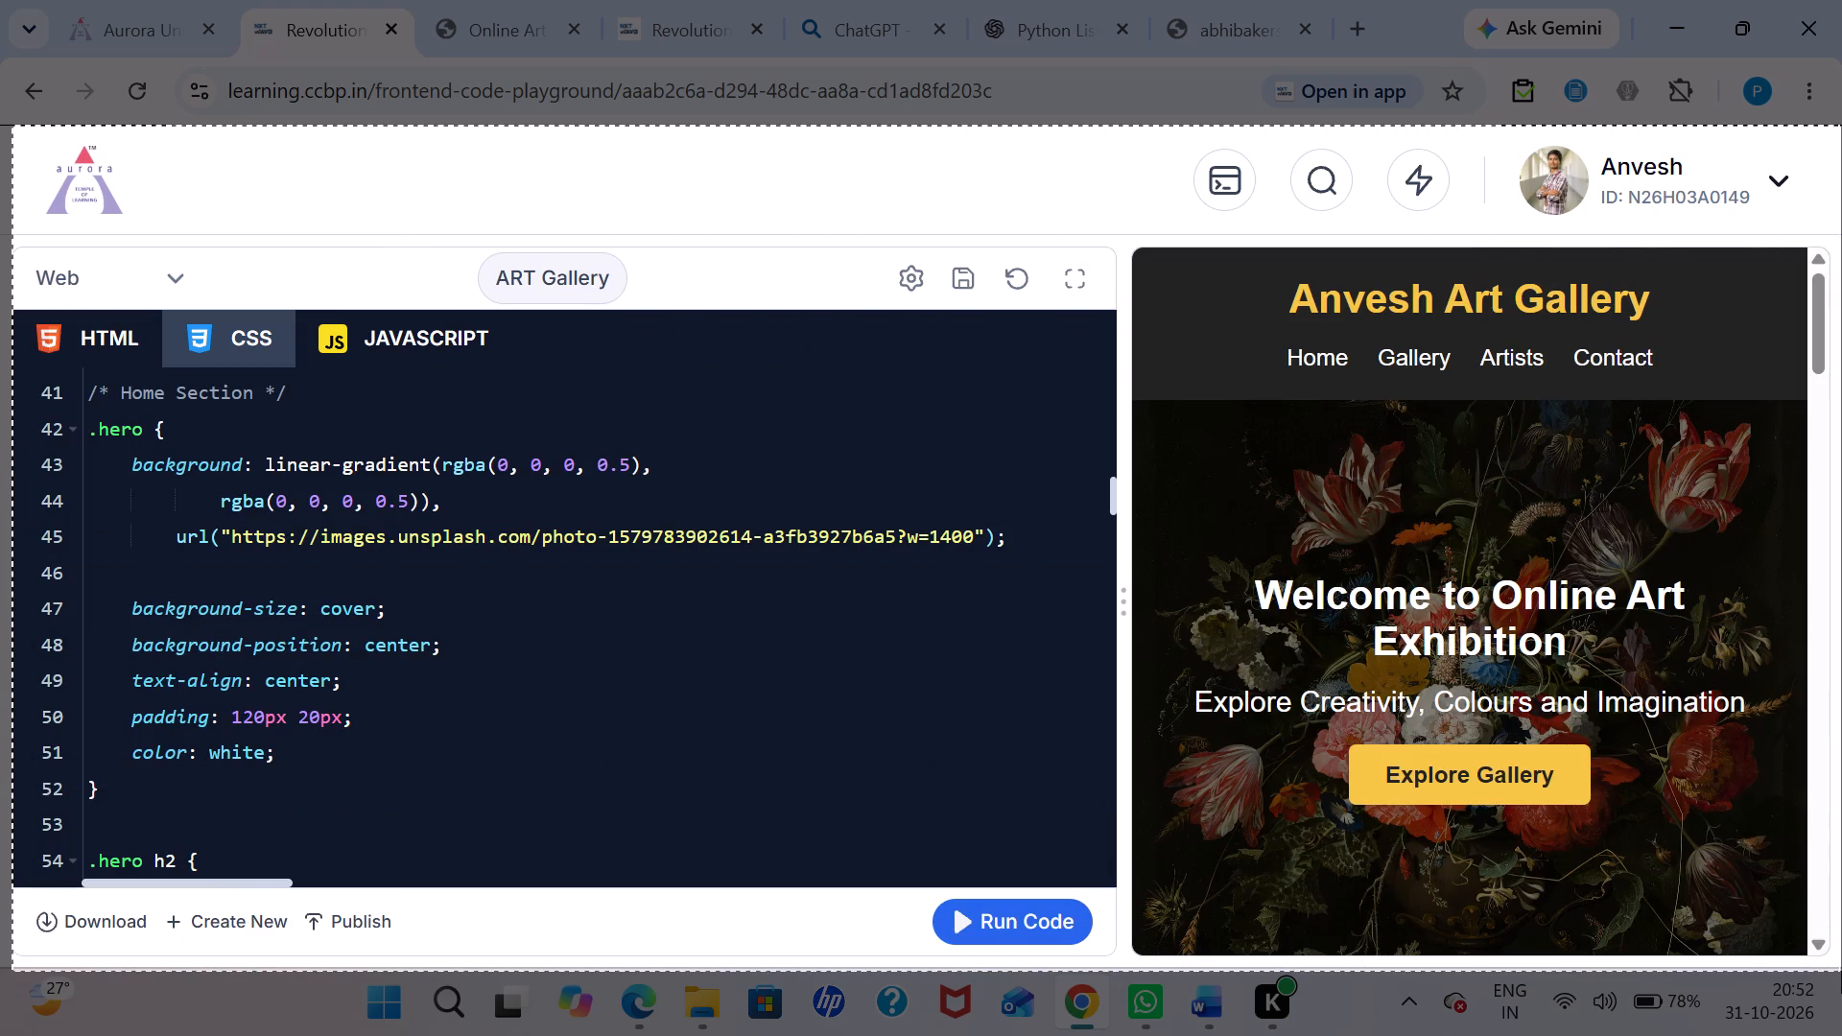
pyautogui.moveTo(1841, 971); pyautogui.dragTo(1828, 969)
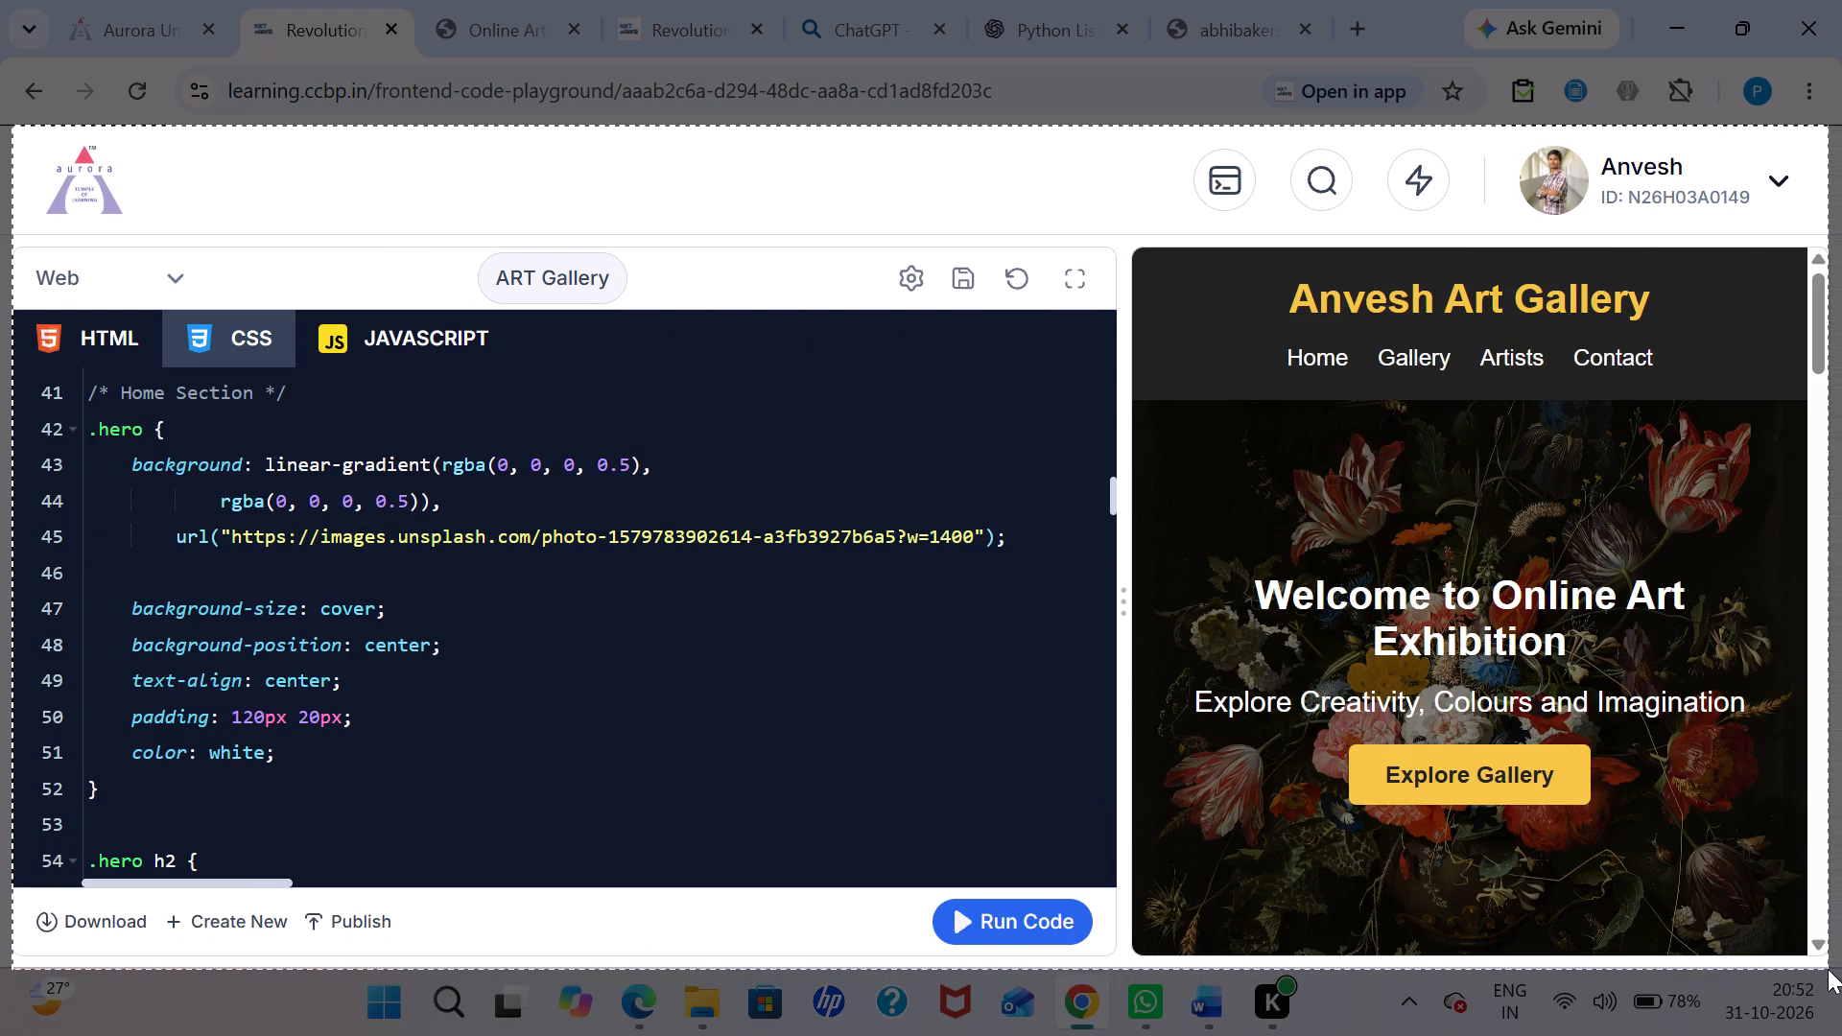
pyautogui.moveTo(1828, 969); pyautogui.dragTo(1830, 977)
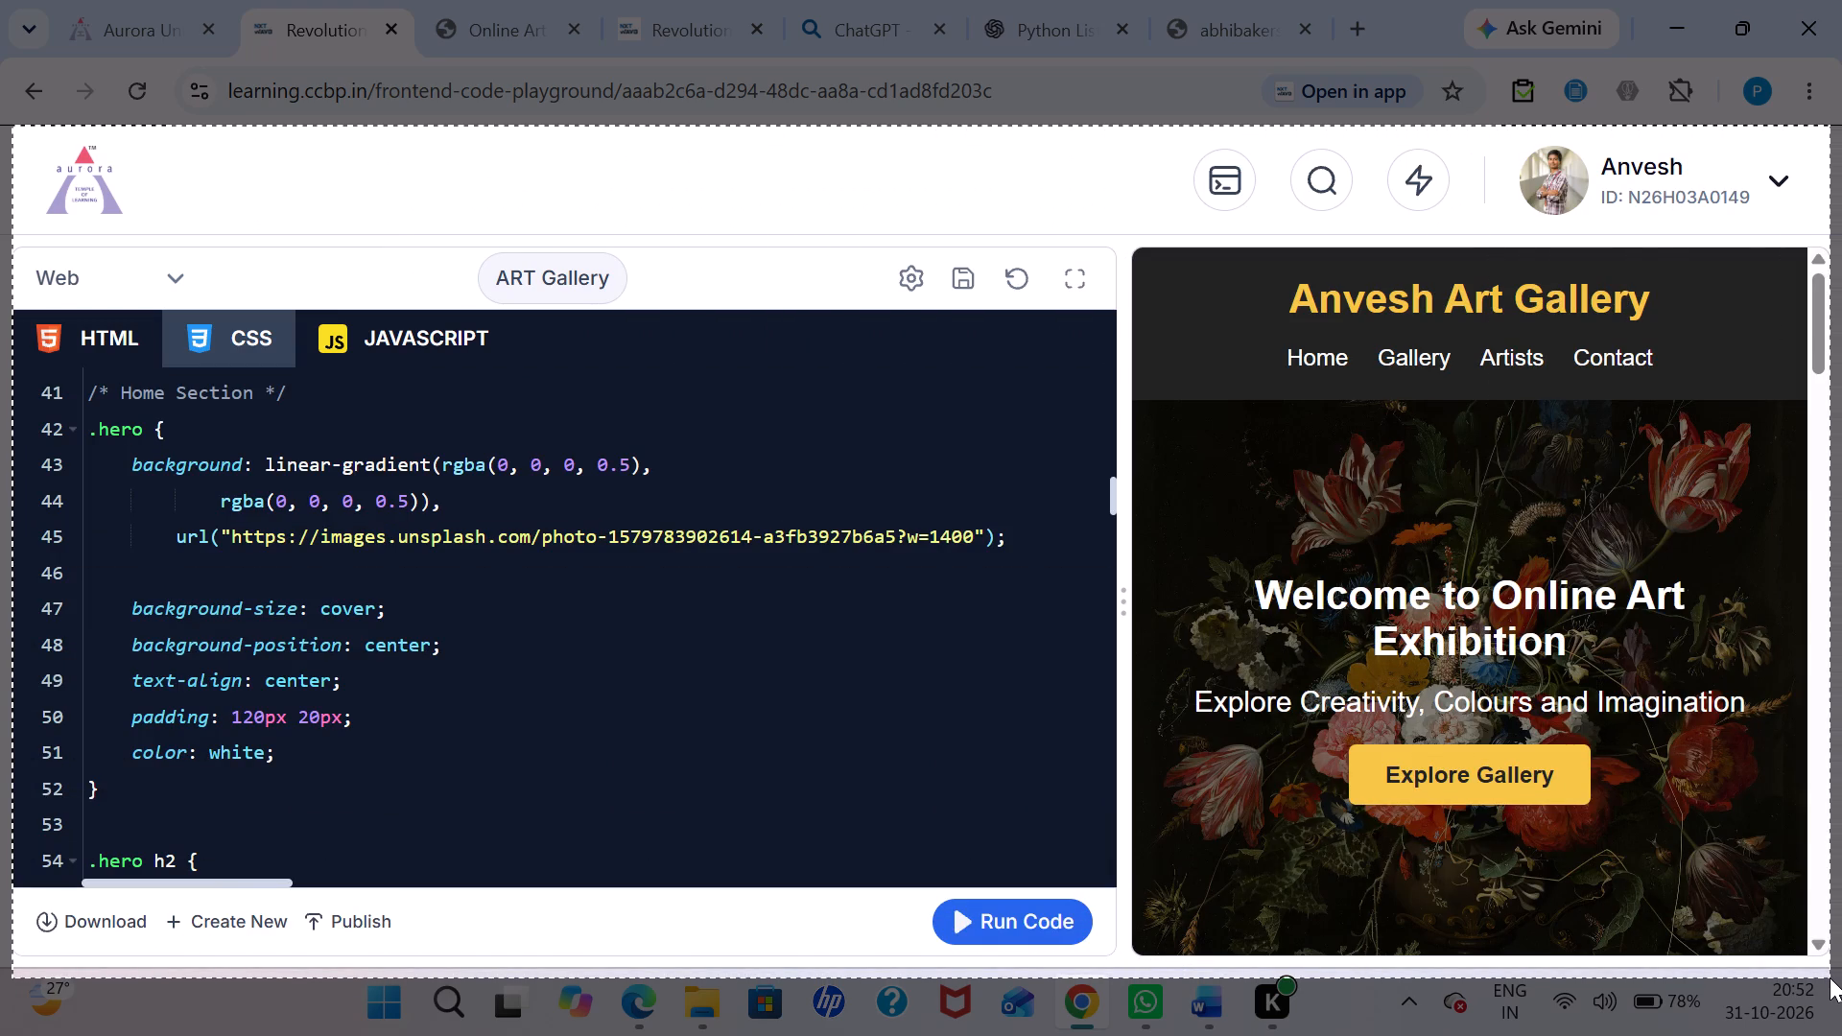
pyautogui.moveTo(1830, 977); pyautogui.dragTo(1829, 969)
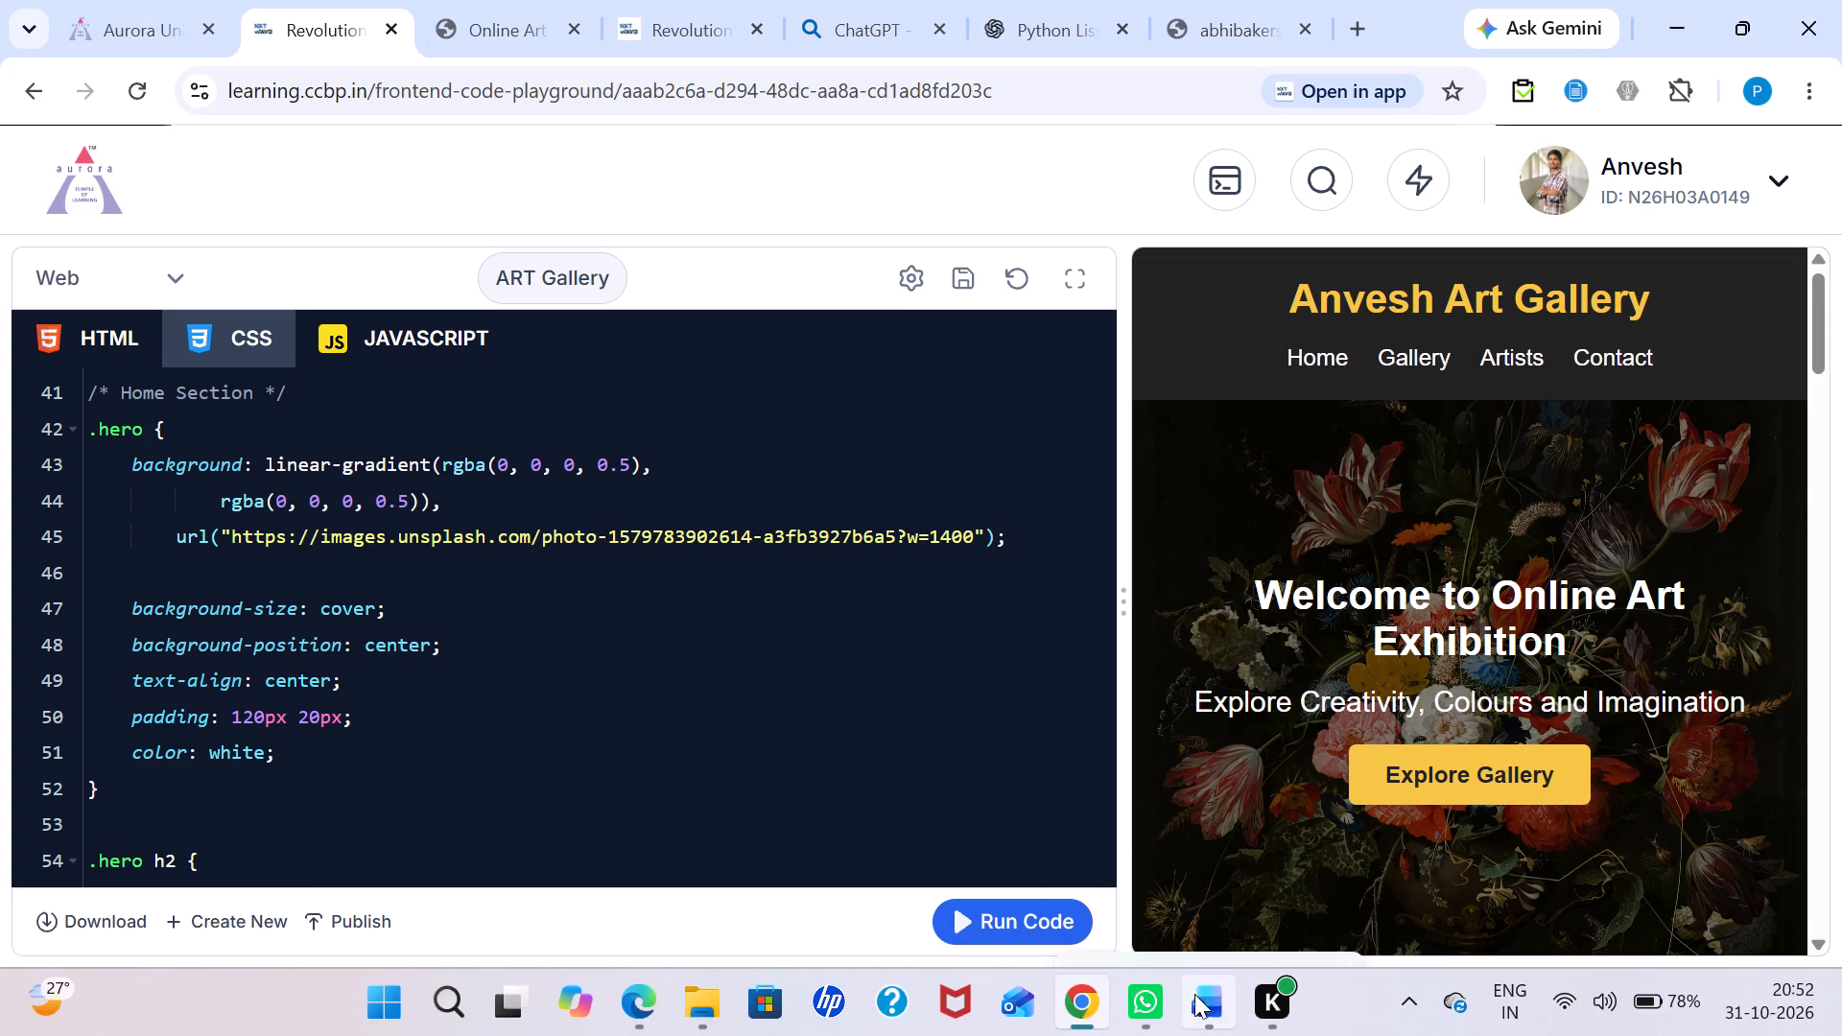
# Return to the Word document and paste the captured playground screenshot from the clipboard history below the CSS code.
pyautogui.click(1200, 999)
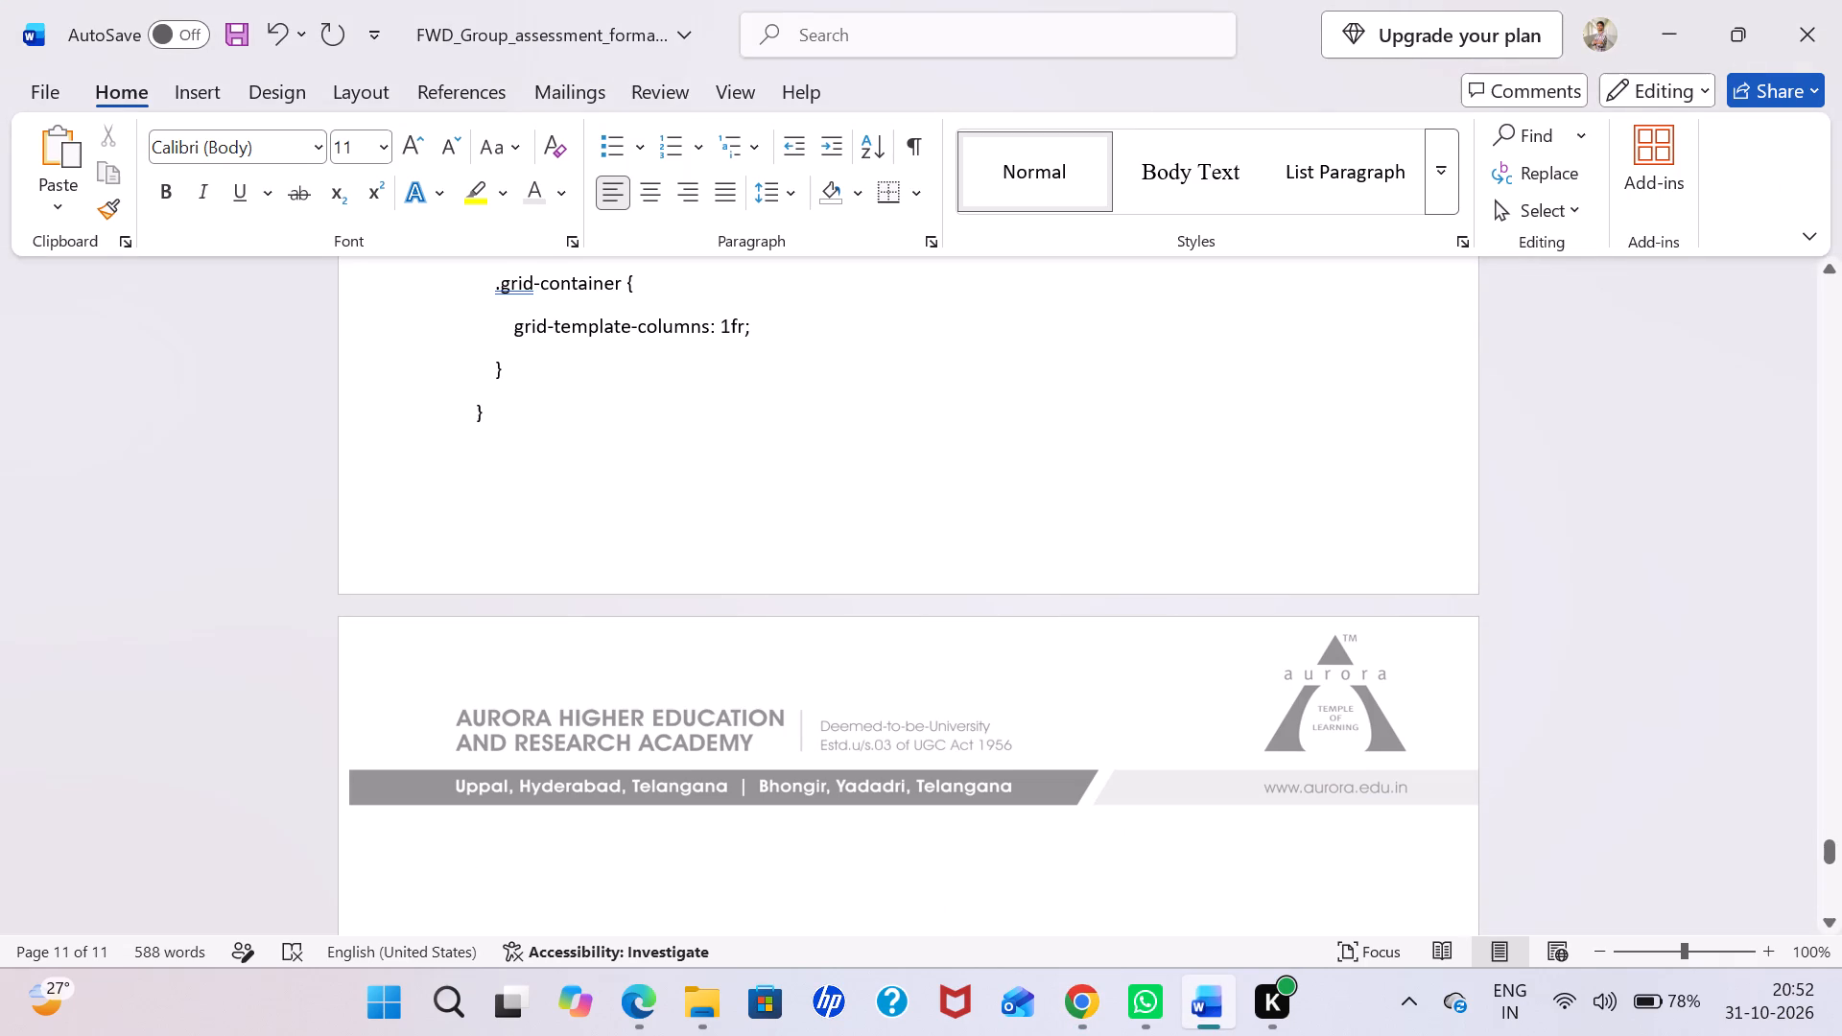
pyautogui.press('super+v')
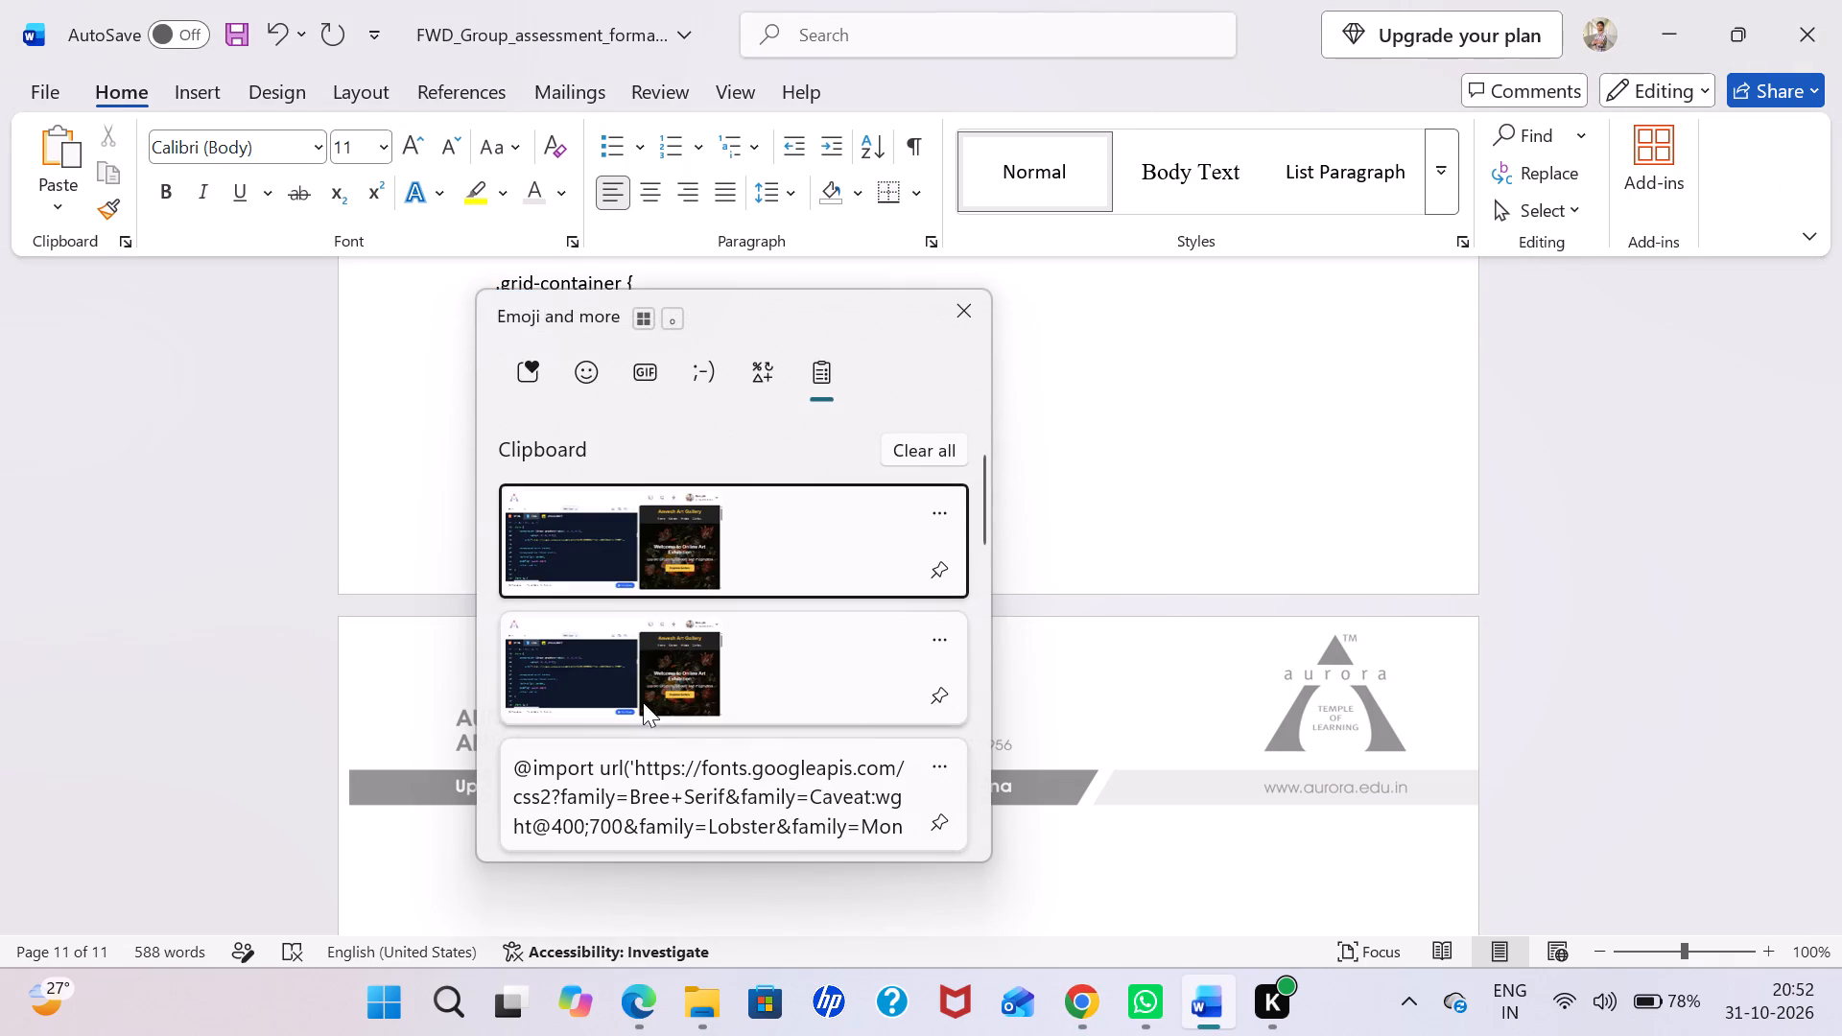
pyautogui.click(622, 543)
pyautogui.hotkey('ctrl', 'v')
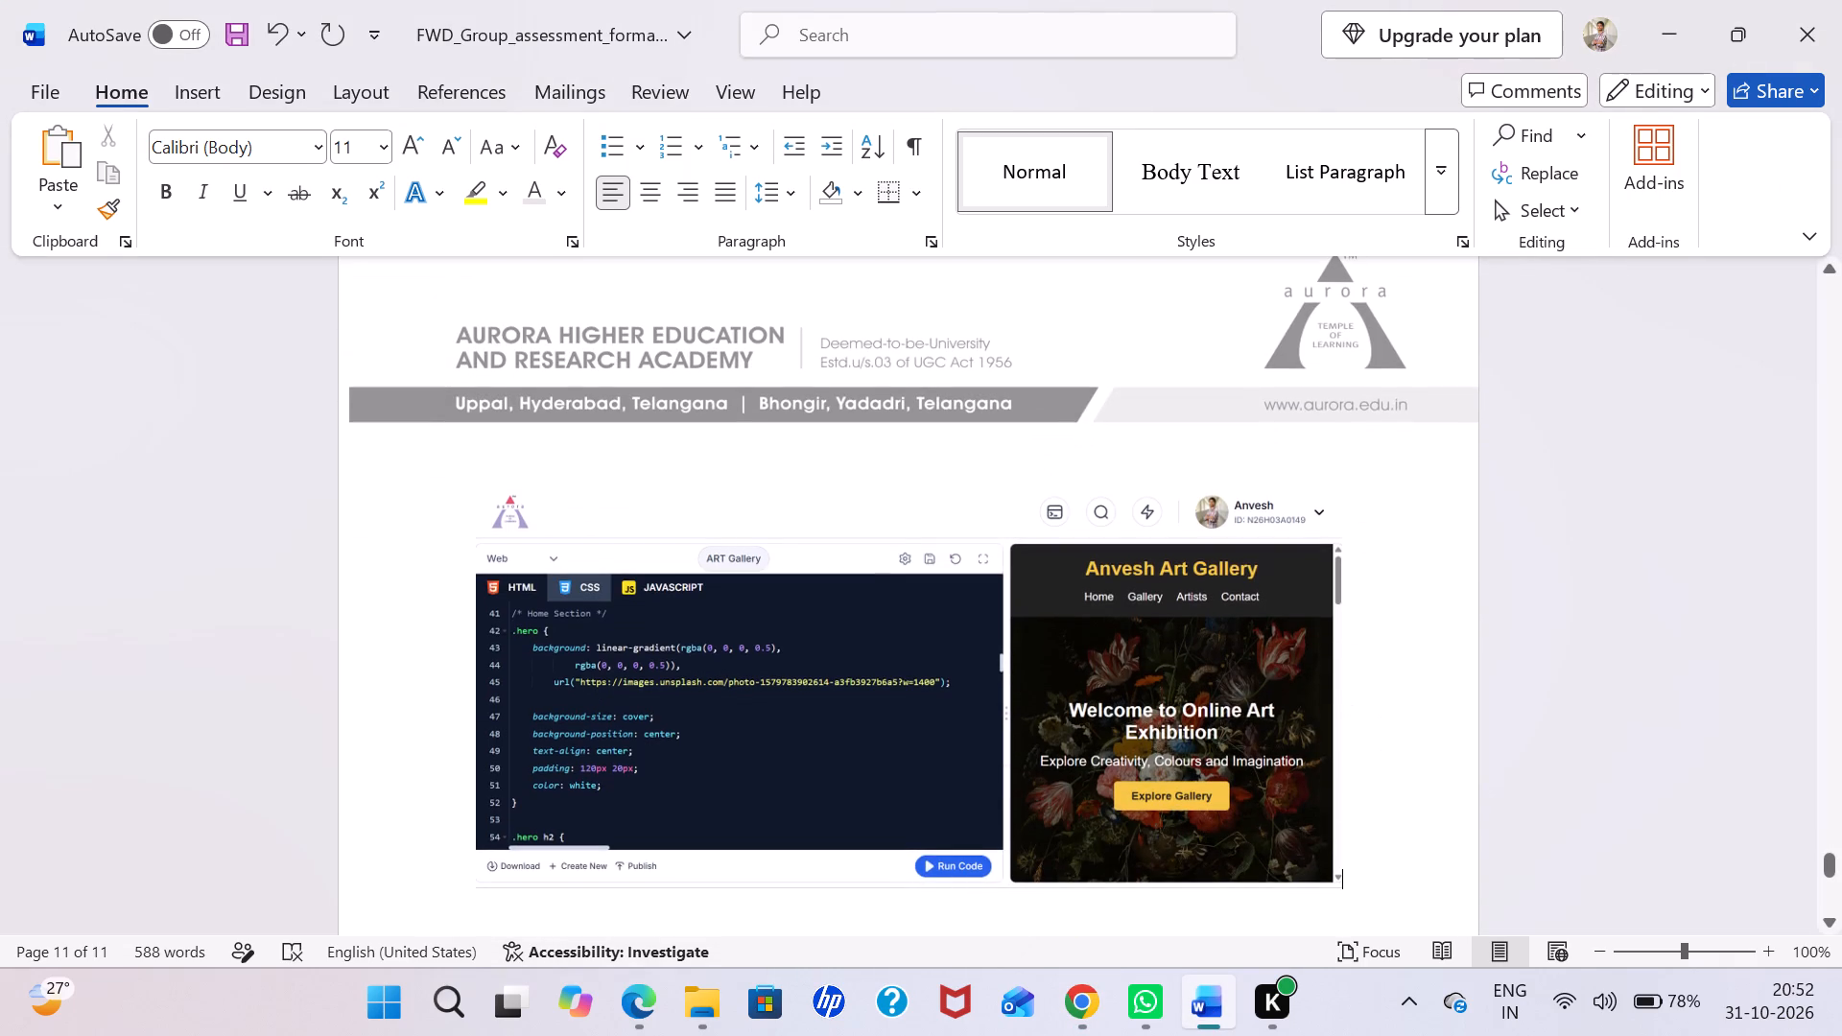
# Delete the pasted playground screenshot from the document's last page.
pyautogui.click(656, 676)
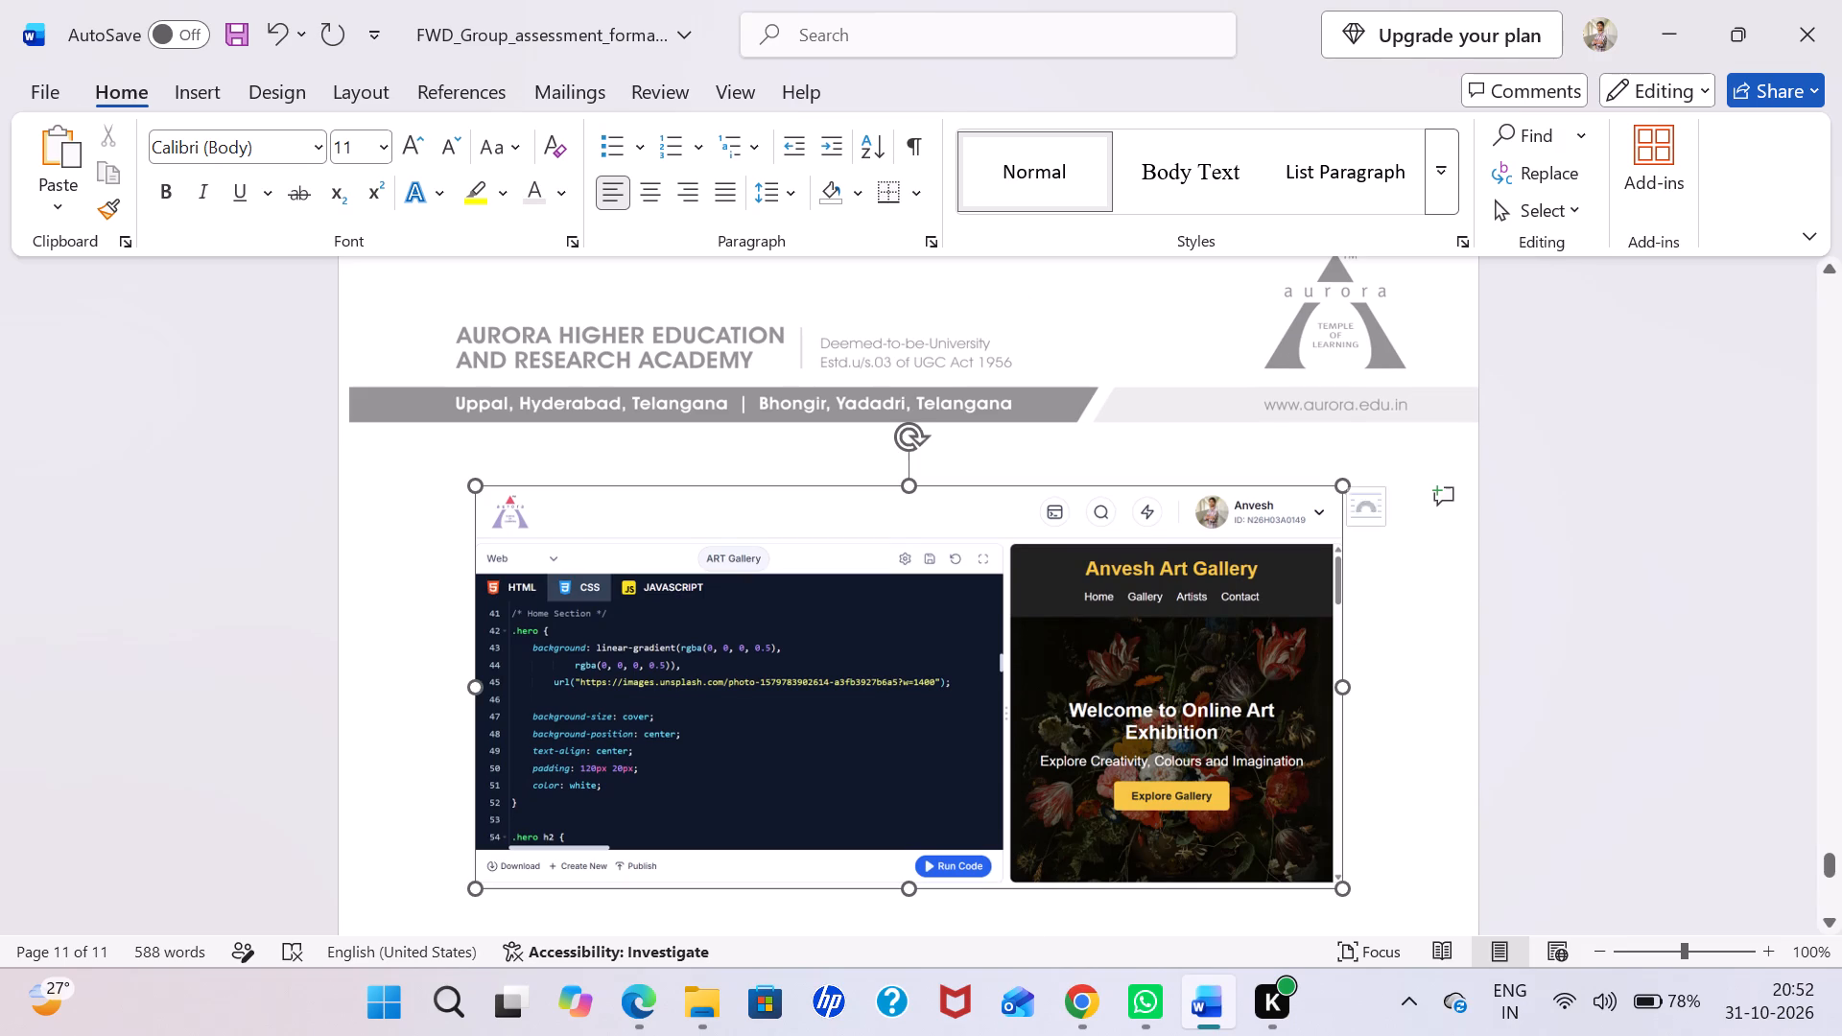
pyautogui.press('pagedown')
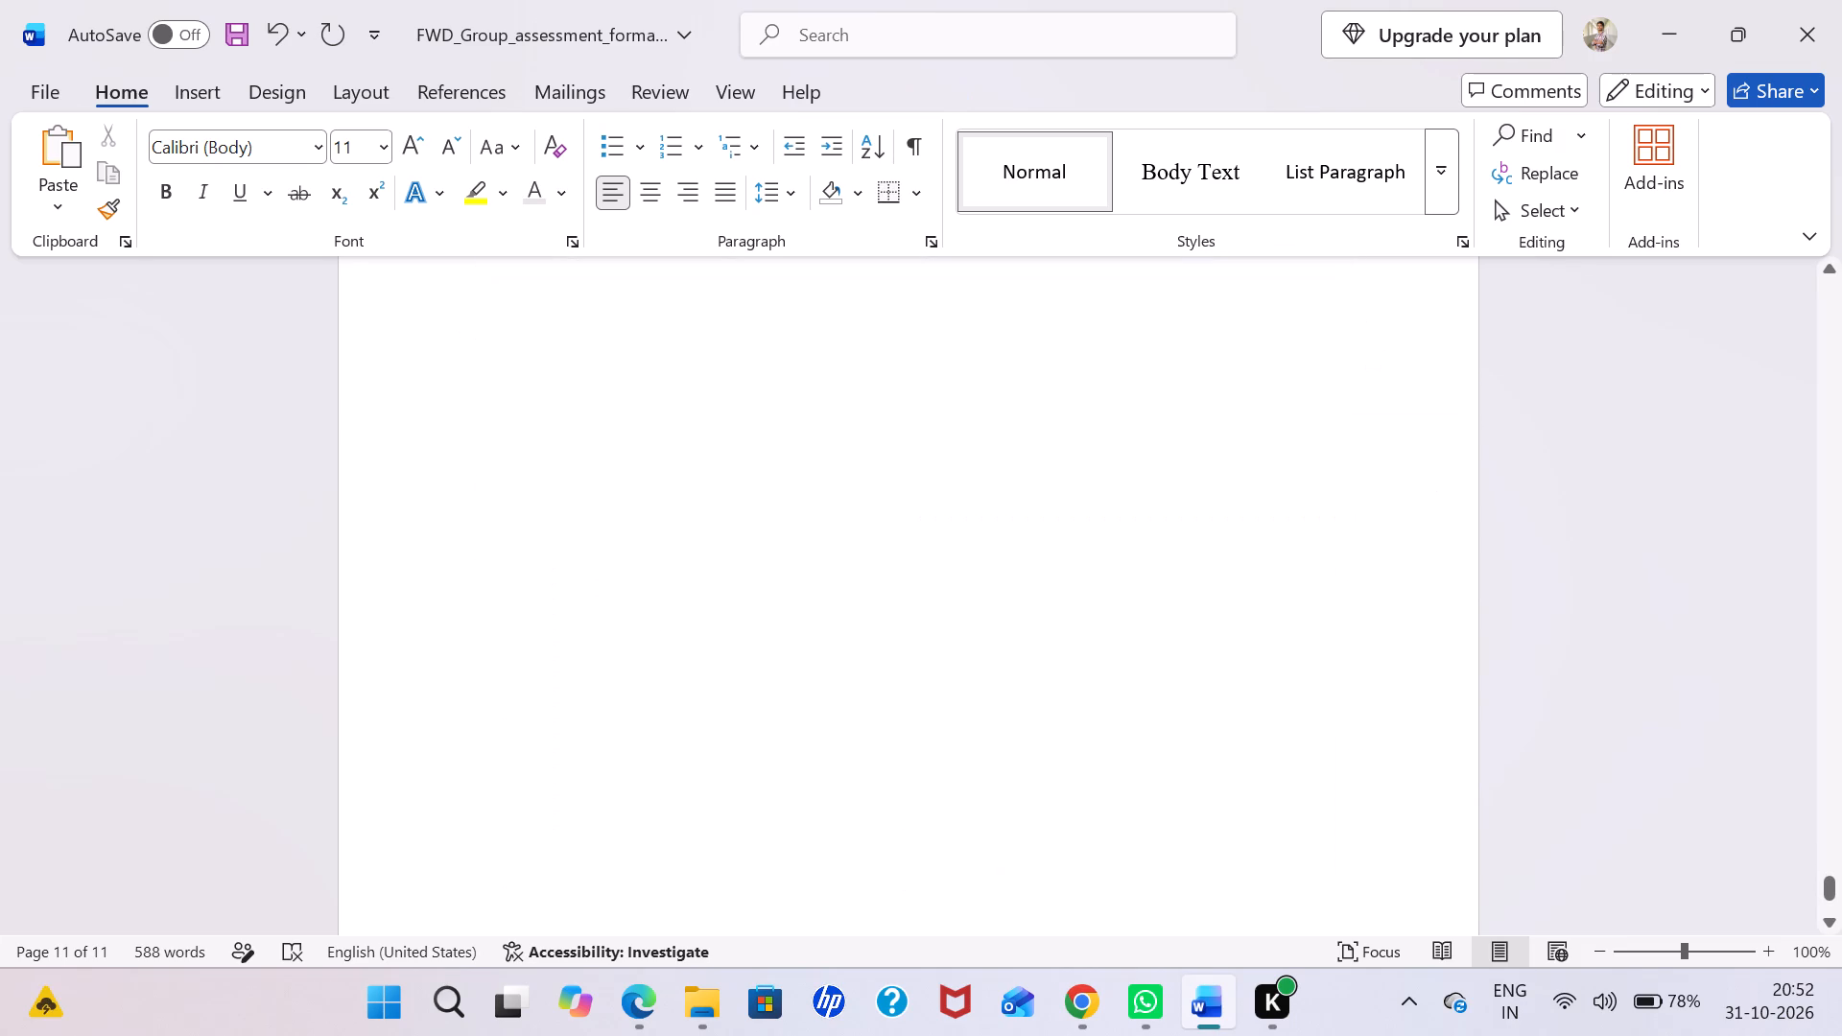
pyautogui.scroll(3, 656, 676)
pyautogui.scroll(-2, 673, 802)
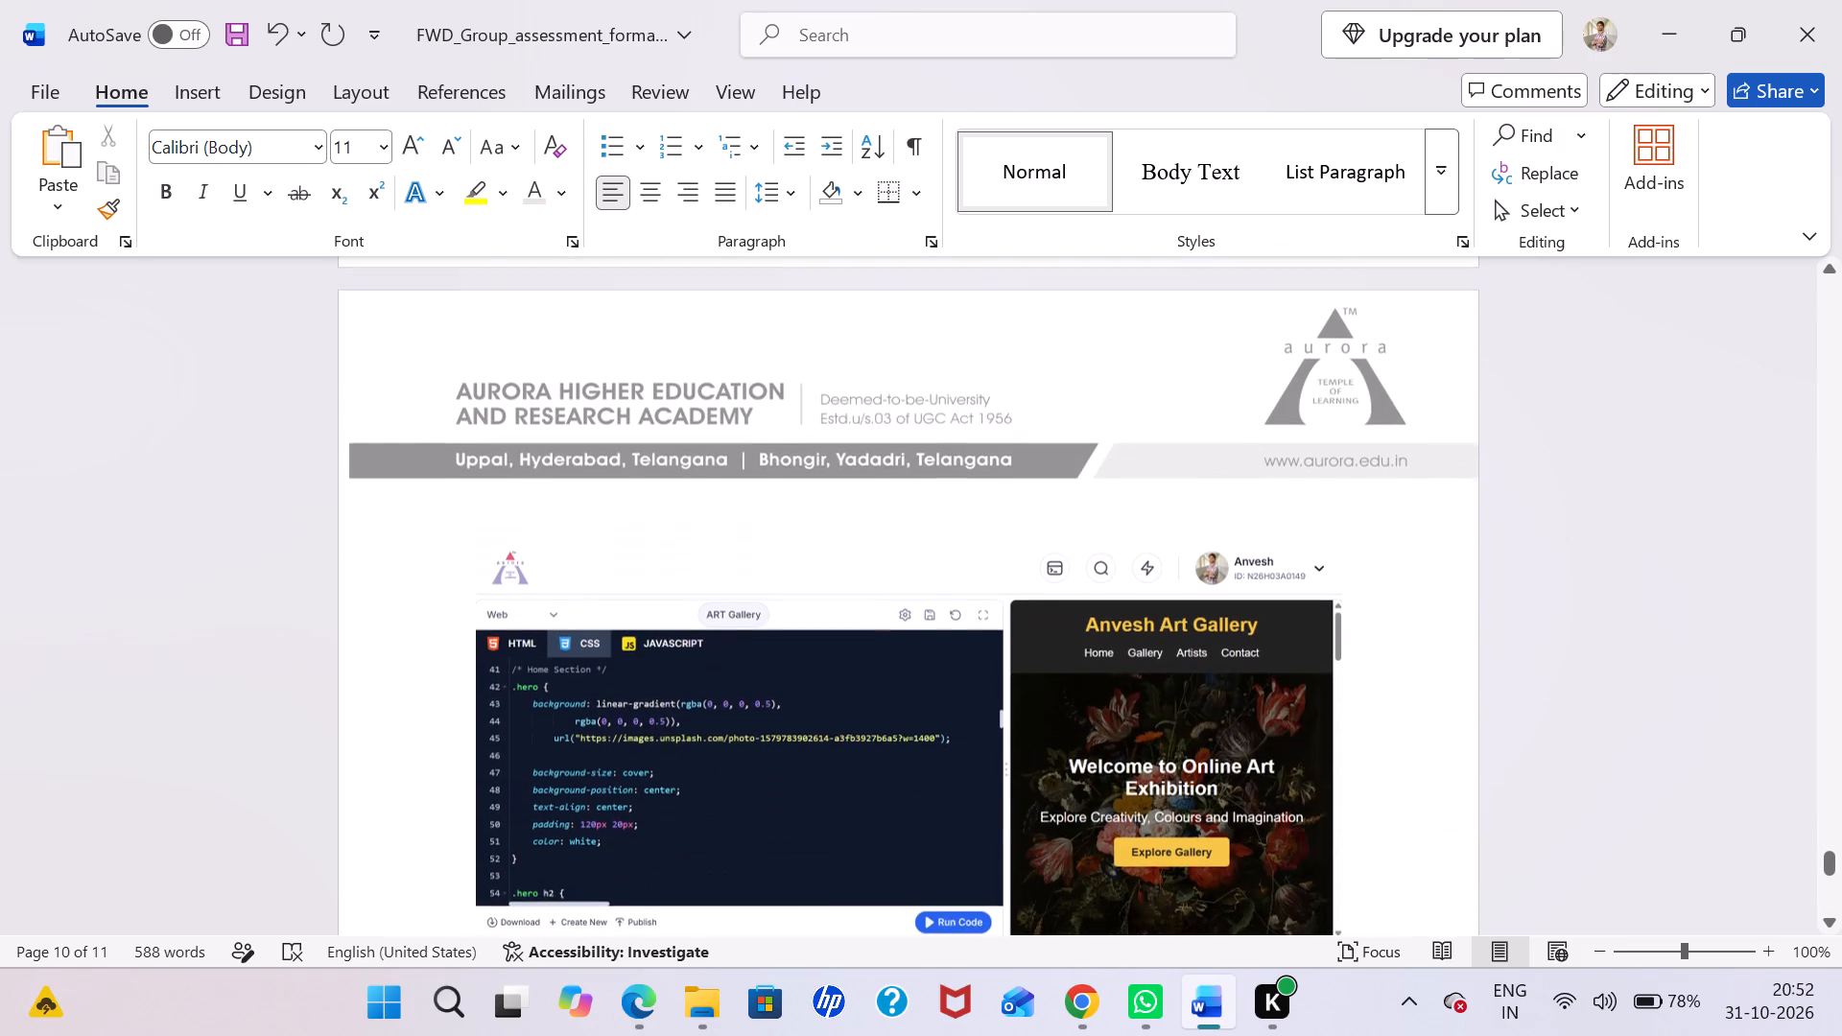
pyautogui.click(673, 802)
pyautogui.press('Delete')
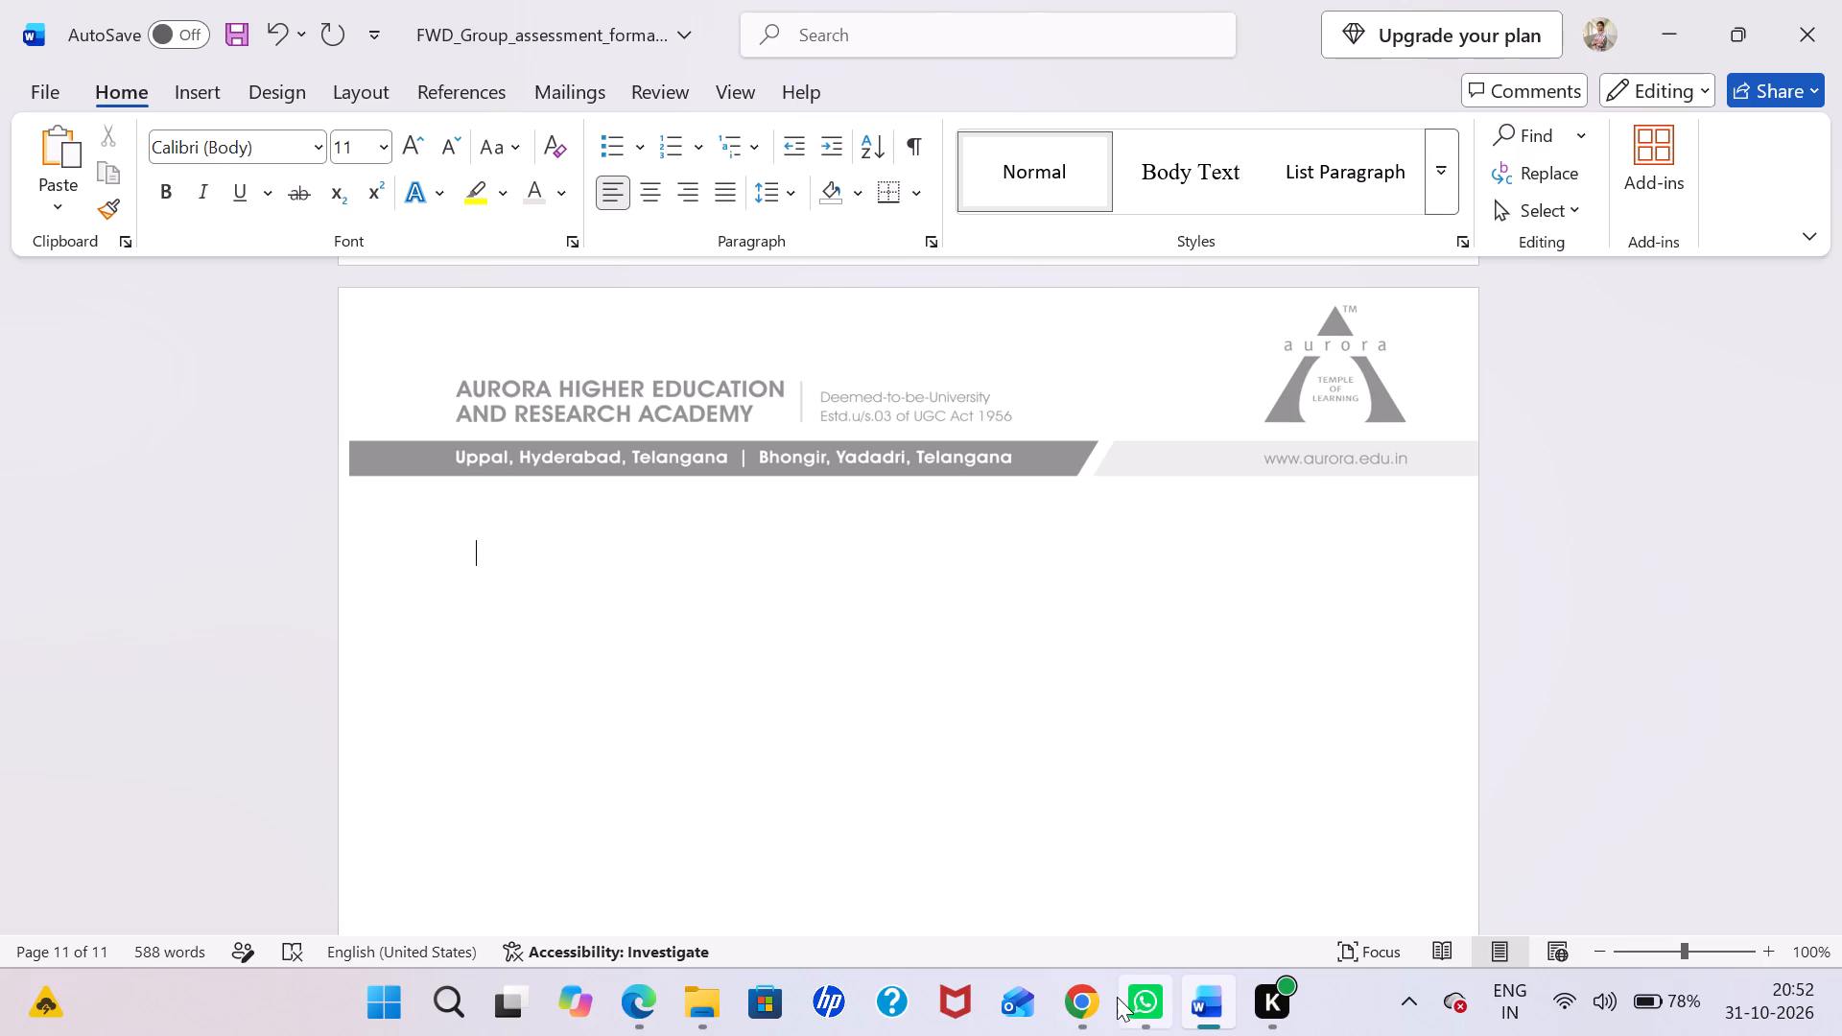
# Switch to the ART Gallery playground in Chrome and capture a screenshot of the CSS code beside the Our Art Collection preview with the Abstract Art card.
pyautogui.click(1074, 996)
pyautogui.scroll(-3, 1443, 736)
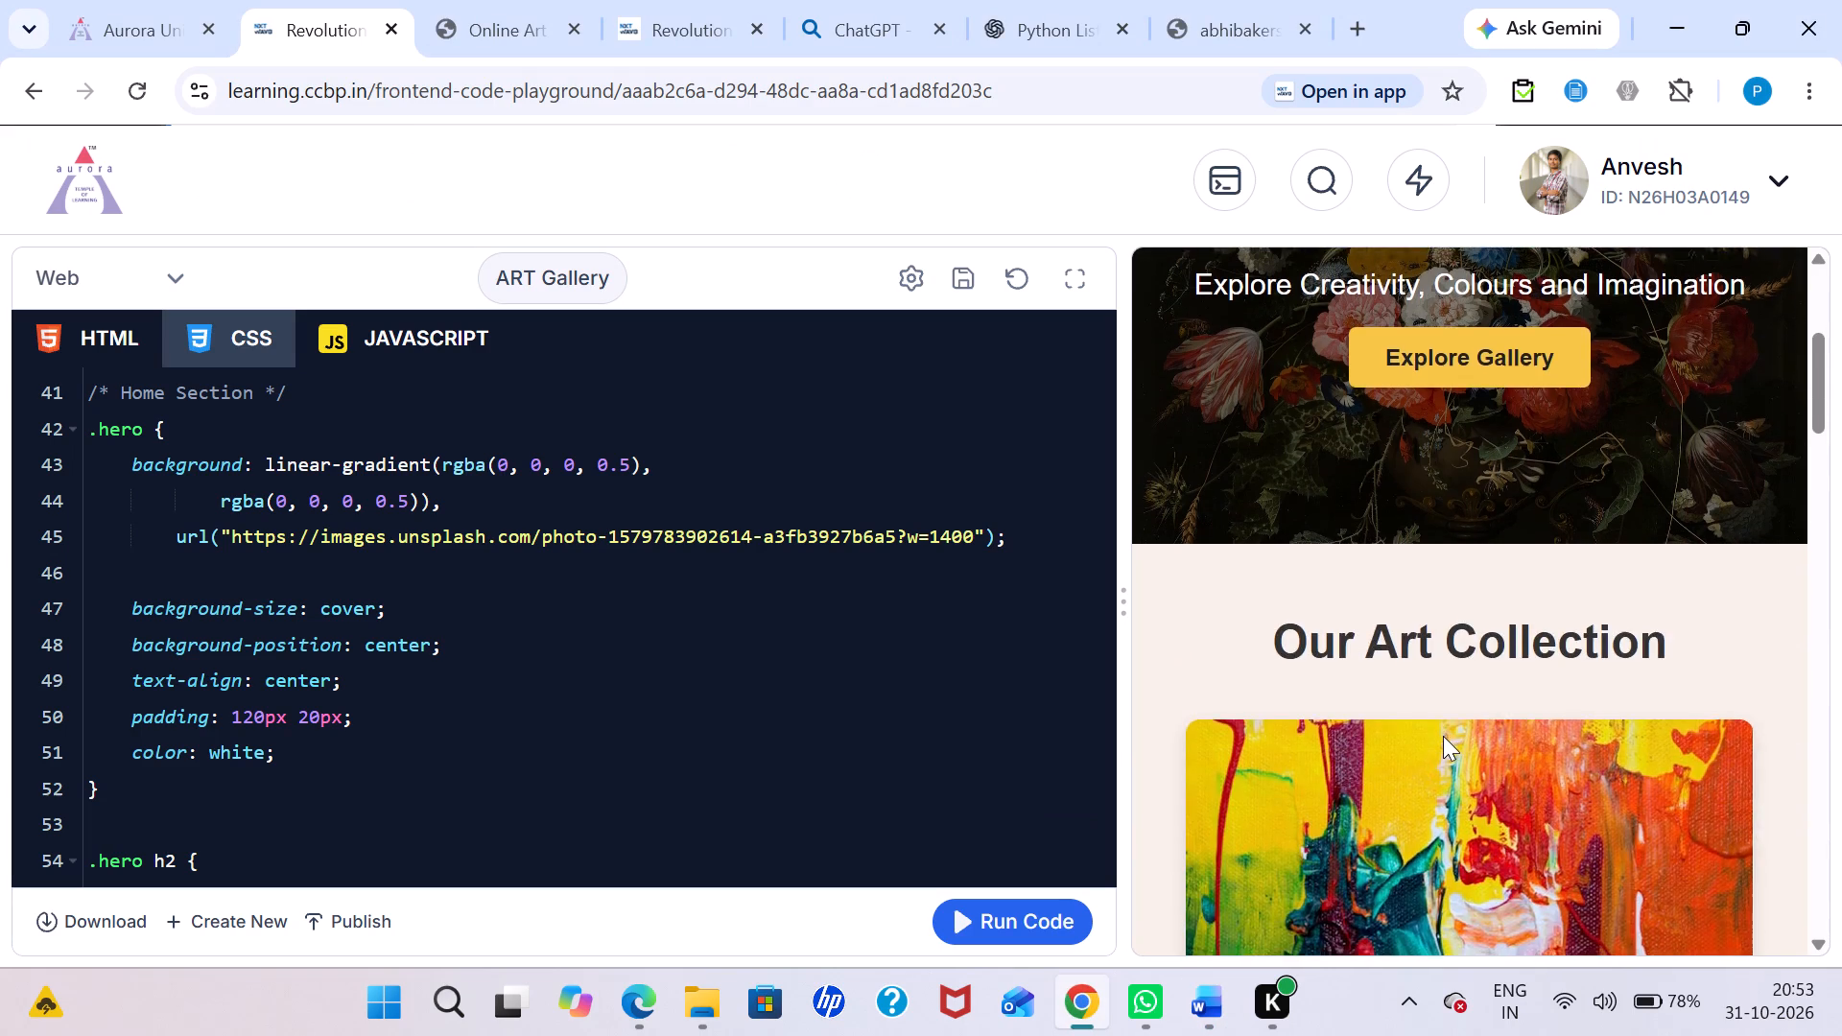
pyautogui.scroll(-8, 1443, 736)
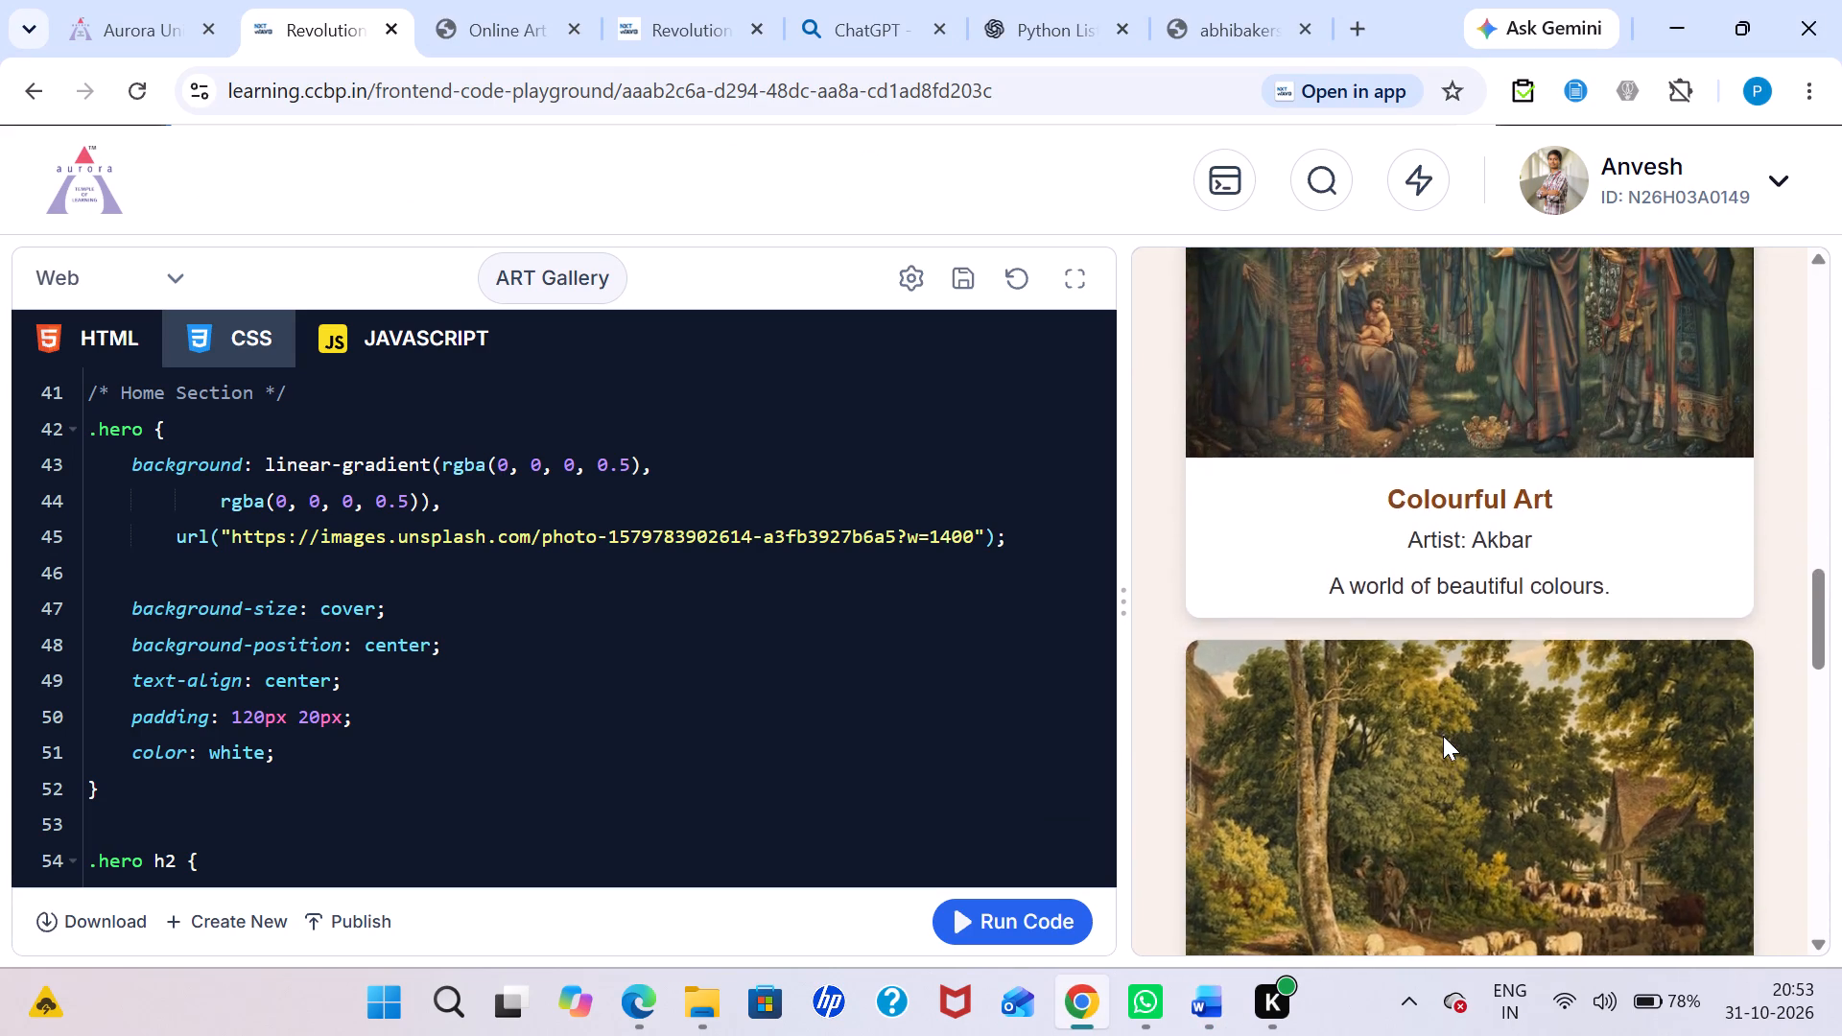
pyautogui.scroll(-1, 1443, 736)
pyautogui.scroll(6, 1443, 736)
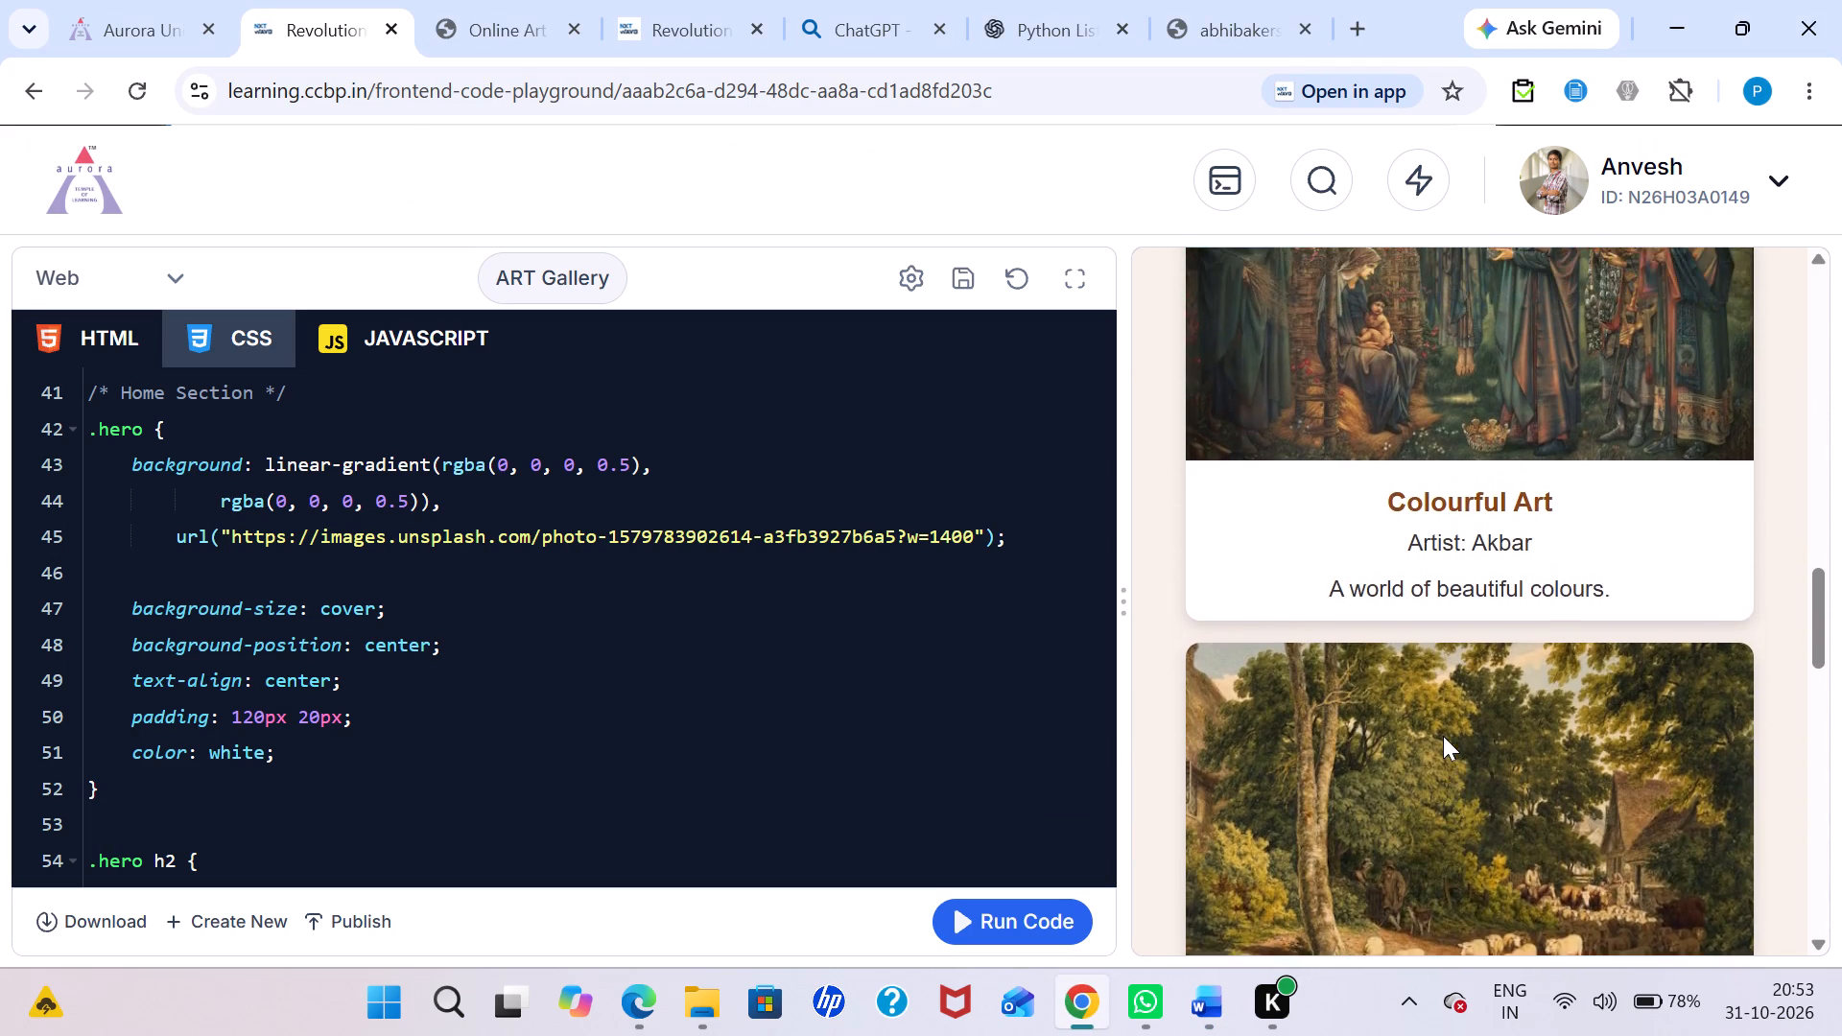
pyautogui.scroll(1, 1443, 736)
pyautogui.scroll(-4, 1443, 736)
pyautogui.scroll(1, 1443, 736)
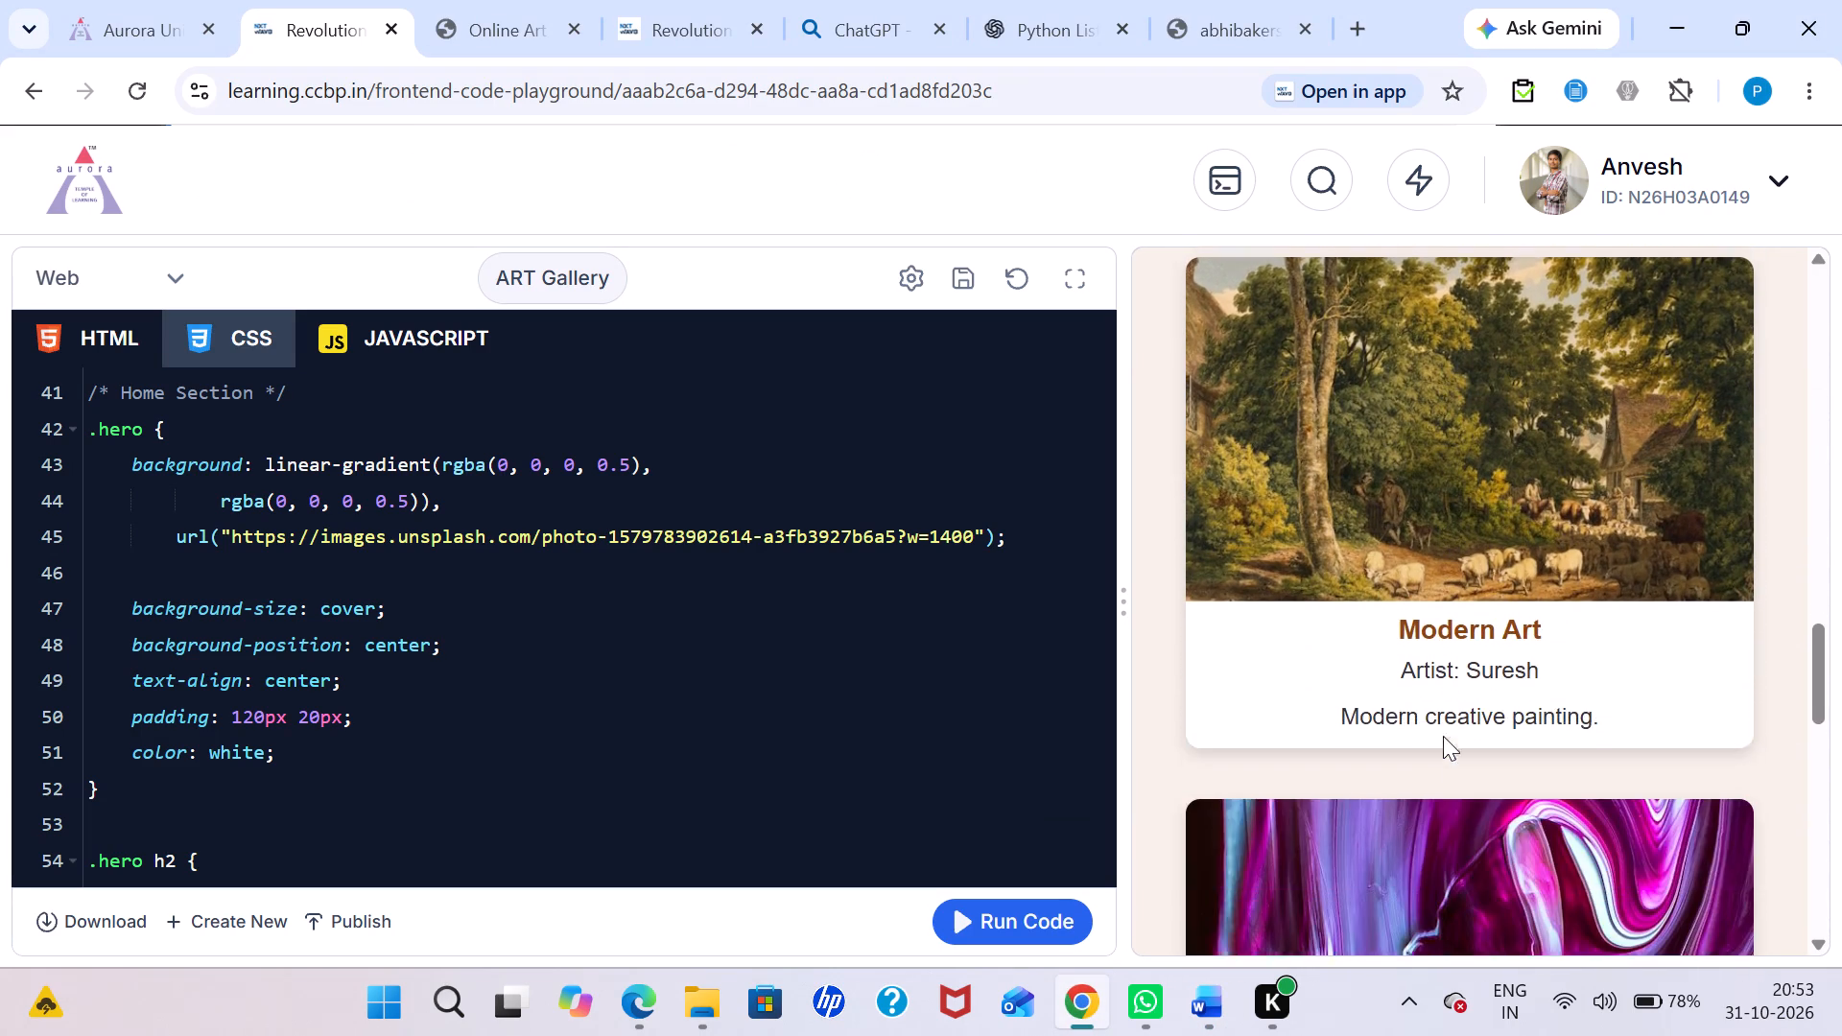
pyautogui.scroll(3, 1443, 736)
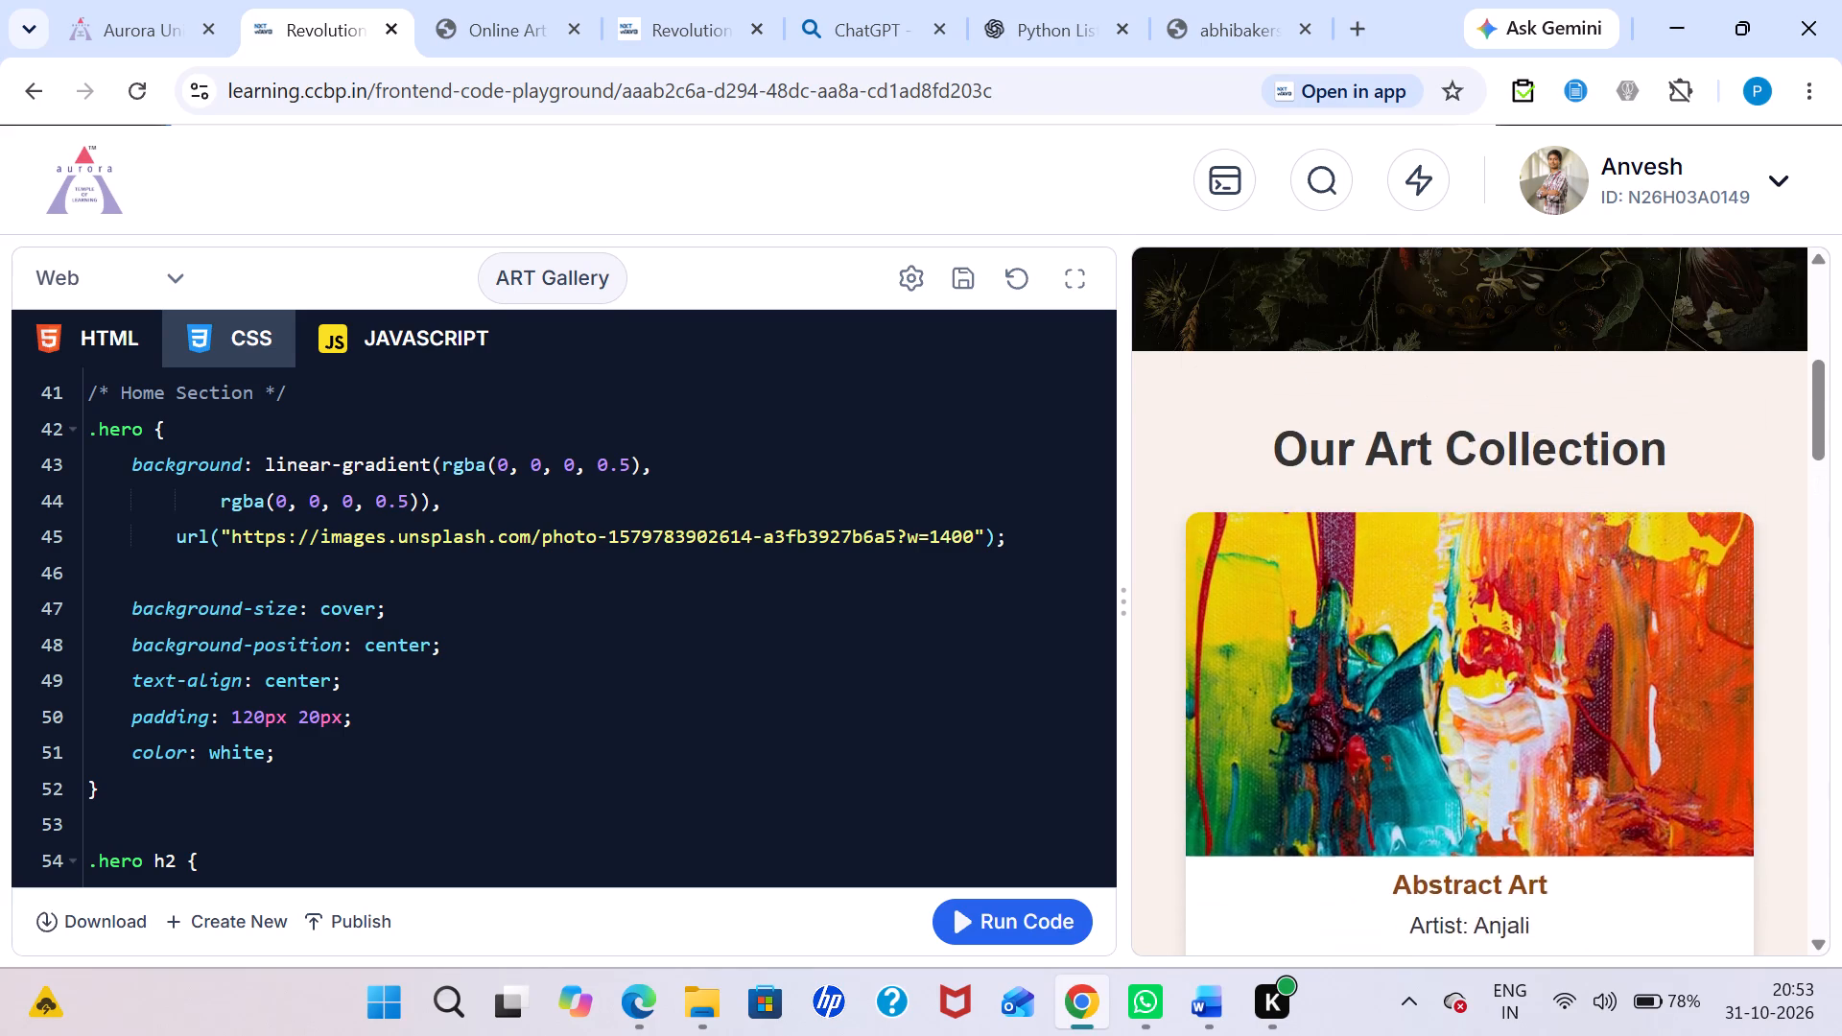
pyautogui.scroll(2, 1443, 736)
pyautogui.scroll(-3, 1443, 736)
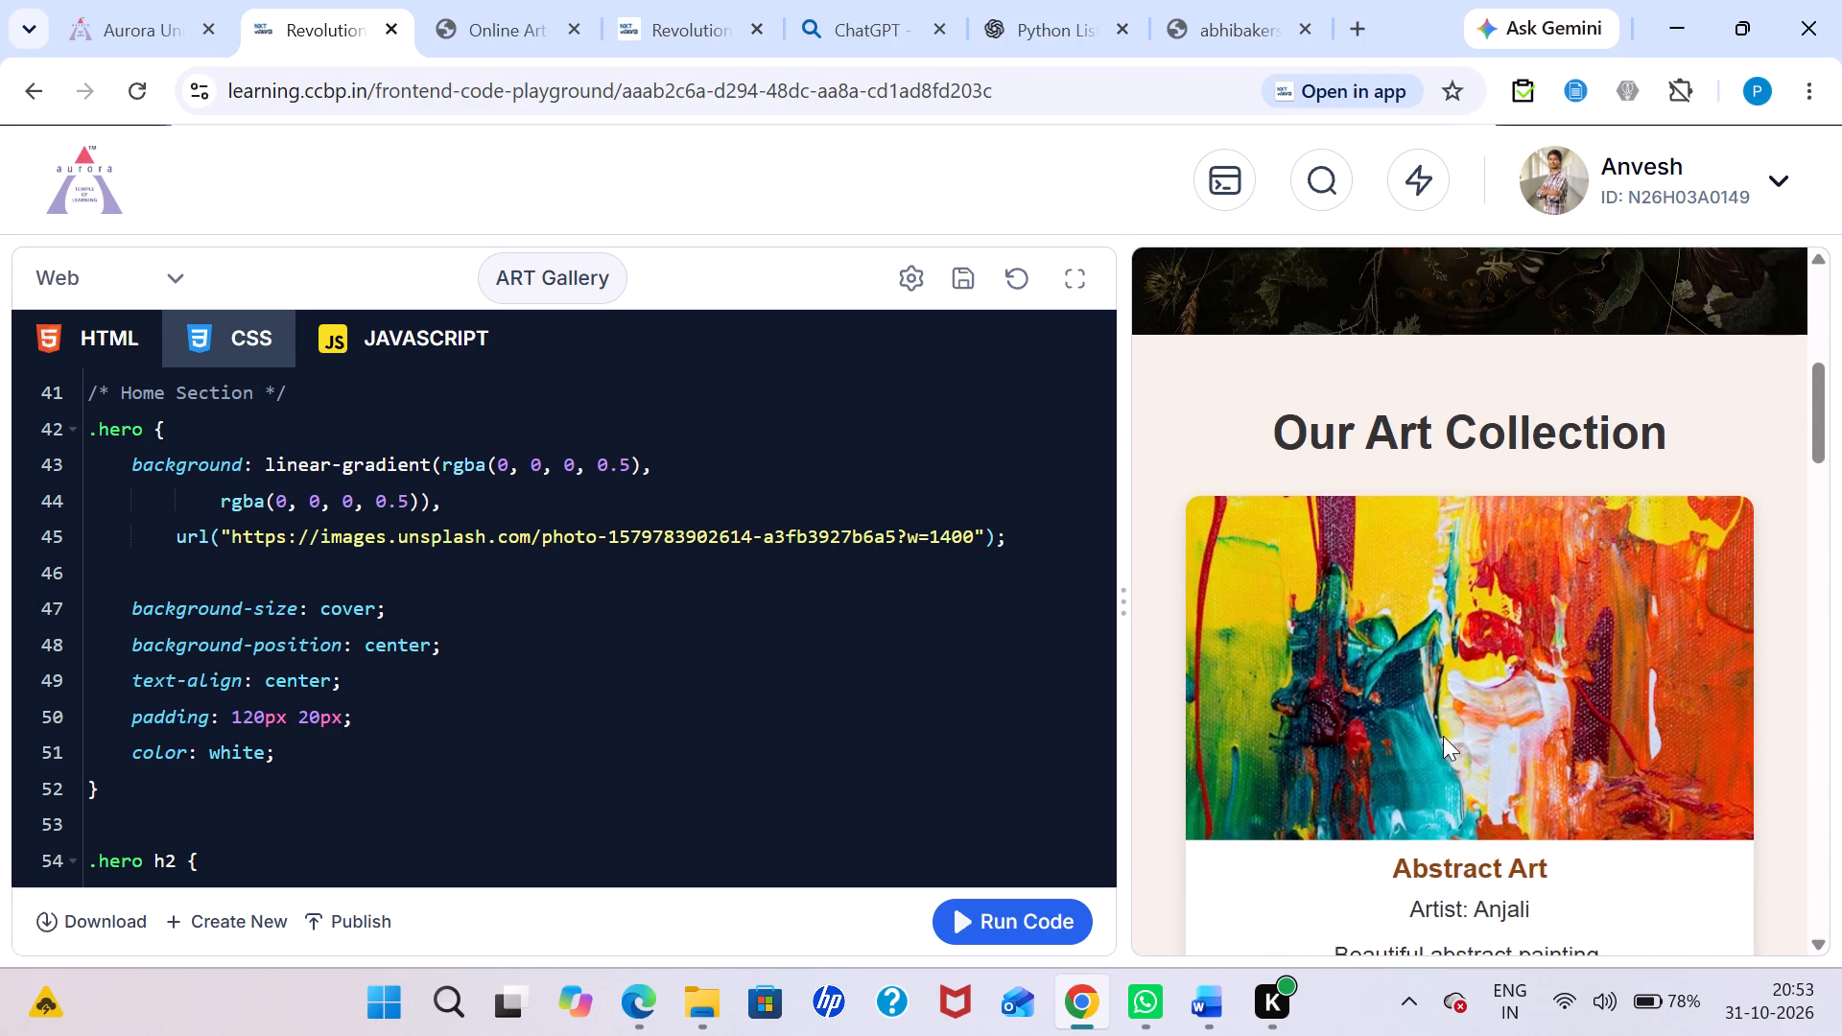
pyautogui.scroll(-1, 1443, 736)
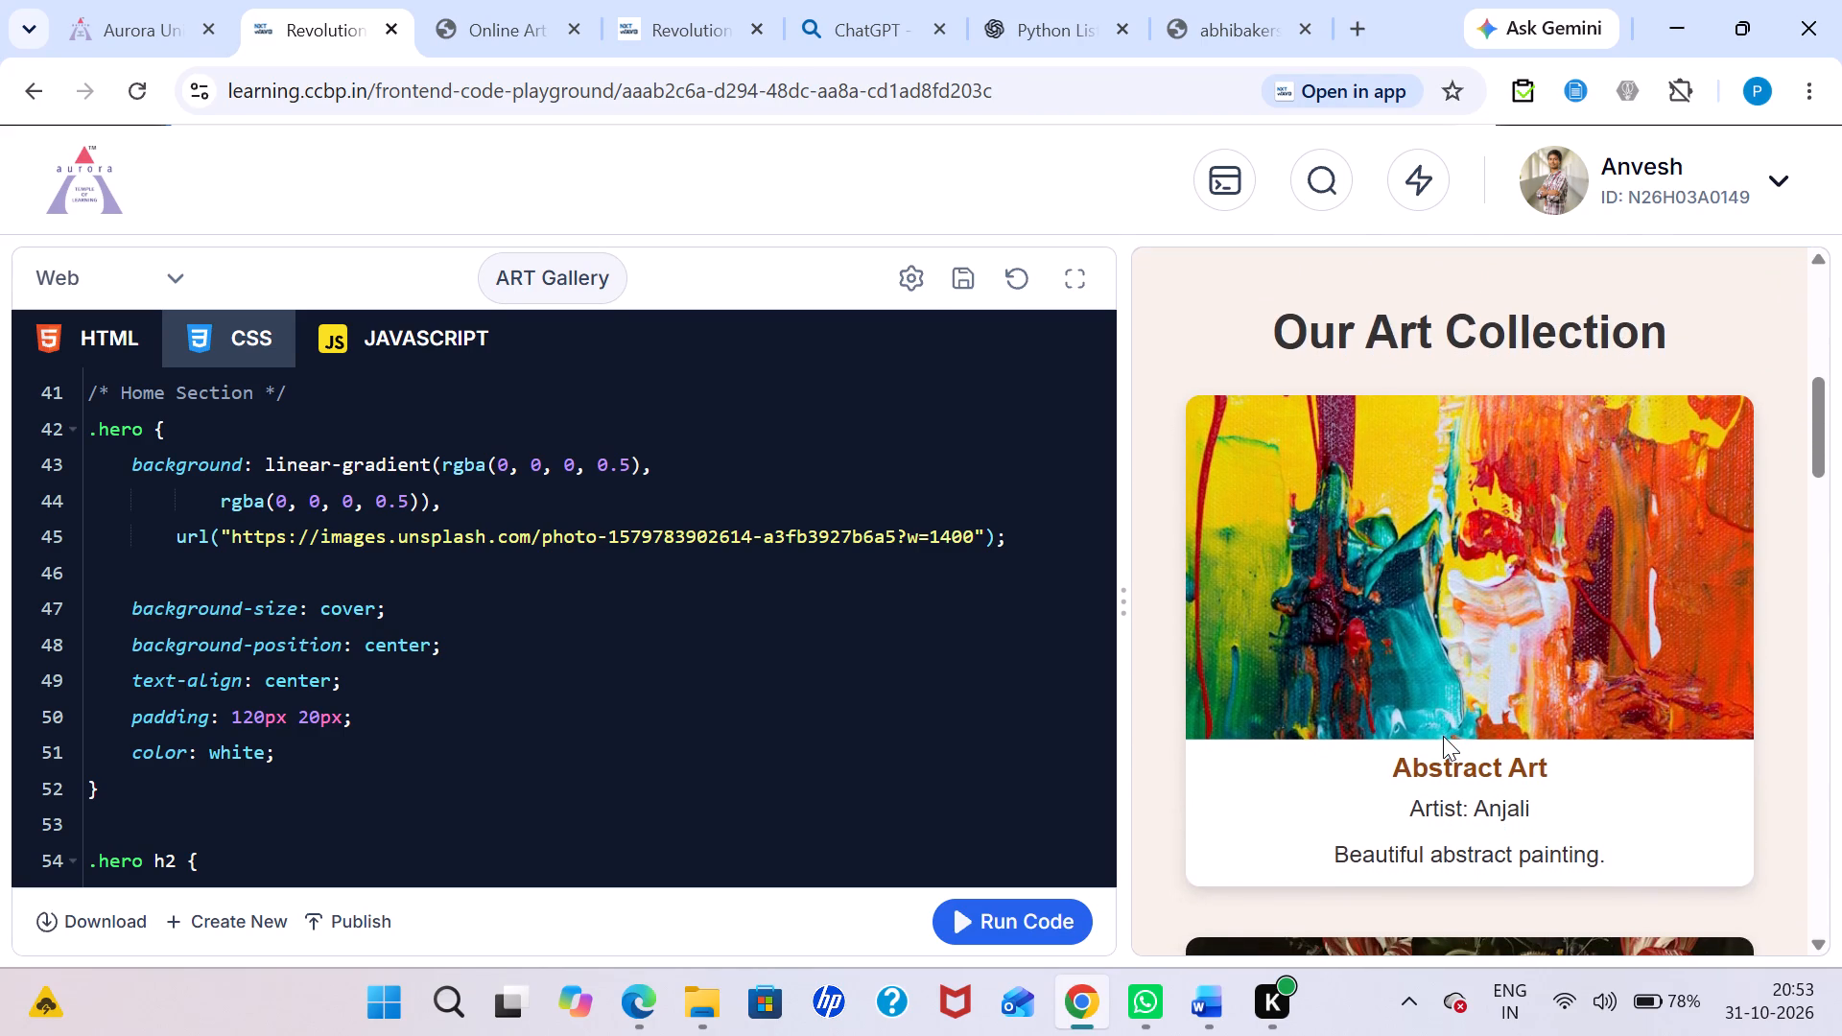
pyautogui.scroll(-2, 1443, 736)
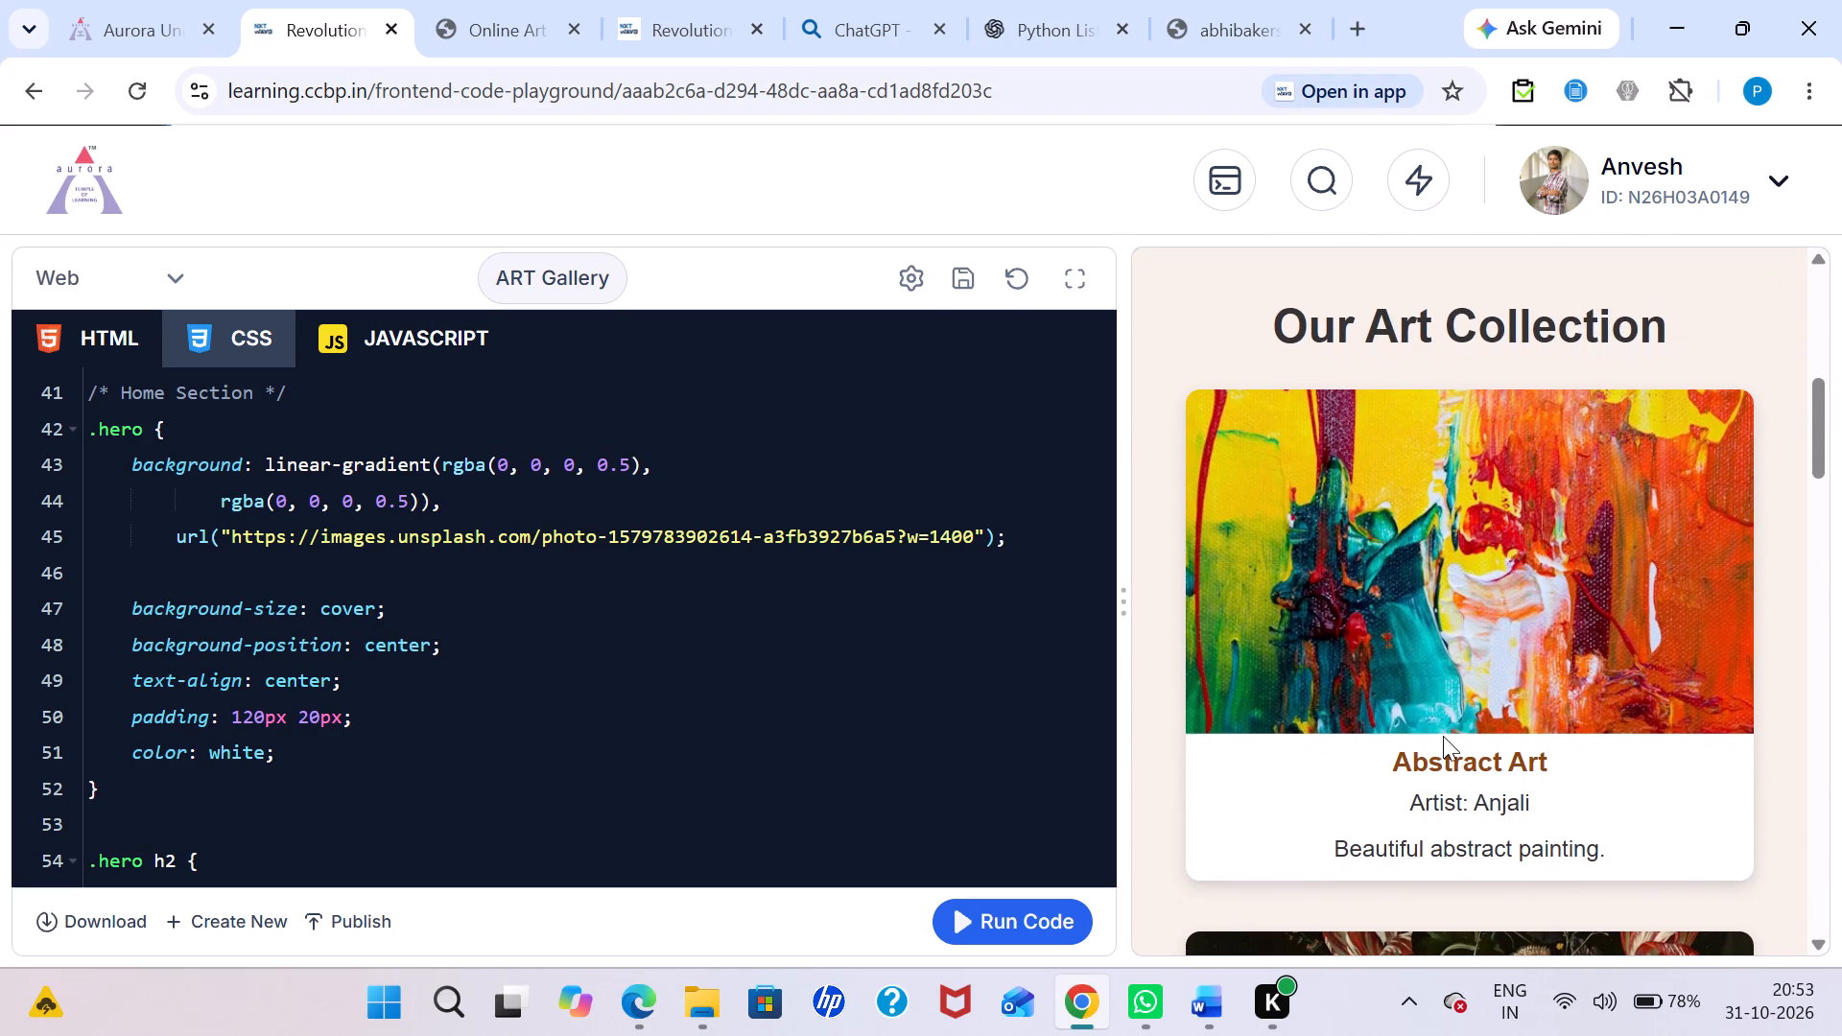
pyautogui.scroll(-2, 1443, 736)
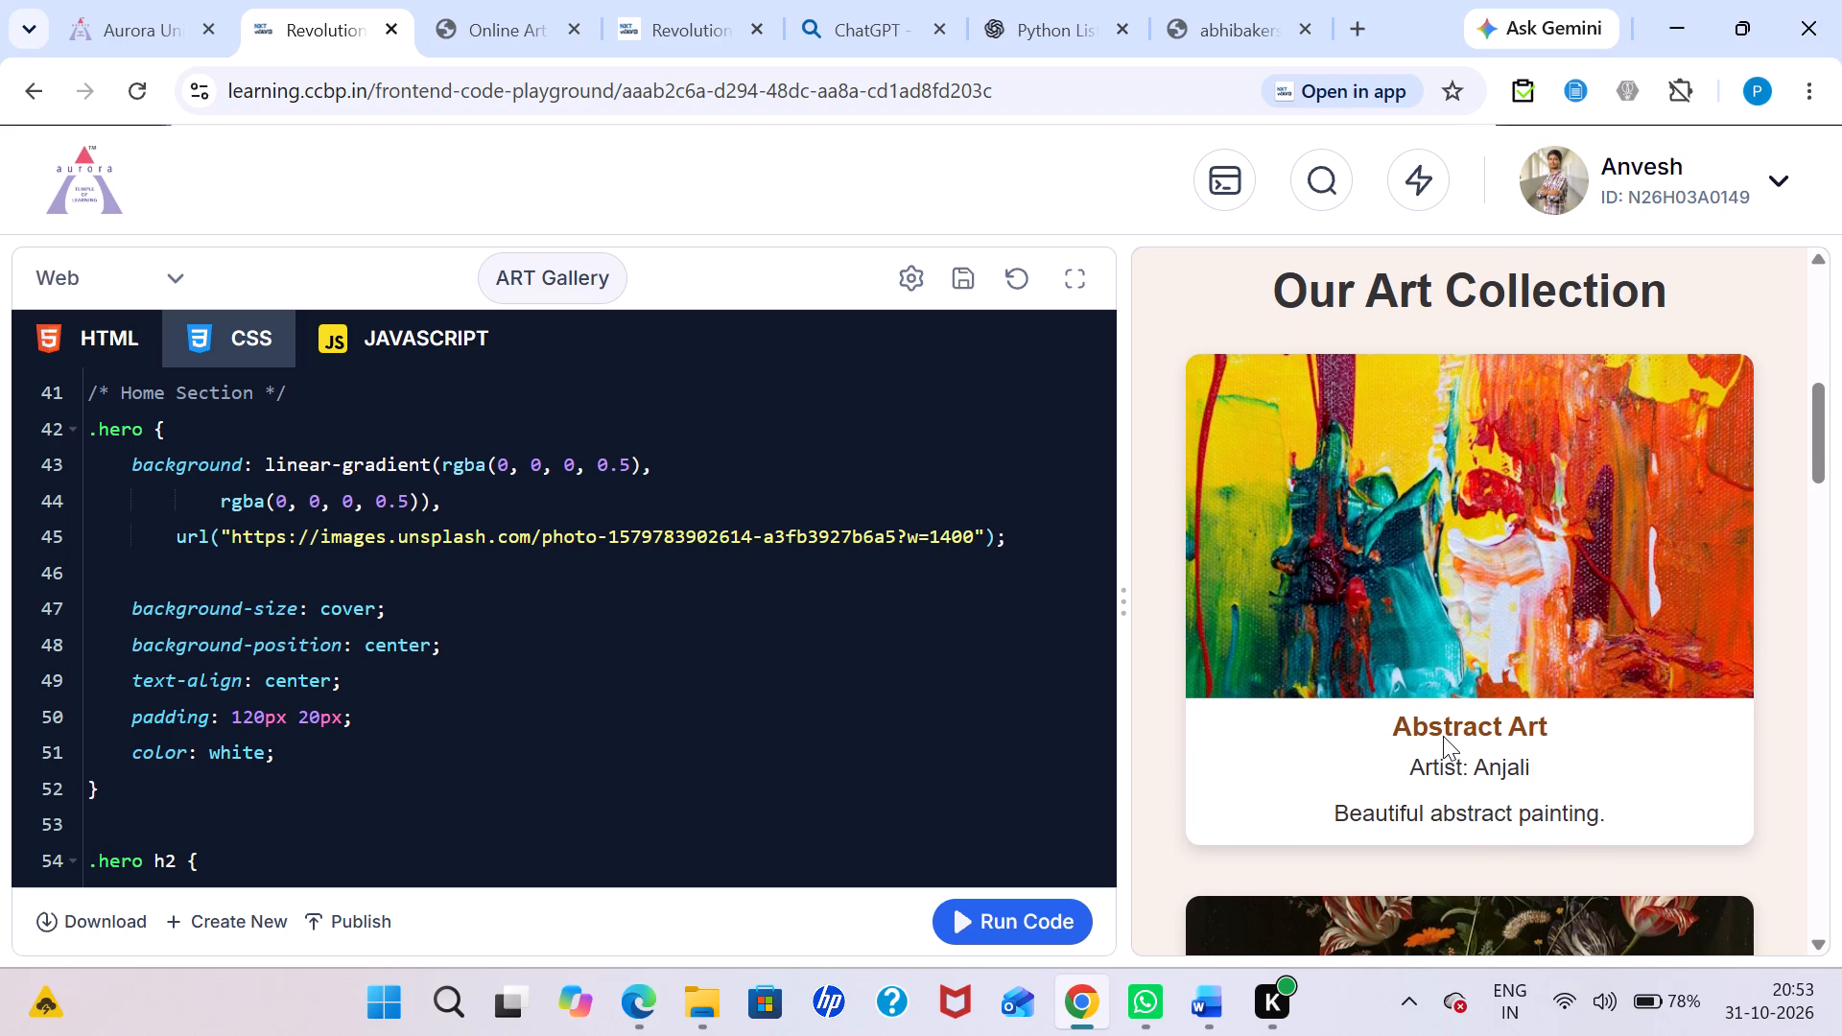
pyautogui.scroll(-1, 1443, 736)
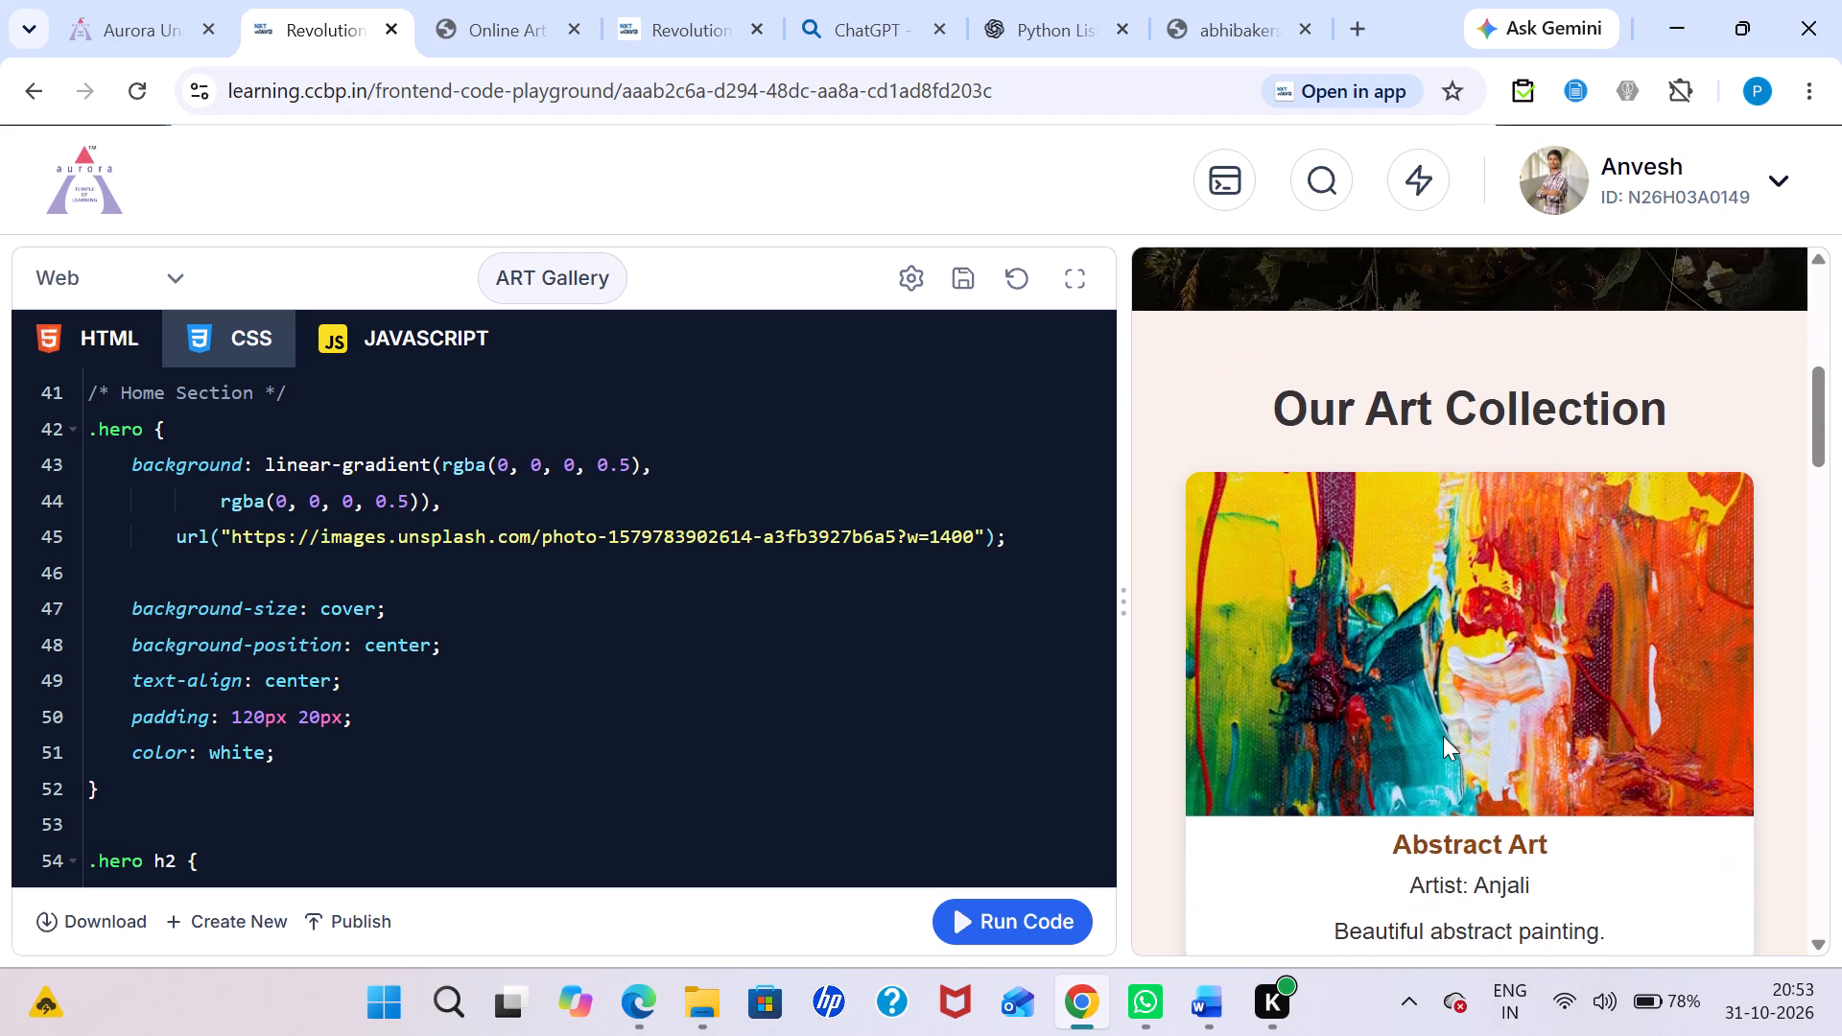
pyautogui.scroll(-1, 1443, 736)
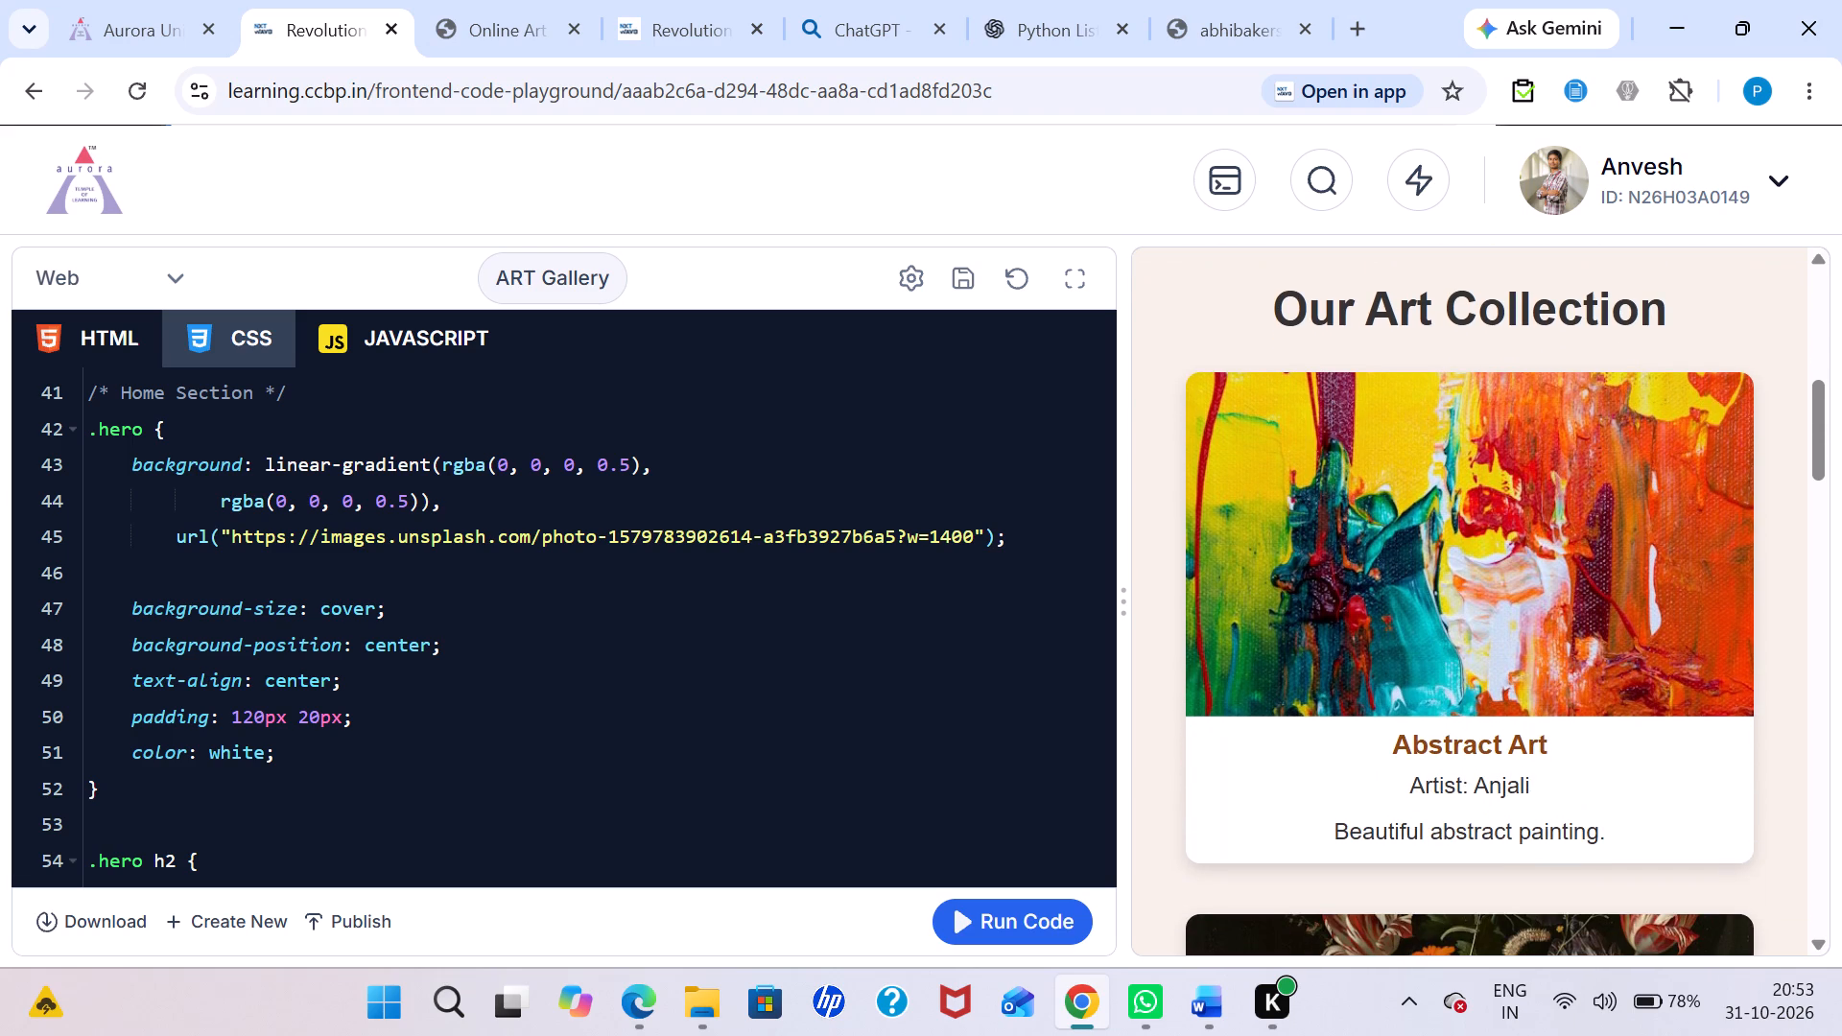
pyautogui.press('Print')
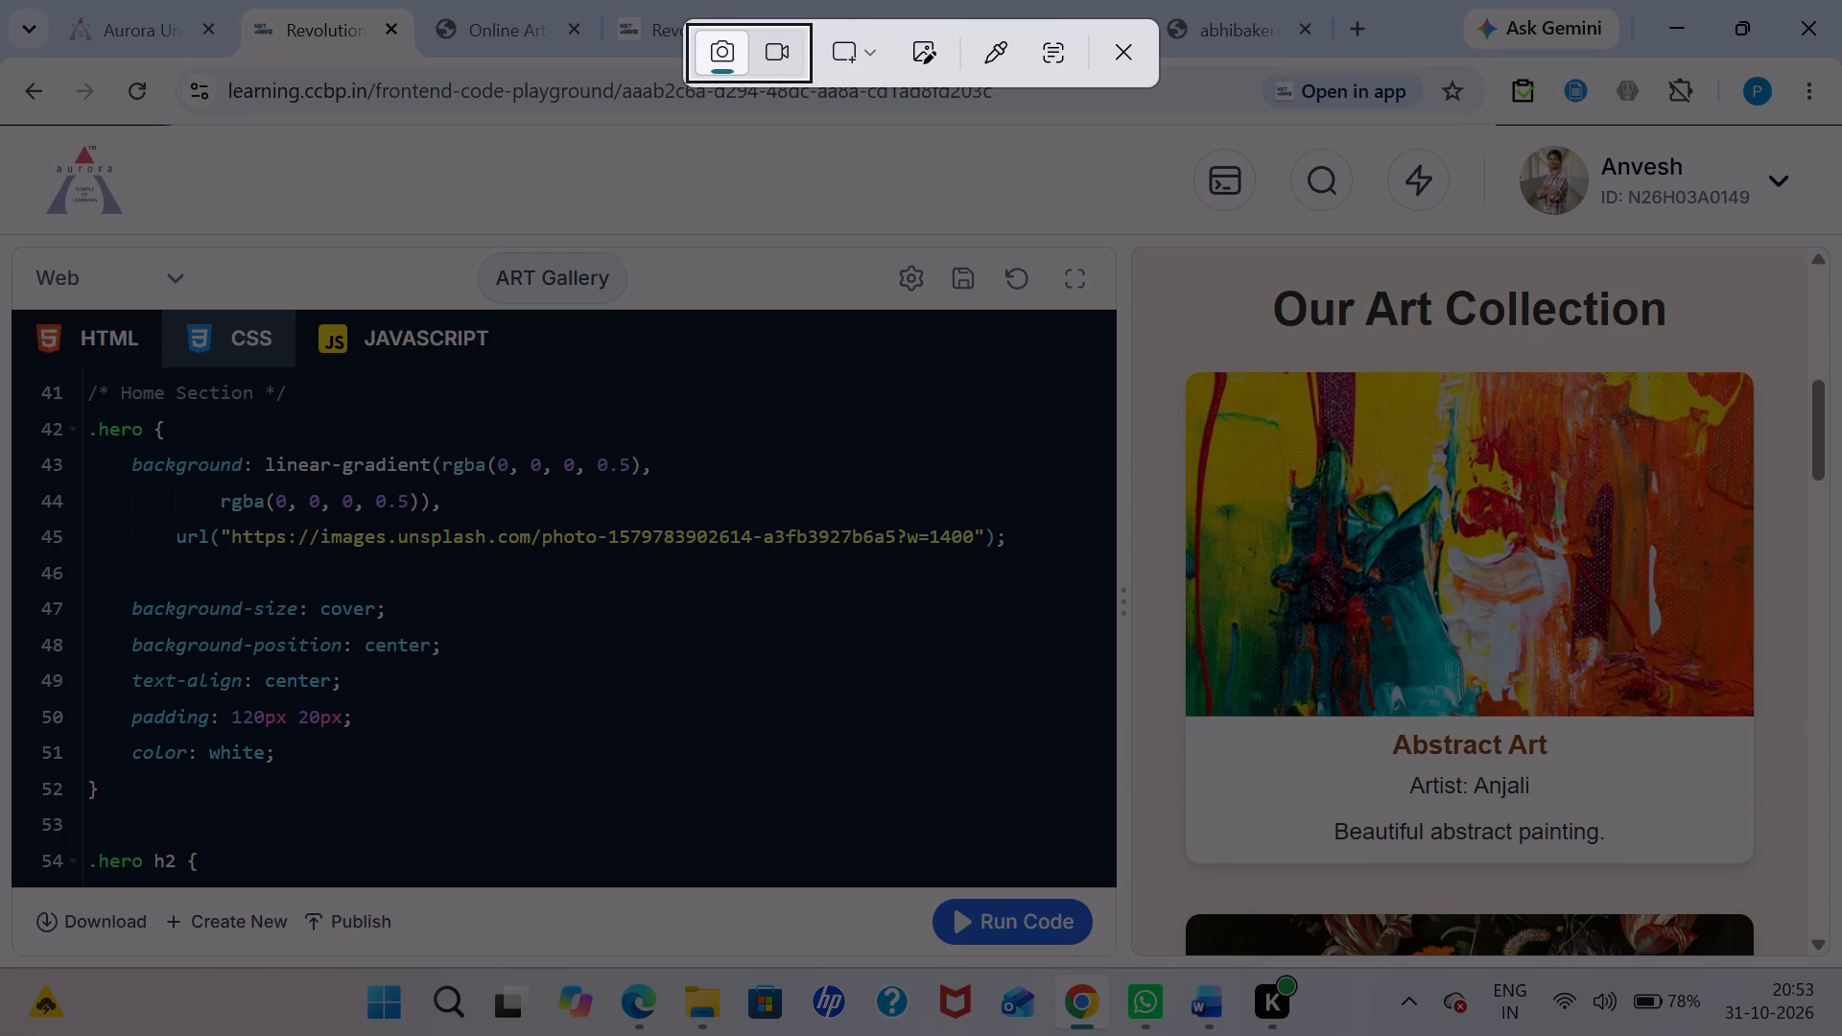
pyautogui.moveTo(2, 127); pyautogui.dragTo(1030, 541)
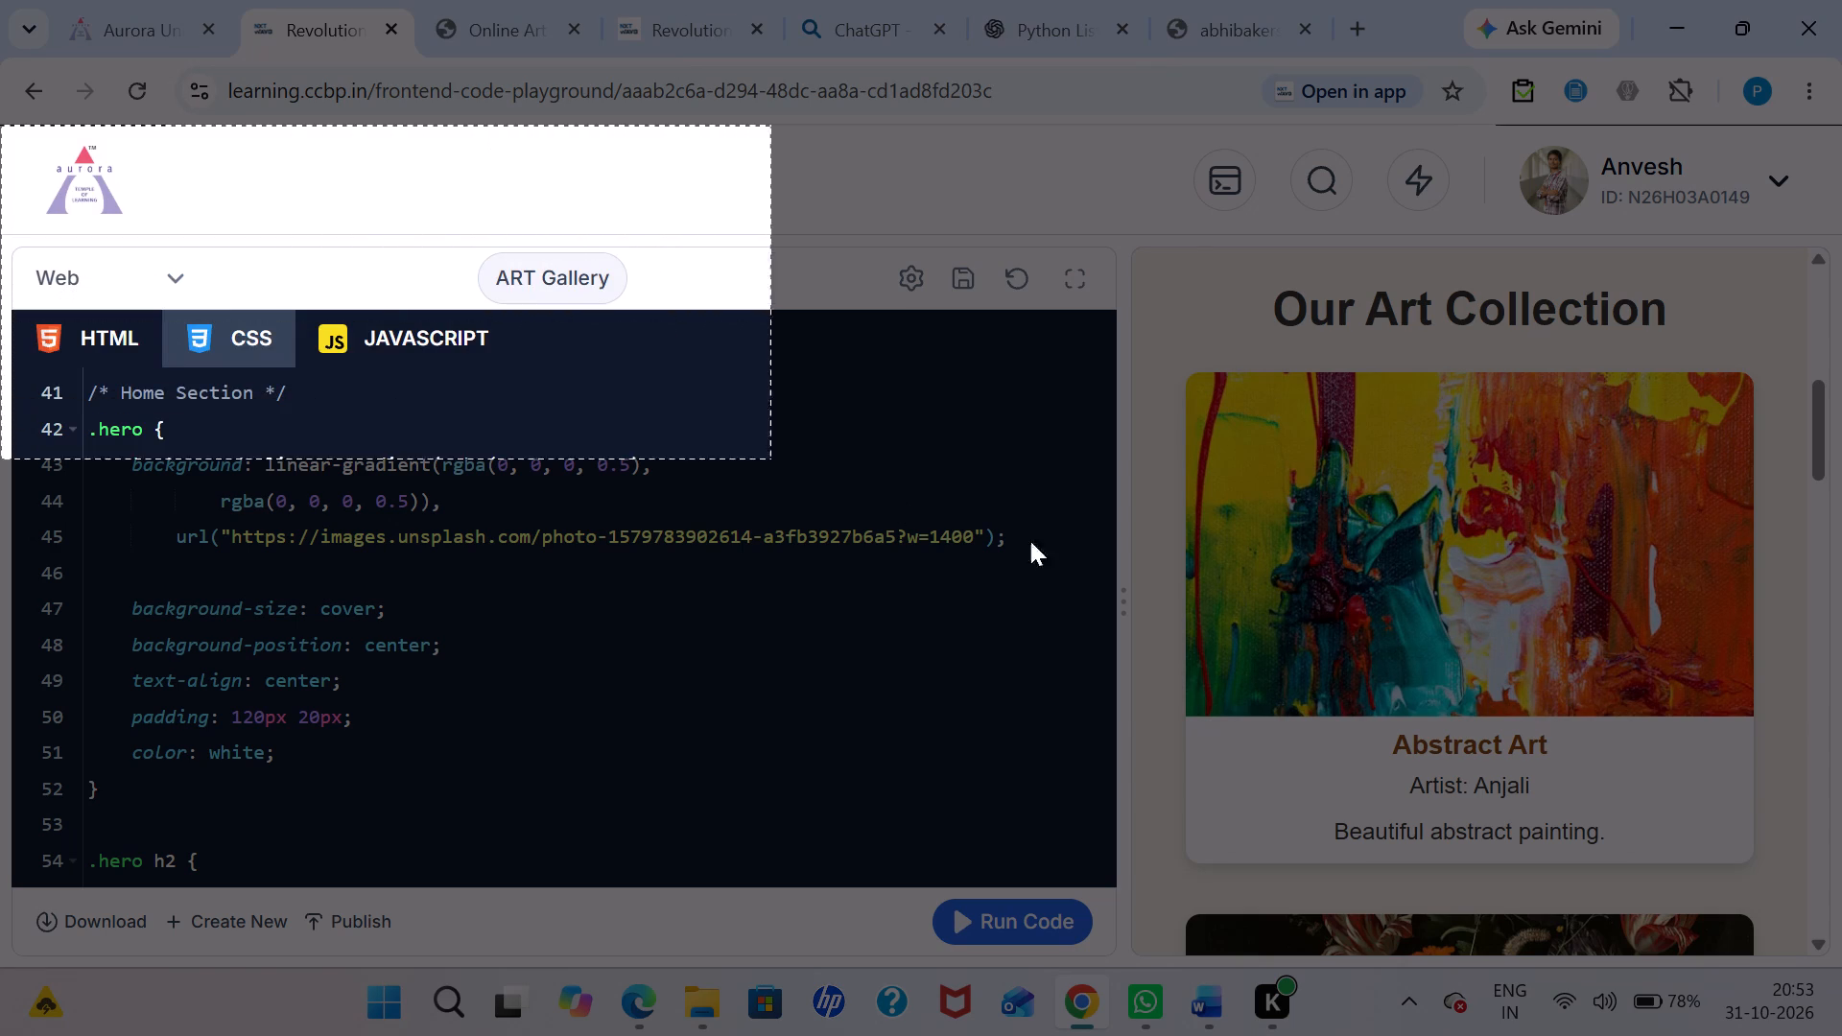
pyautogui.moveTo(1030, 541); pyautogui.dragTo(1841, 869)
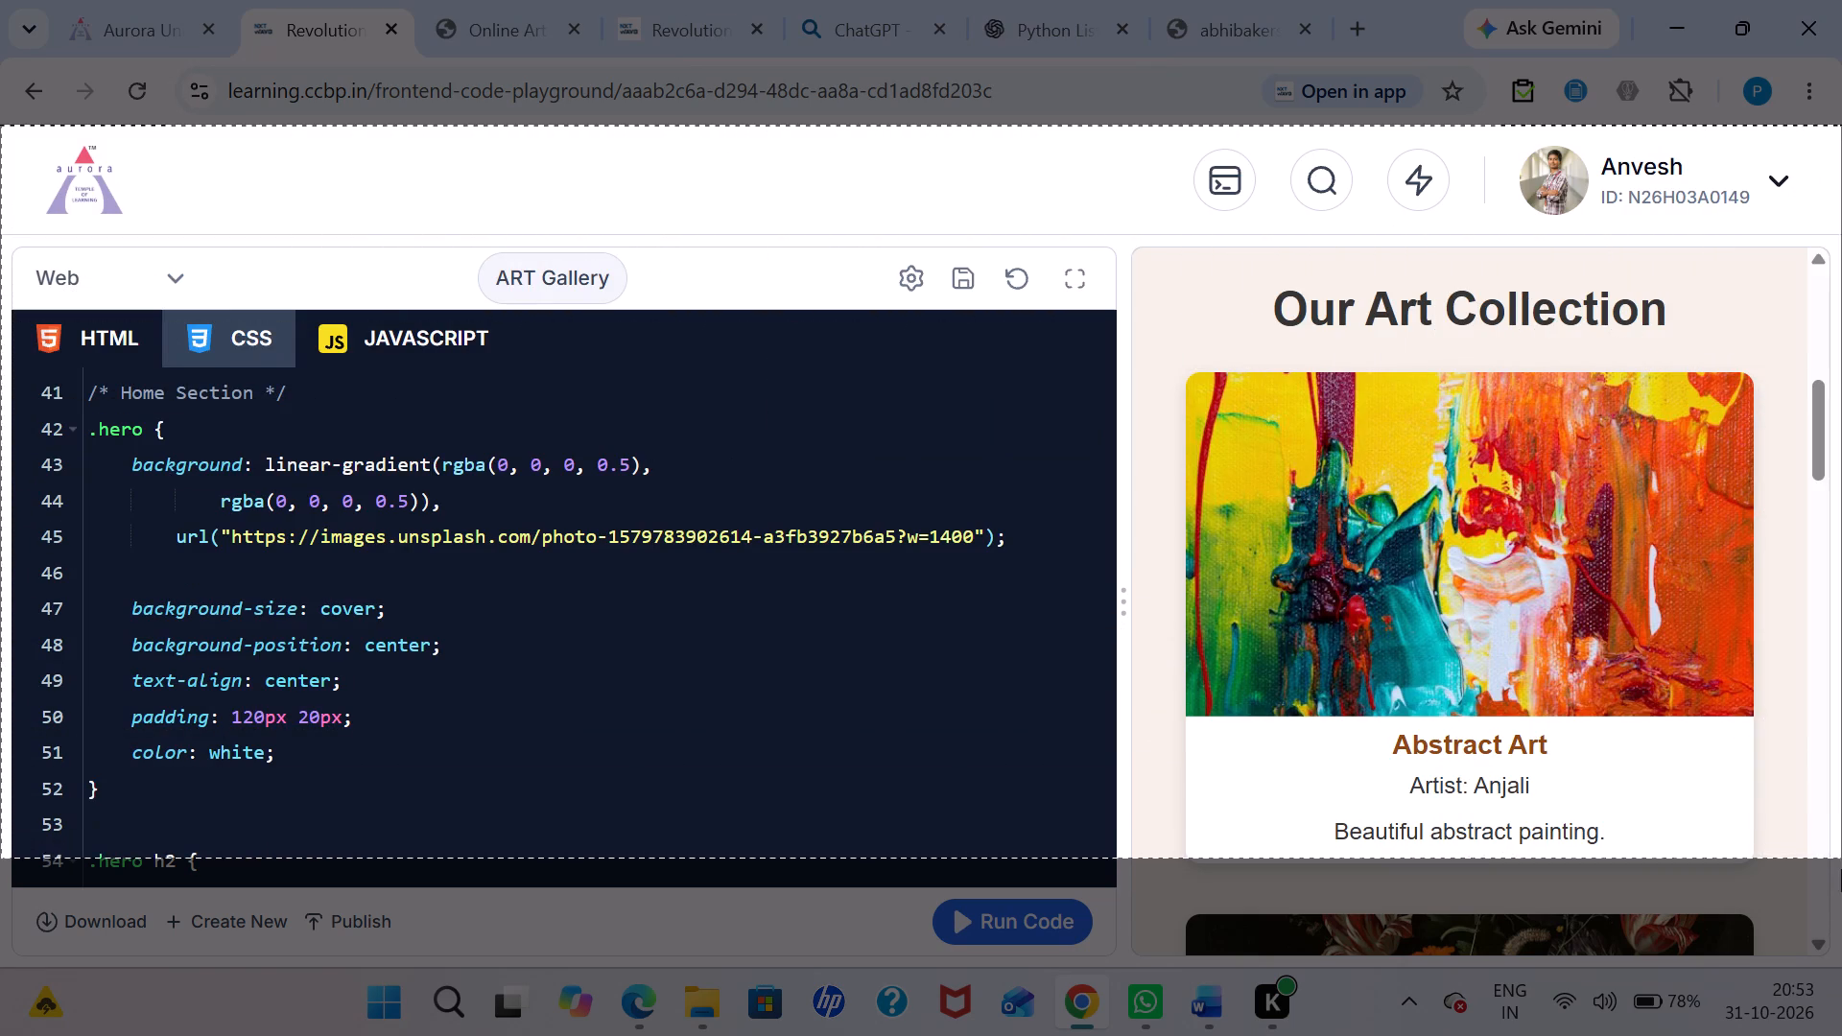
pyautogui.moveTo(1841, 869); pyautogui.dragTo(1824, 965)
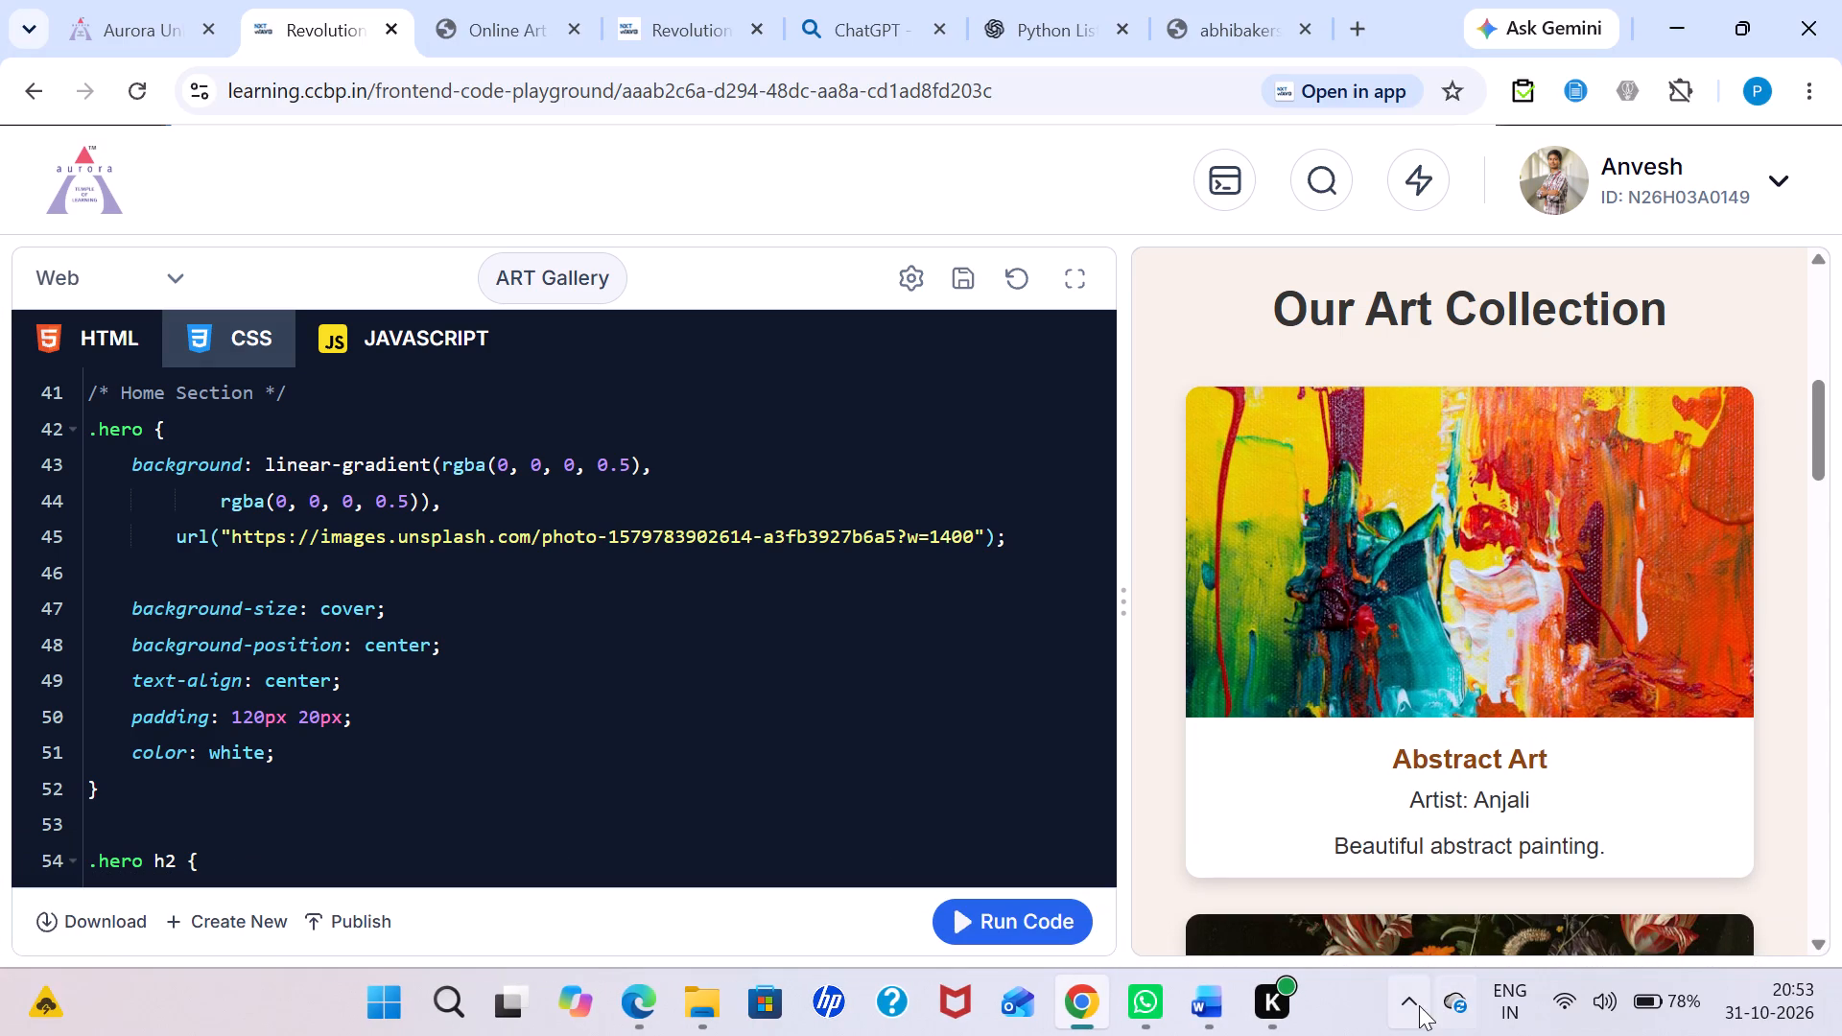
# Return to the Word document and paste the Our Art Collection playground screenshot from the clipboard history on the empty last page.
pyautogui.click(1209, 1000)
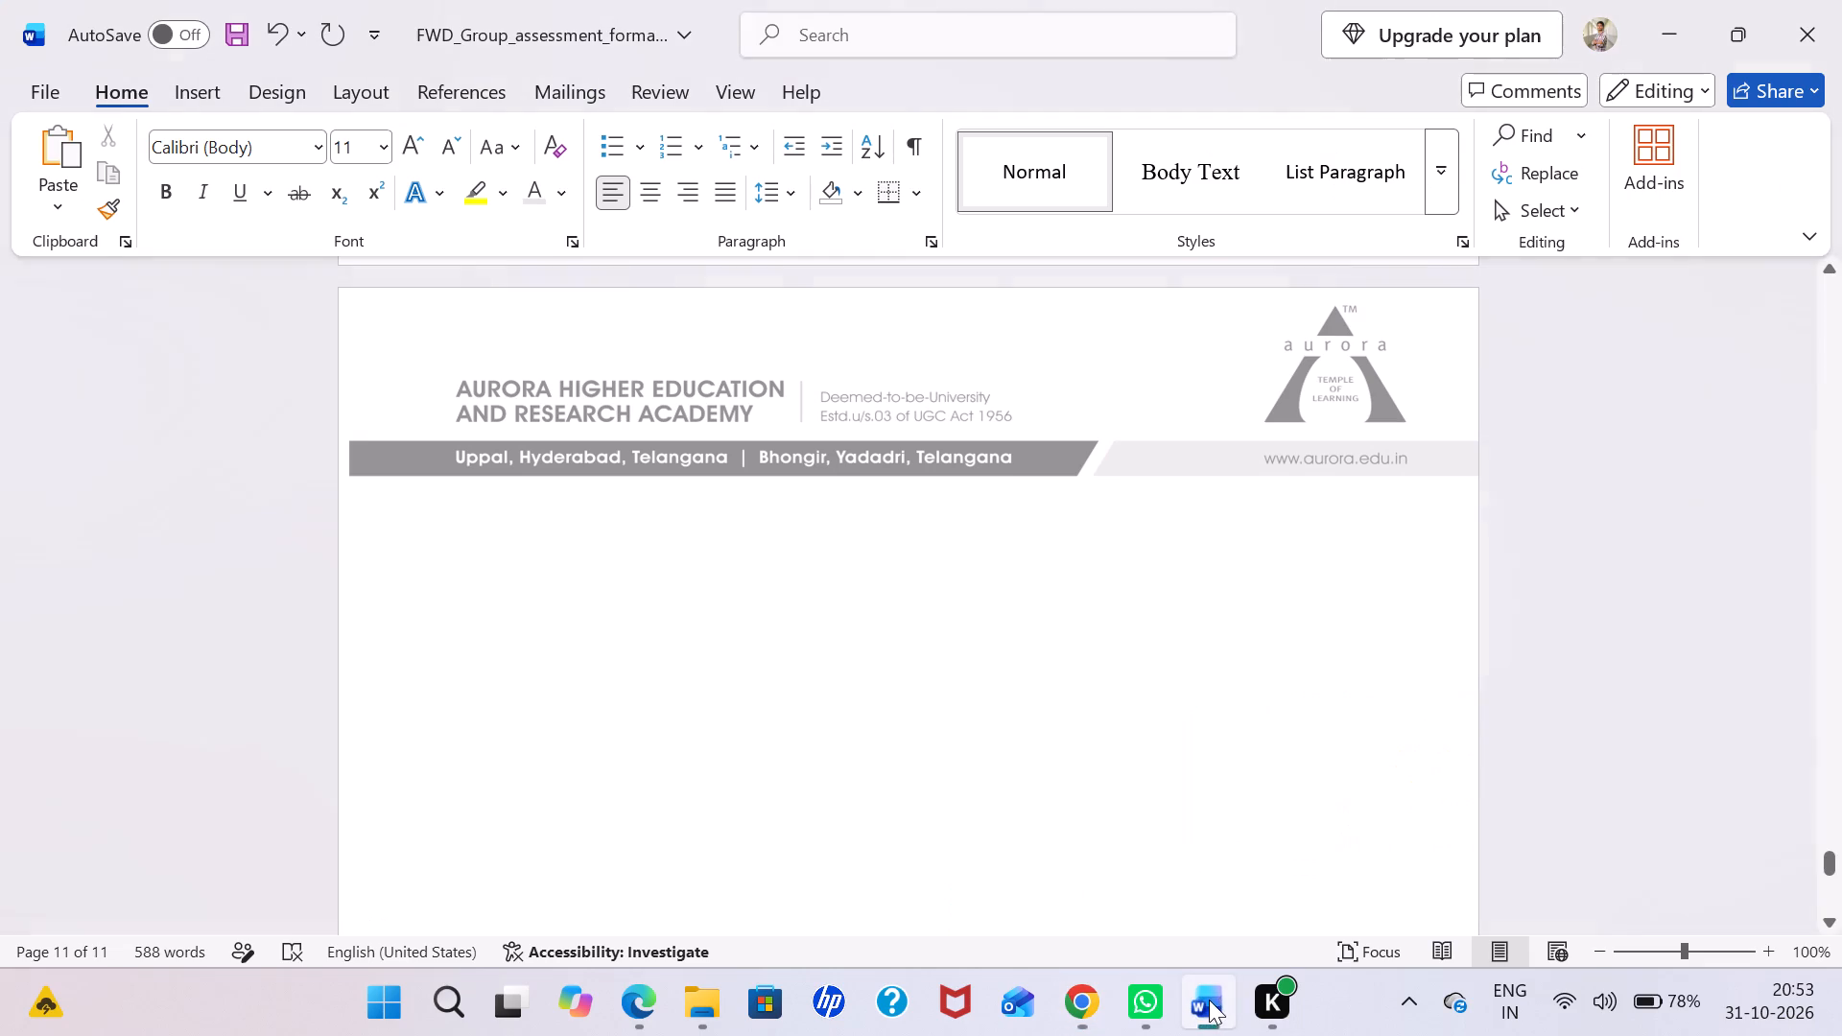
pyautogui.press('super+v')
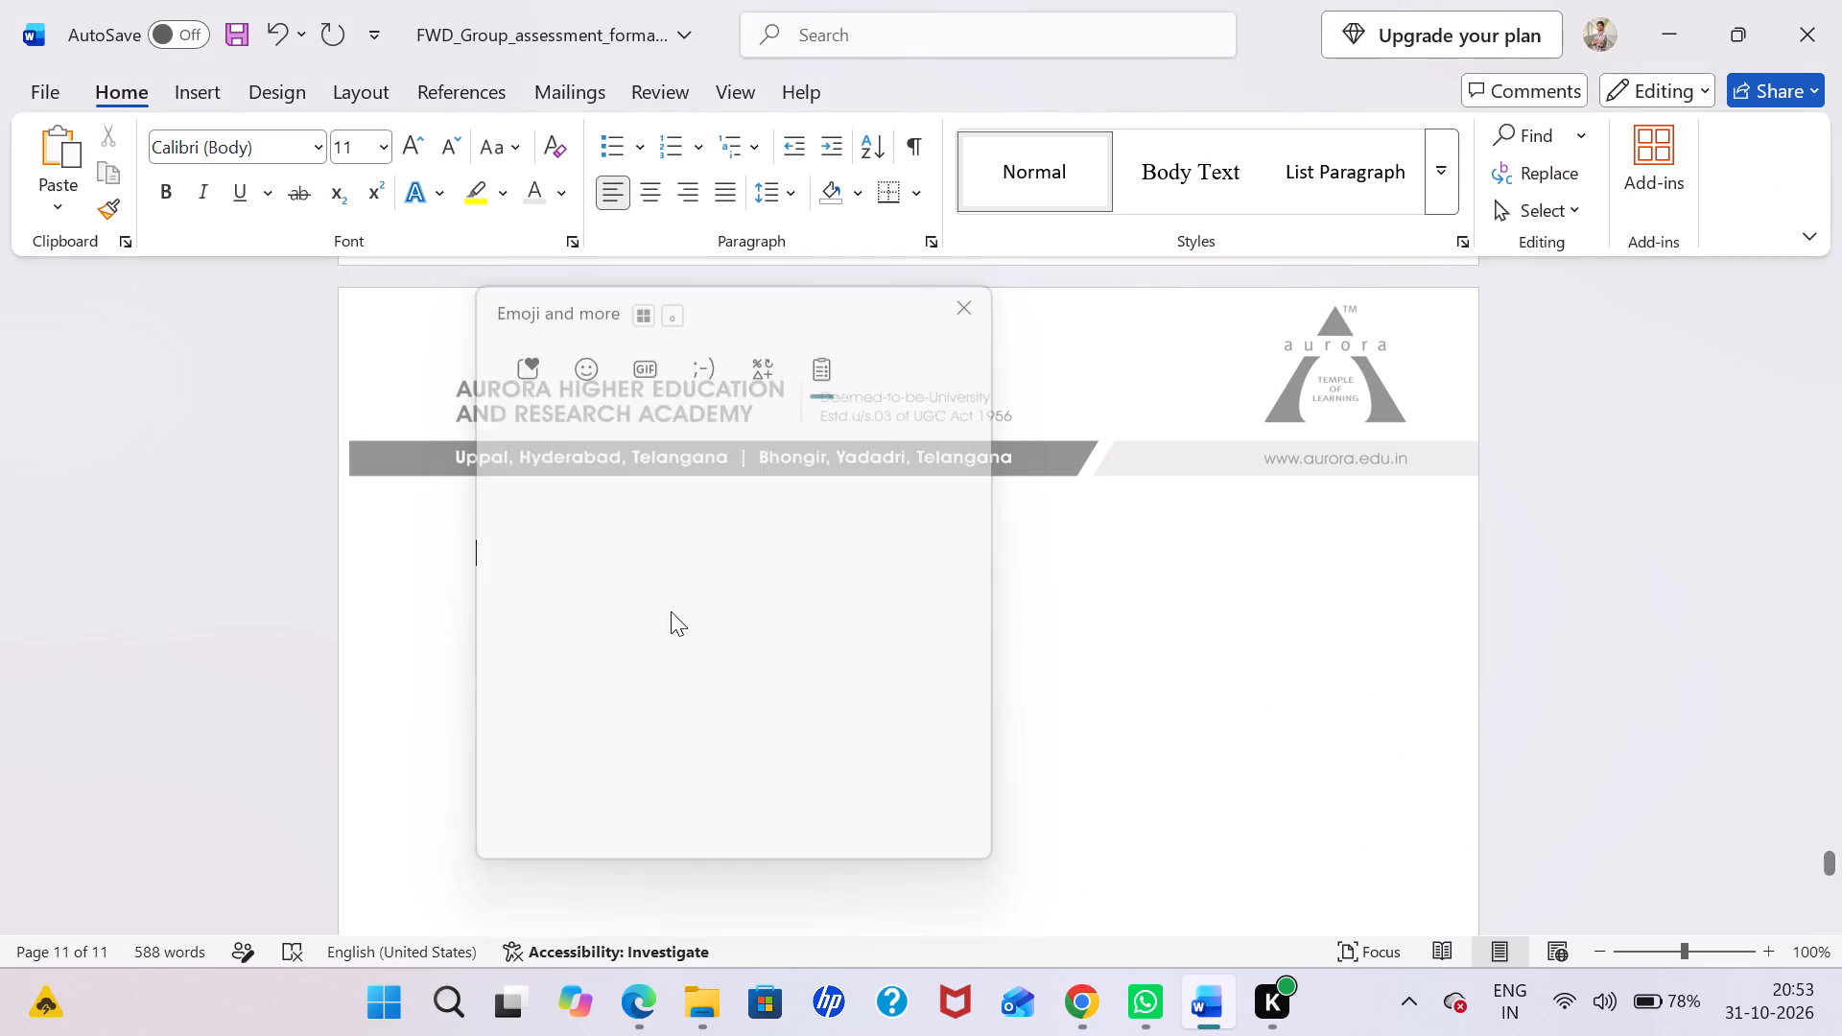
pyautogui.click(647, 529)
pyautogui.hotkey('ctrl', 'v')
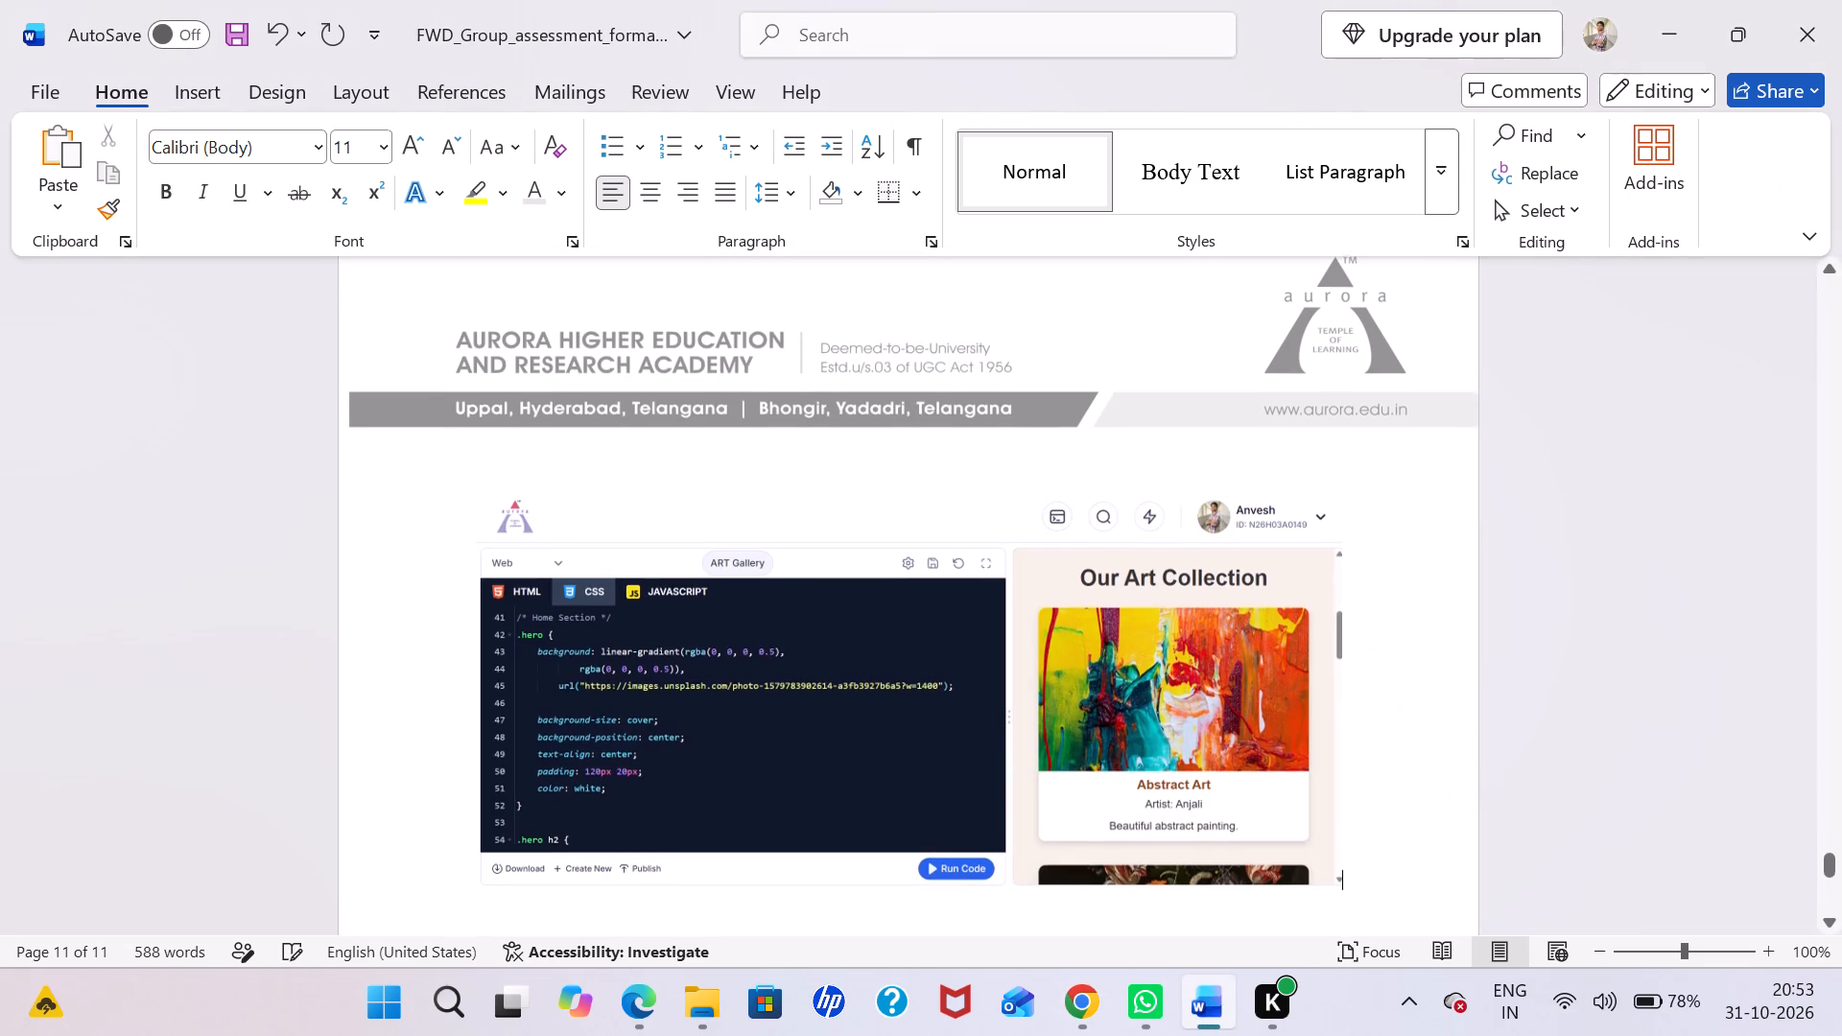
# Review the pasted screenshot's placement on the last page and the end of the CSS code on the page before it.
pyautogui.scroll(-2, 712, 783)
pyautogui.scroll(3, 712, 783)
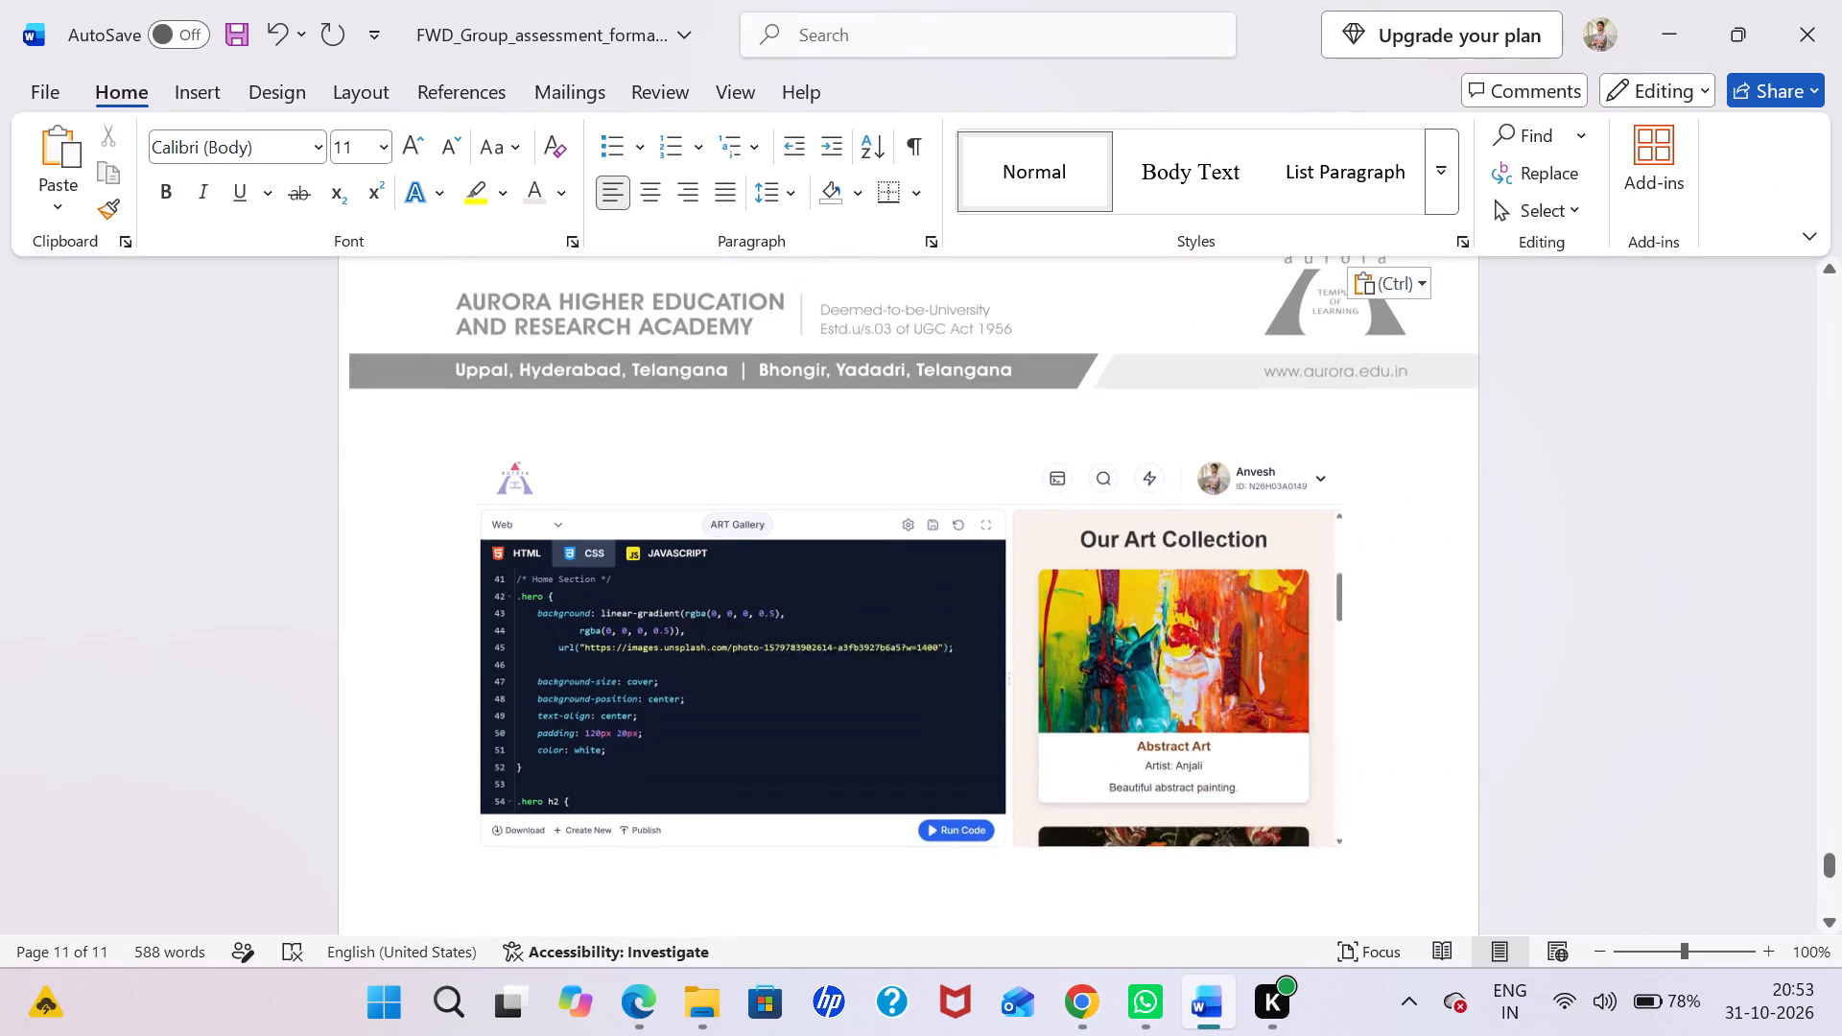
pyautogui.scroll(-2, 712, 783)
pyautogui.scroll(1, 712, 783)
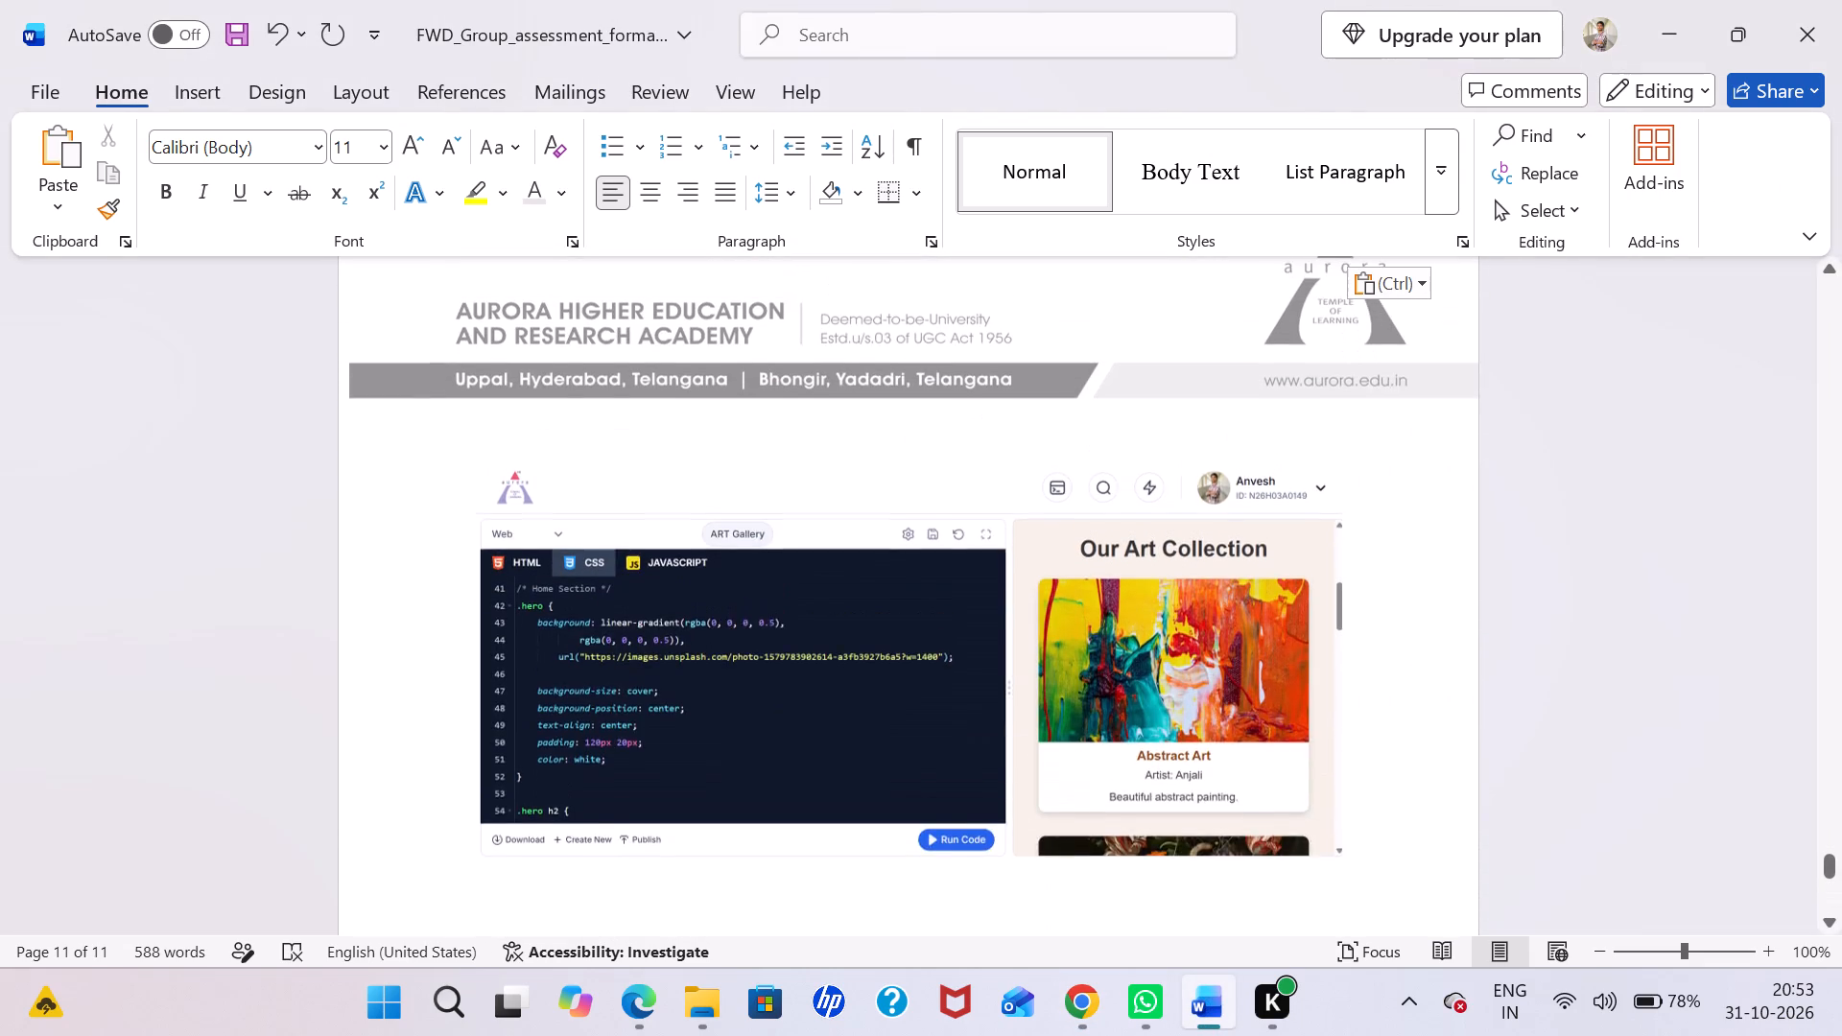
pyautogui.scroll(3, 712, 783)
pyautogui.scroll(-2, 712, 783)
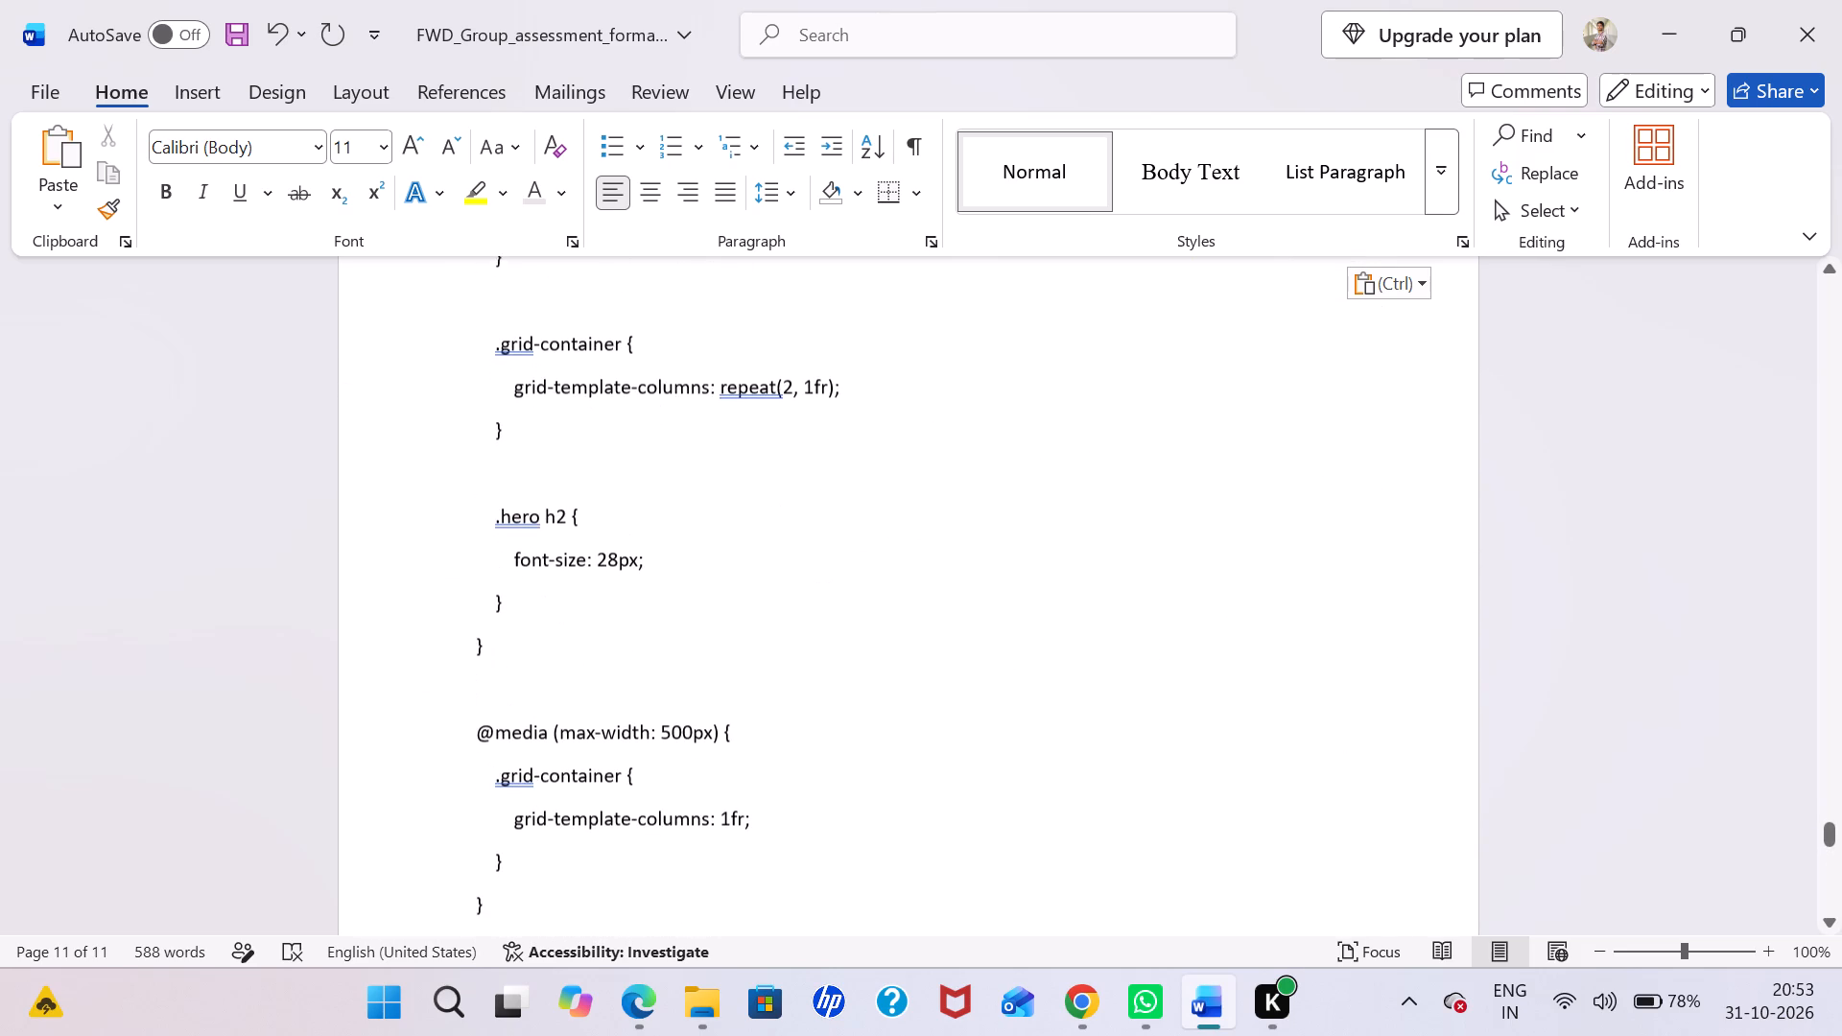
pyautogui.scroll(-1, 1074, 946)
pyautogui.scroll(-1, 956, 783)
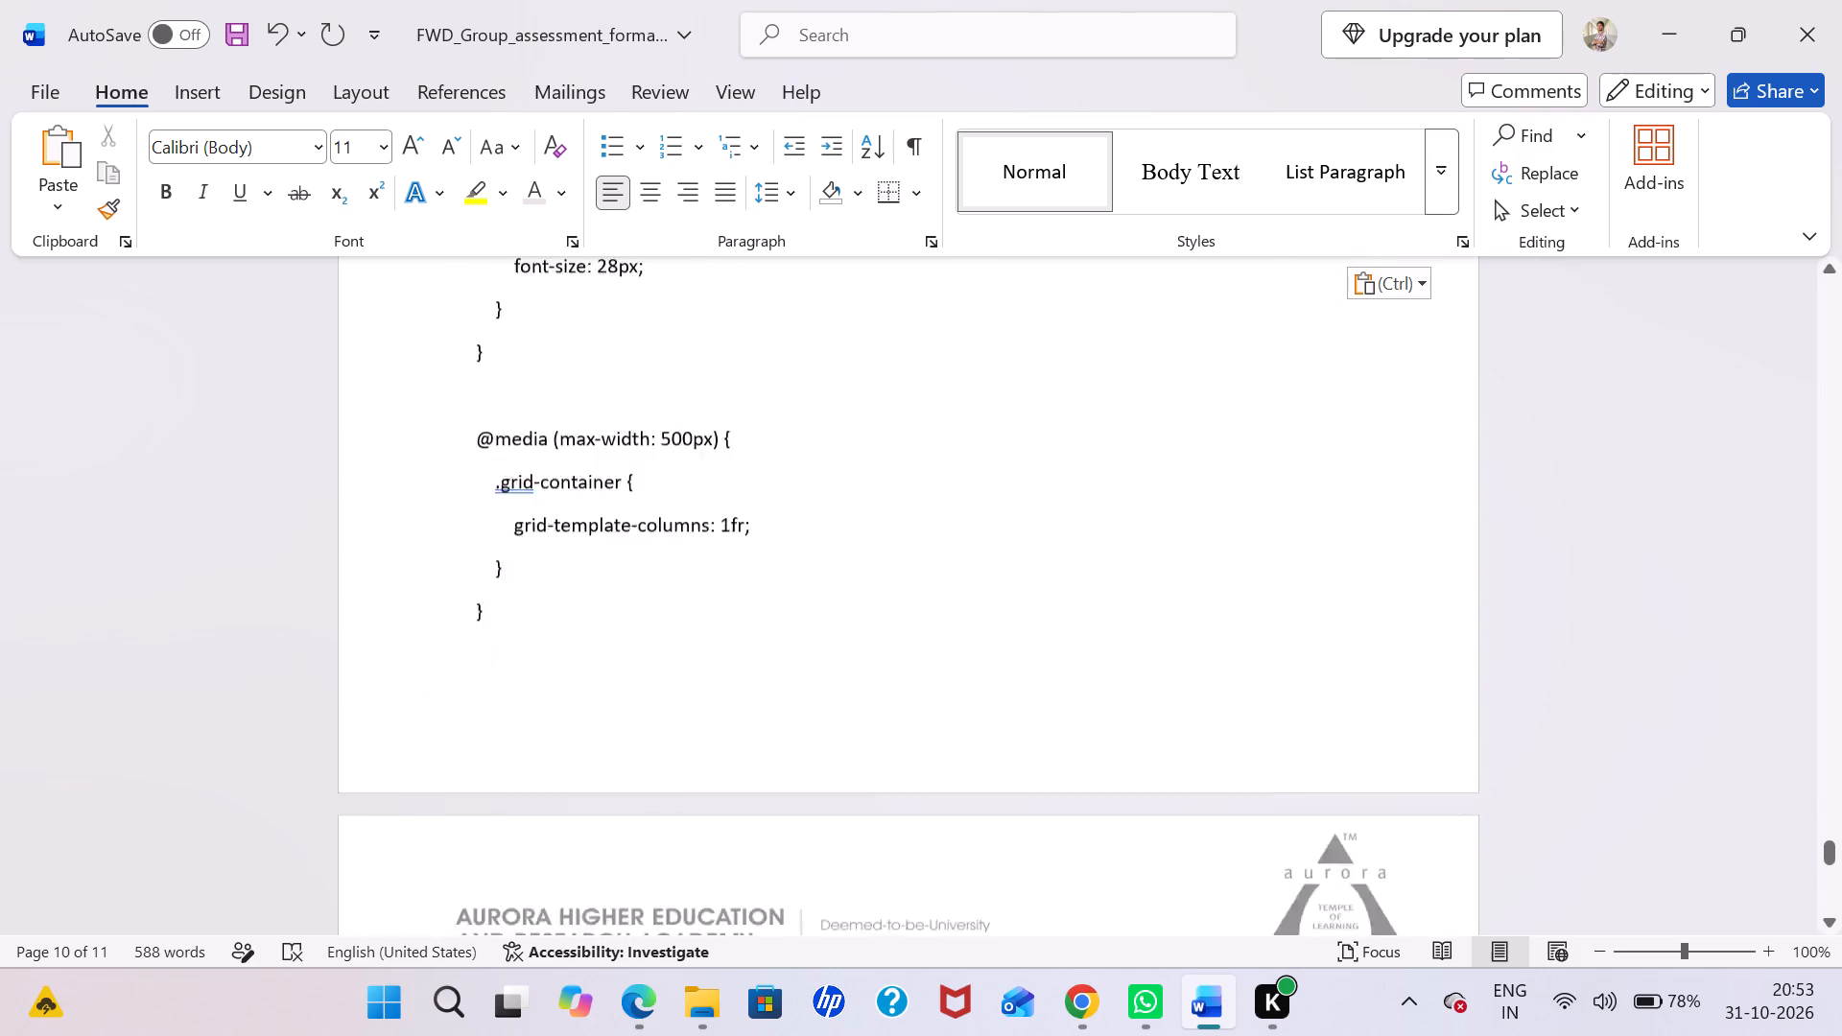
pyautogui.scroll(-3, 956, 783)
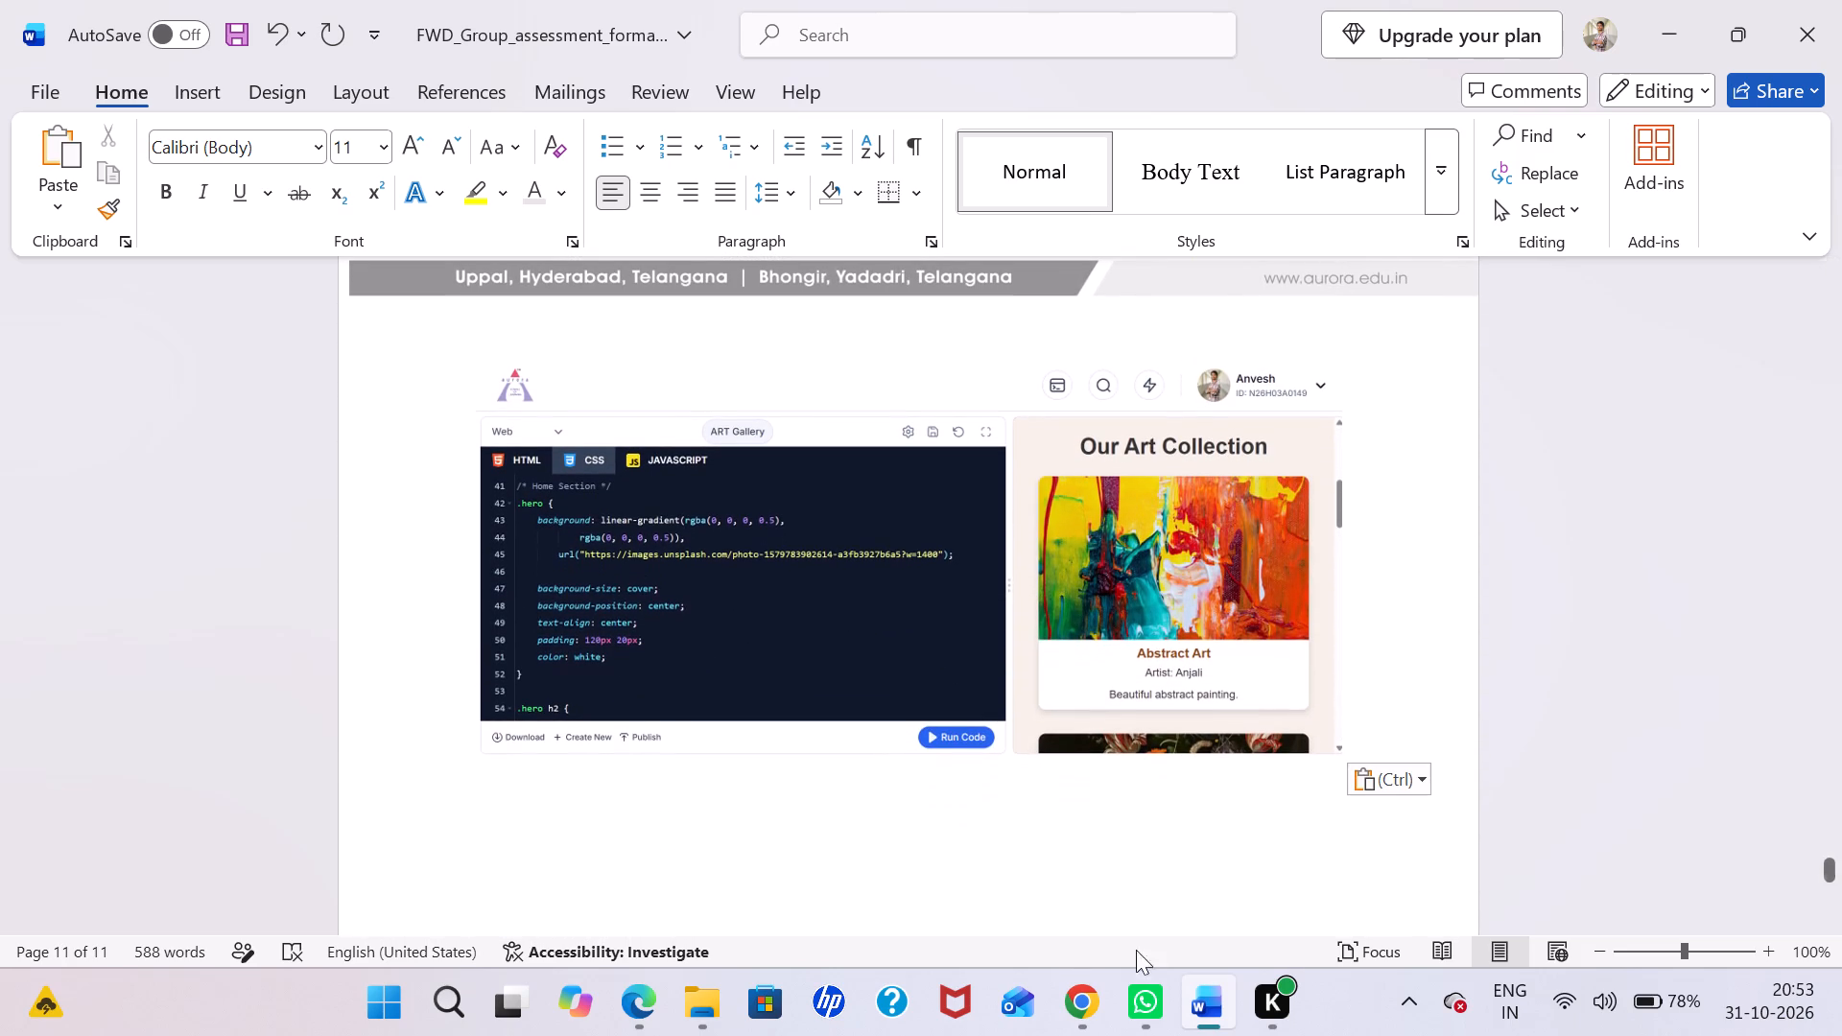
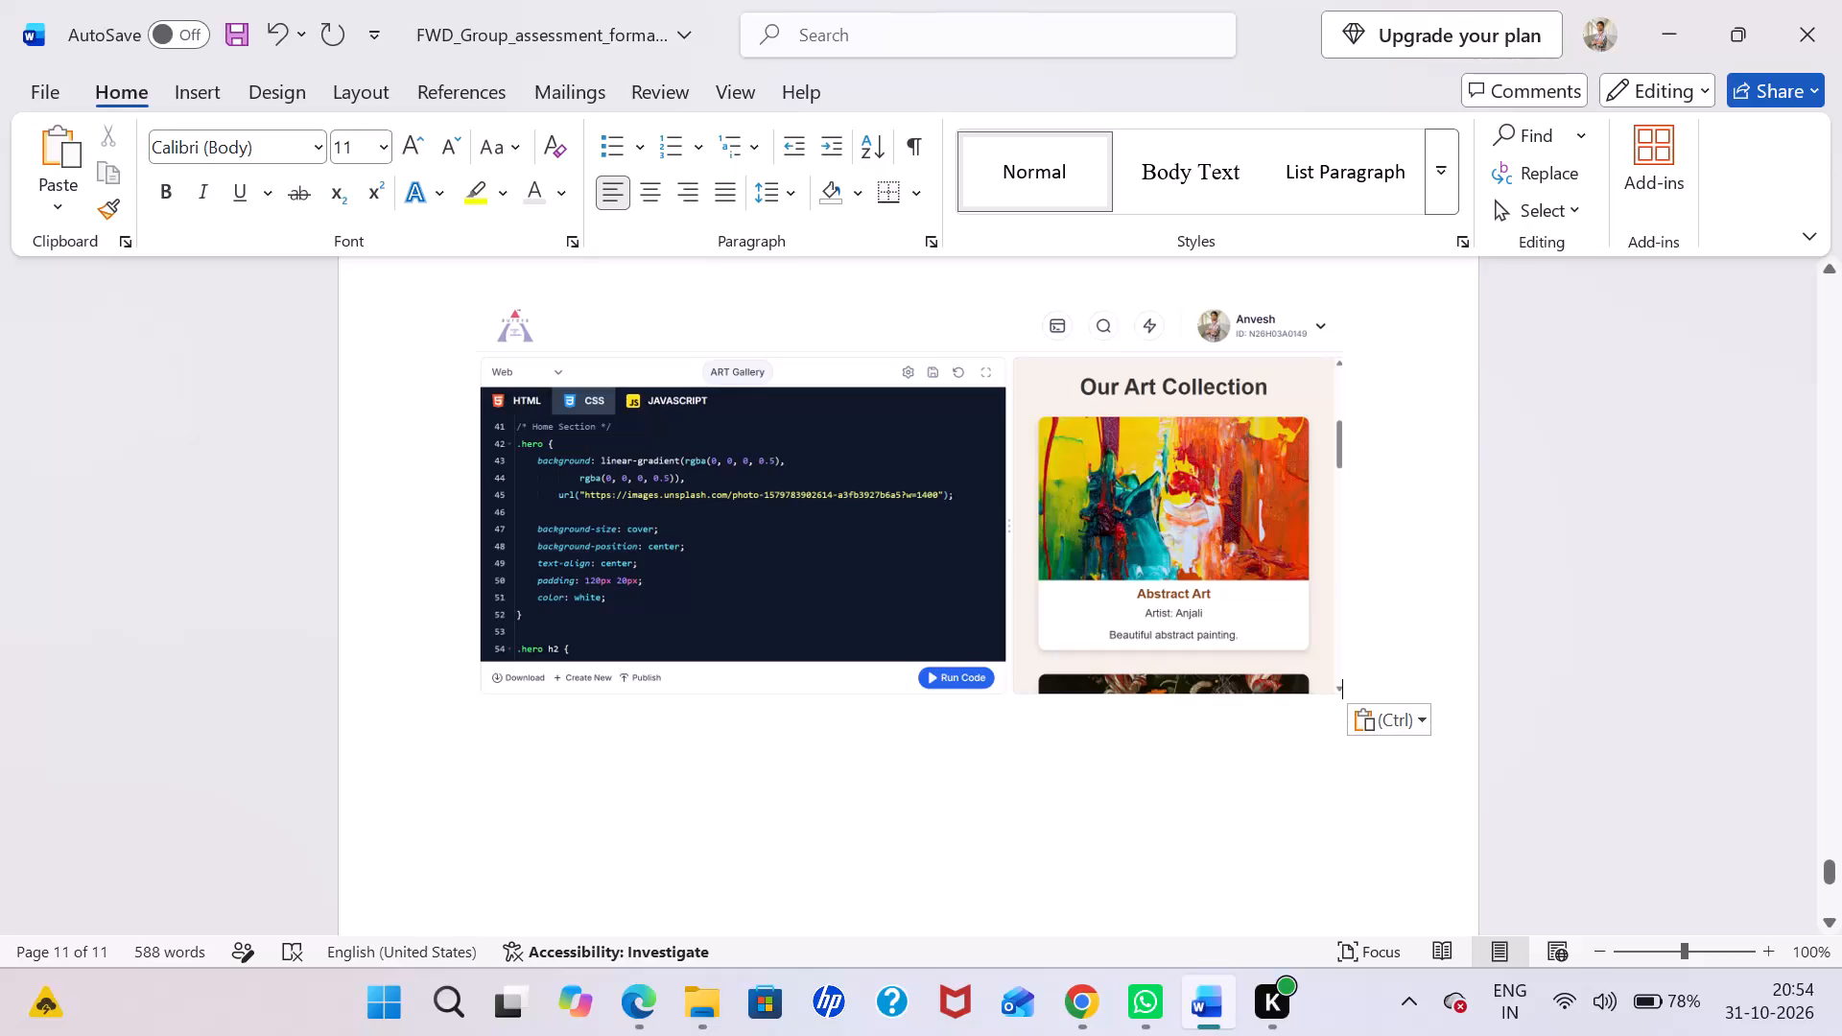
# Add the heading text "WEBSITE:" on a new line below the Our Art Collection playground screenshot on the last page.
pyautogui.click(513, 772)
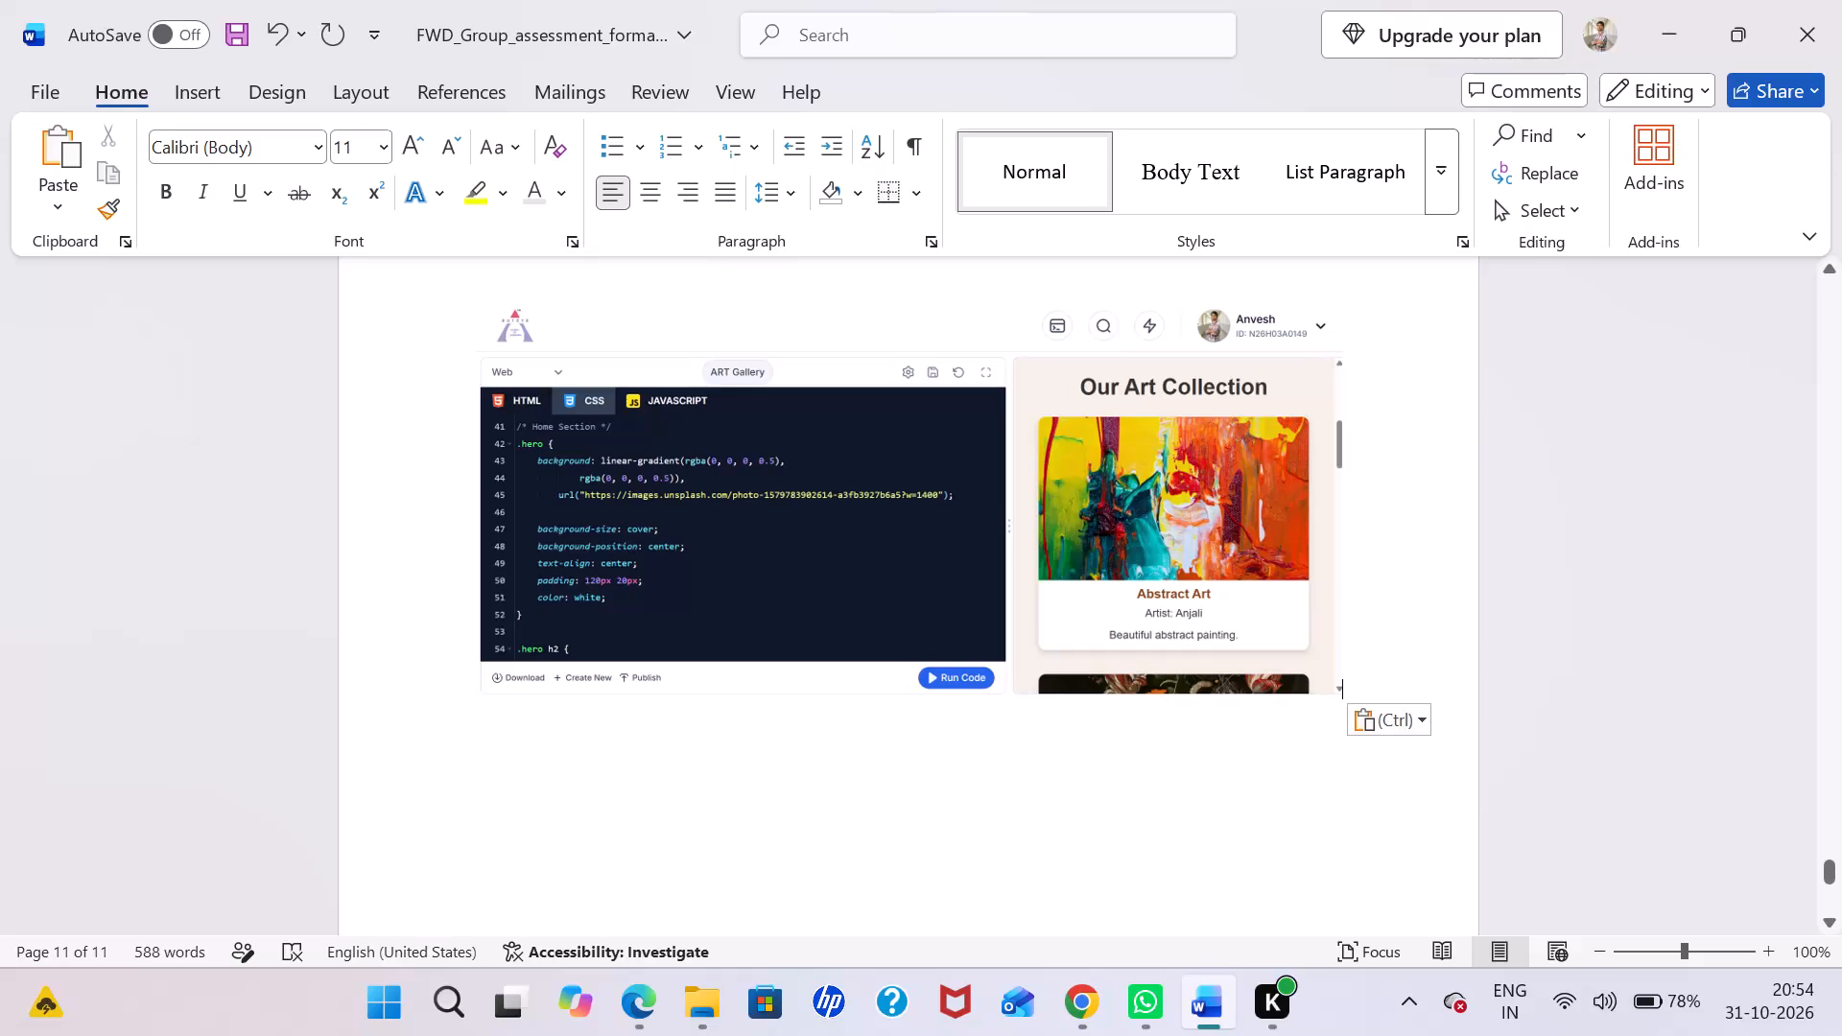
pyautogui.doubleClick(513, 772)
pyautogui.click(513, 772)
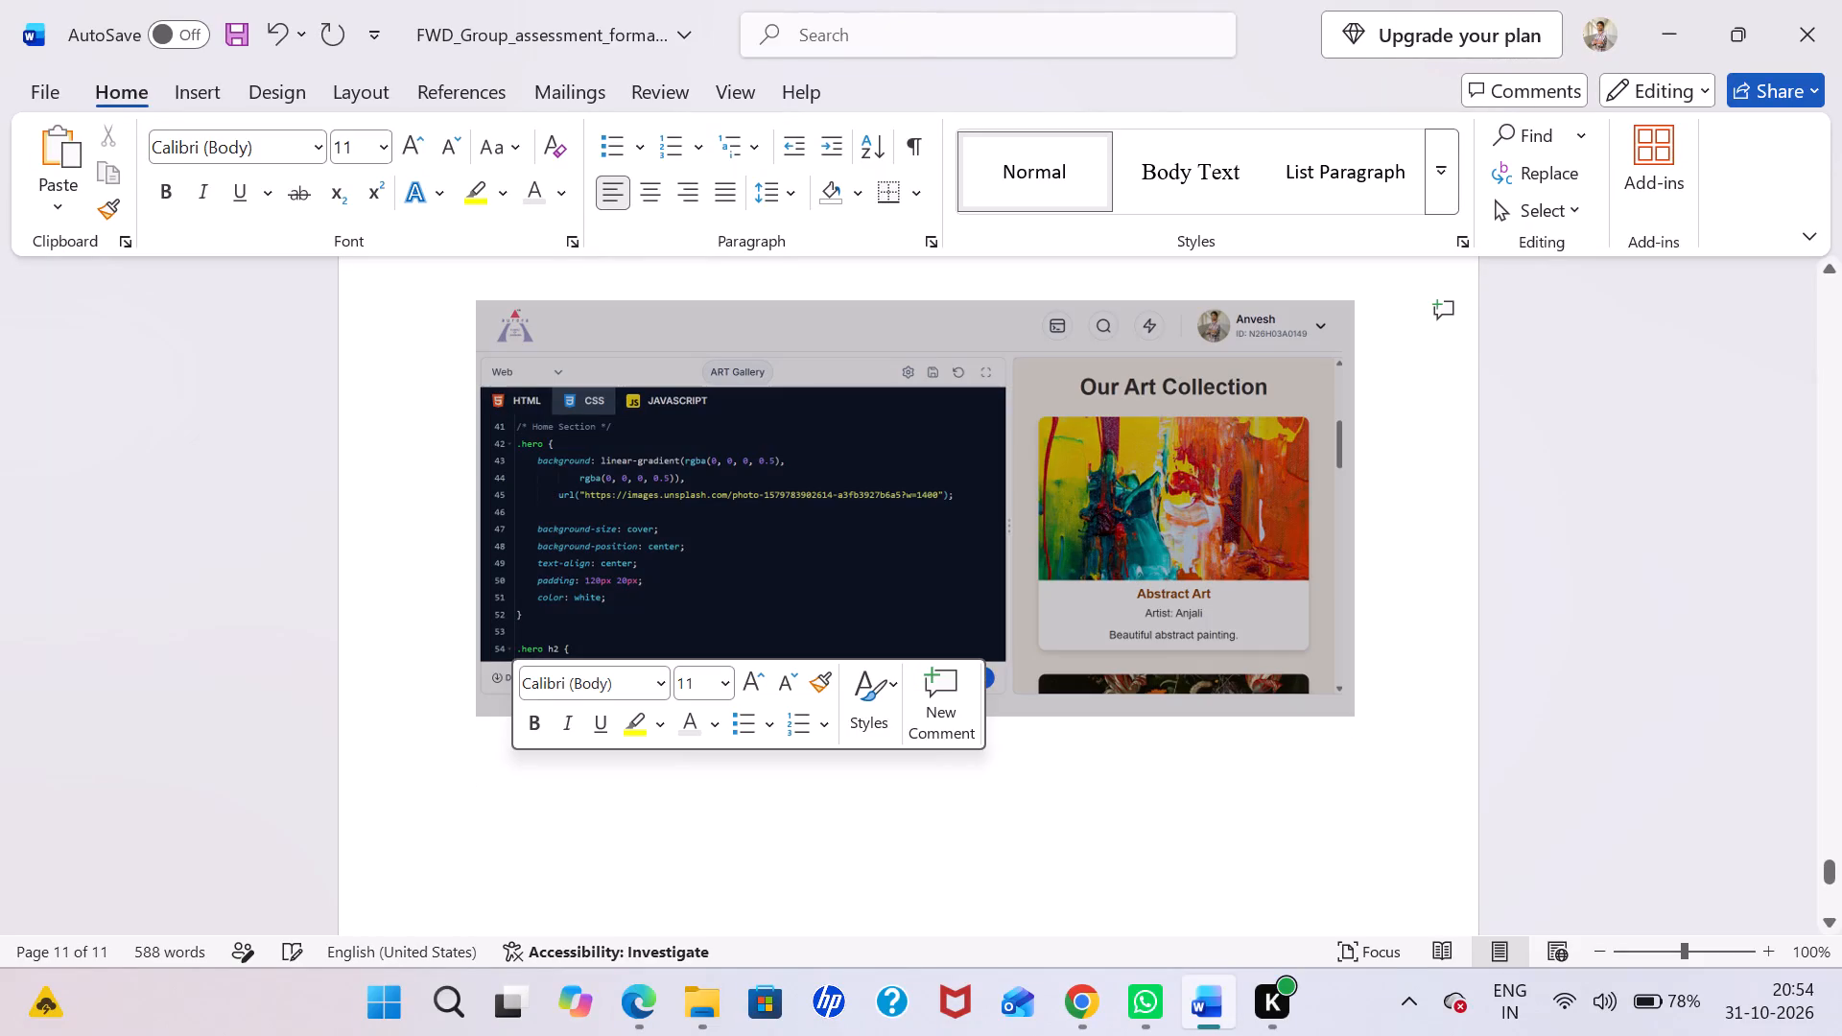
pyautogui.click(500, 779)
pyautogui.click(500, 779)
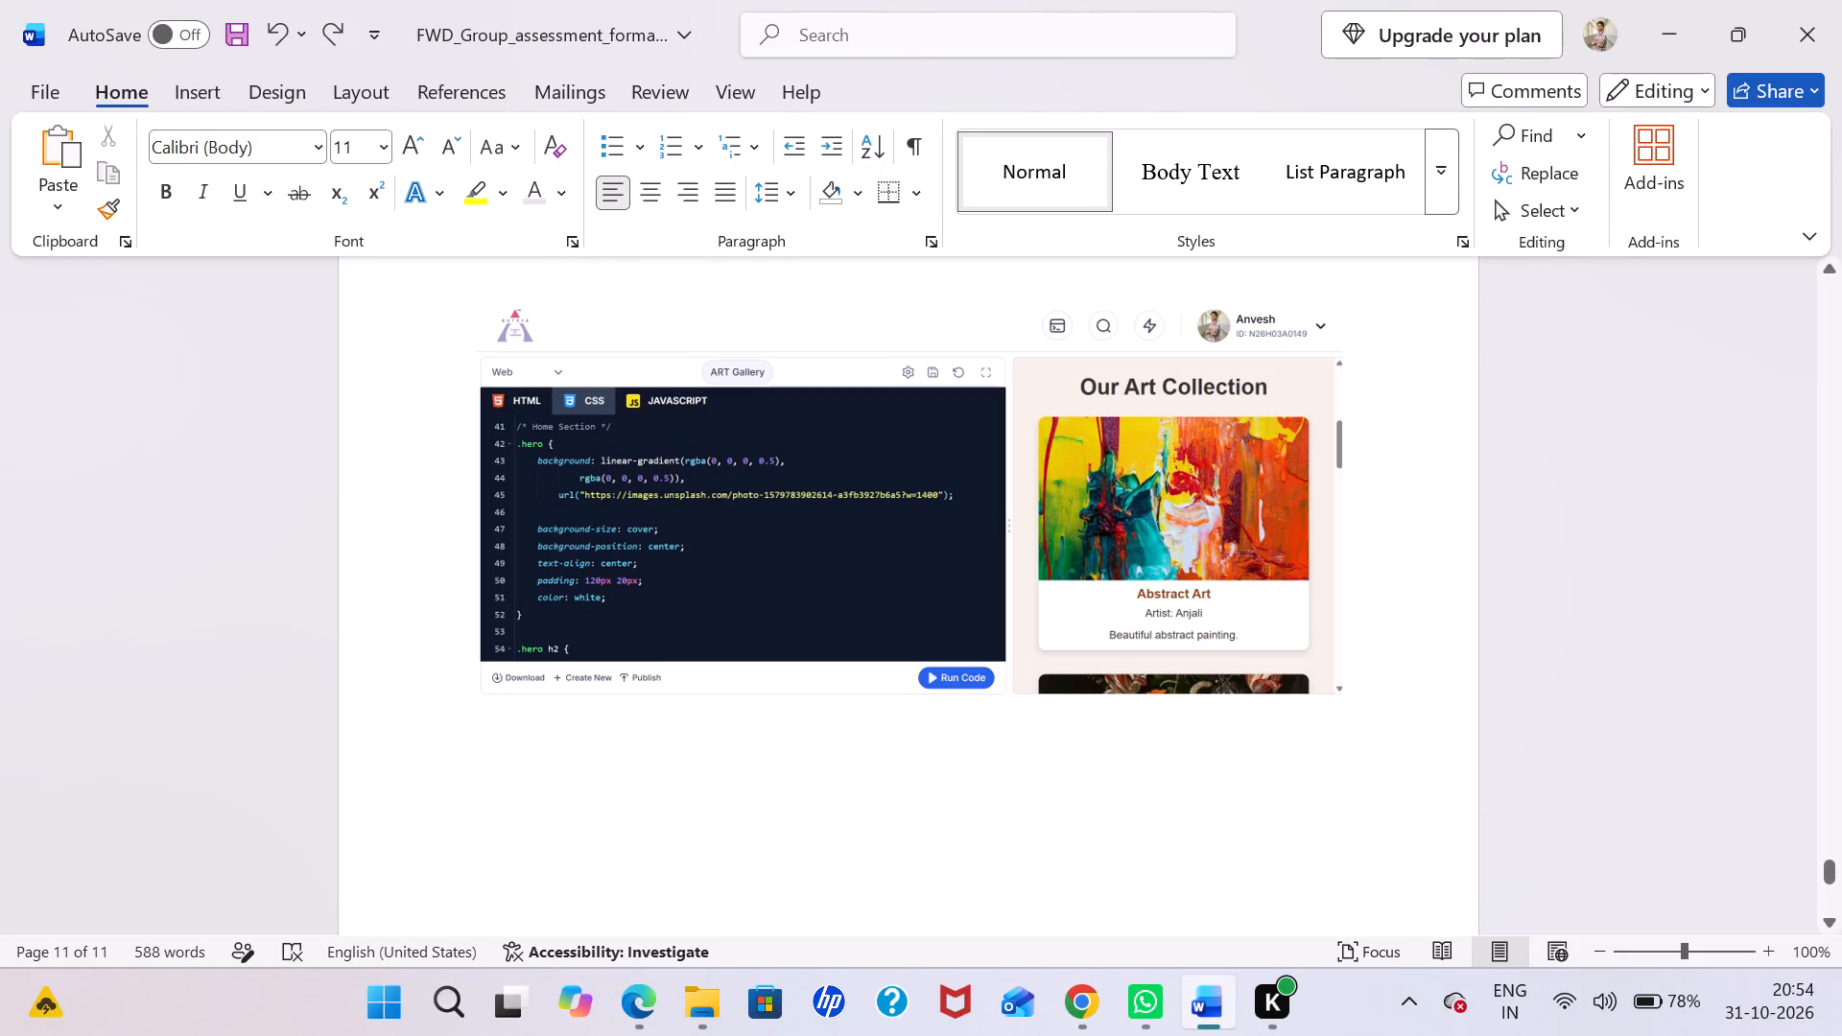
pyautogui.click(500, 779)
pyautogui.rightClick(500, 779)
pyautogui.rightClick(500, 779)
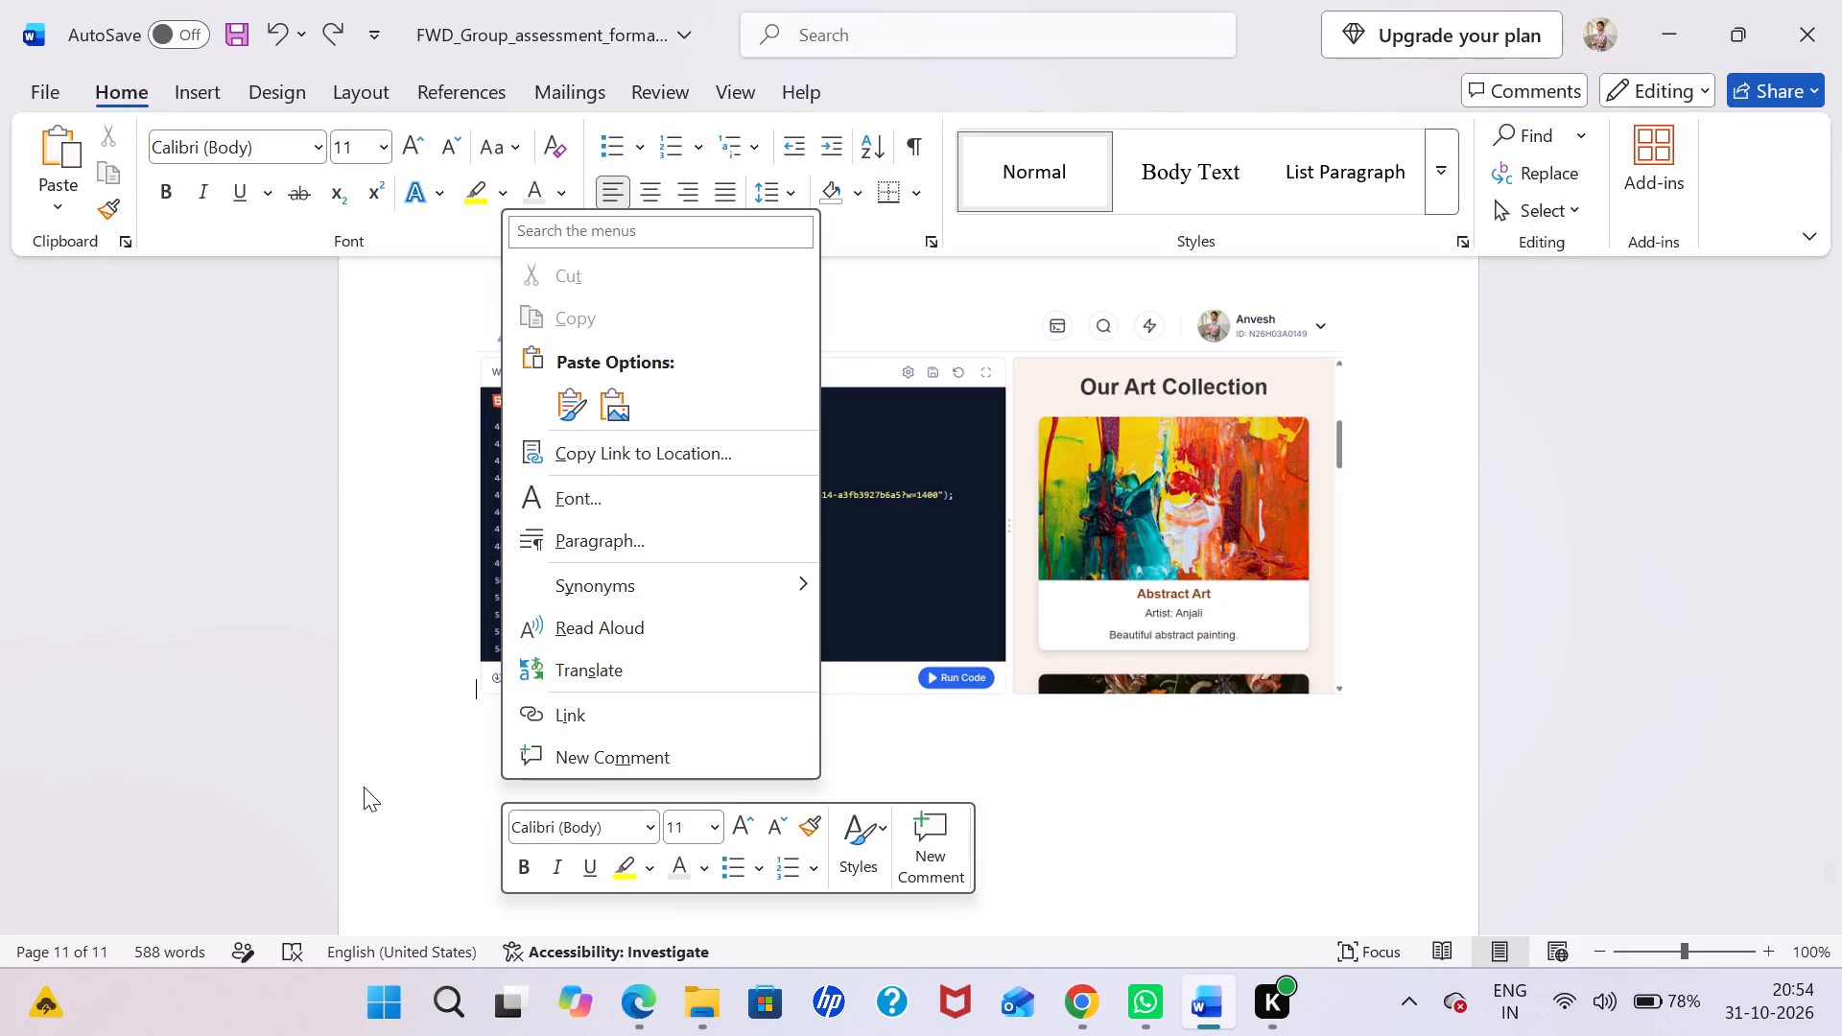
pyautogui.click(364, 787)
pyautogui.click(478, 785)
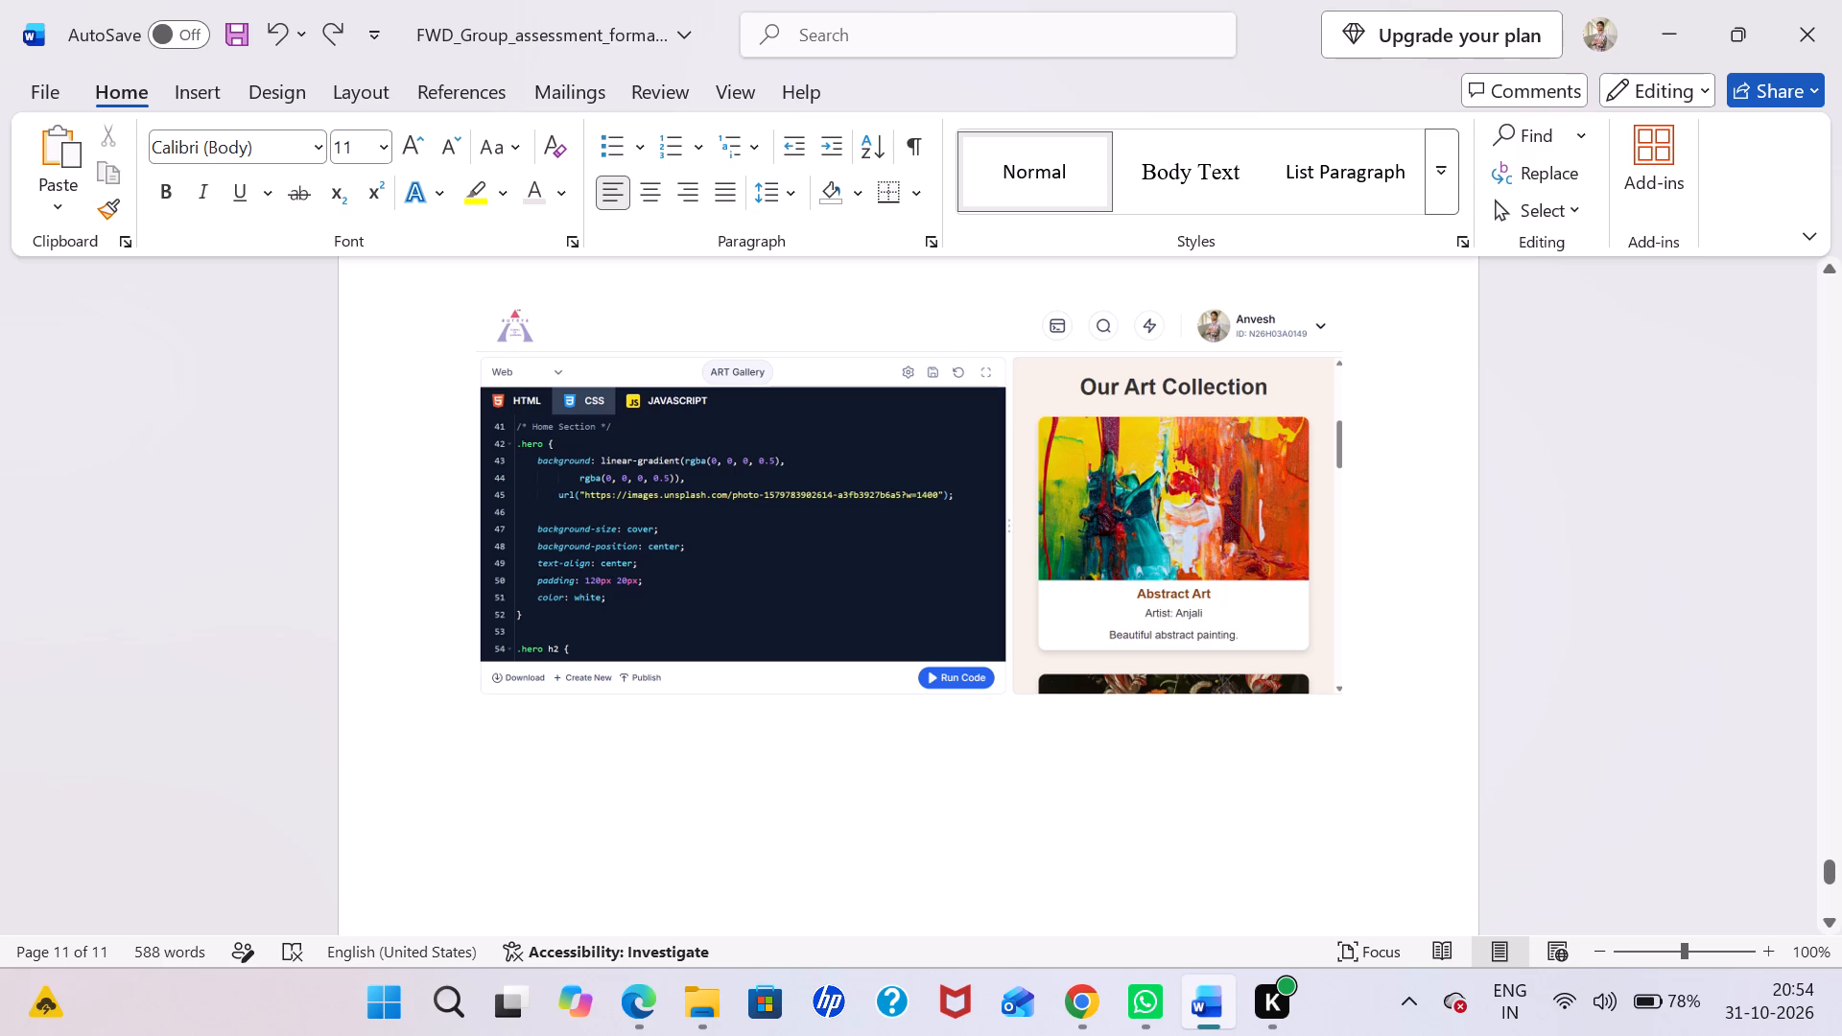
pyautogui.doubleClick(478, 785)
pyautogui.write('WE')
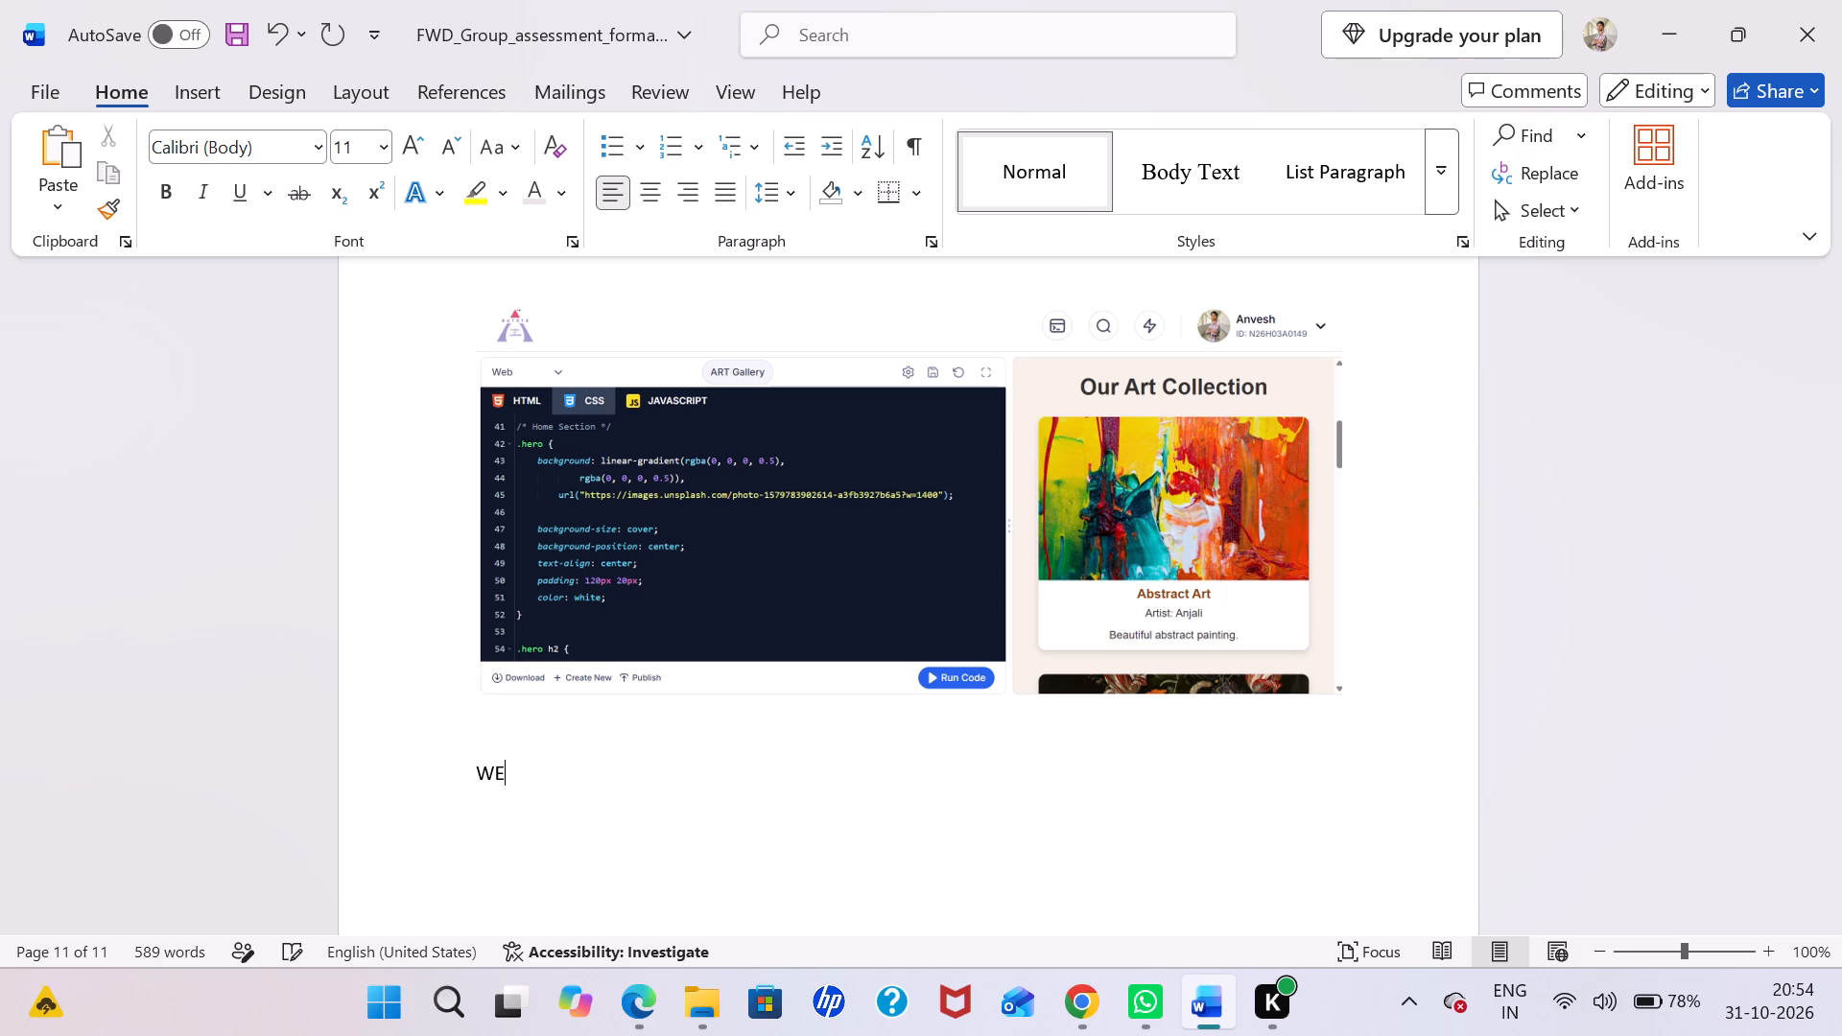
pyautogui.write('BSITE')
pyautogui.hotkey('shift', ':')
# Make the "WEBSITE:" heading bold and start a new line beneath it.
pyautogui.moveTo(472, 773); pyautogui.dragTo(552, 771)
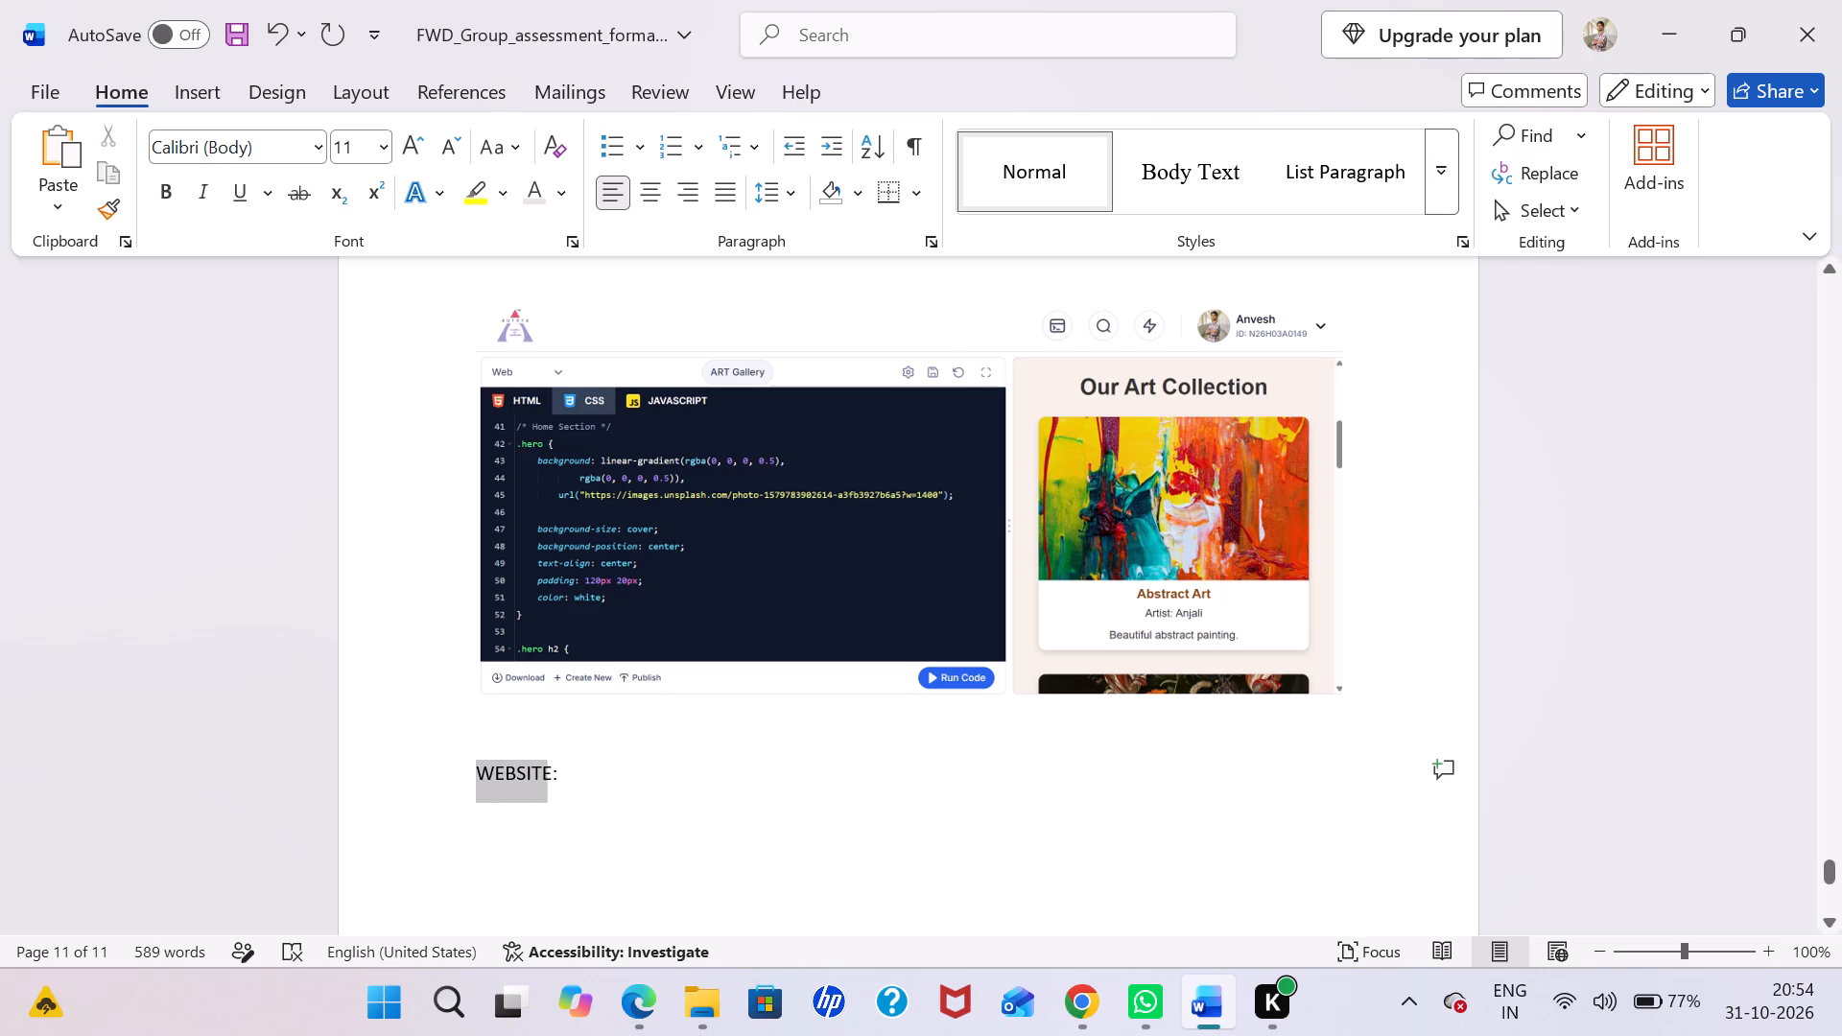
pyautogui.moveTo(552, 771); pyautogui.dragTo(555, 772)
pyautogui.click(573, 734)
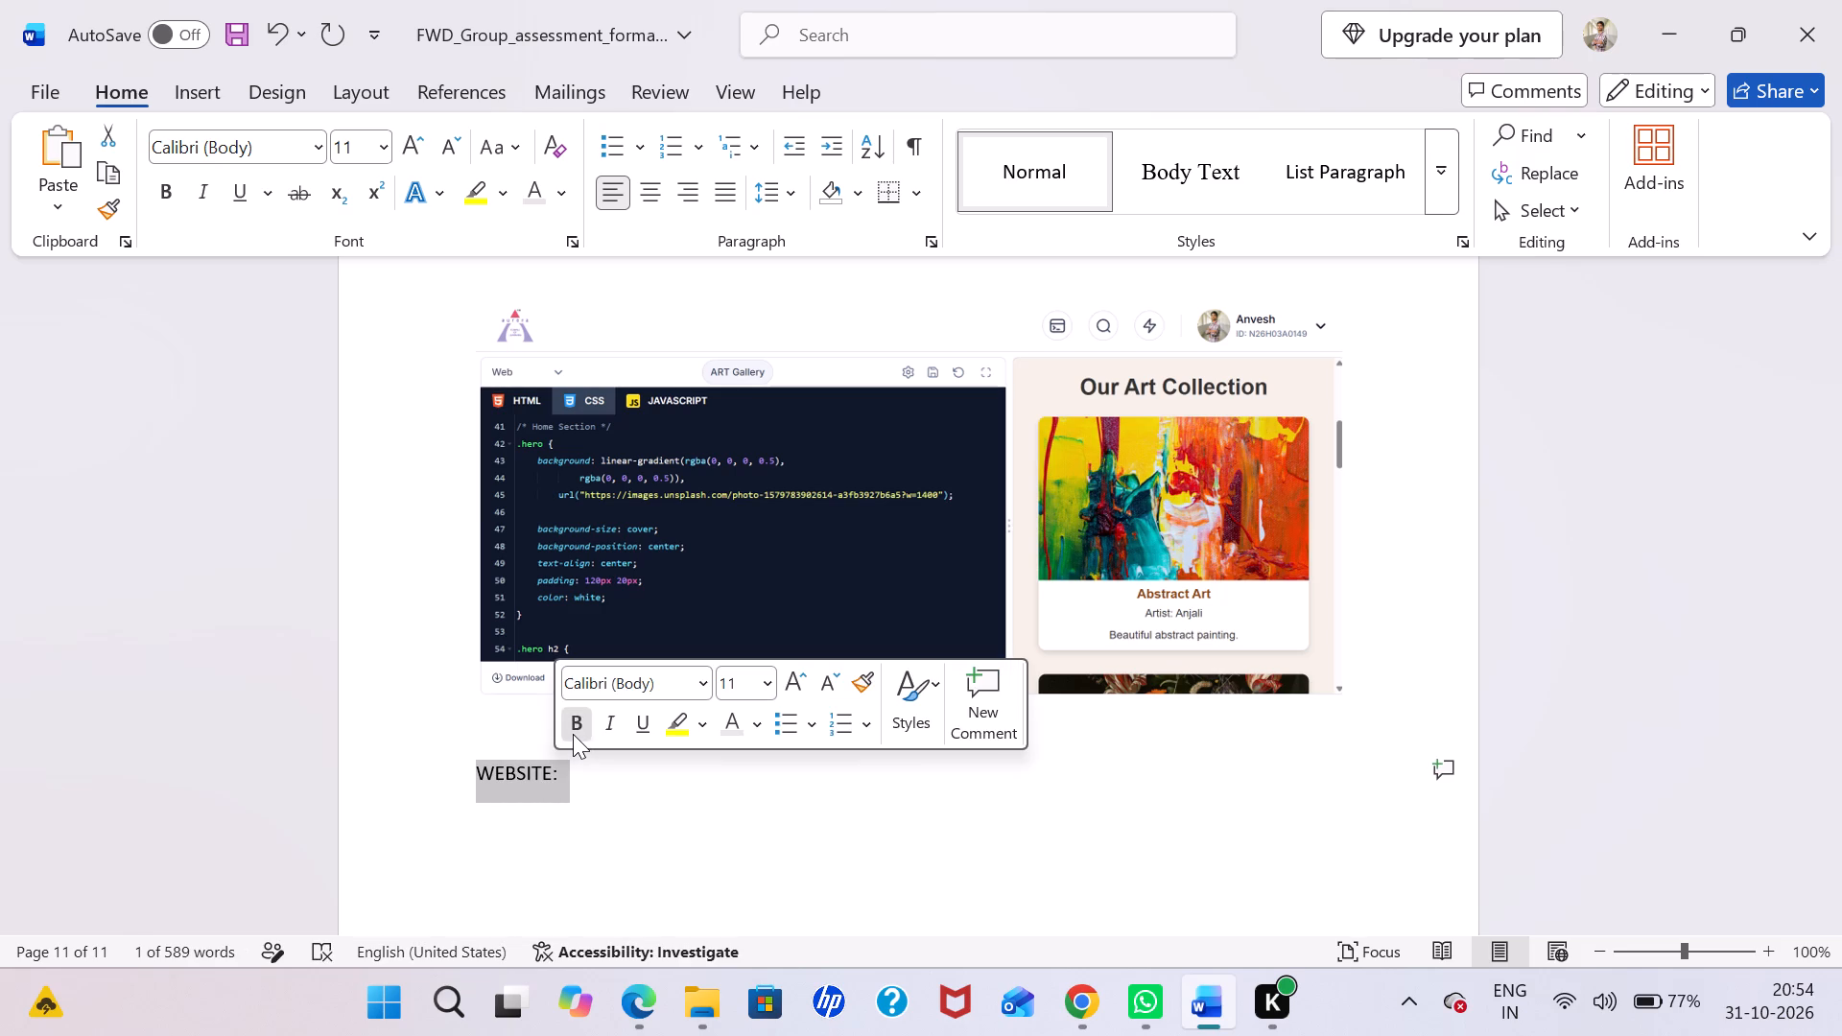
pyautogui.click(601, 793)
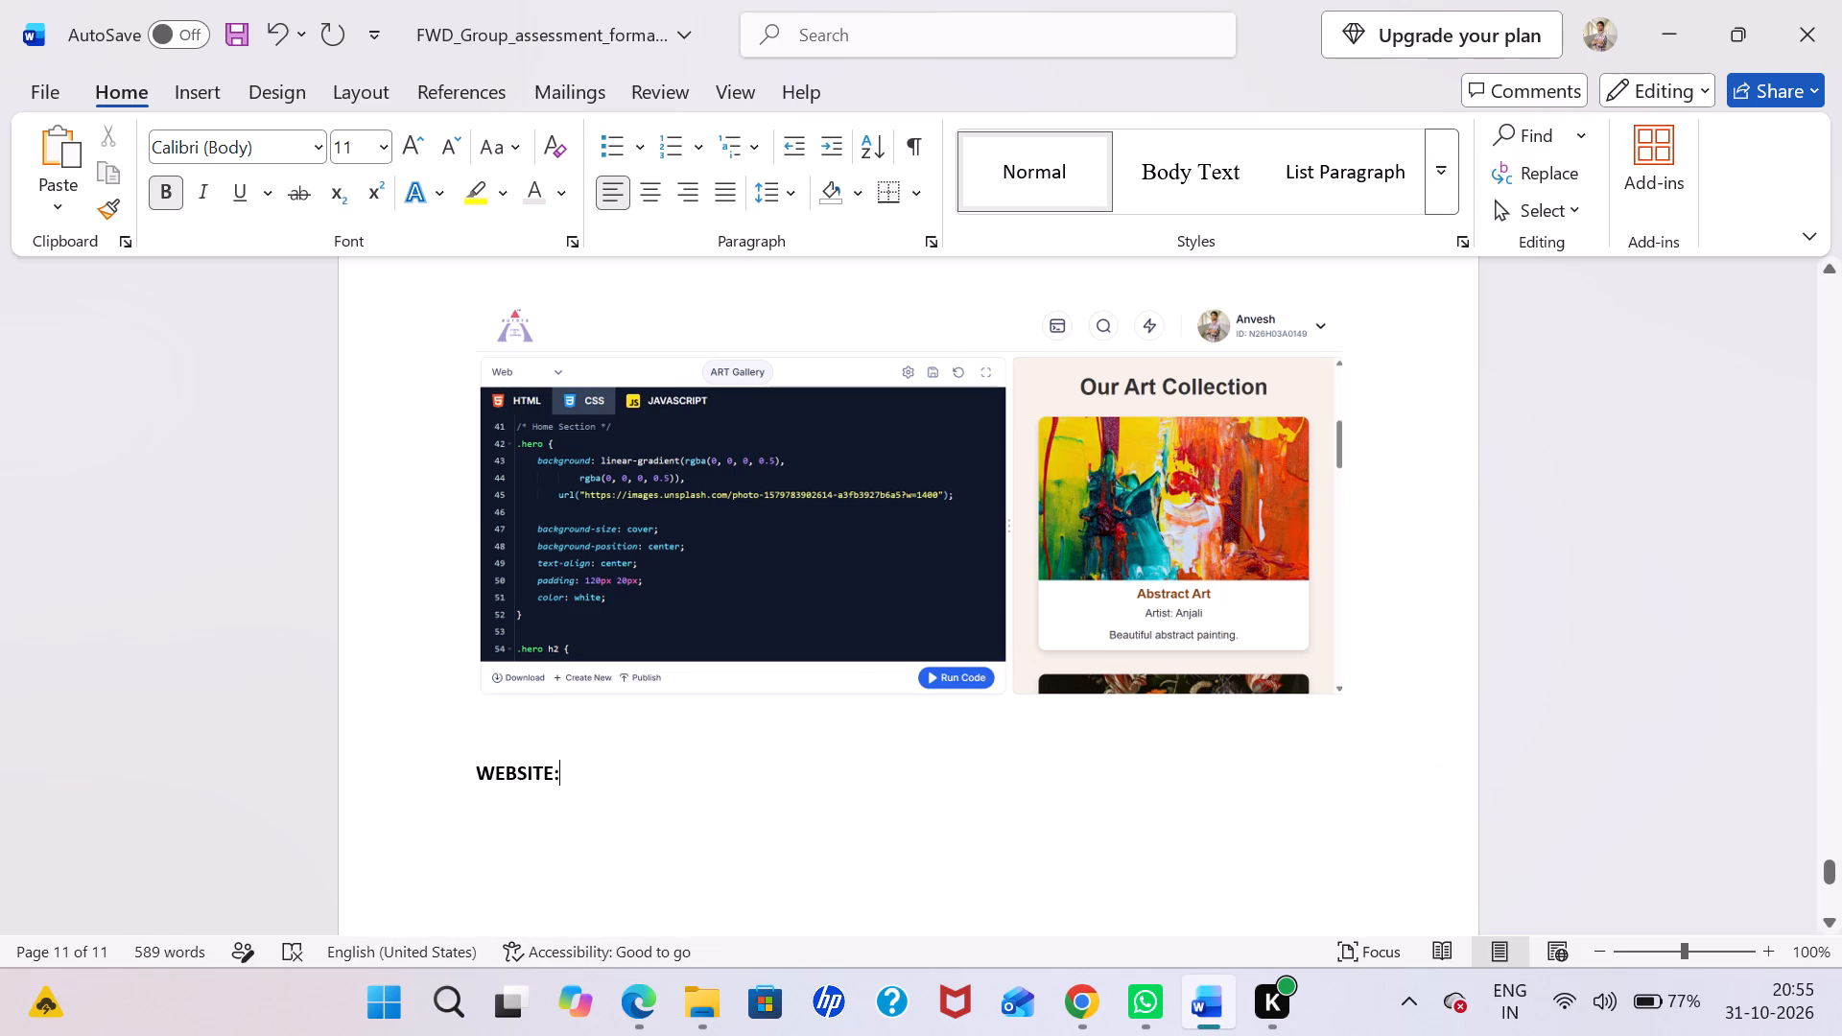
pyautogui.press('Return')
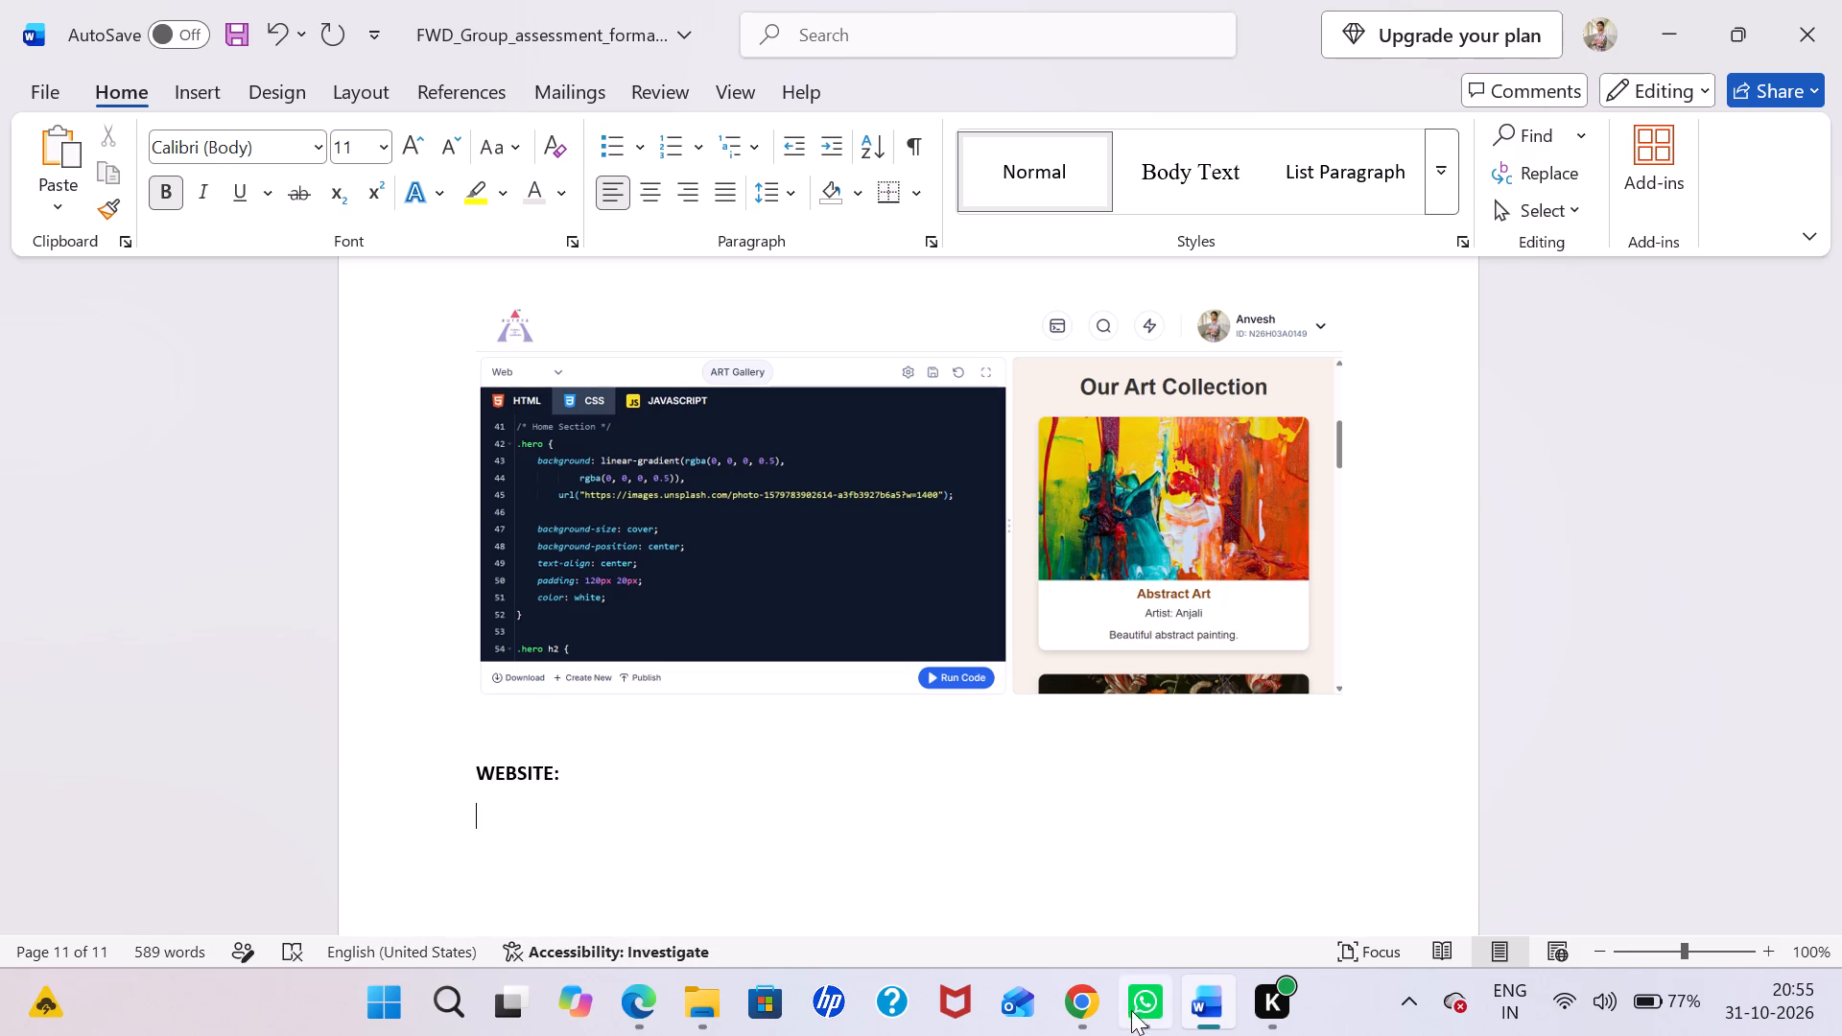
# Switch to the published Online Art Exhibition website in Chrome and capture its home page, including the address bar, as a screenshot.
pyautogui.click(1094, 1008)
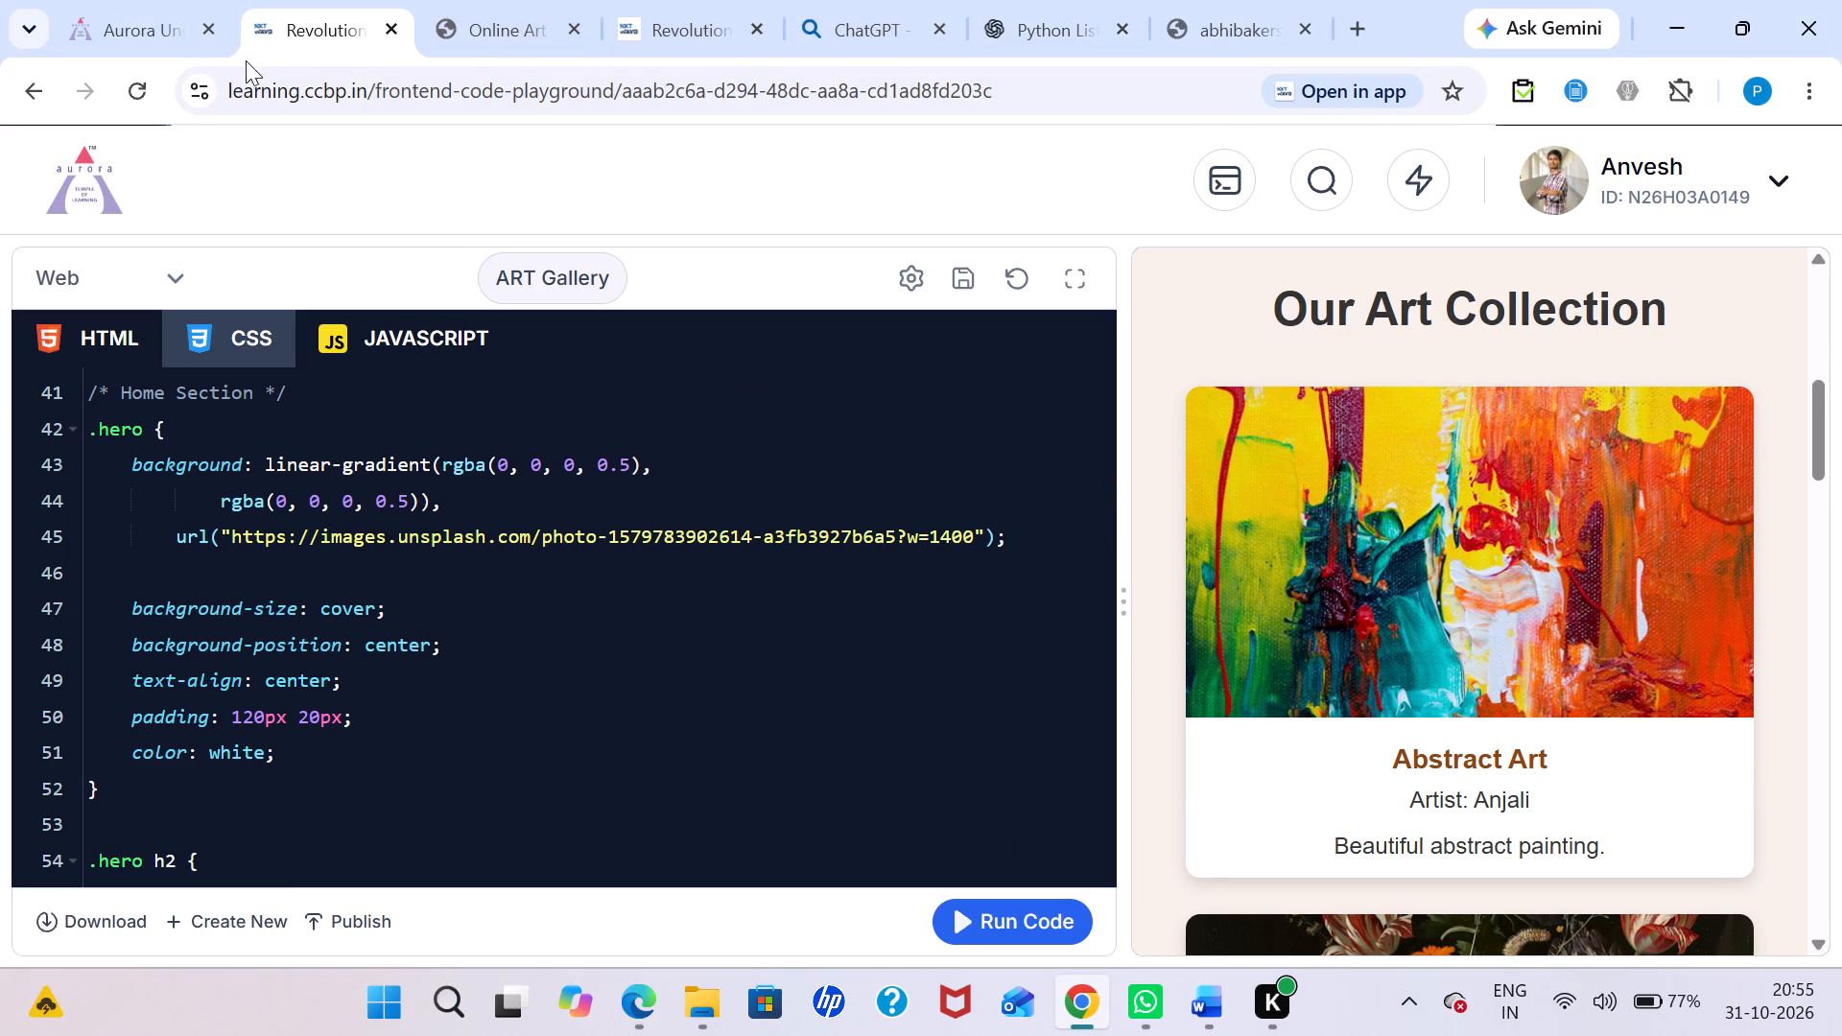
pyautogui.click(486, 22)
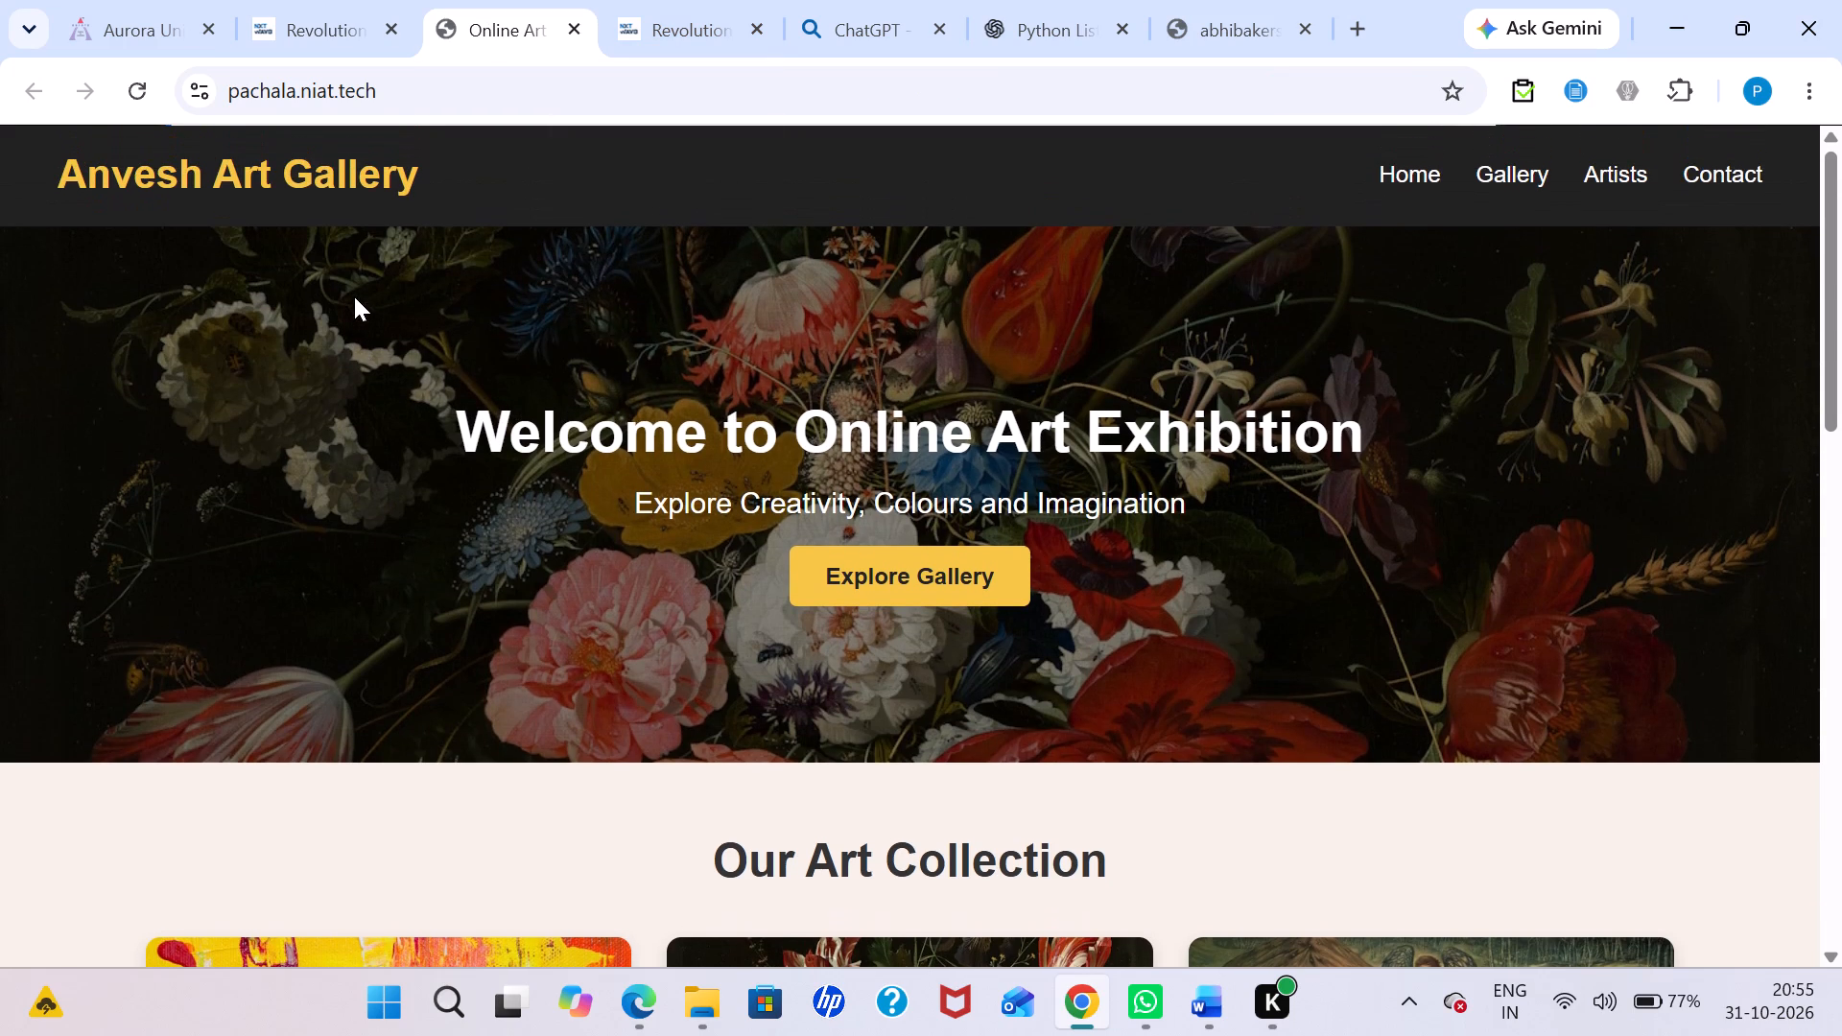
pyautogui.scroll(1, 354, 296)
pyautogui.scroll(-4, 354, 296)
pyautogui.scroll(5, 354, 296)
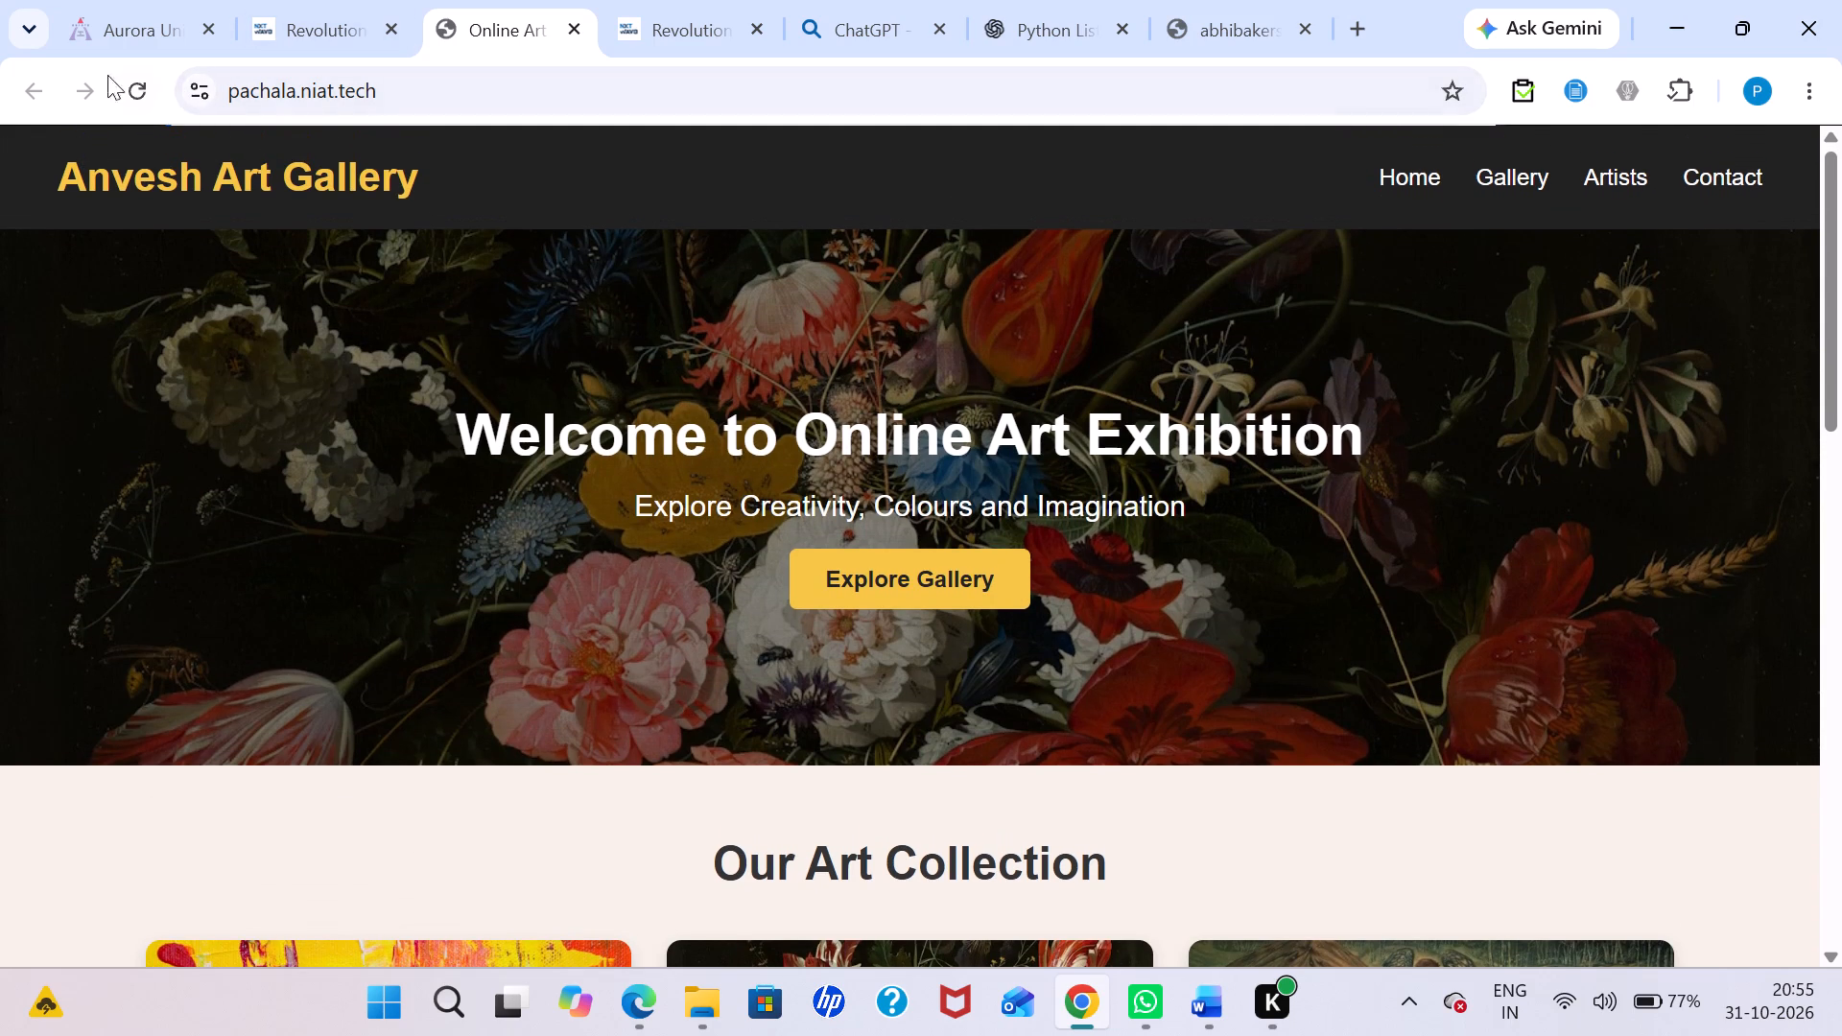
pyautogui.press('Print')
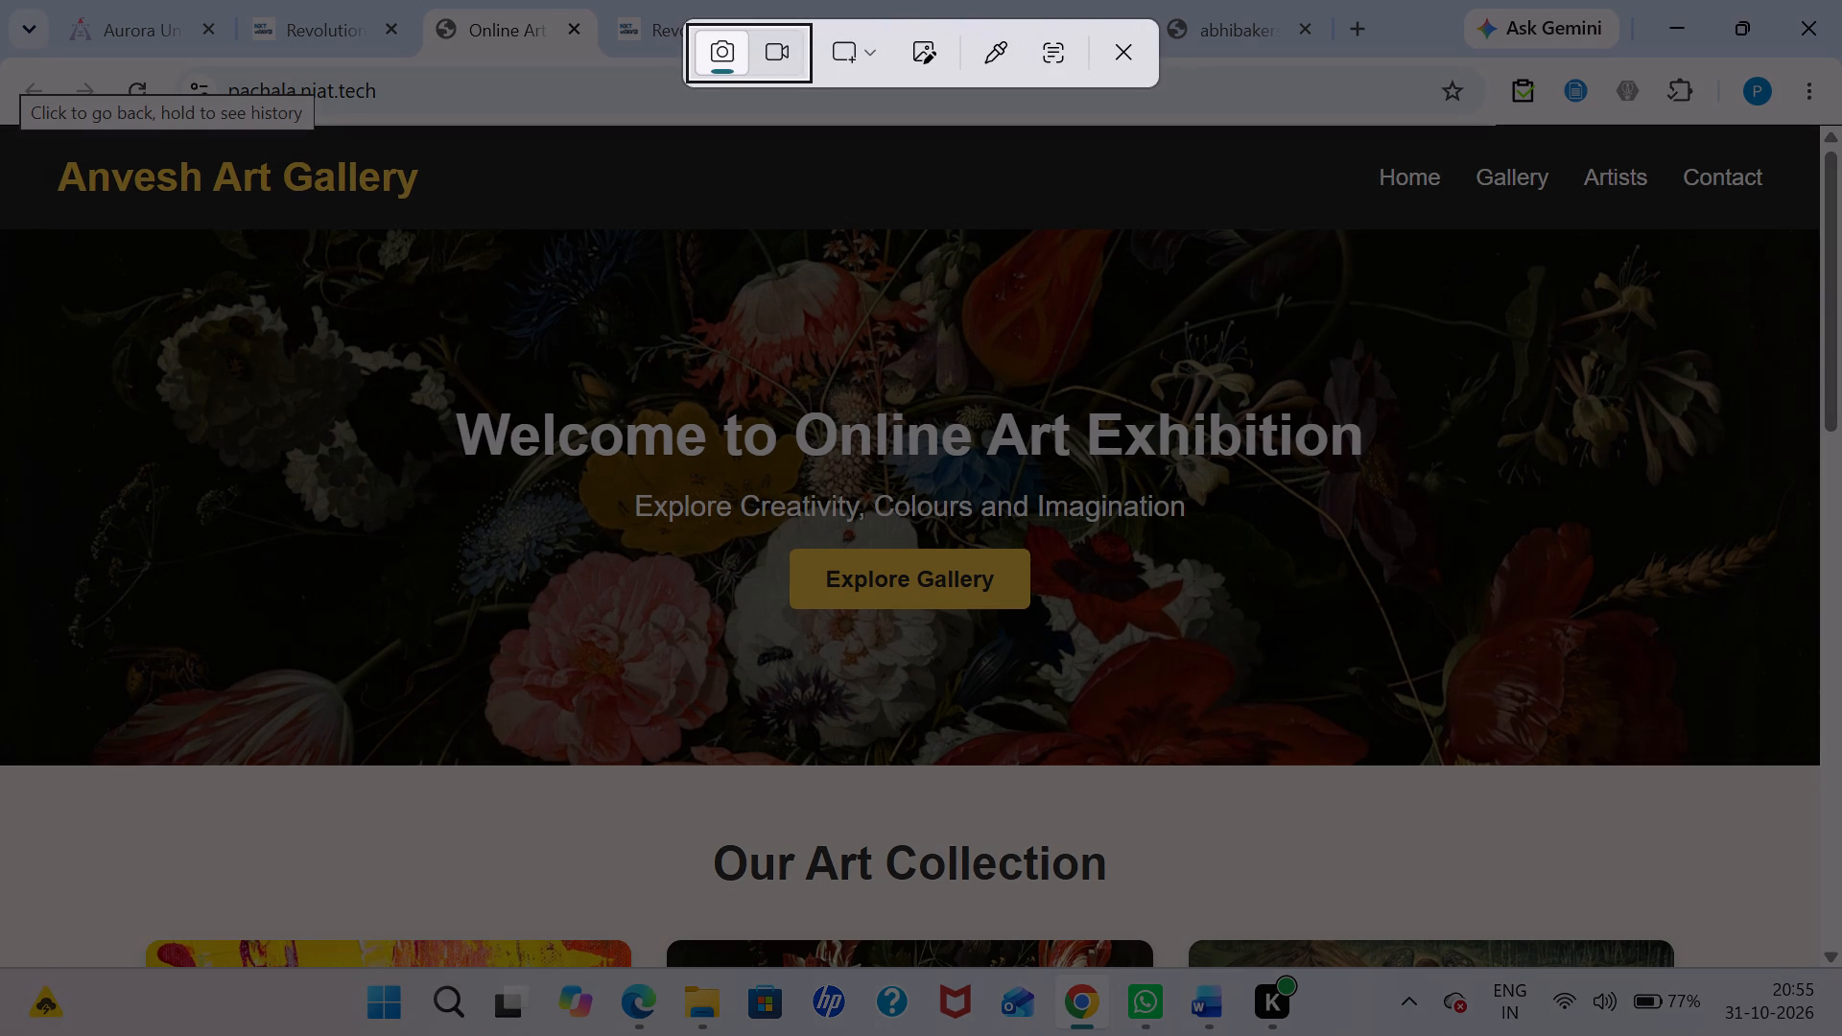
pyautogui.click(1125, 44)
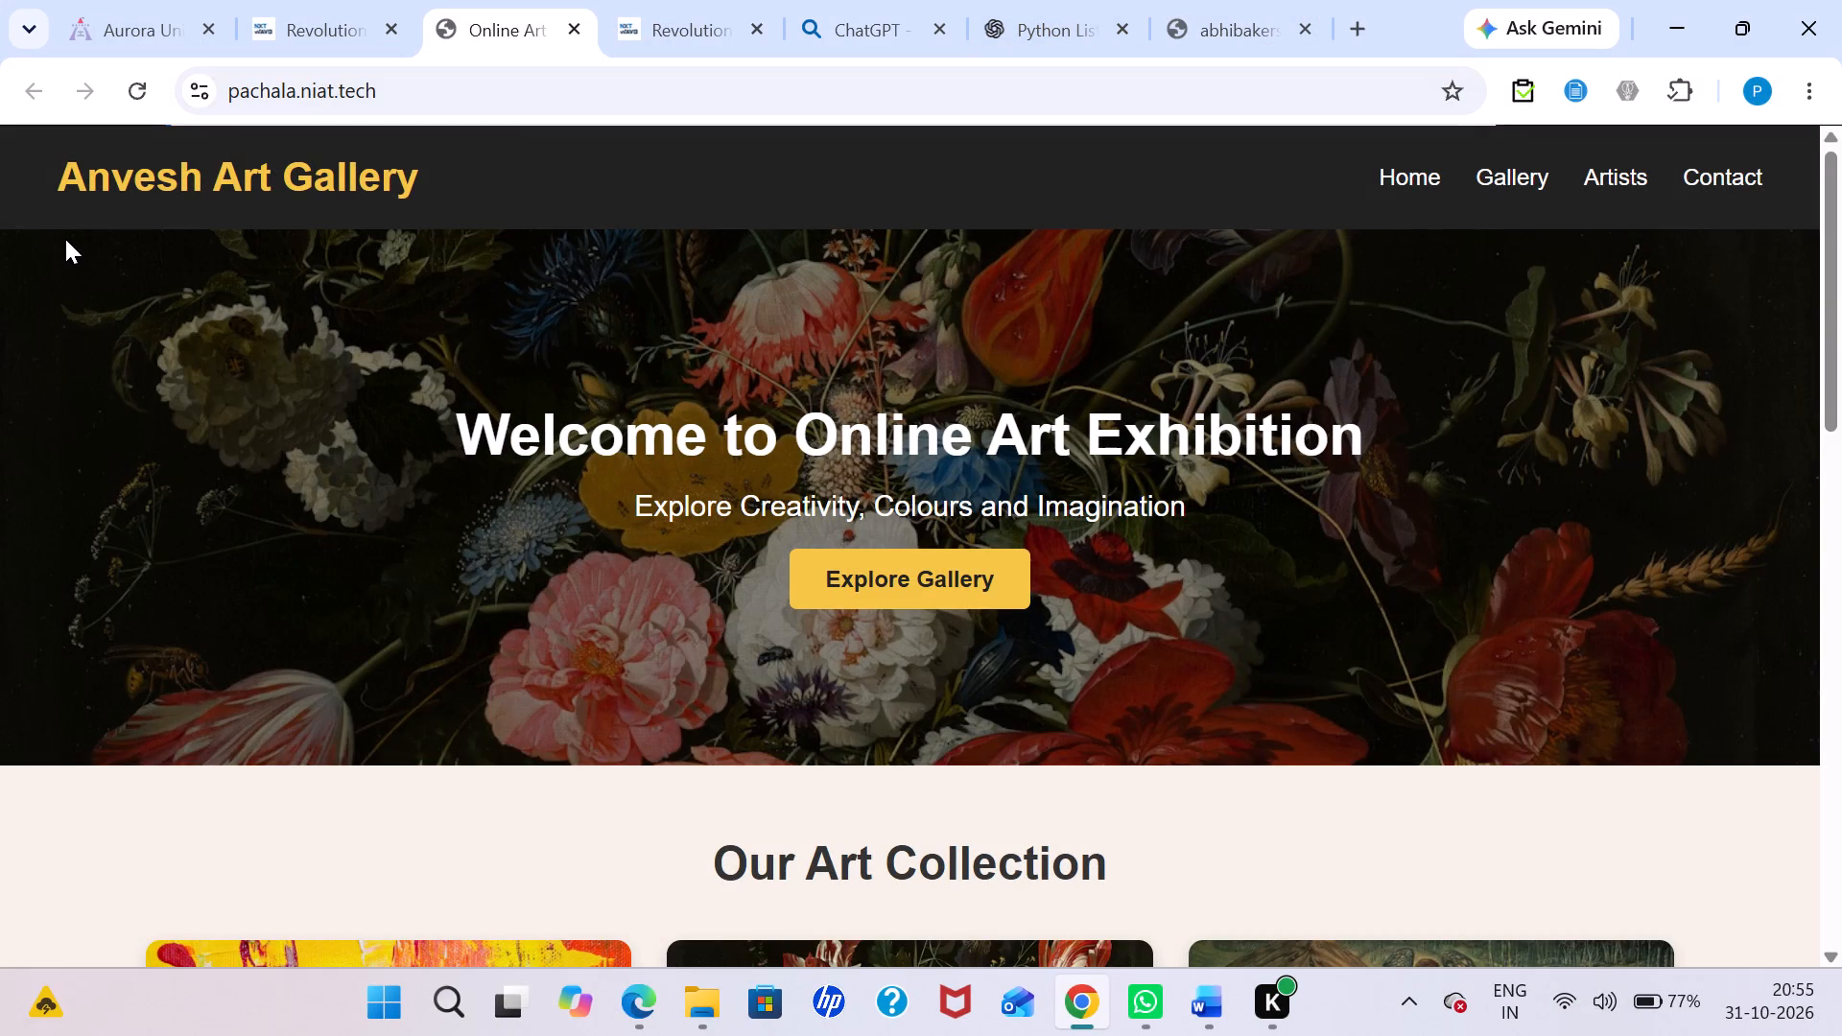
pyautogui.press('Print')
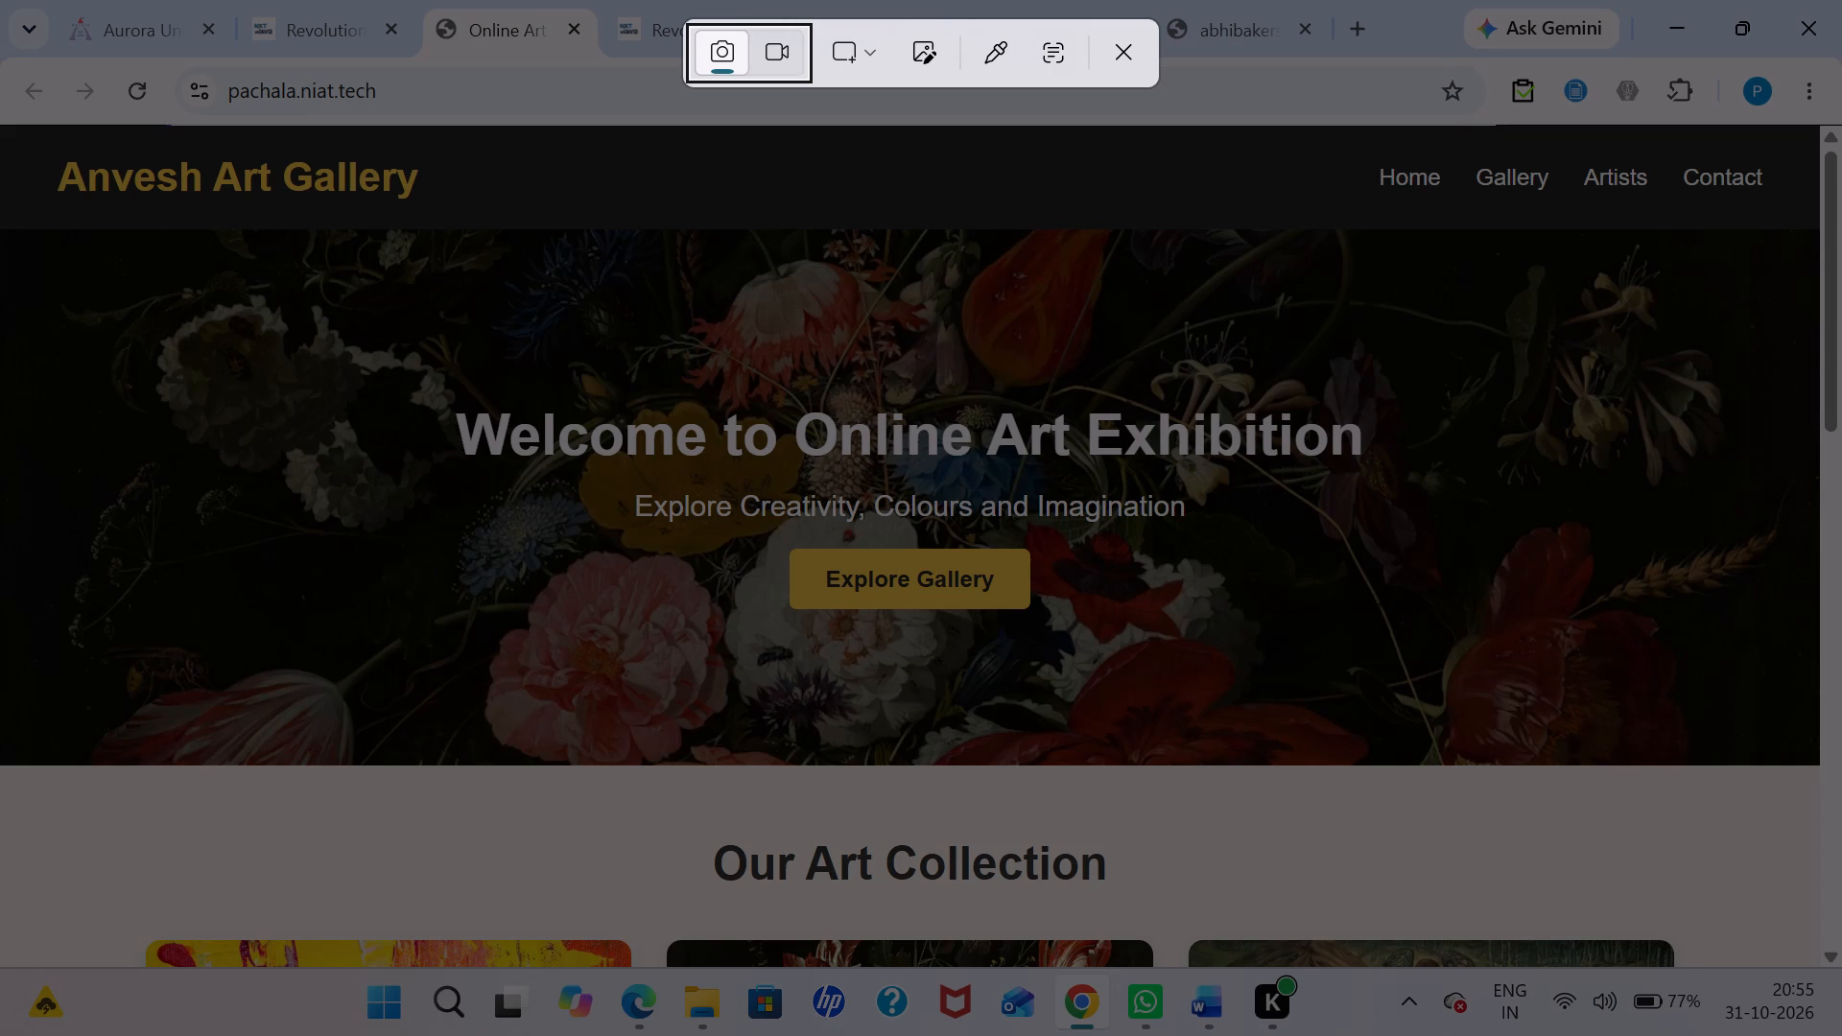
pyautogui.moveTo(8, 69); pyautogui.dragTo(68, 83)
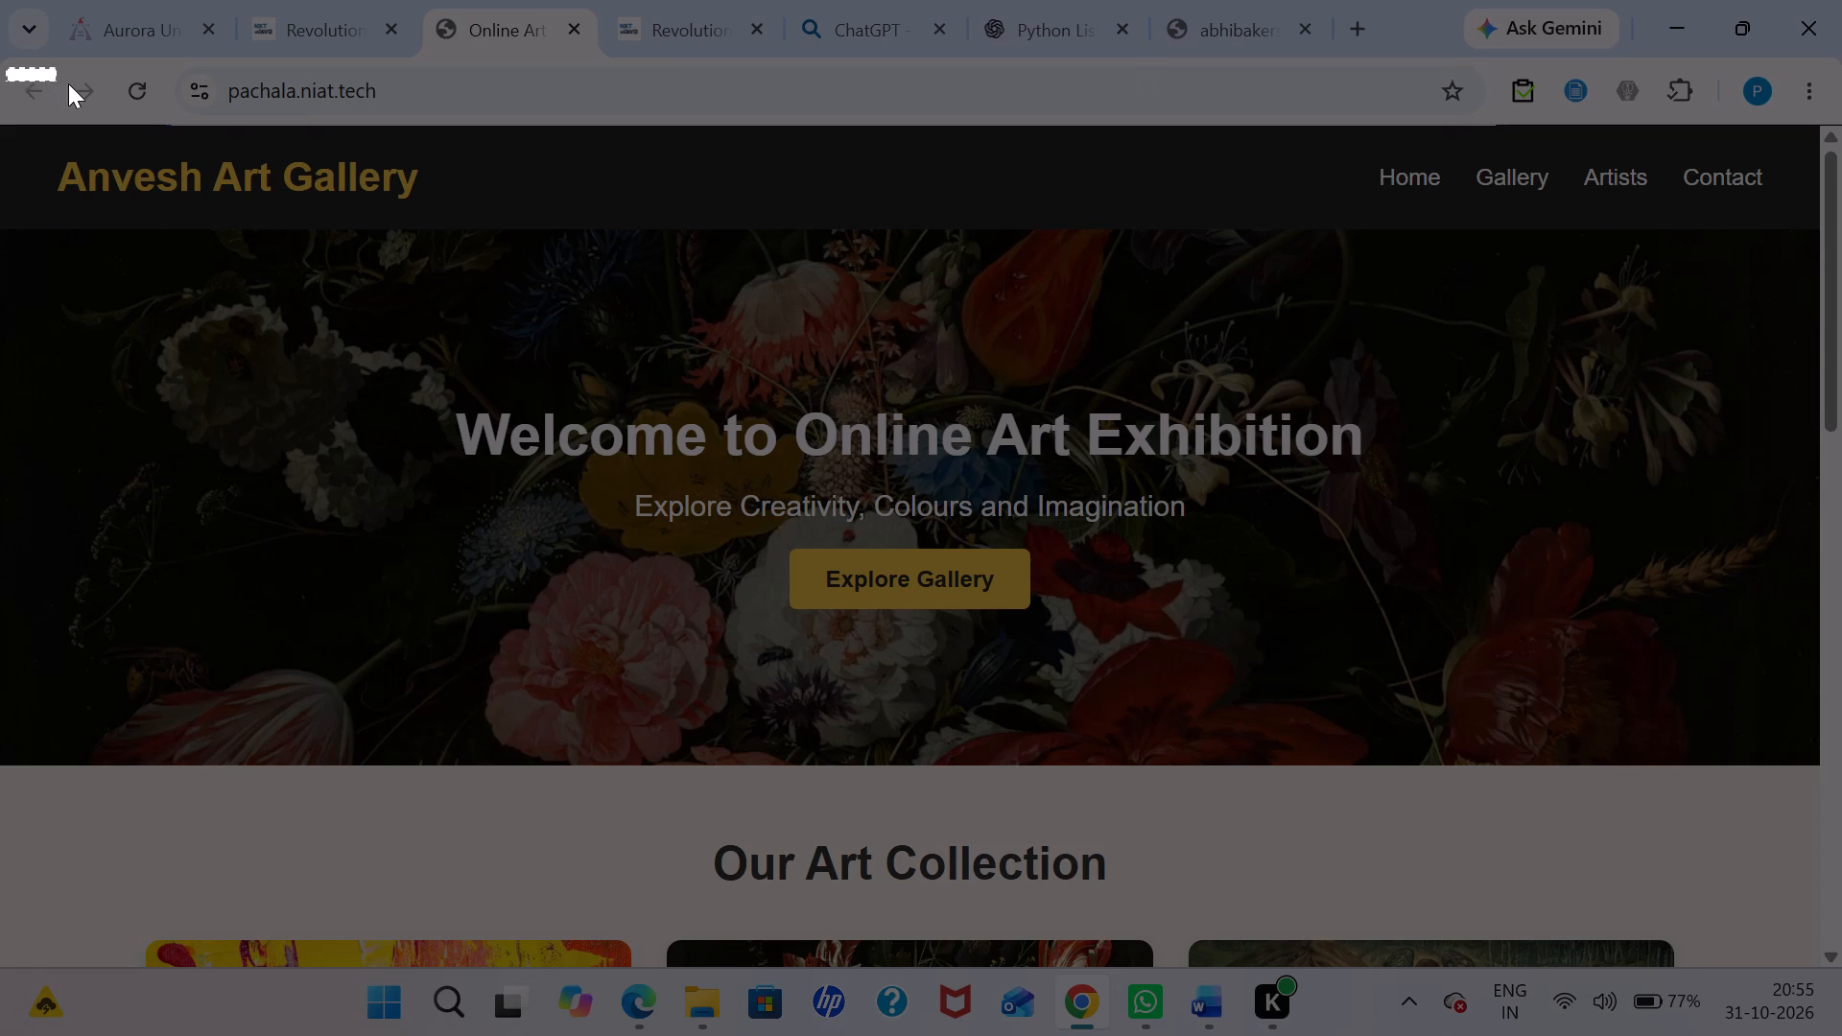
pyautogui.moveTo(68, 83); pyautogui.dragTo(1346, 296)
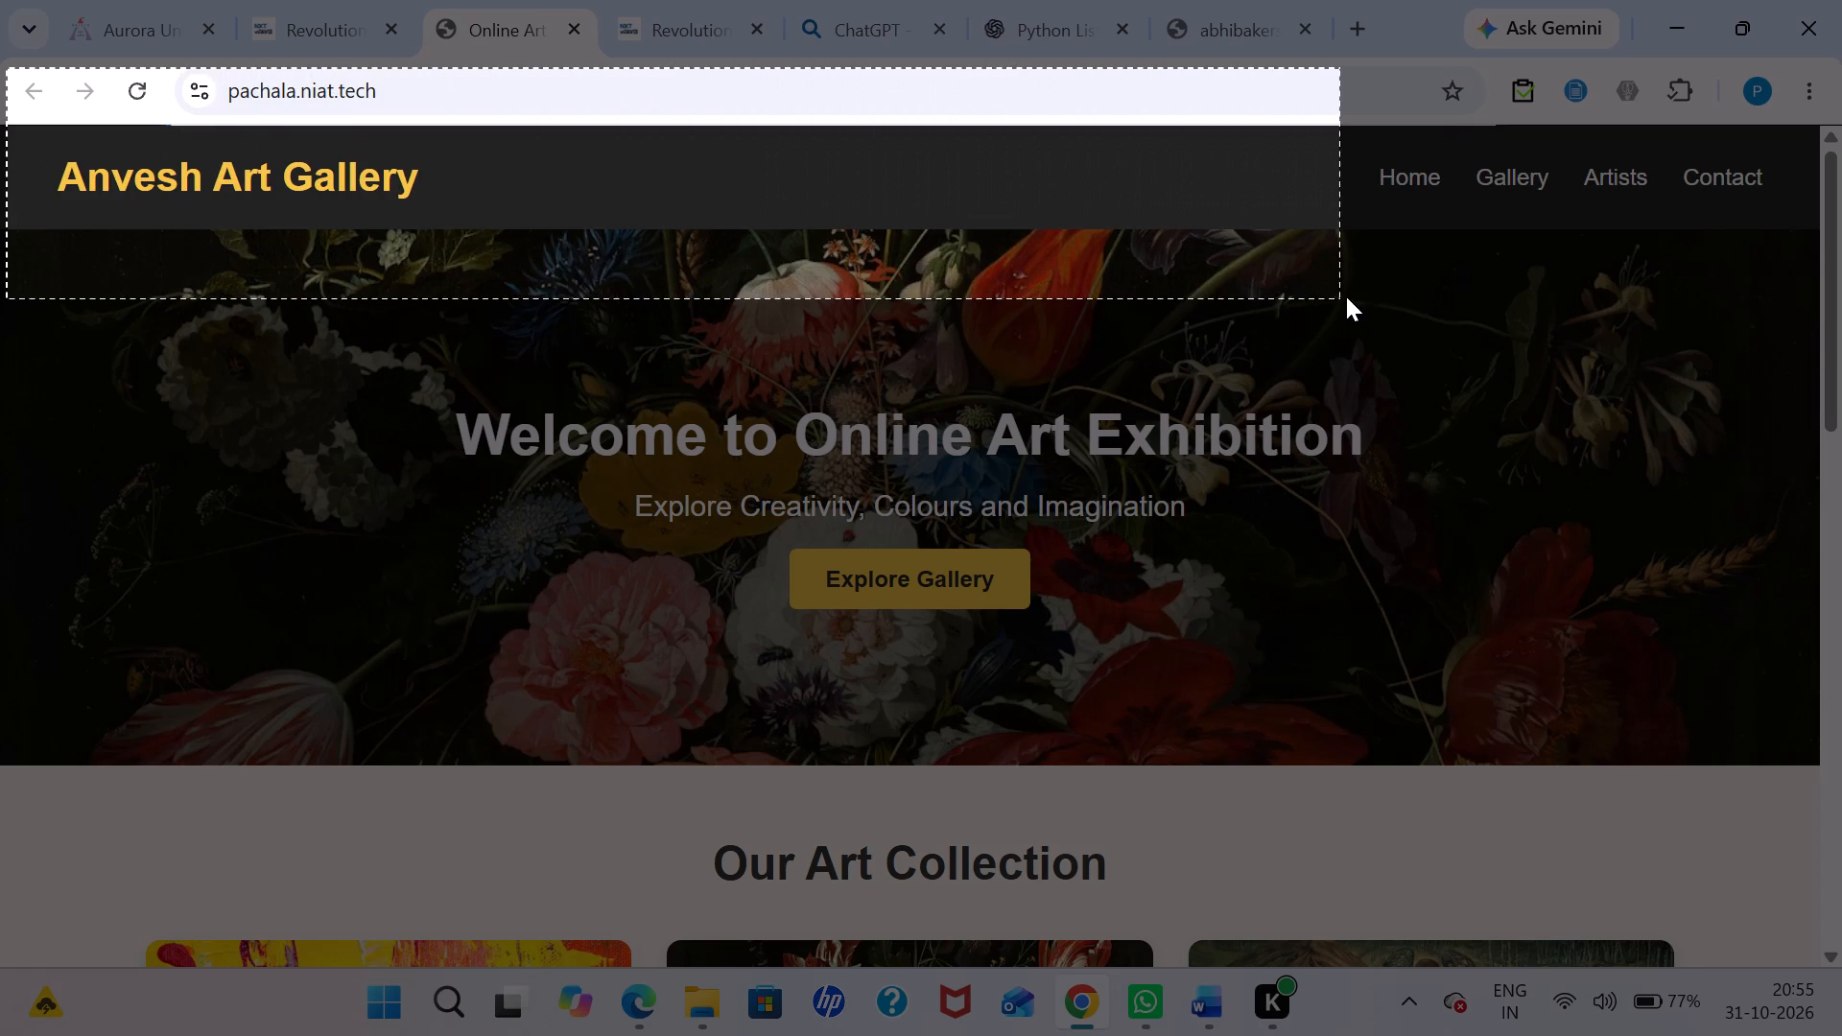
pyautogui.moveTo(1346, 296); pyautogui.dragTo(1841, 453)
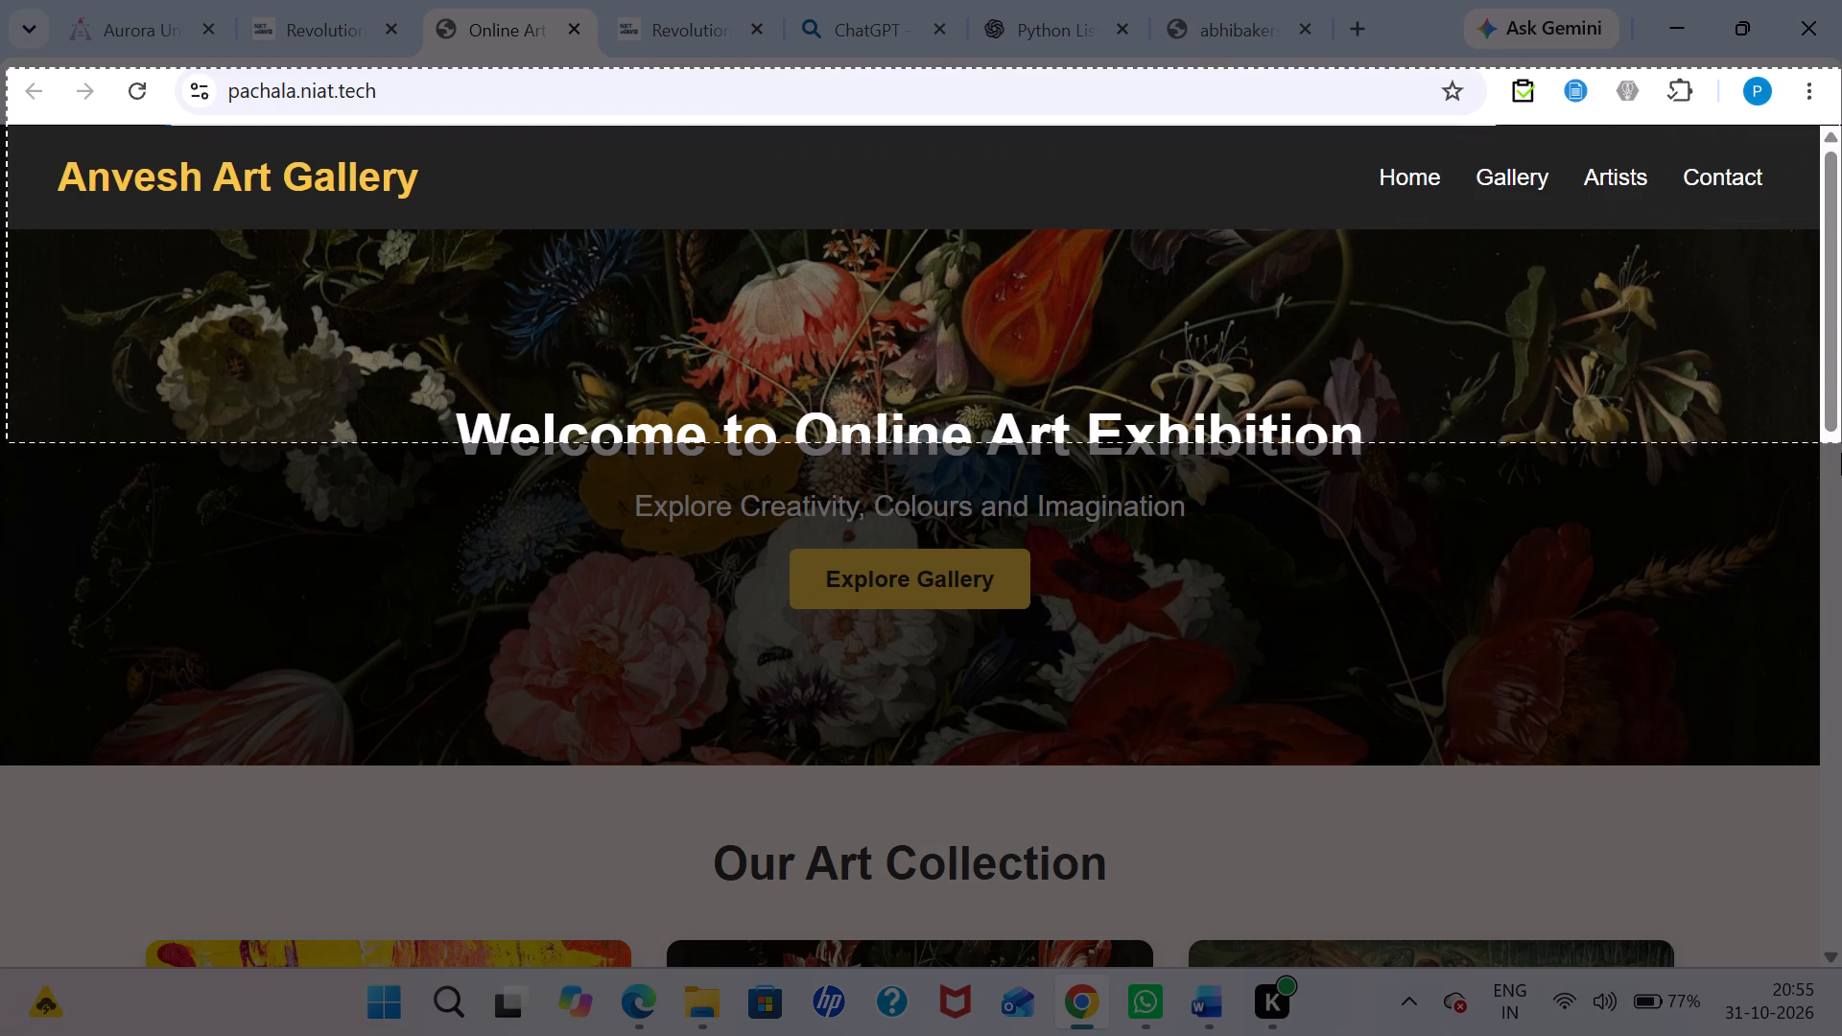
pyautogui.moveTo(1841, 453); pyautogui.dragTo(1841, 963)
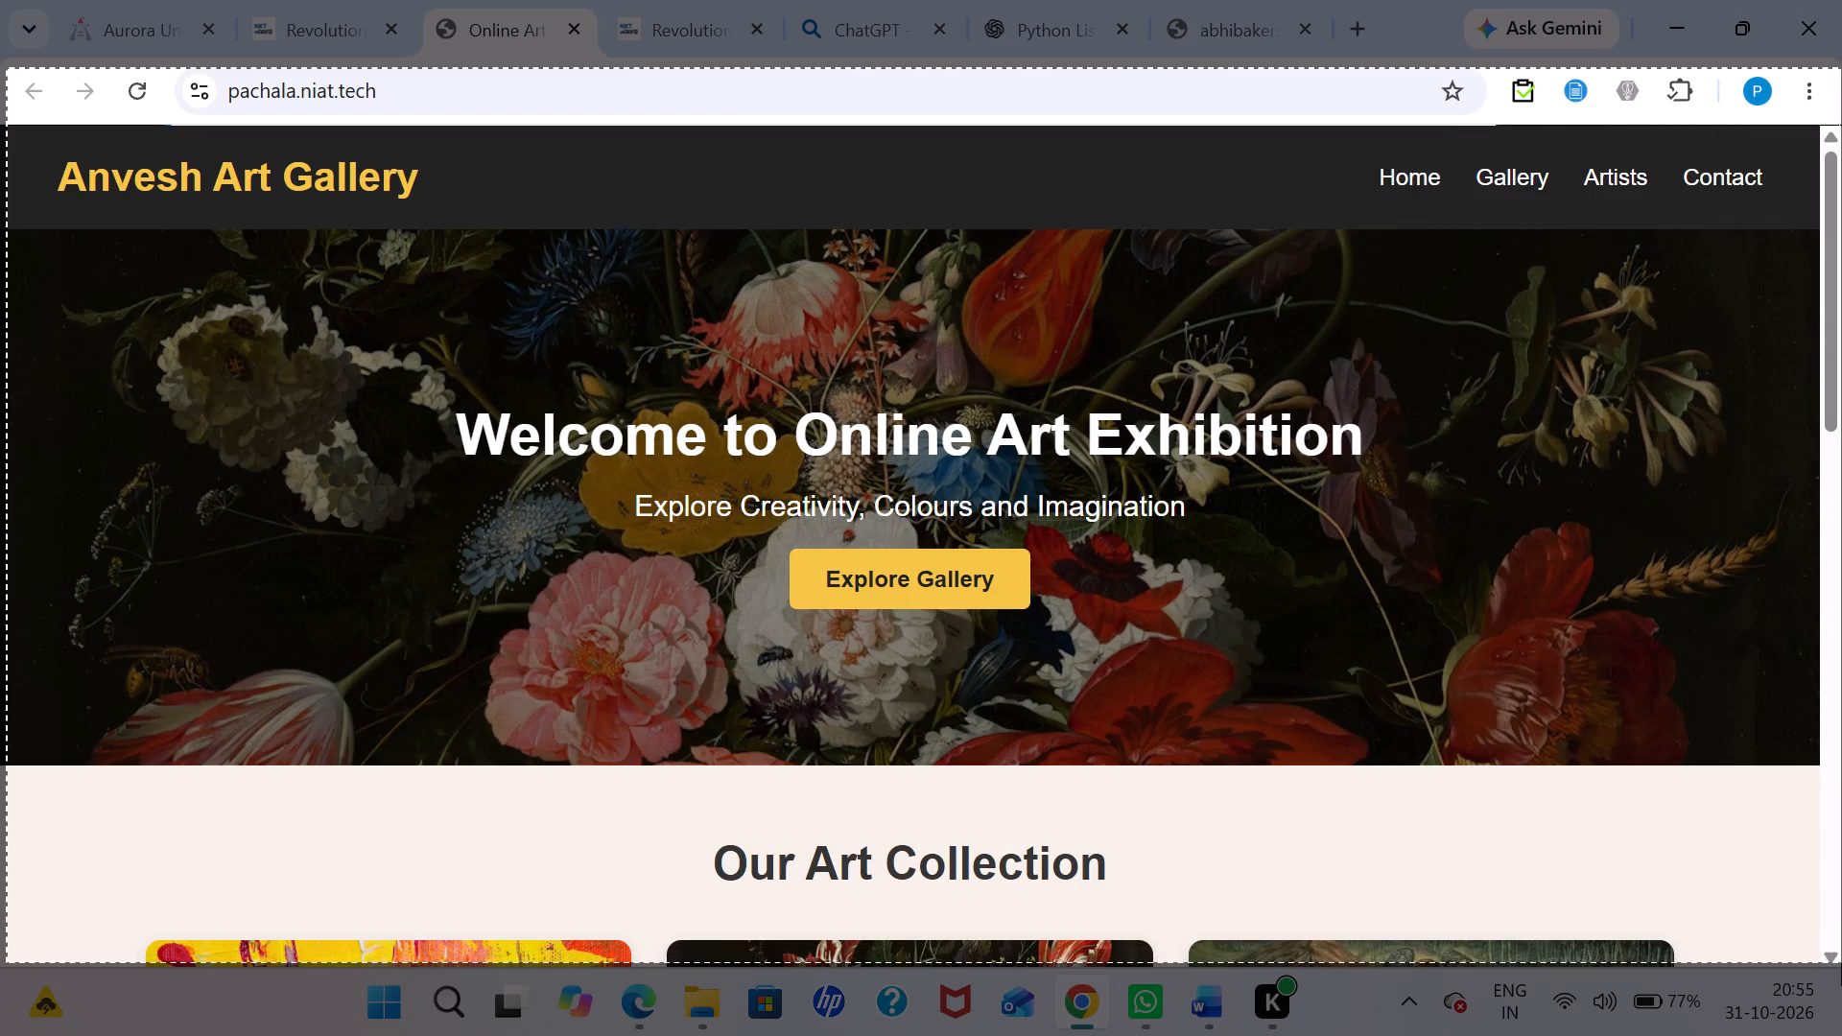
pyautogui.moveTo(1841, 963); pyautogui.dragTo(1841, 966)
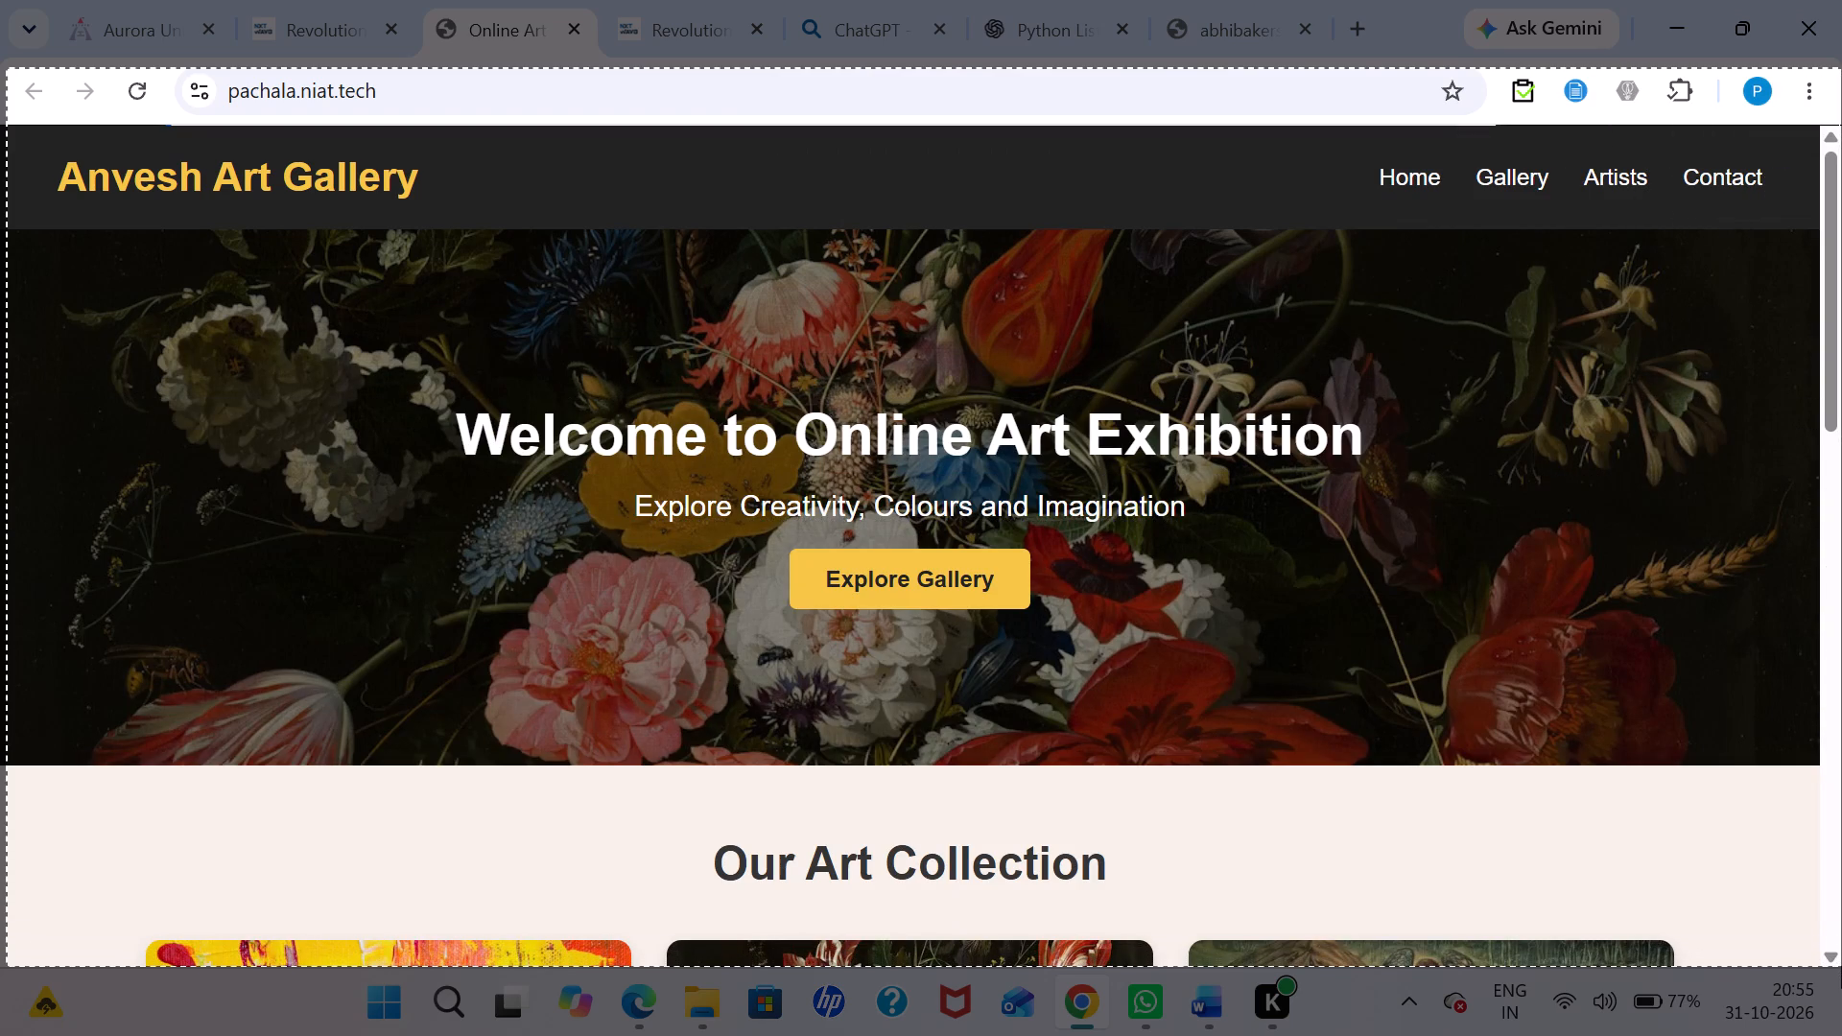
pyautogui.moveTo(1841, 966); pyautogui.dragTo(1841, 968)
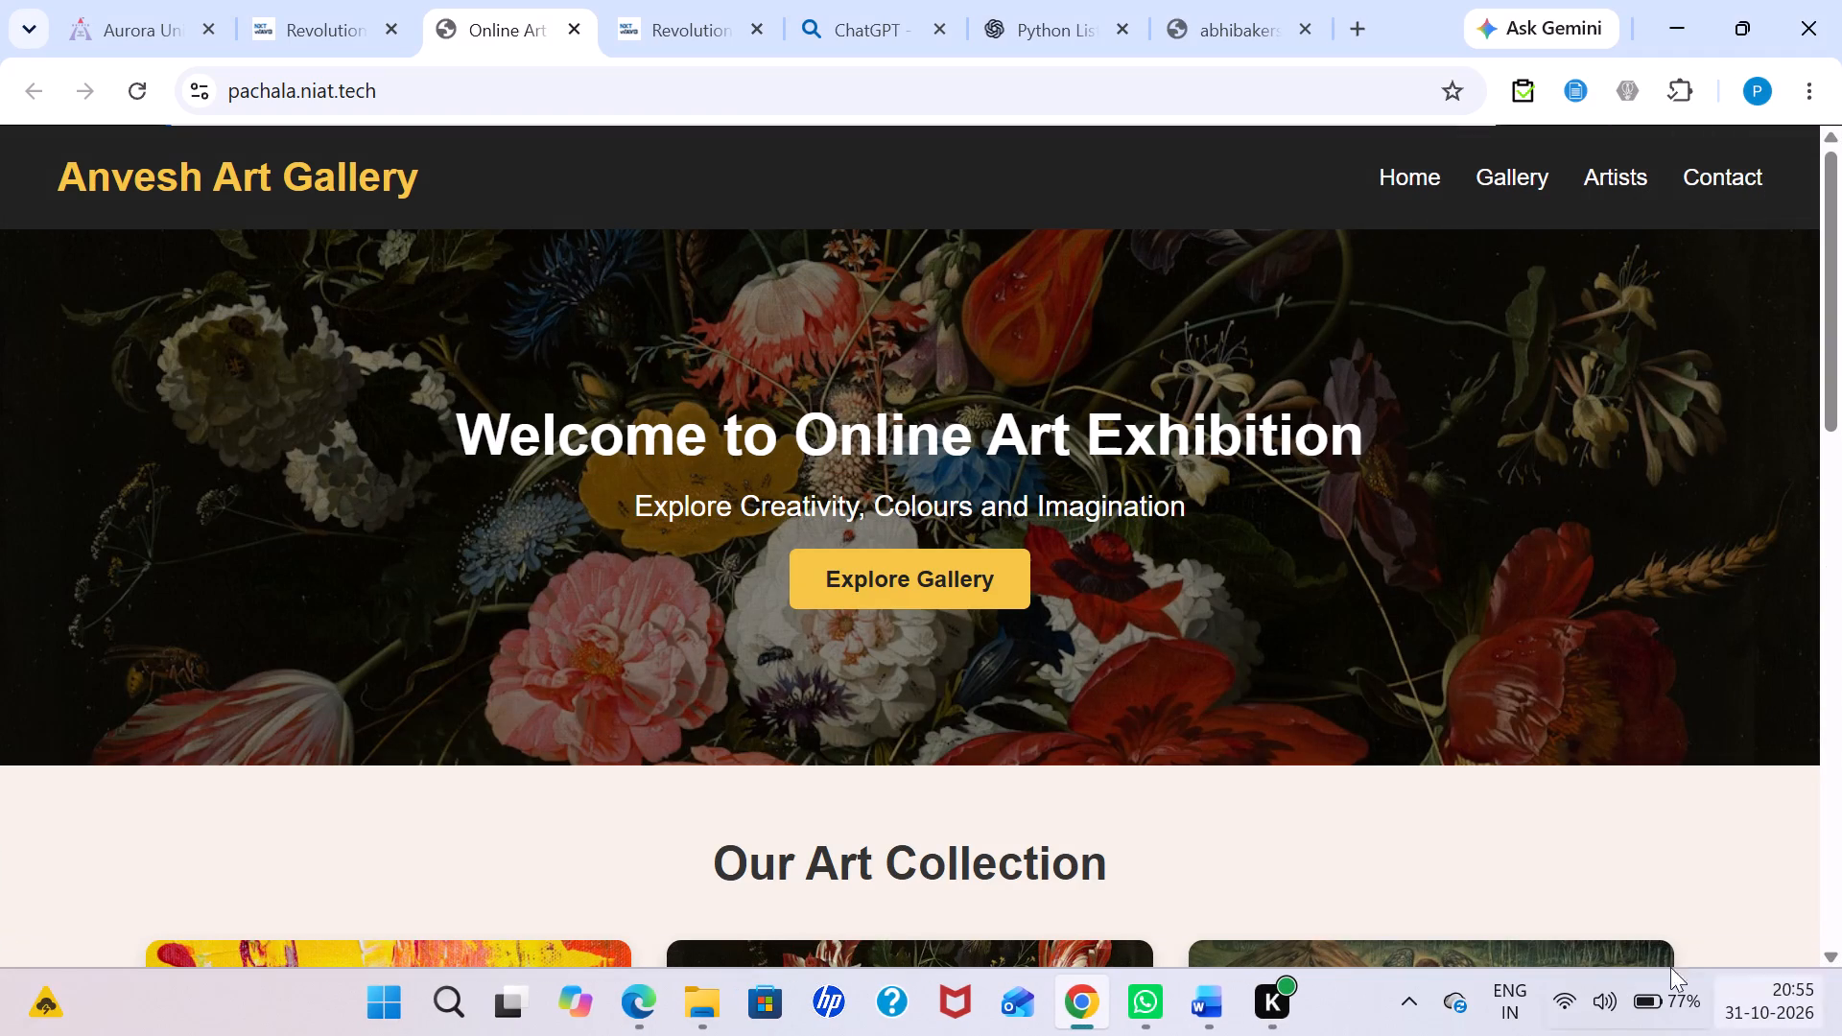
# Return to the Word document and paste the website home page screenshot from the clipboard history under the WEBSITE: heading.
pyautogui.click(1208, 995)
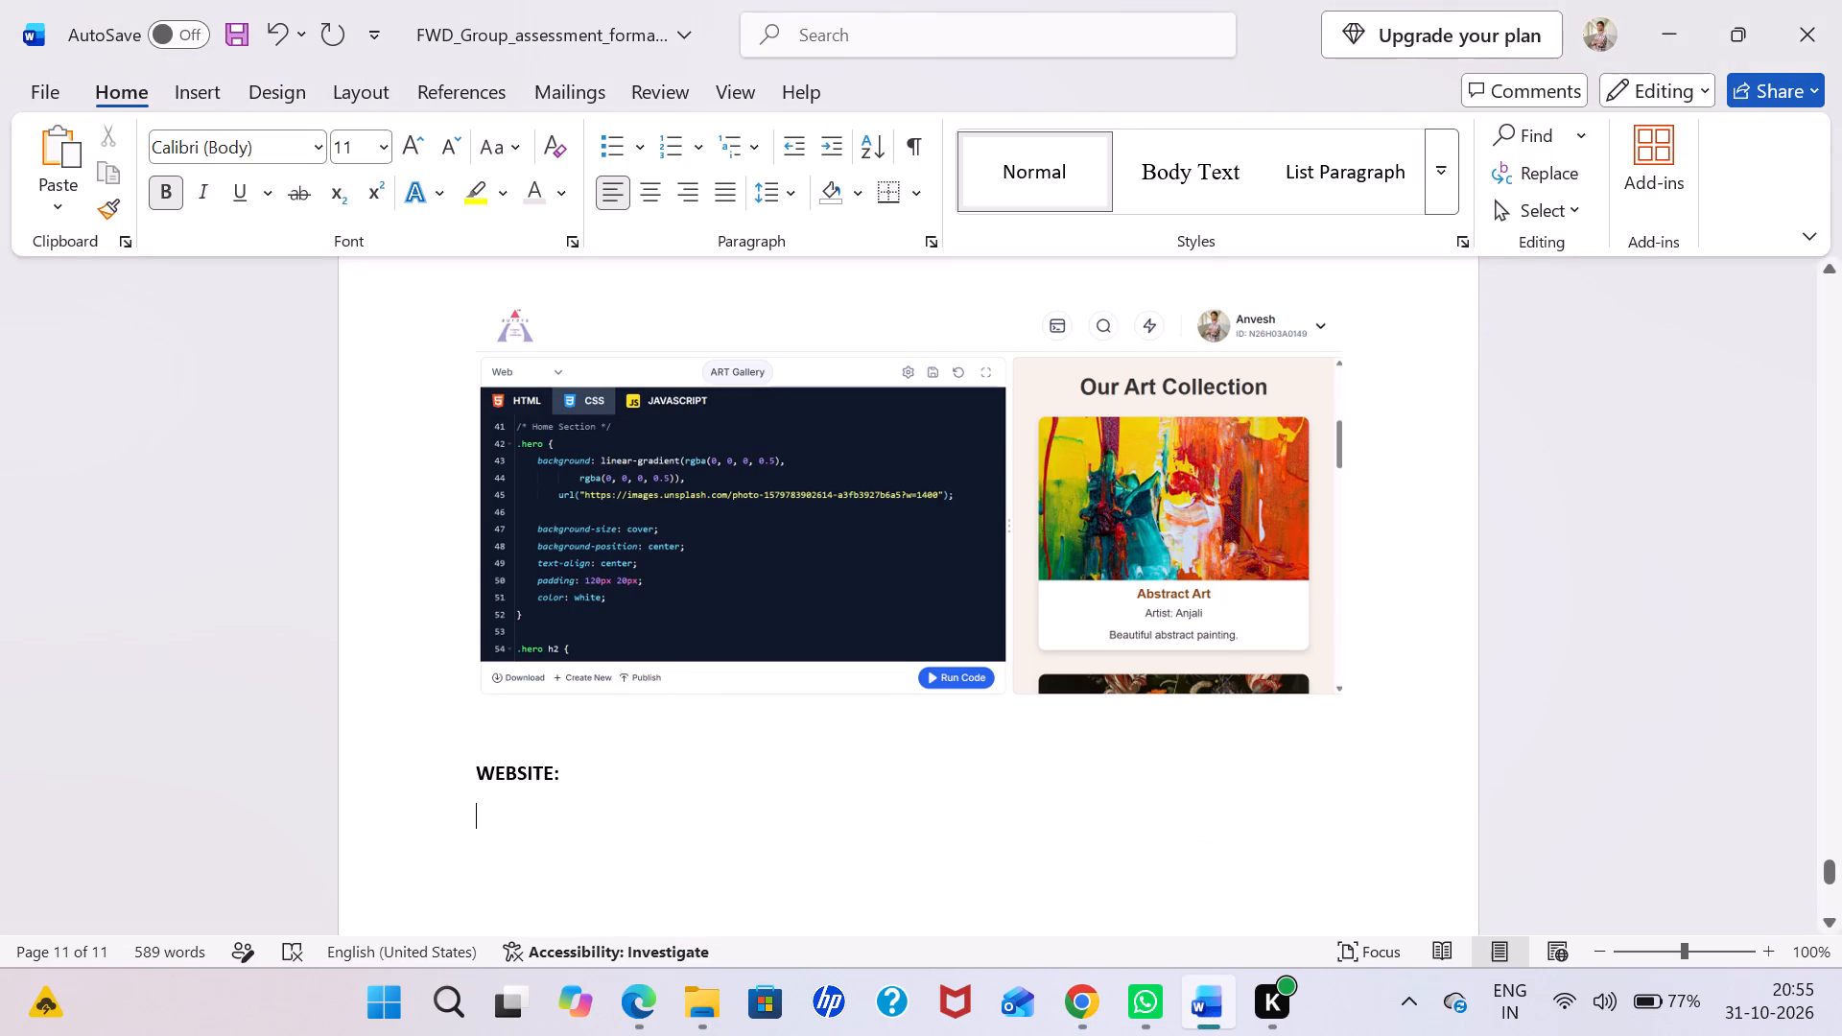
pyautogui.press('super+v')
pyautogui.click(645, 492)
pyautogui.hotkey('ctrl', 'v')
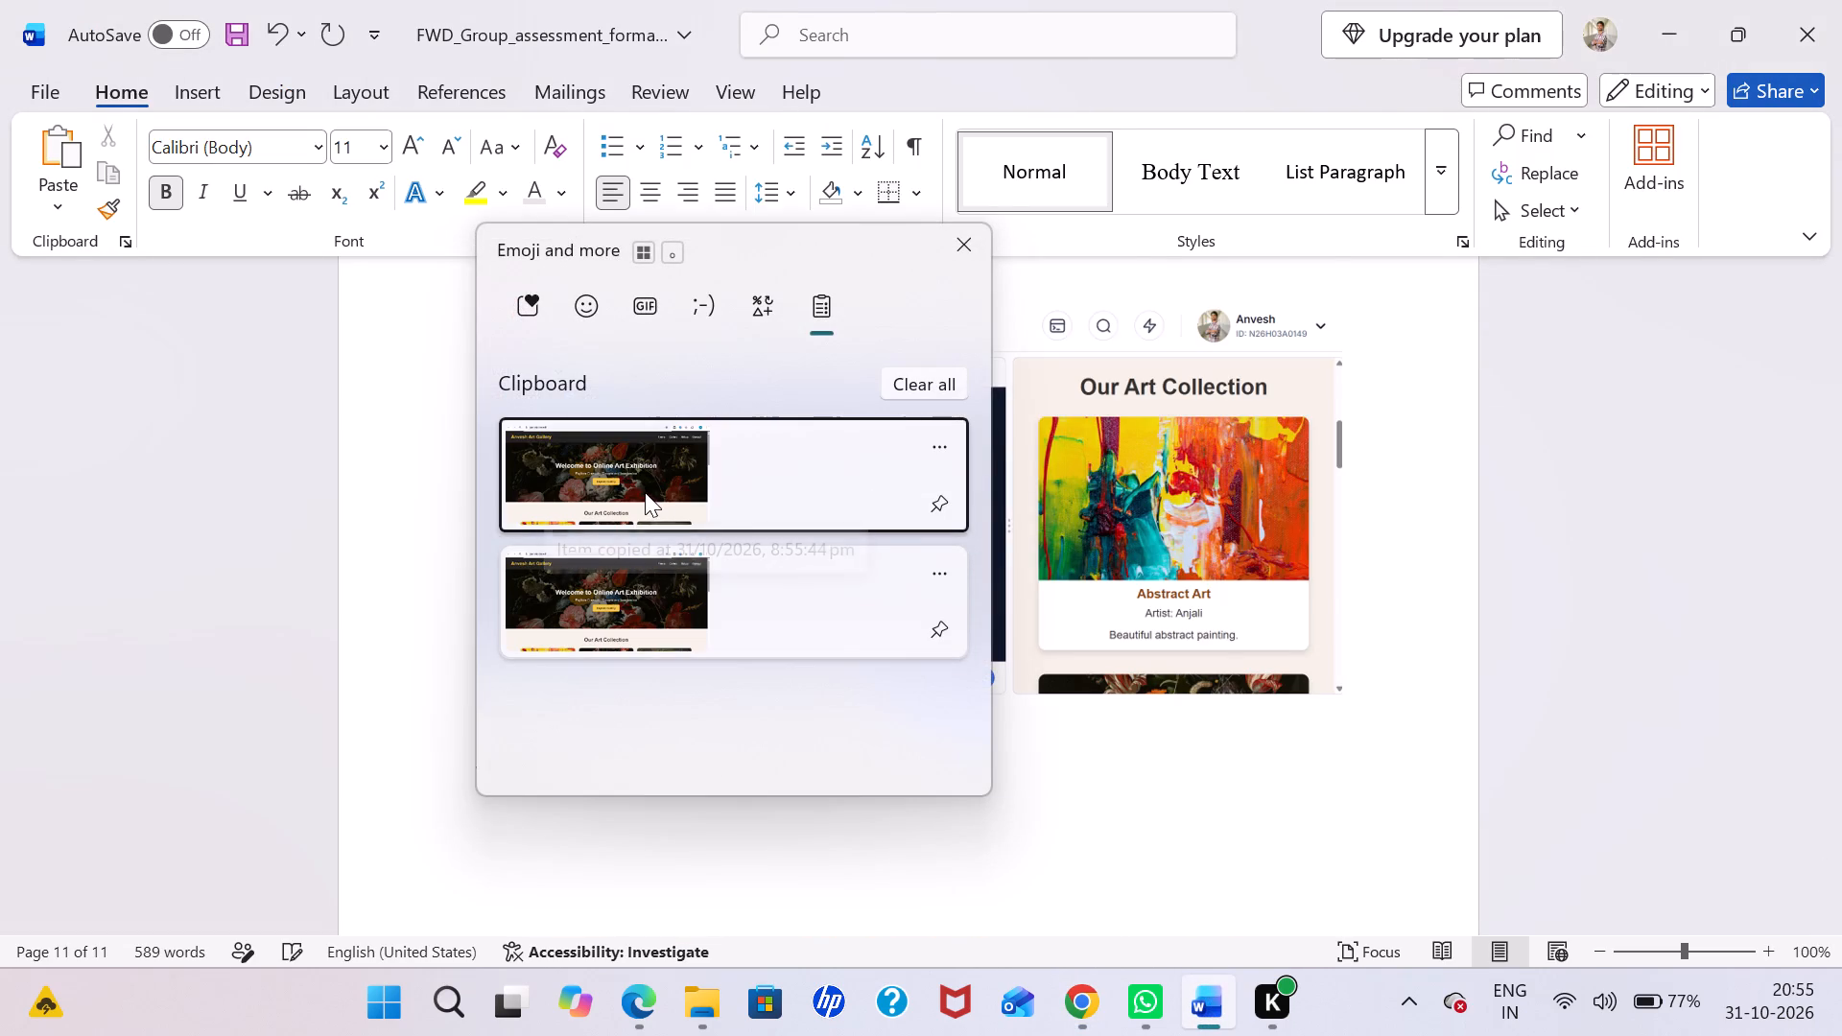
pyautogui.scroll(1, 661, 545)
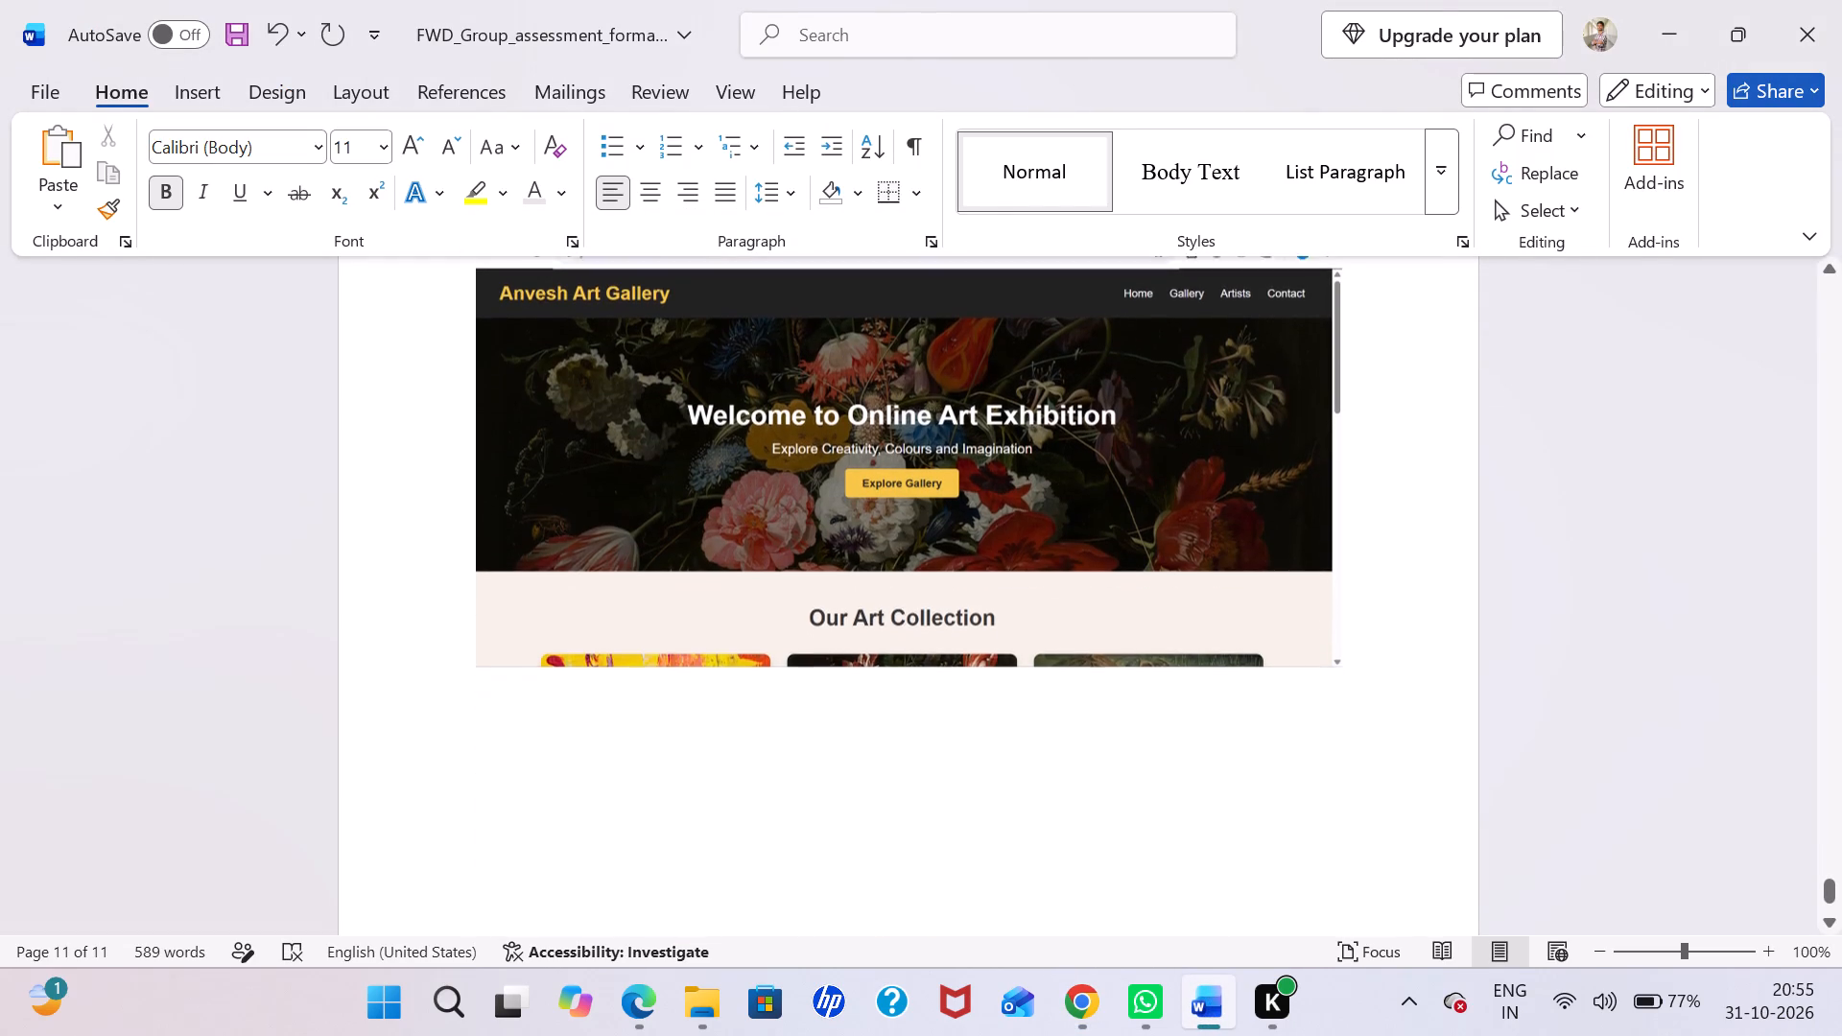
pyautogui.scroll(1, 661, 545)
pyautogui.scroll(-1, 661, 545)
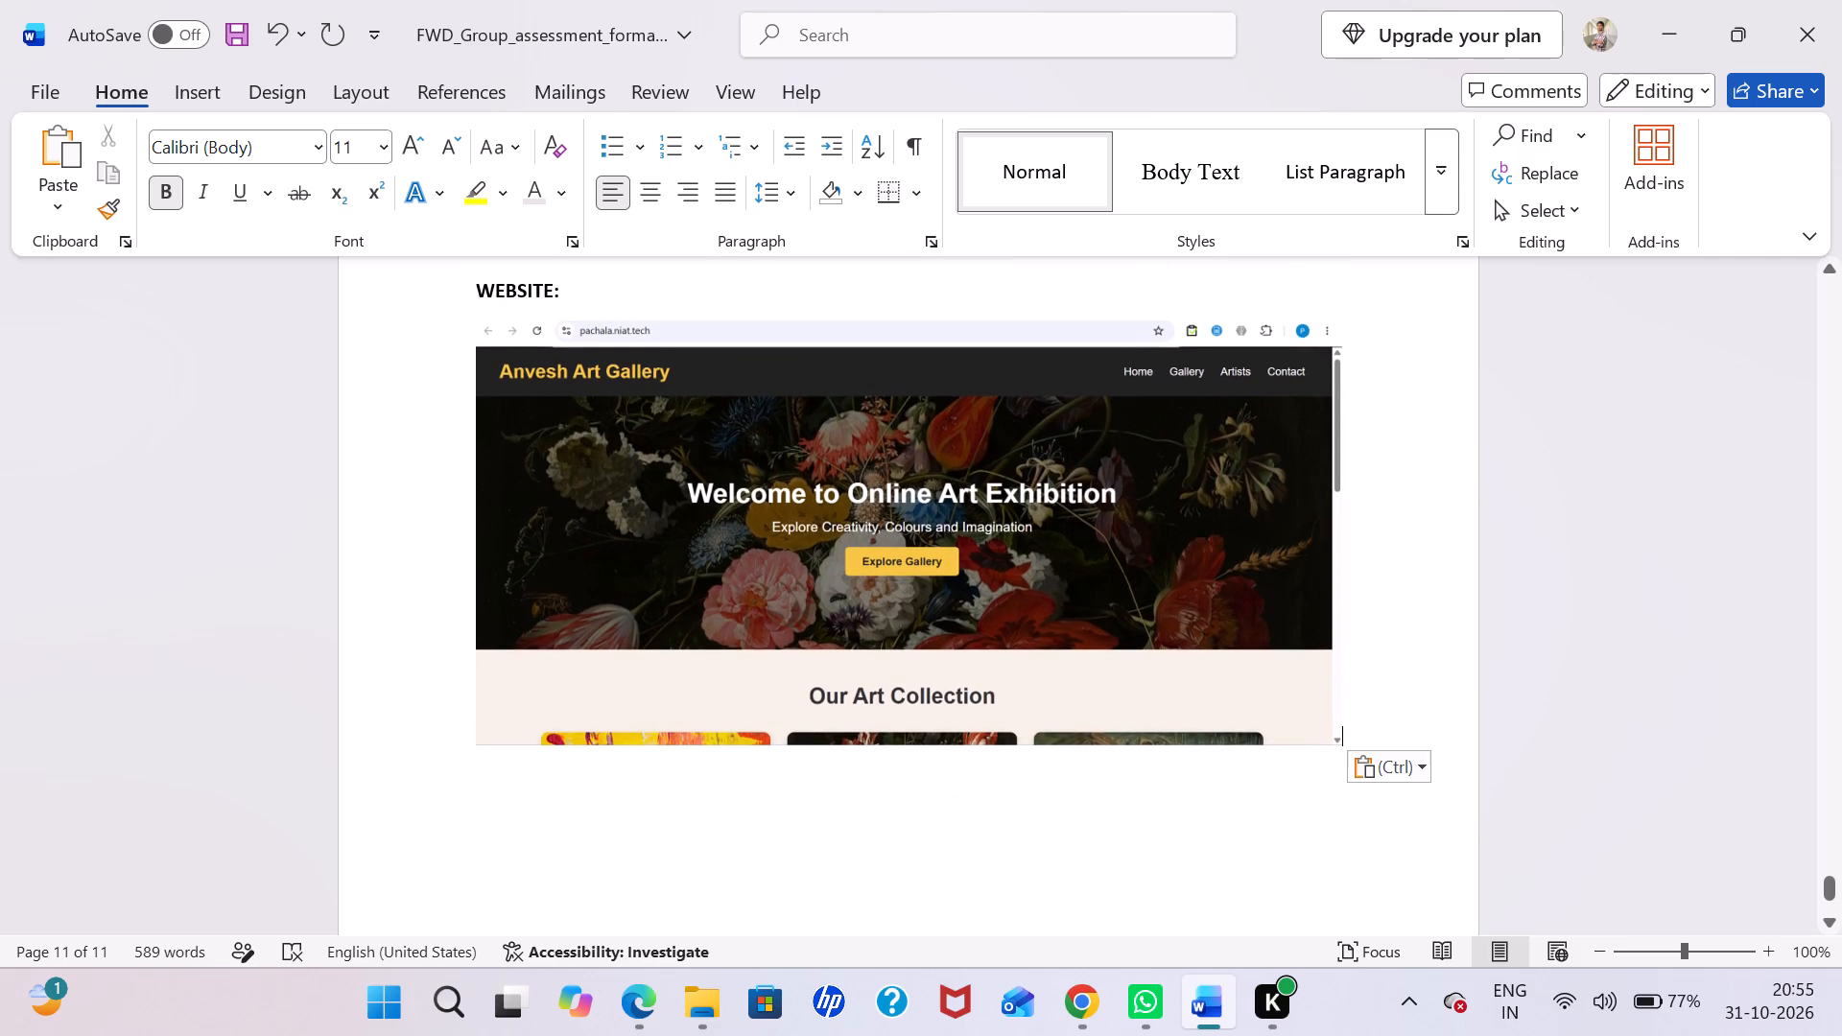
# Start a new non-bold line below the pasted website screenshot.
pyautogui.click(520, 790)
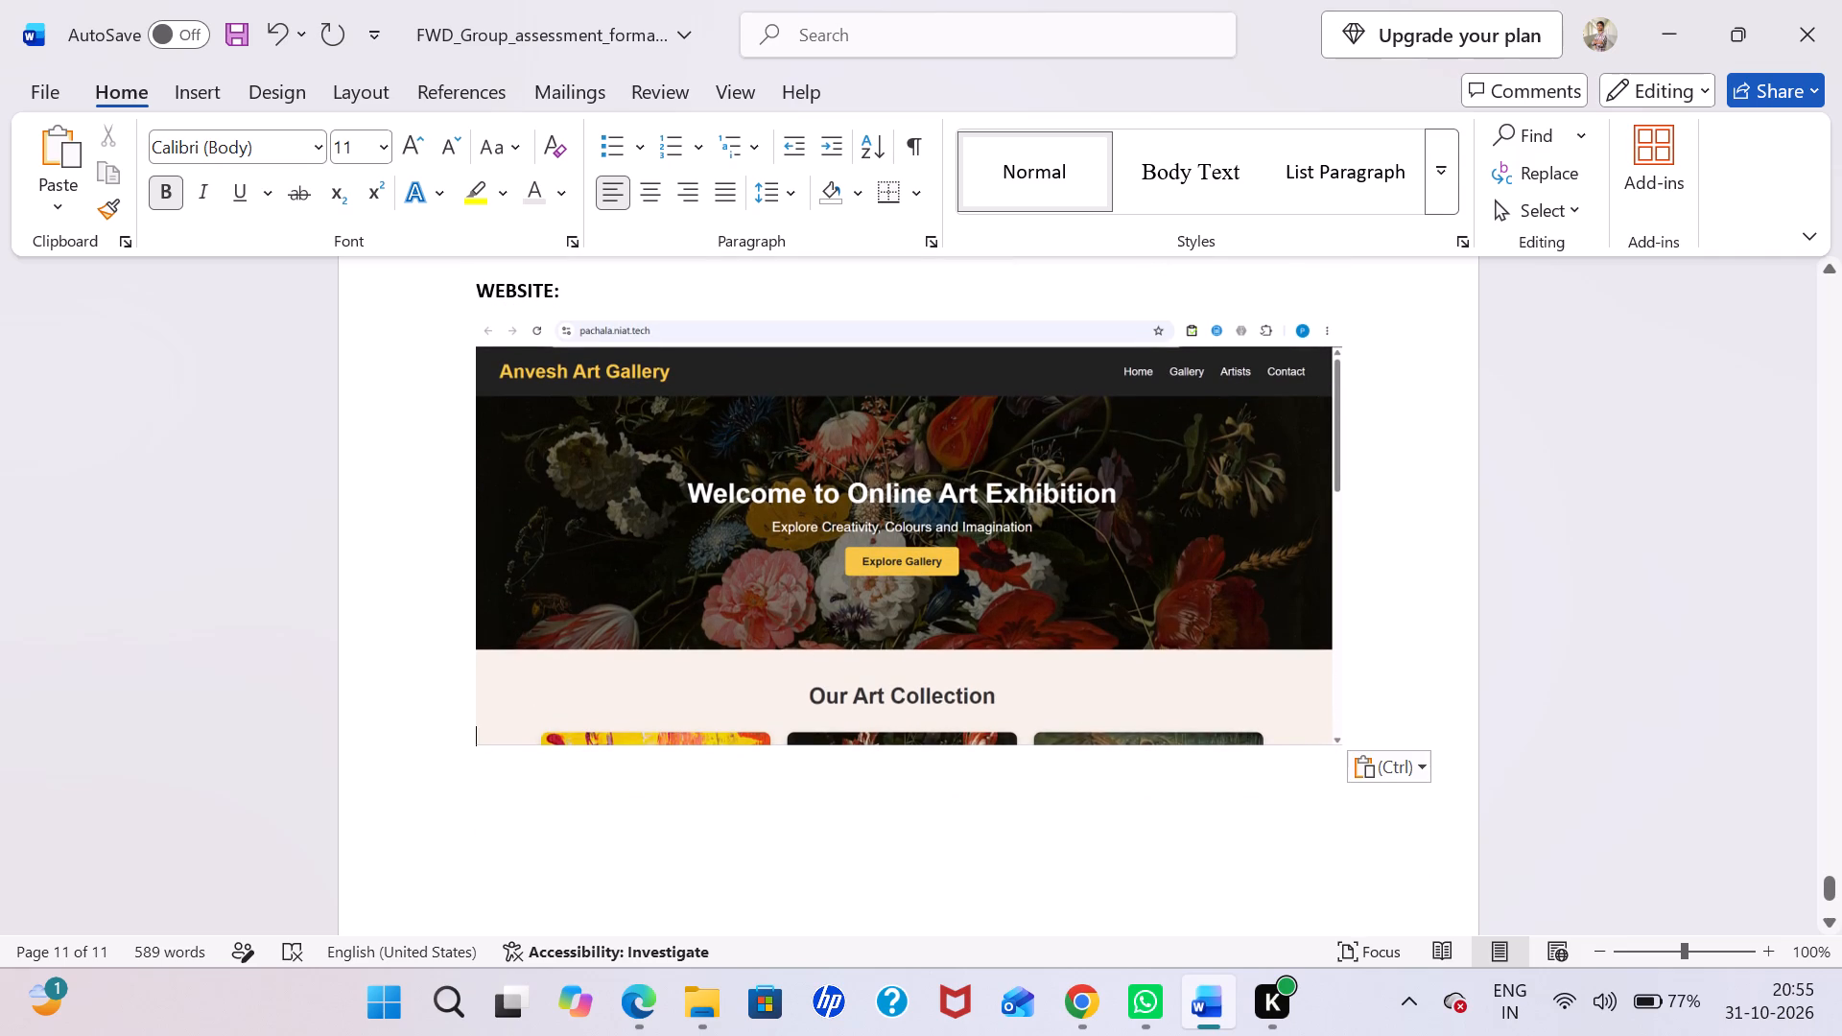
pyautogui.click(520, 790)
pyautogui.doubleClick(520, 790)
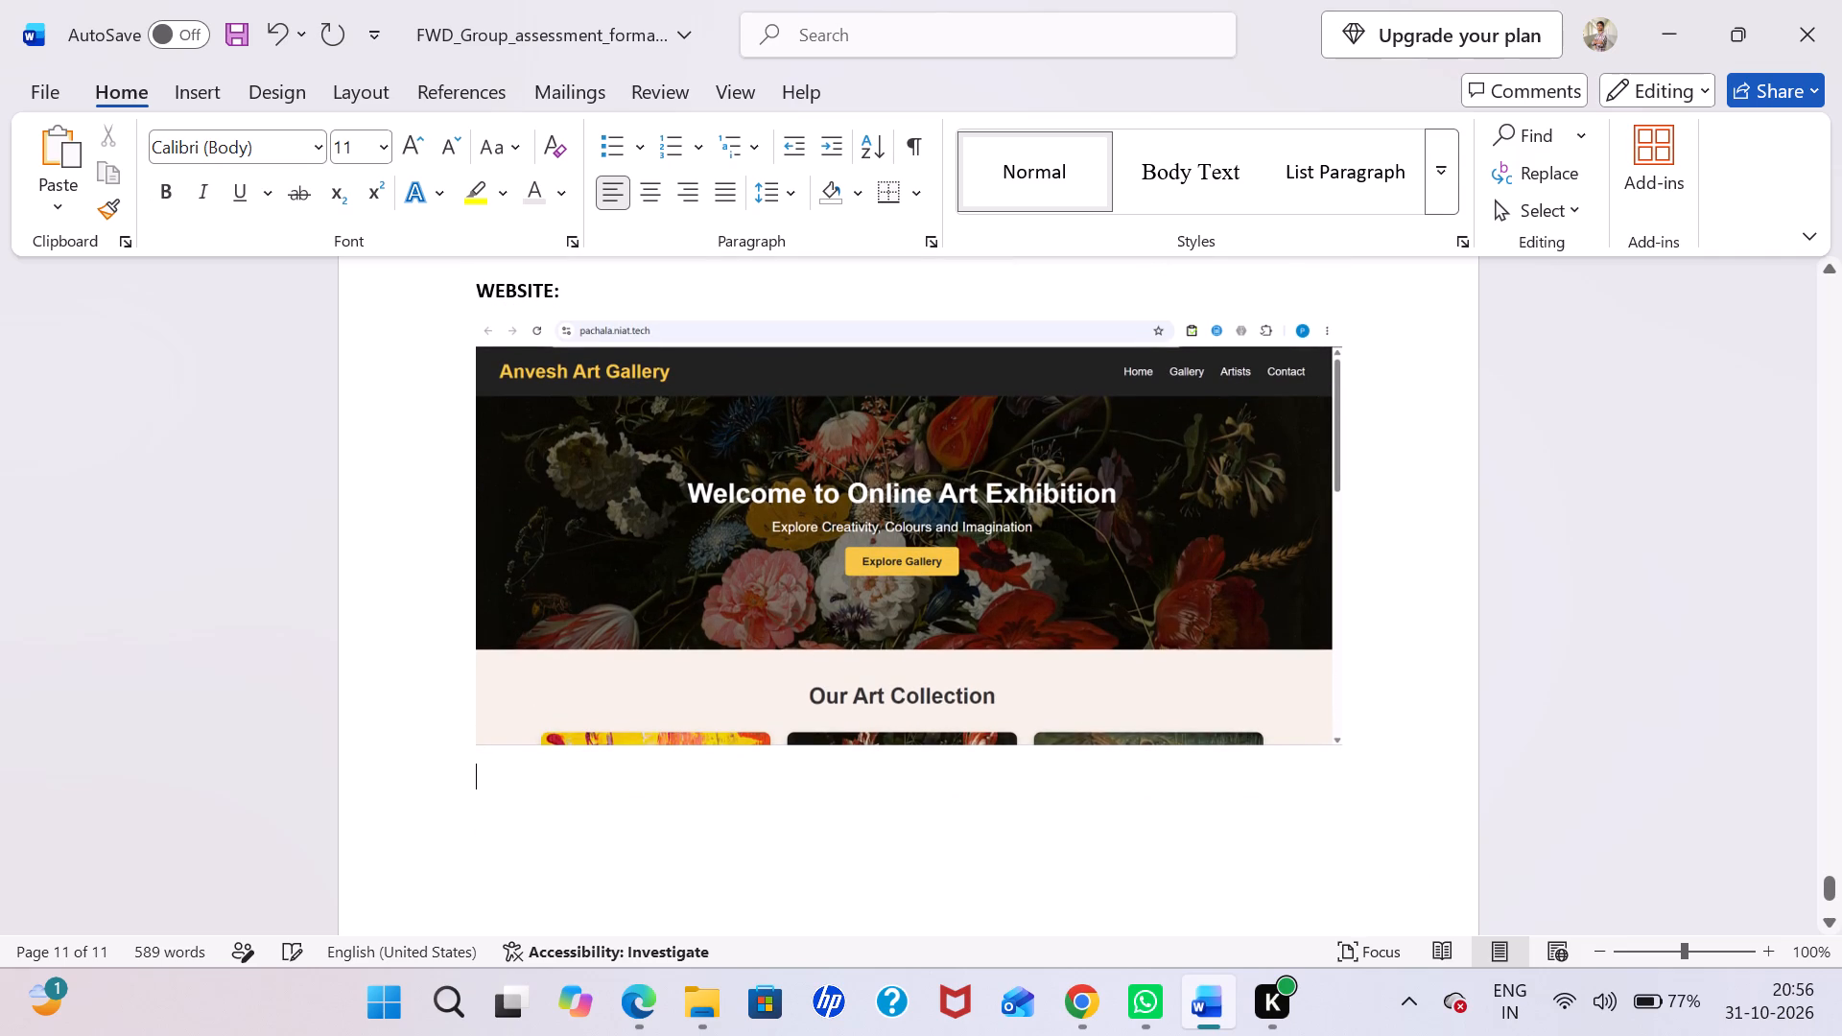
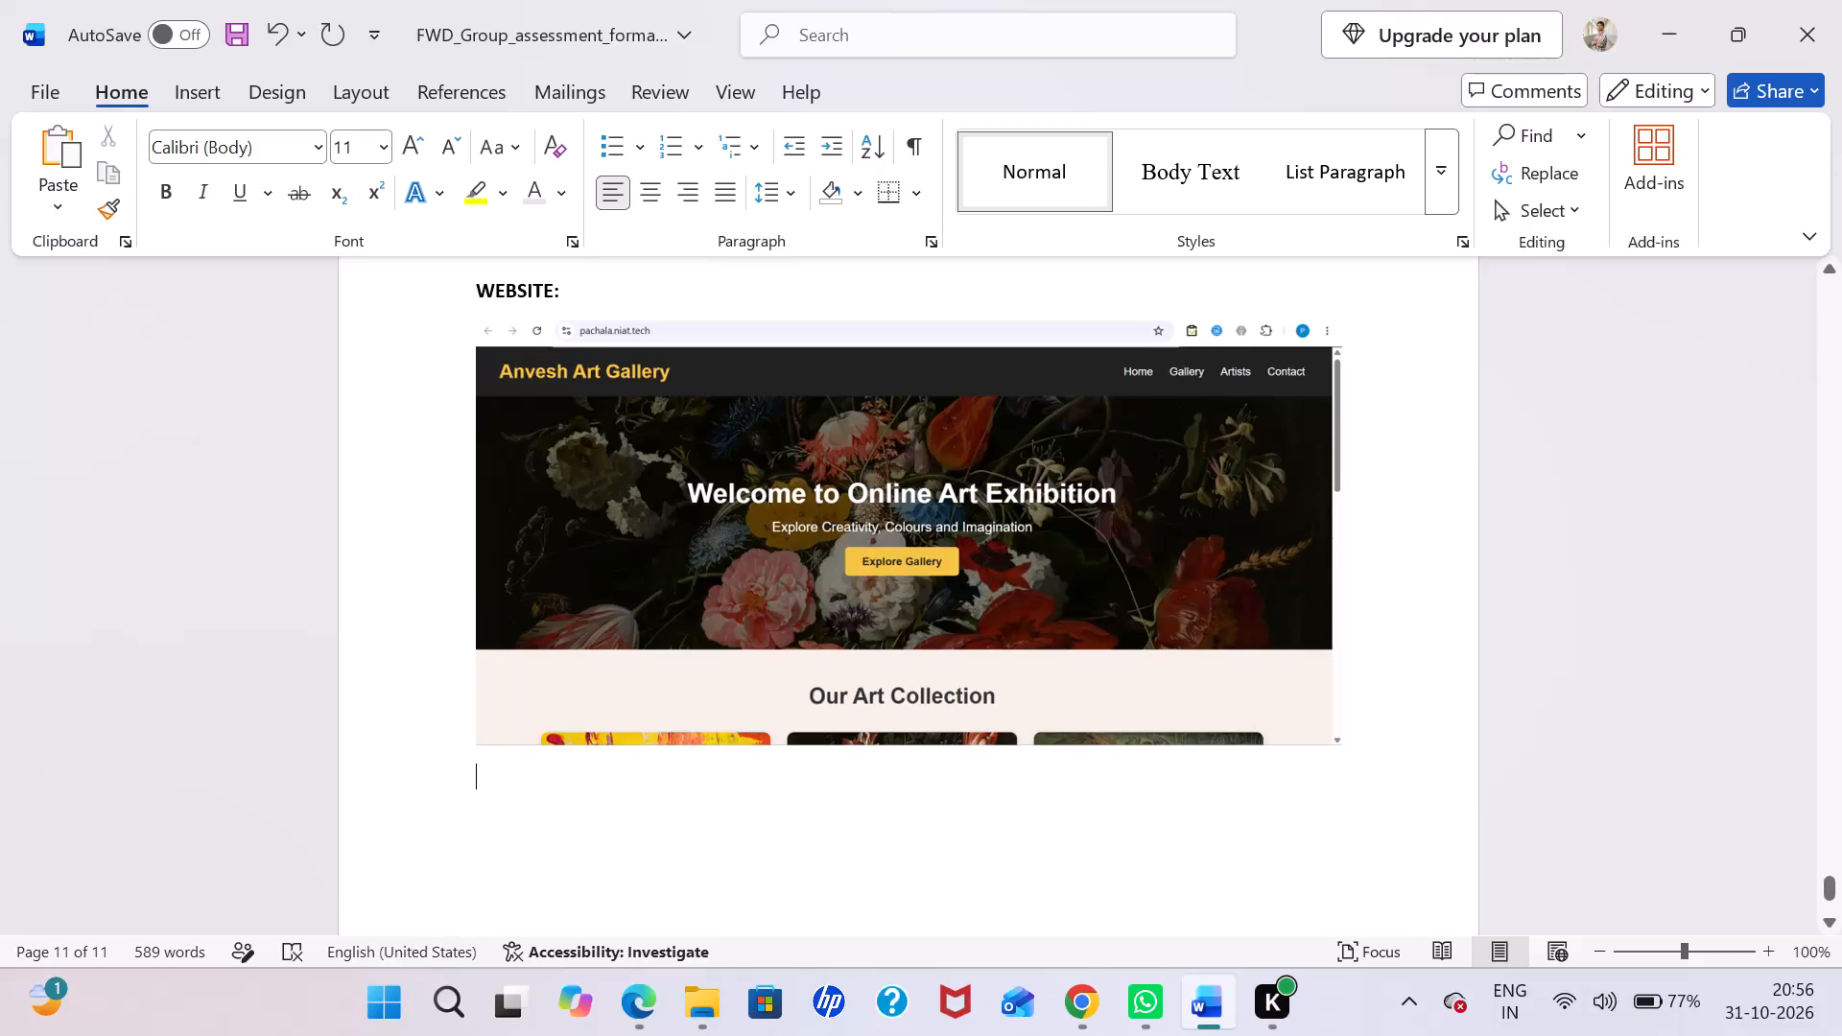
# Switch from the Word document to the published Online Art Exhibition website in Chrome.
pyautogui.scroll(-1, 737, 633)
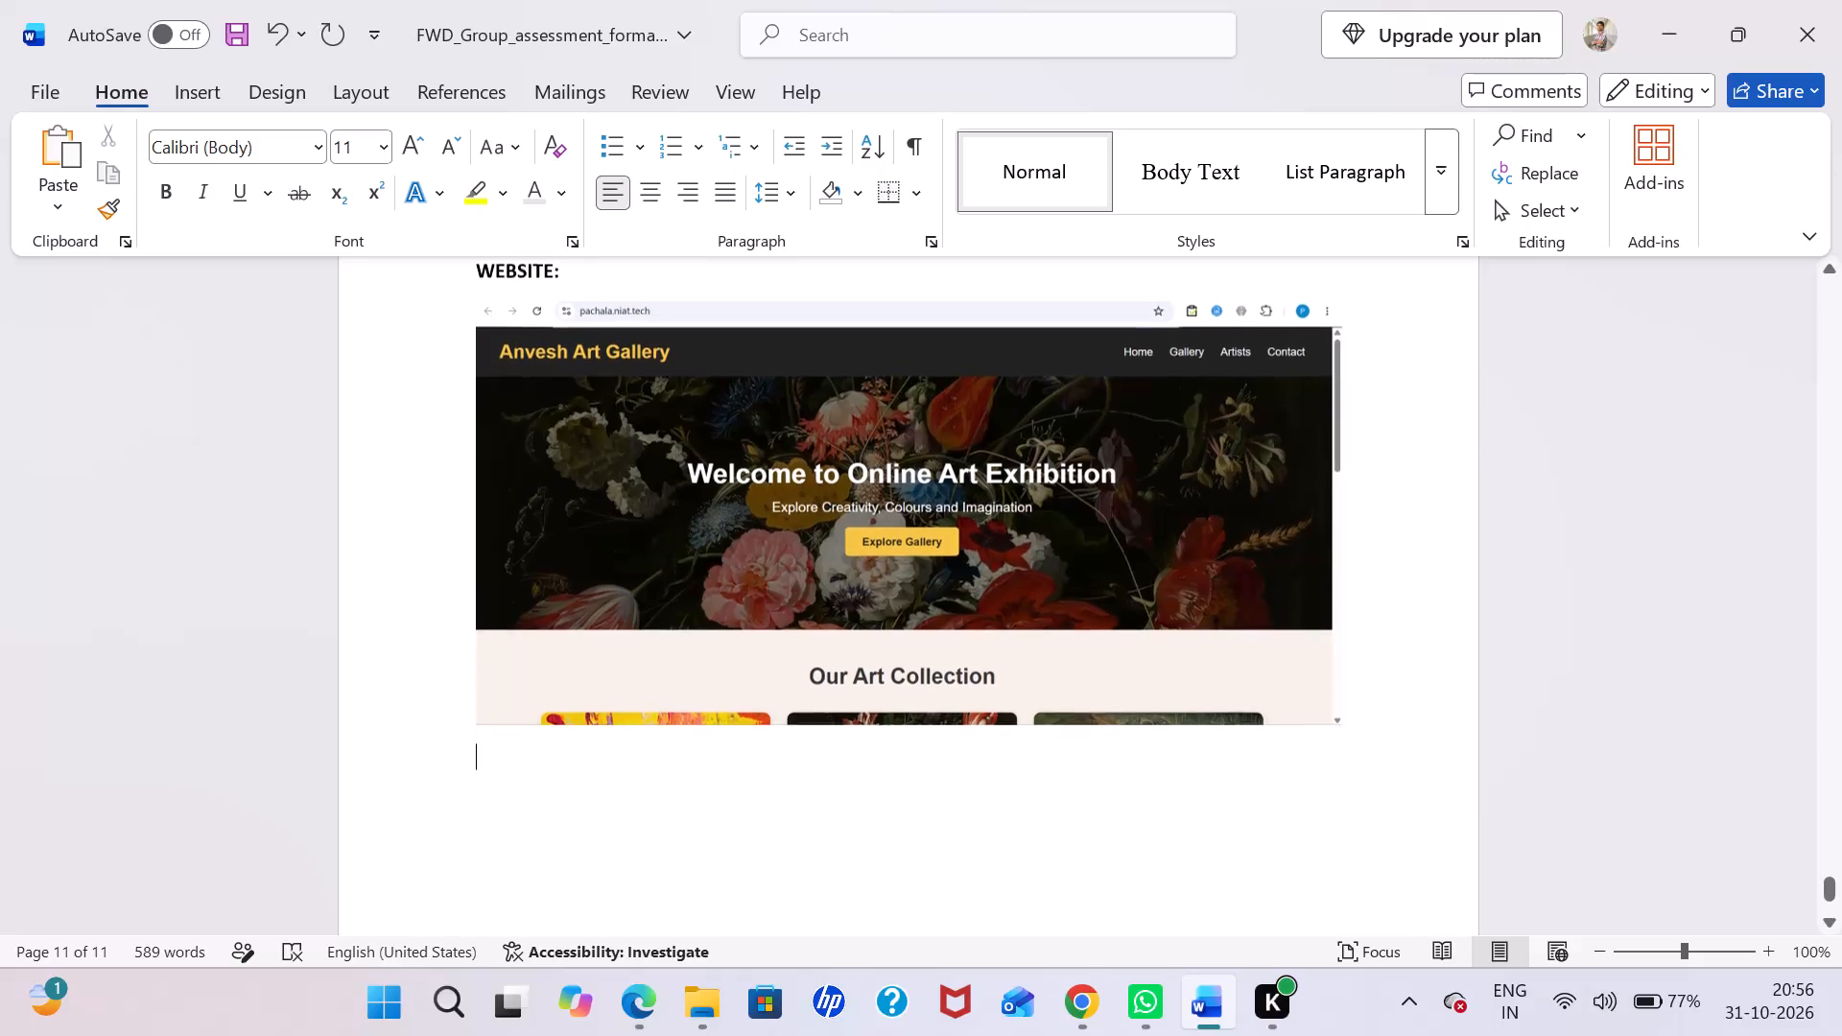
pyautogui.scroll(-1, 737, 633)
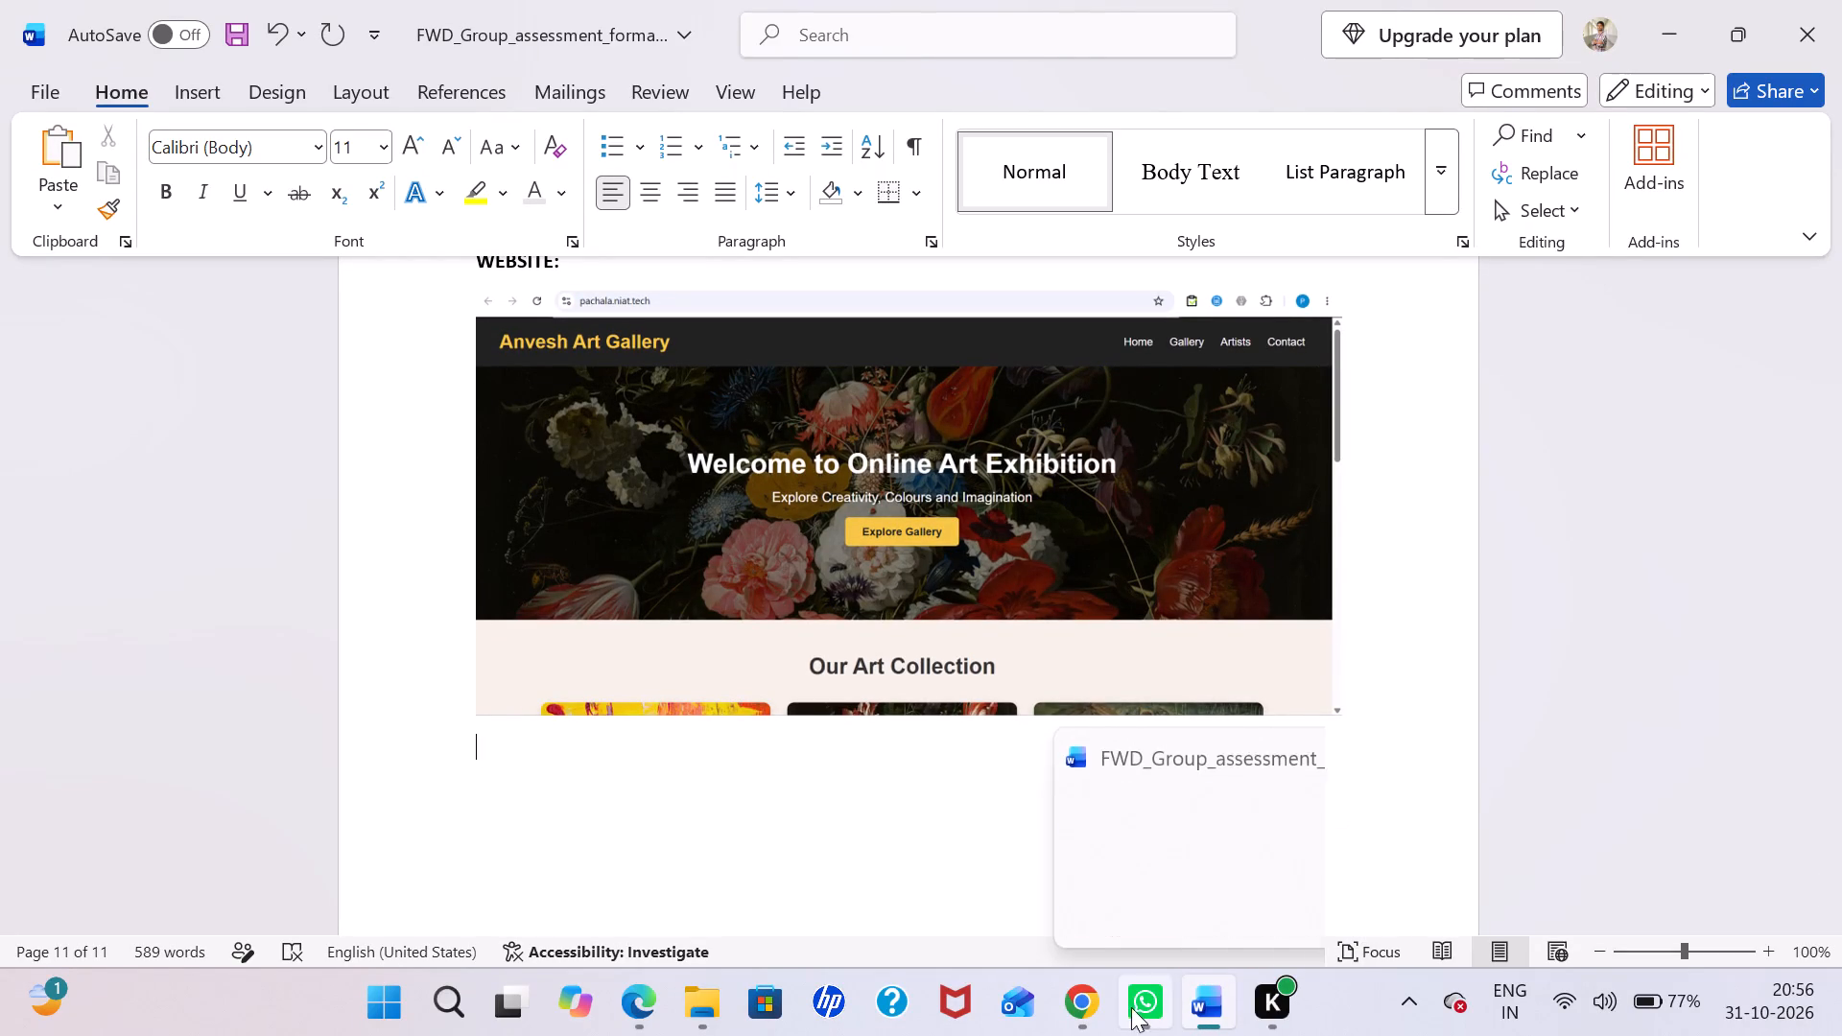
pyautogui.click(1076, 980)
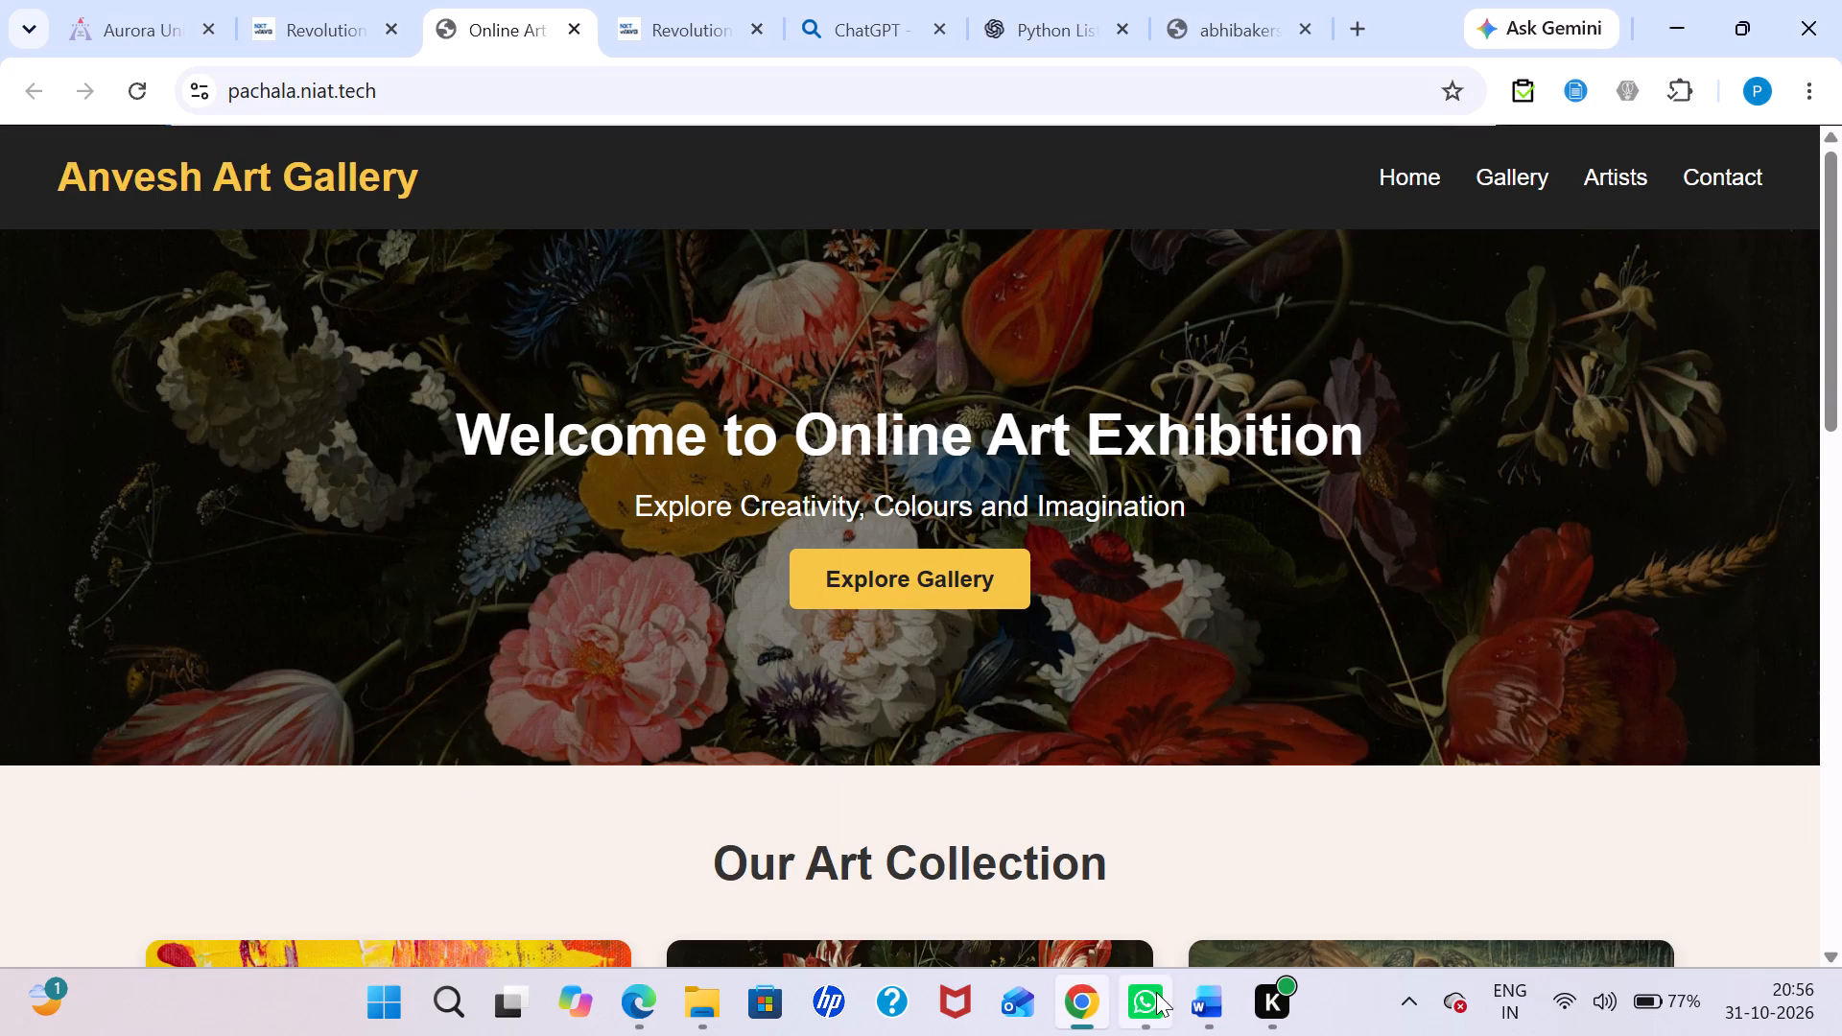
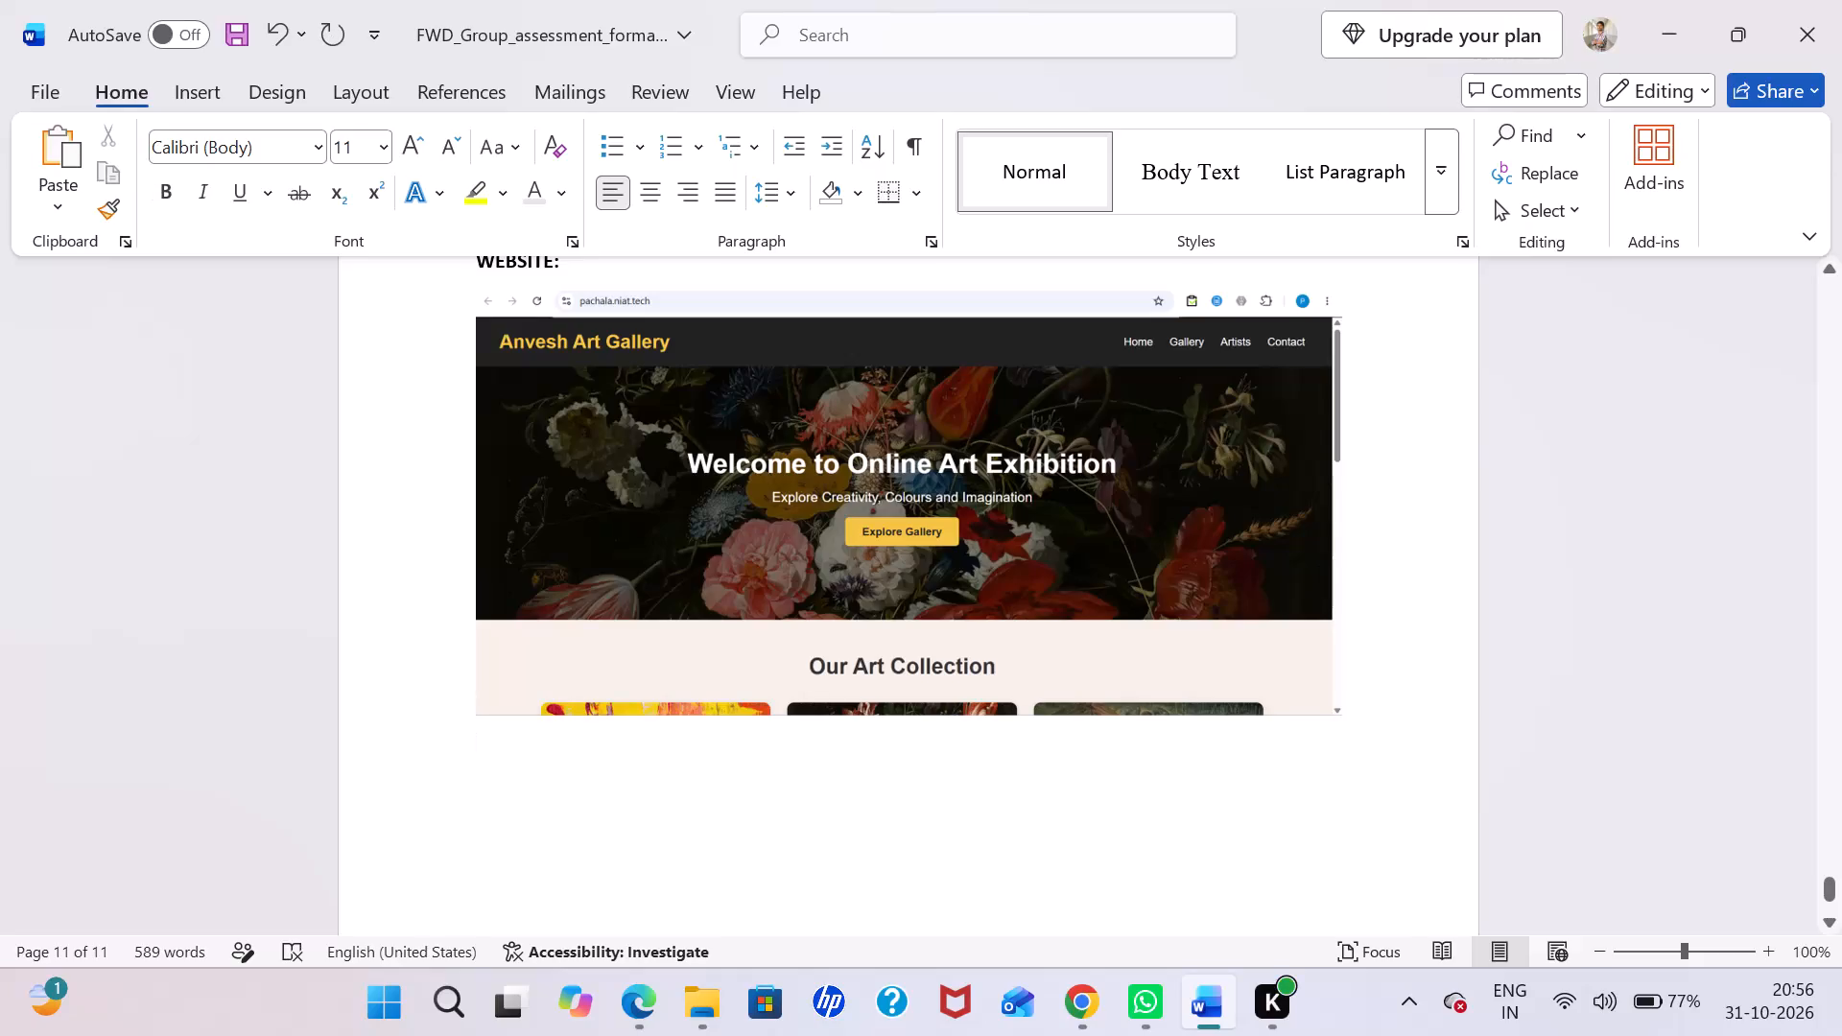
# Add the label "URL:" on the line below the website screenshot.
pyautogui.write('URL')
pyautogui.hotkey('shift', ':')
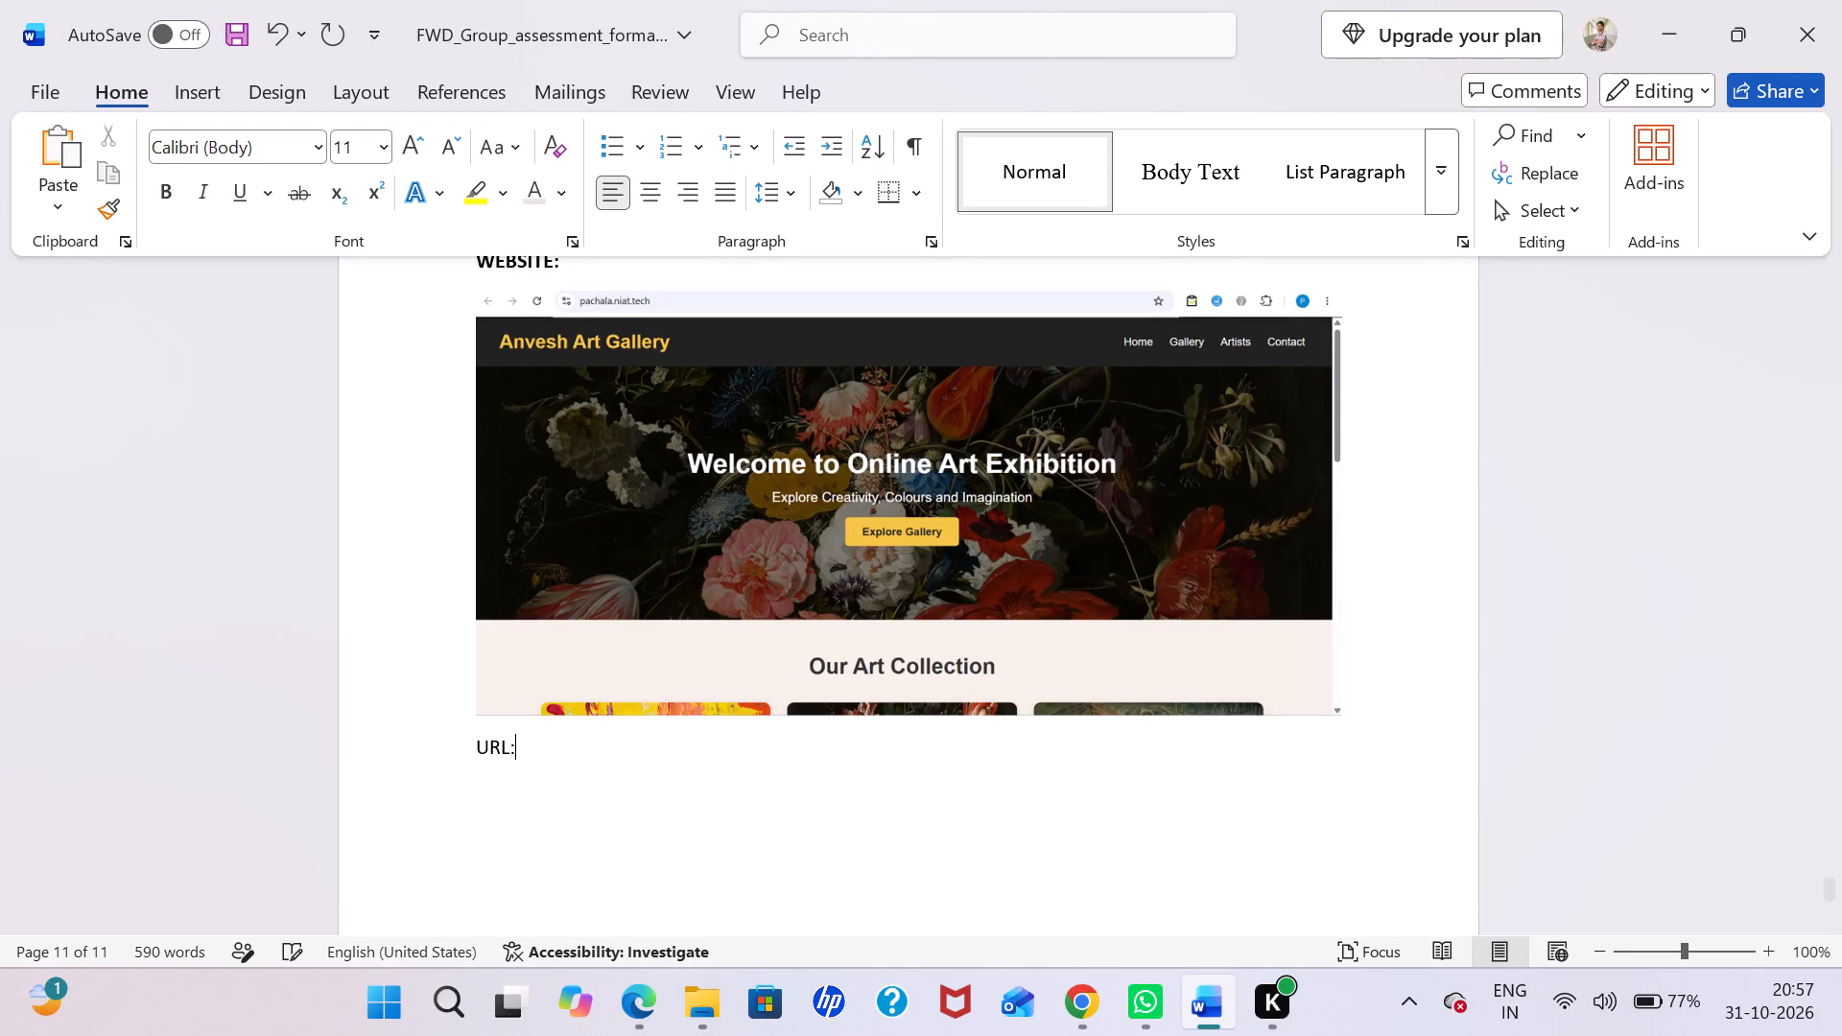
# Set the font size of the "URL:" label to 18.
pyautogui.moveTo(468, 744); pyautogui.dragTo(495, 744)
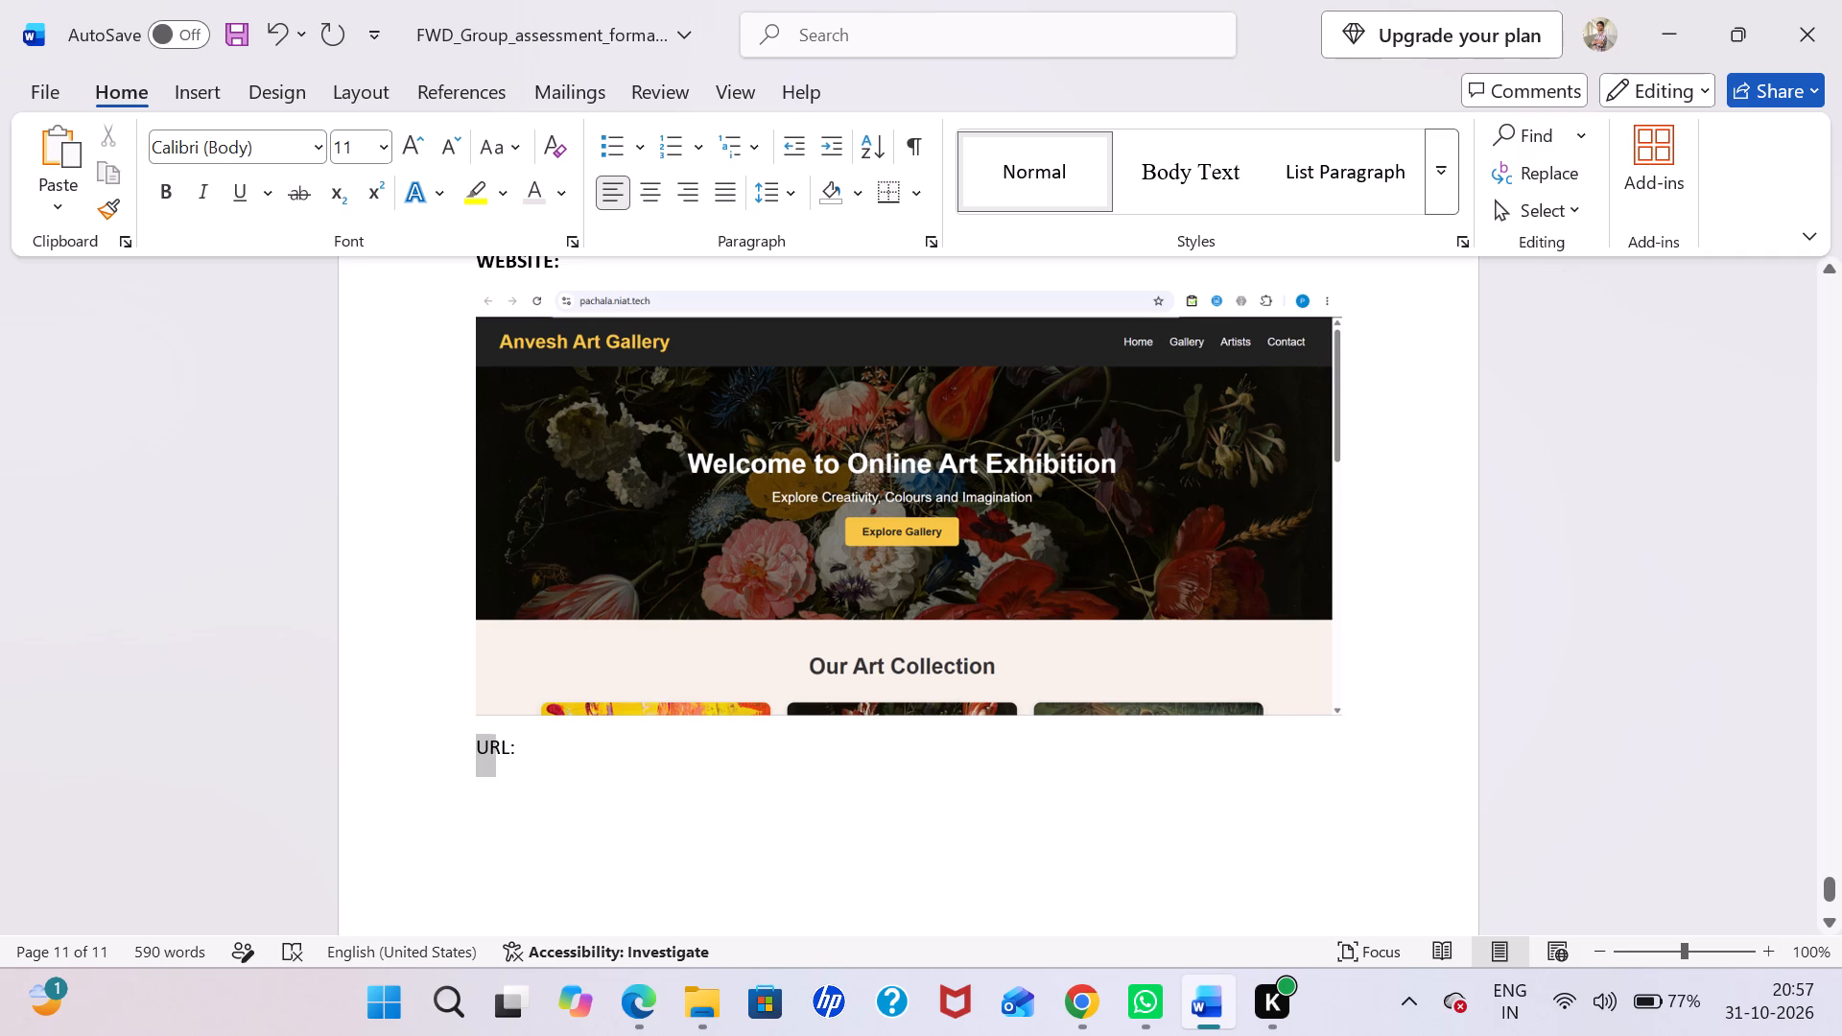
pyautogui.moveTo(495, 744); pyautogui.dragTo(516, 744)
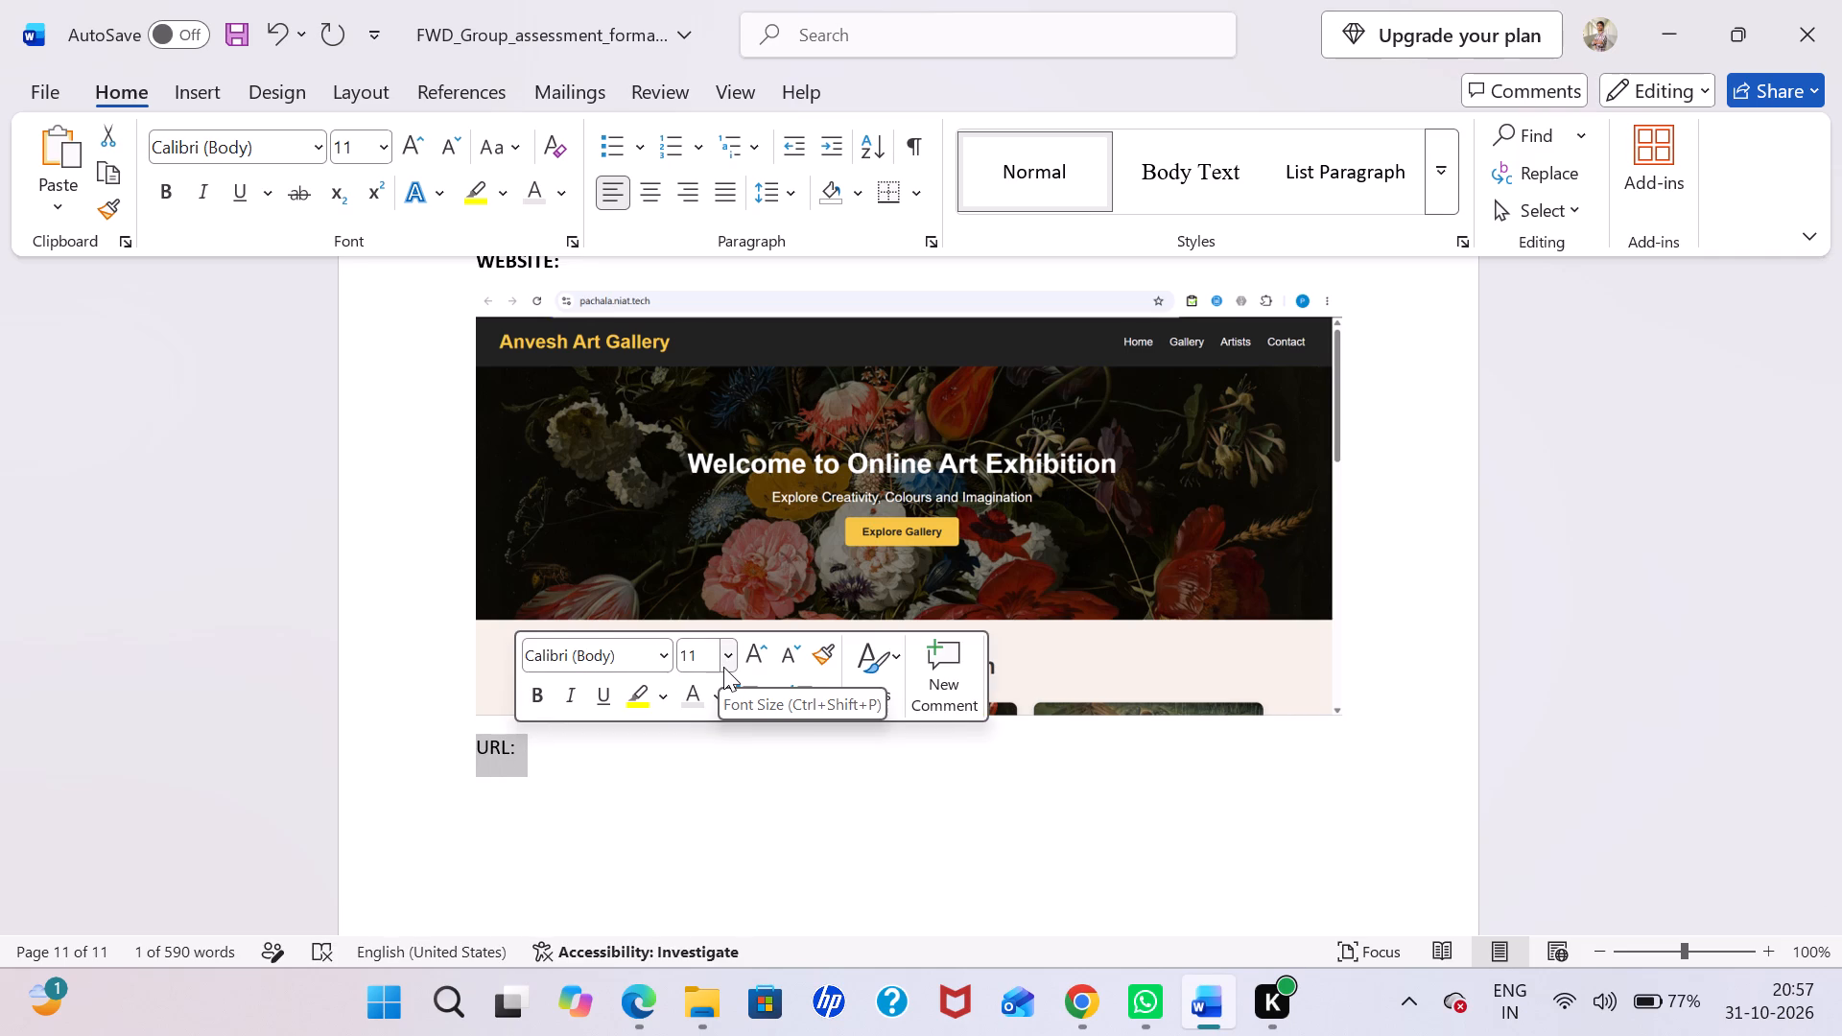
pyautogui.click(728, 652)
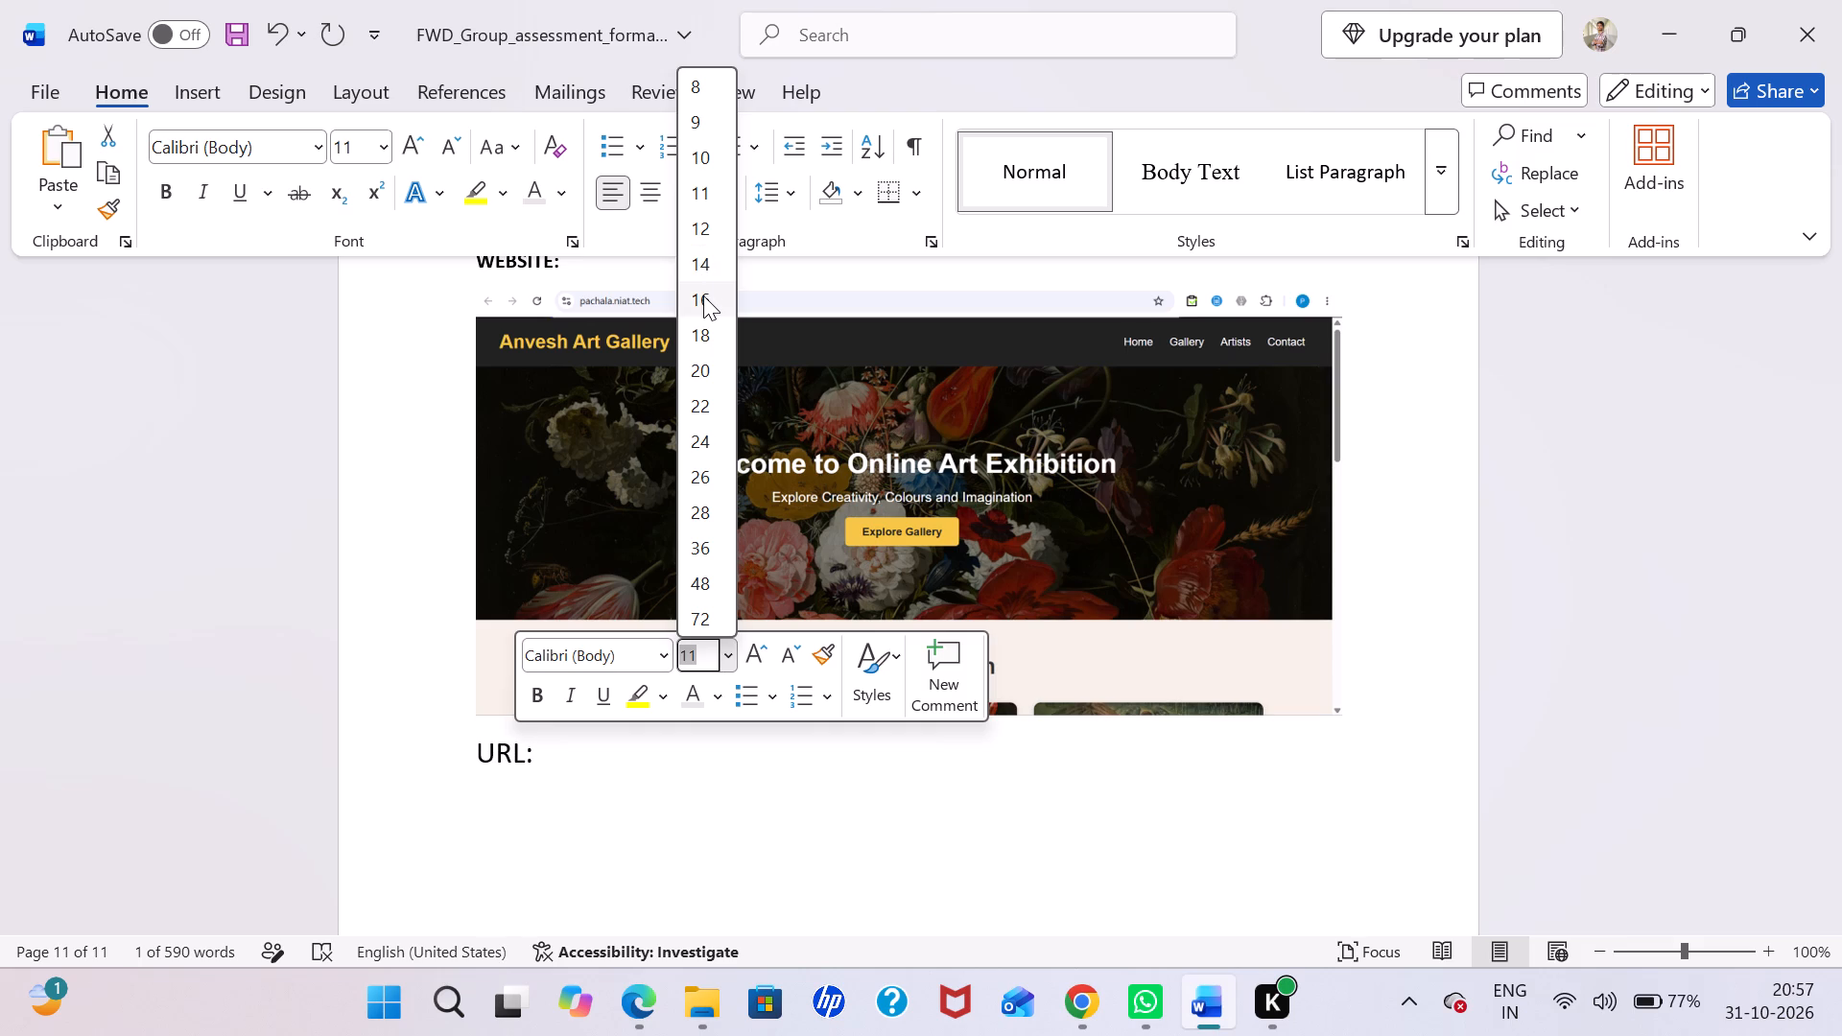
pyautogui.click(703, 323)
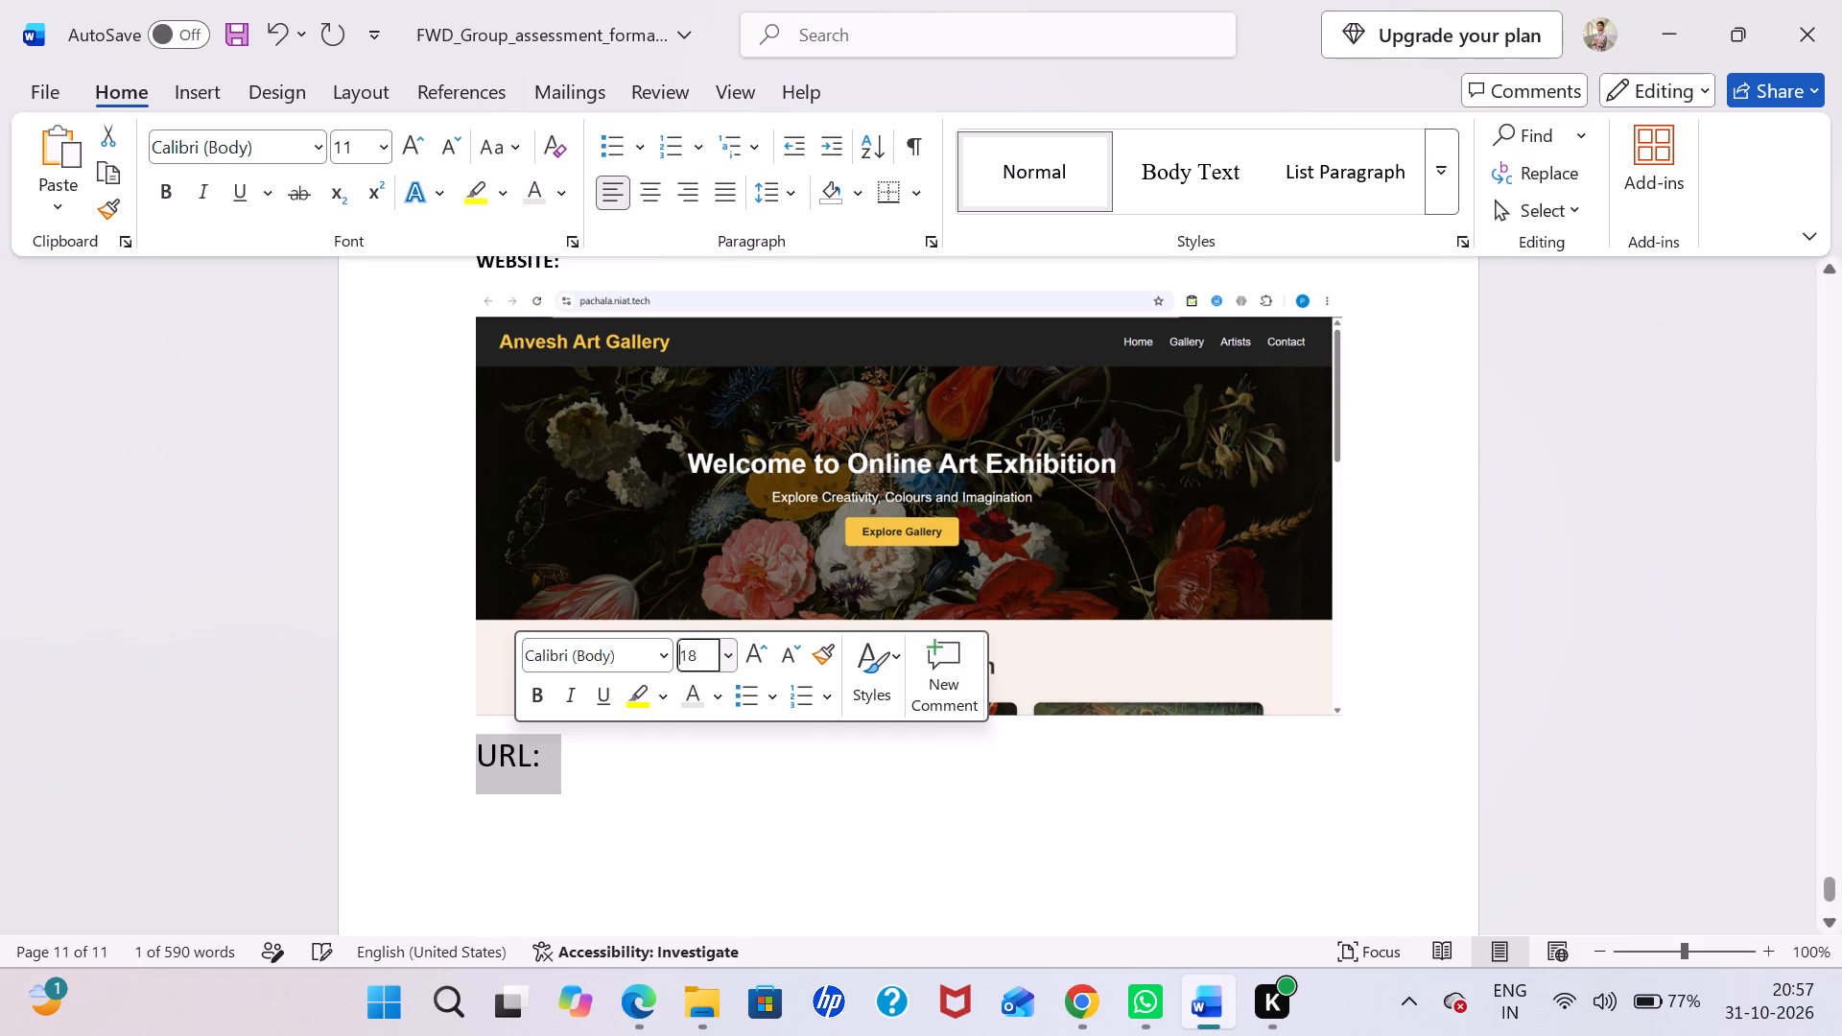
pyautogui.click(596, 767)
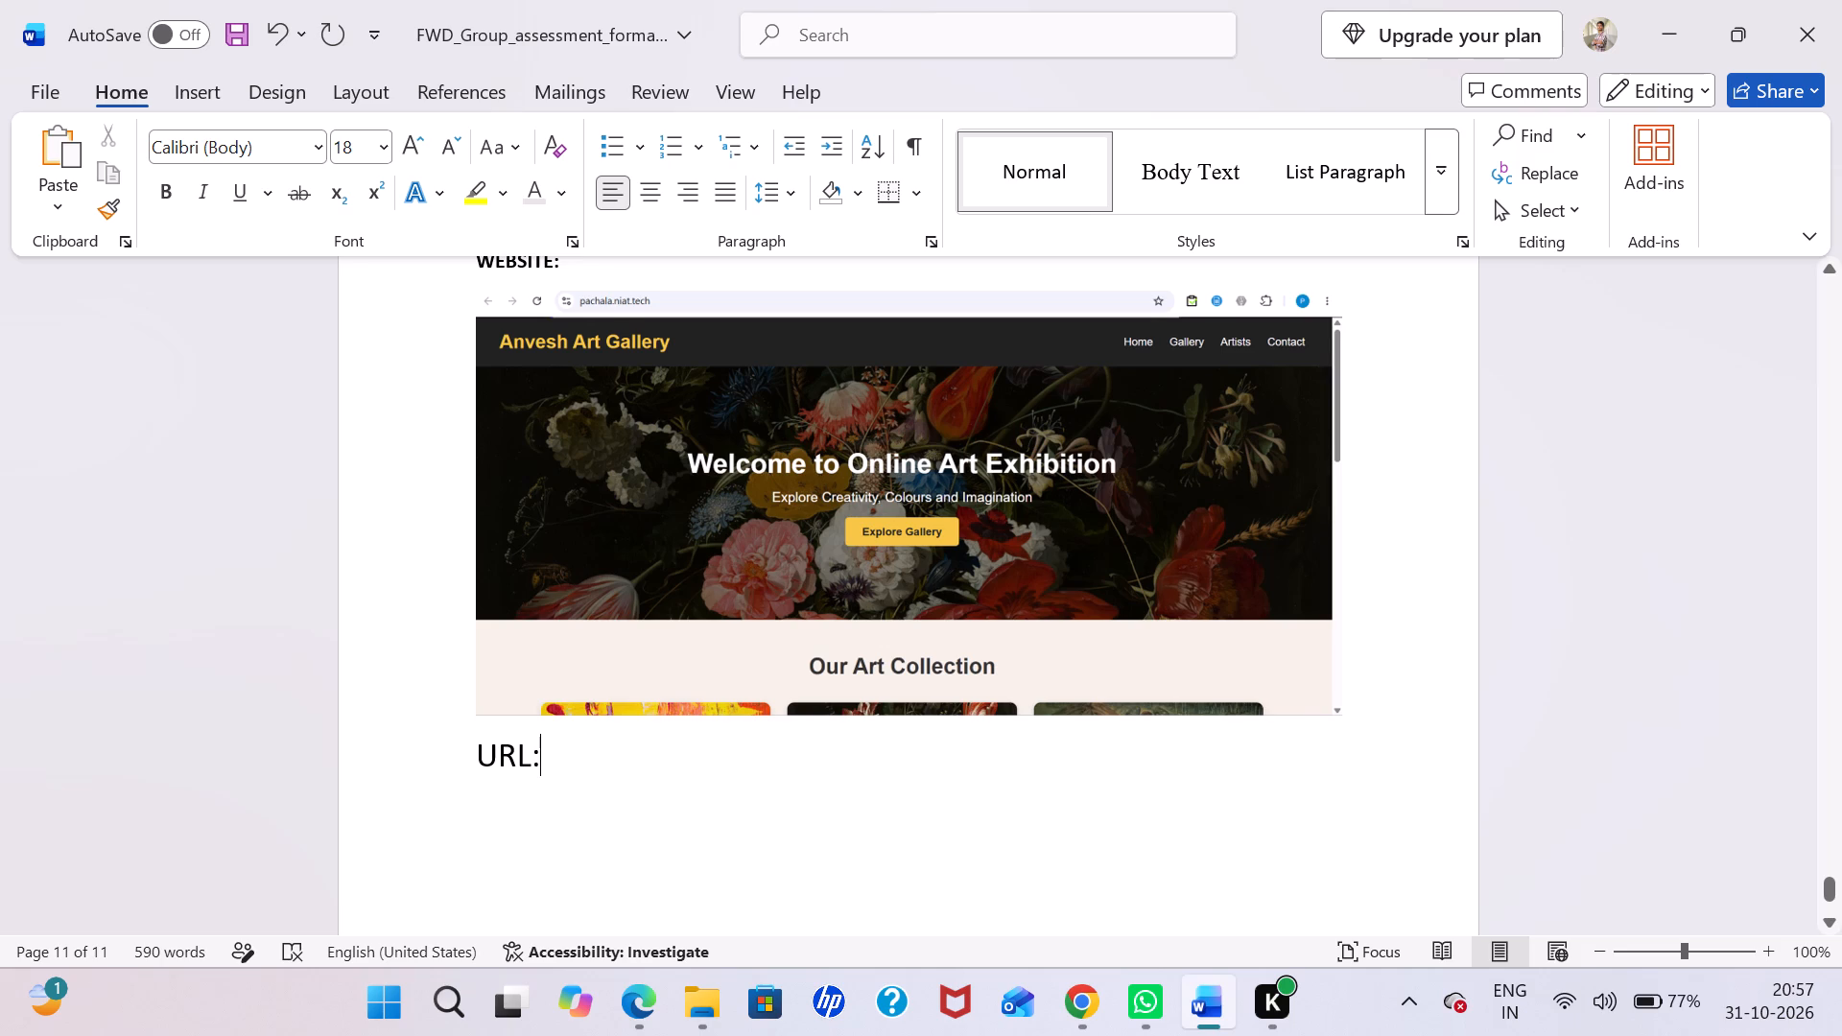
# Set the font size of the "WEBSITE:" heading to 12.
pyautogui.scroll(5, 661, 690)
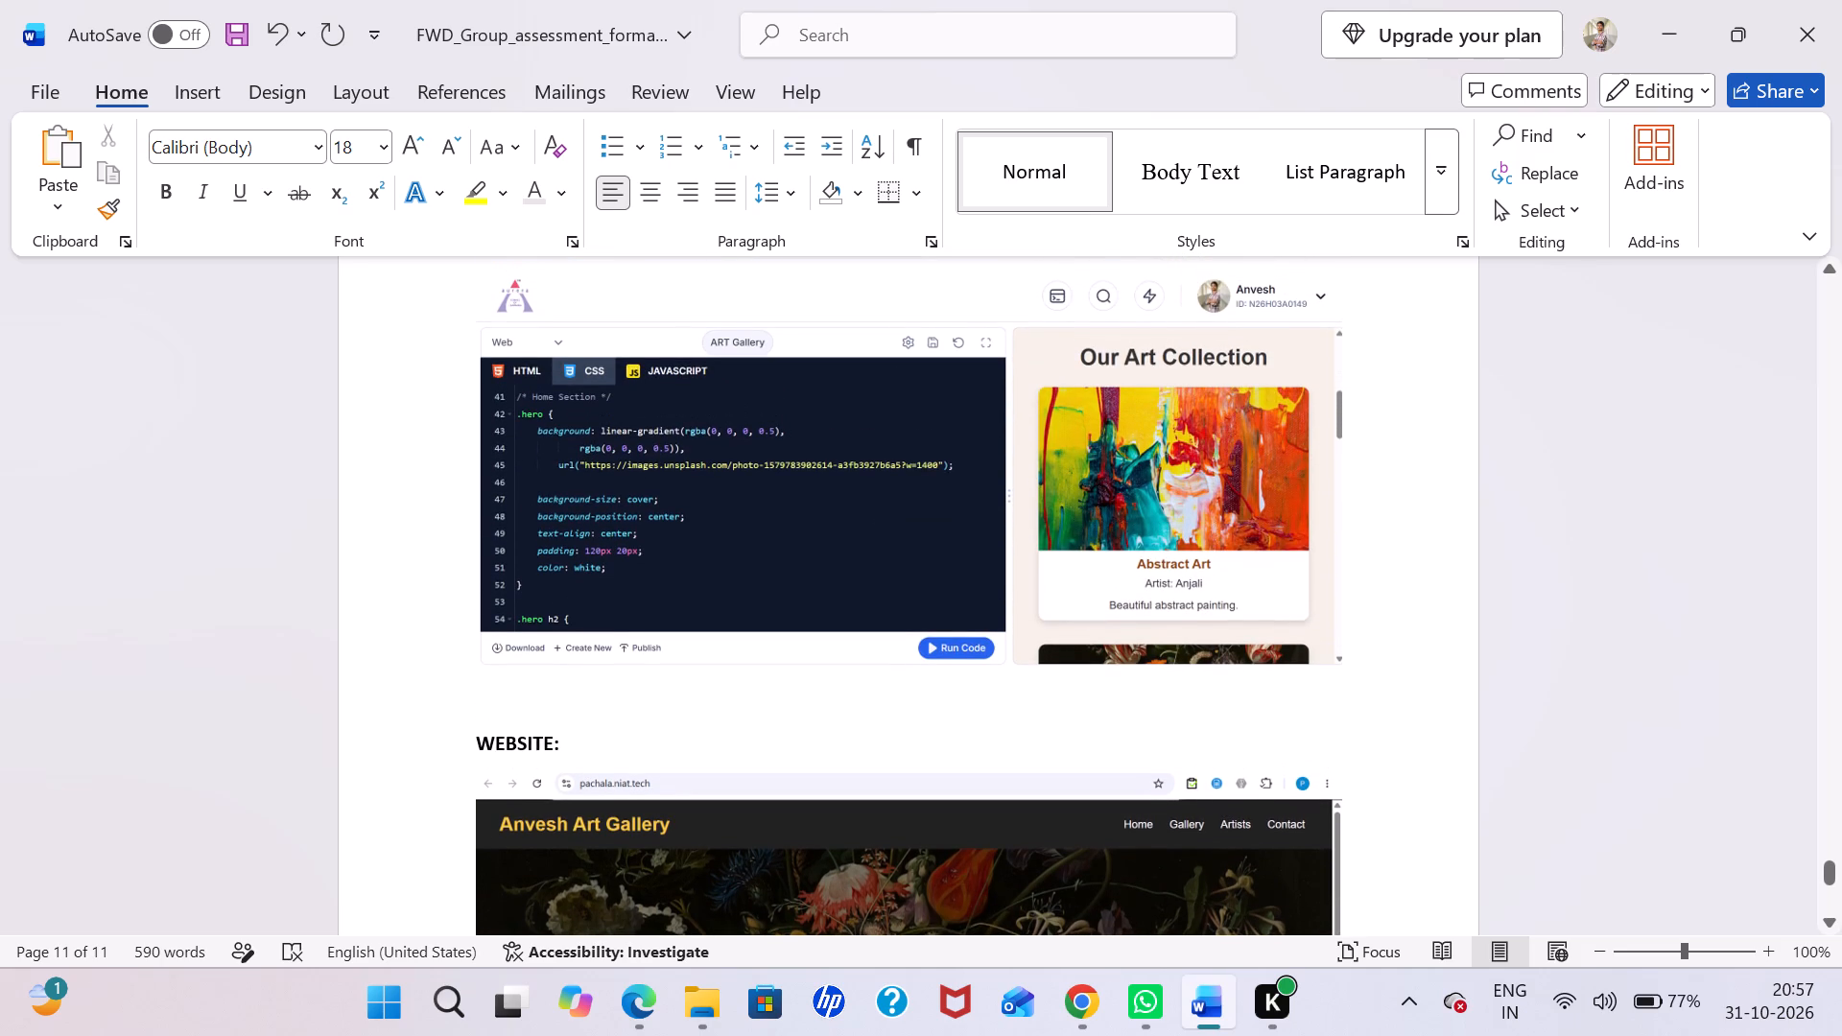
pyautogui.moveTo(475, 739); pyautogui.dragTo(561, 742)
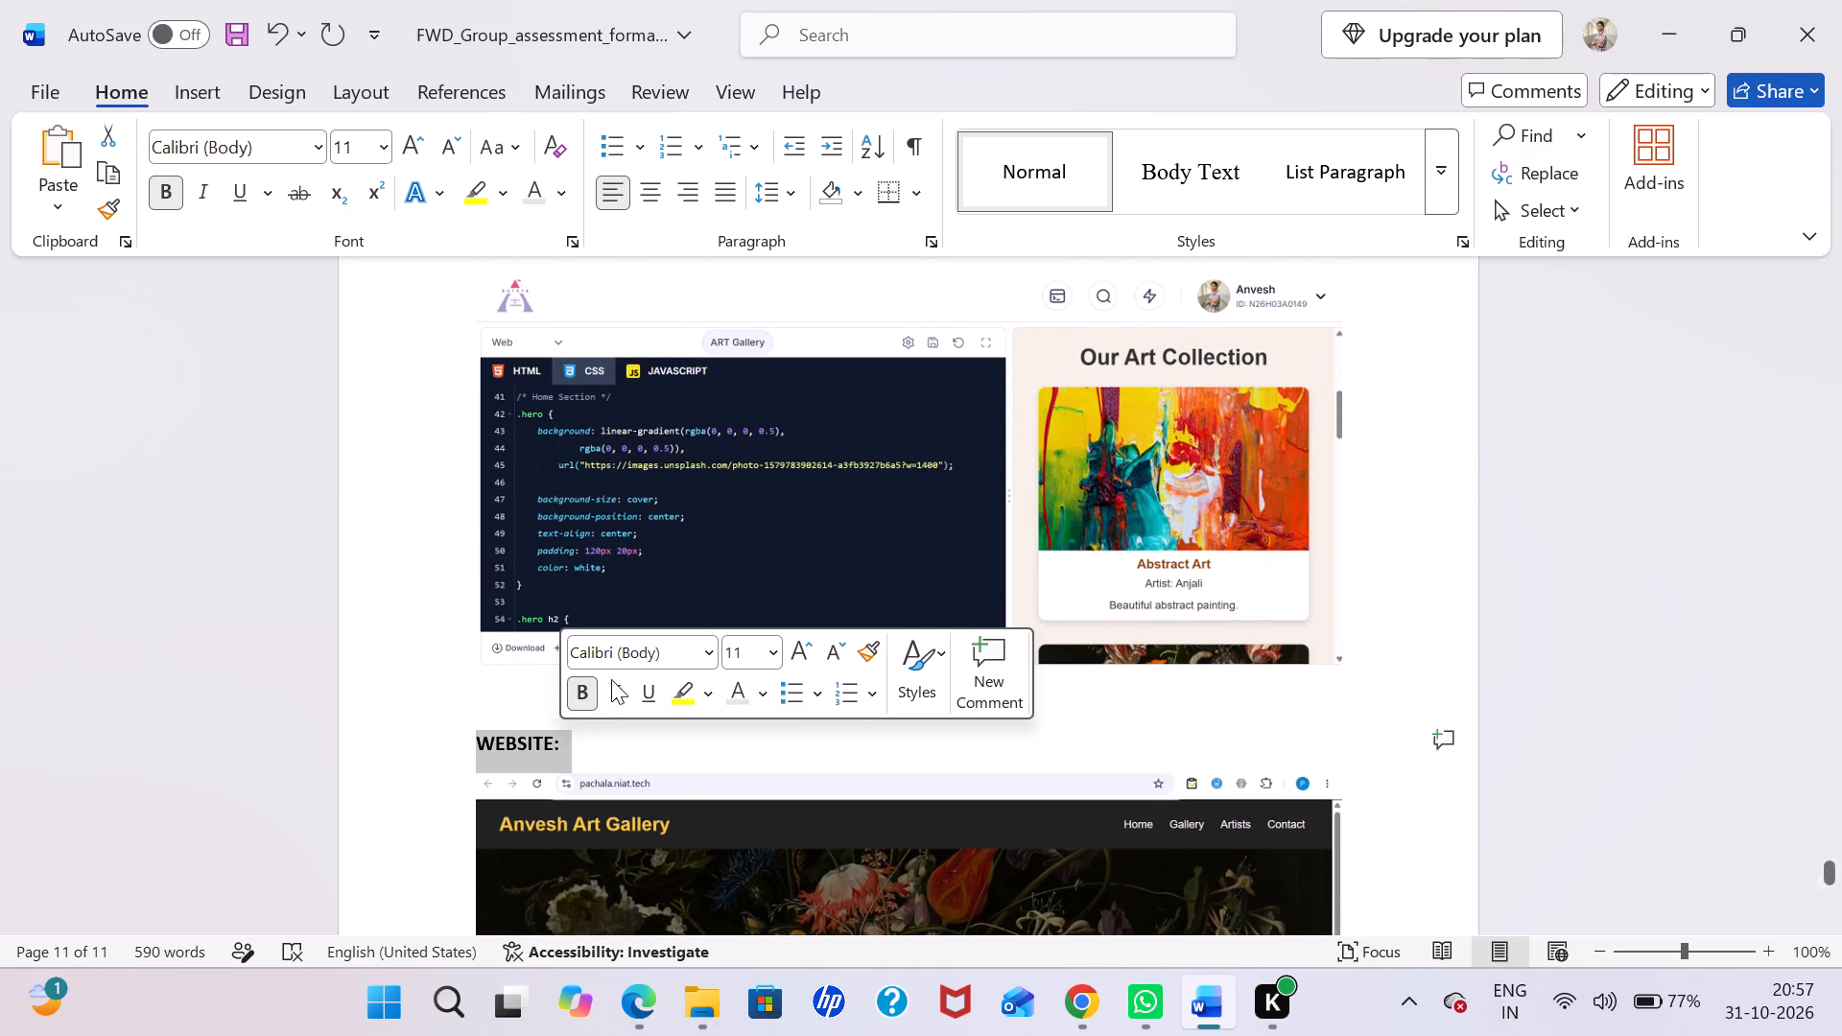
pyautogui.click(770, 658)
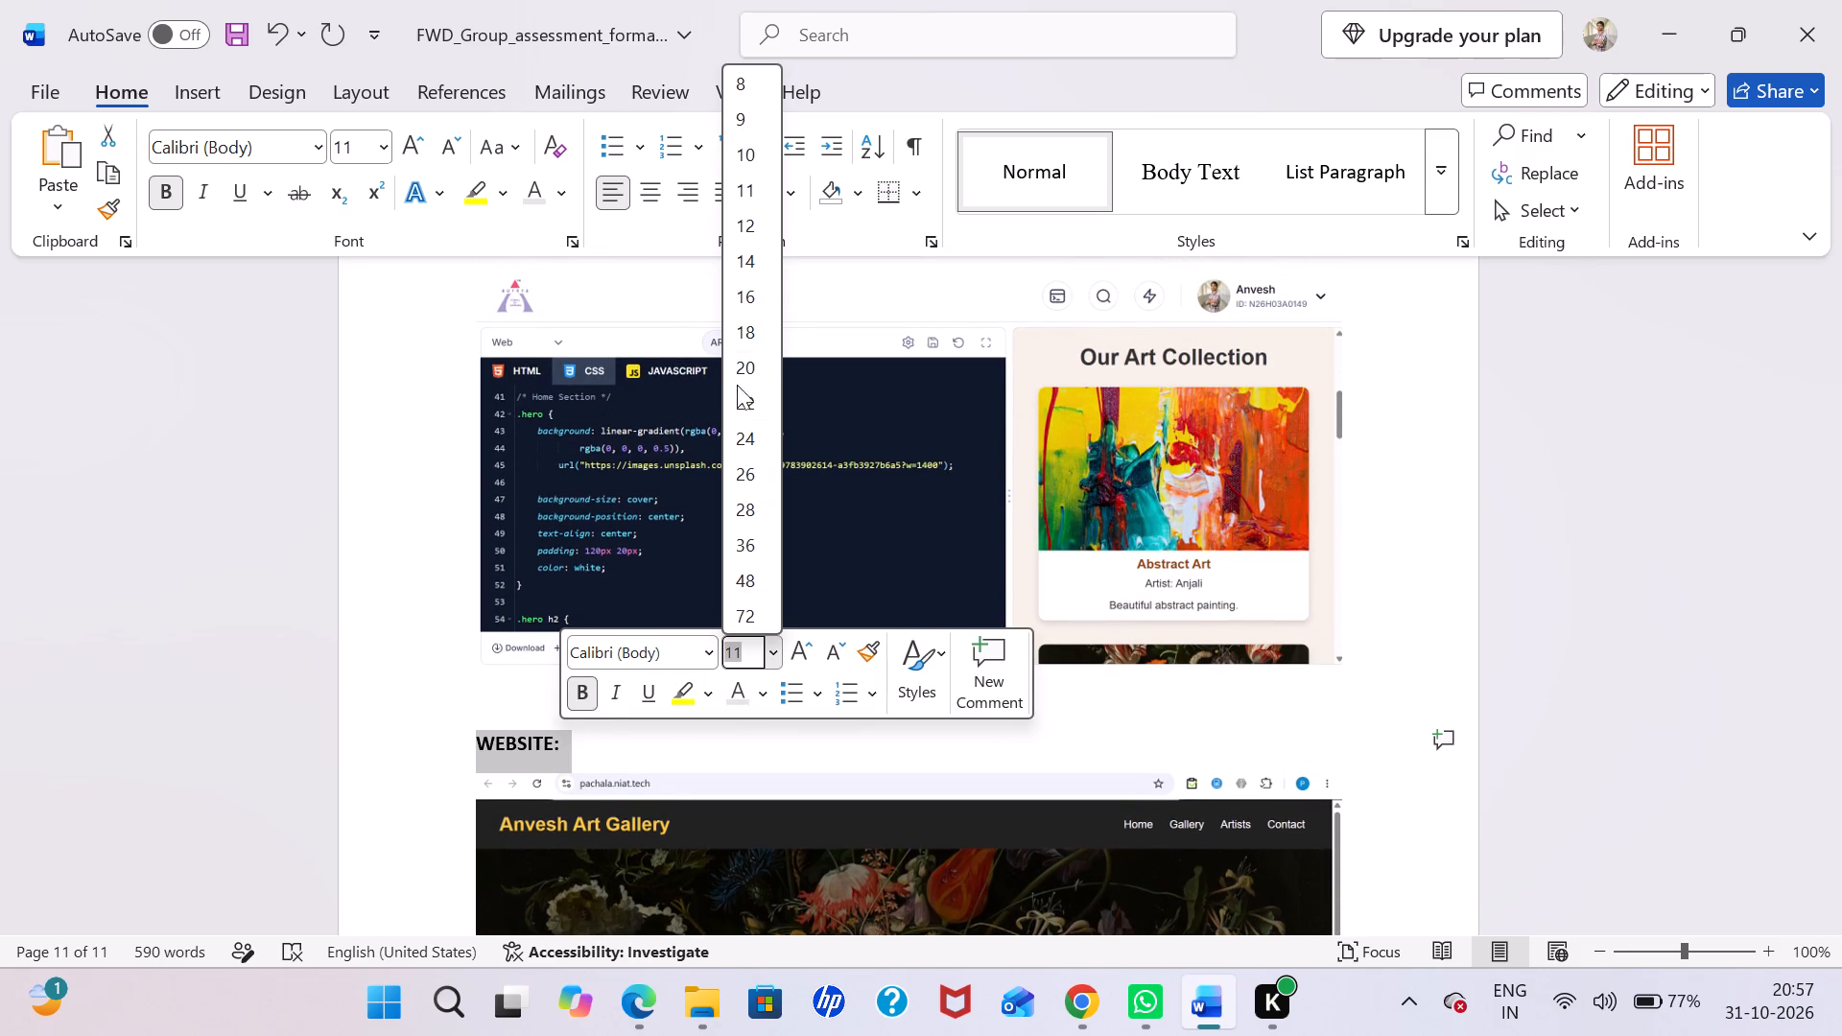
pyautogui.click(737, 233)
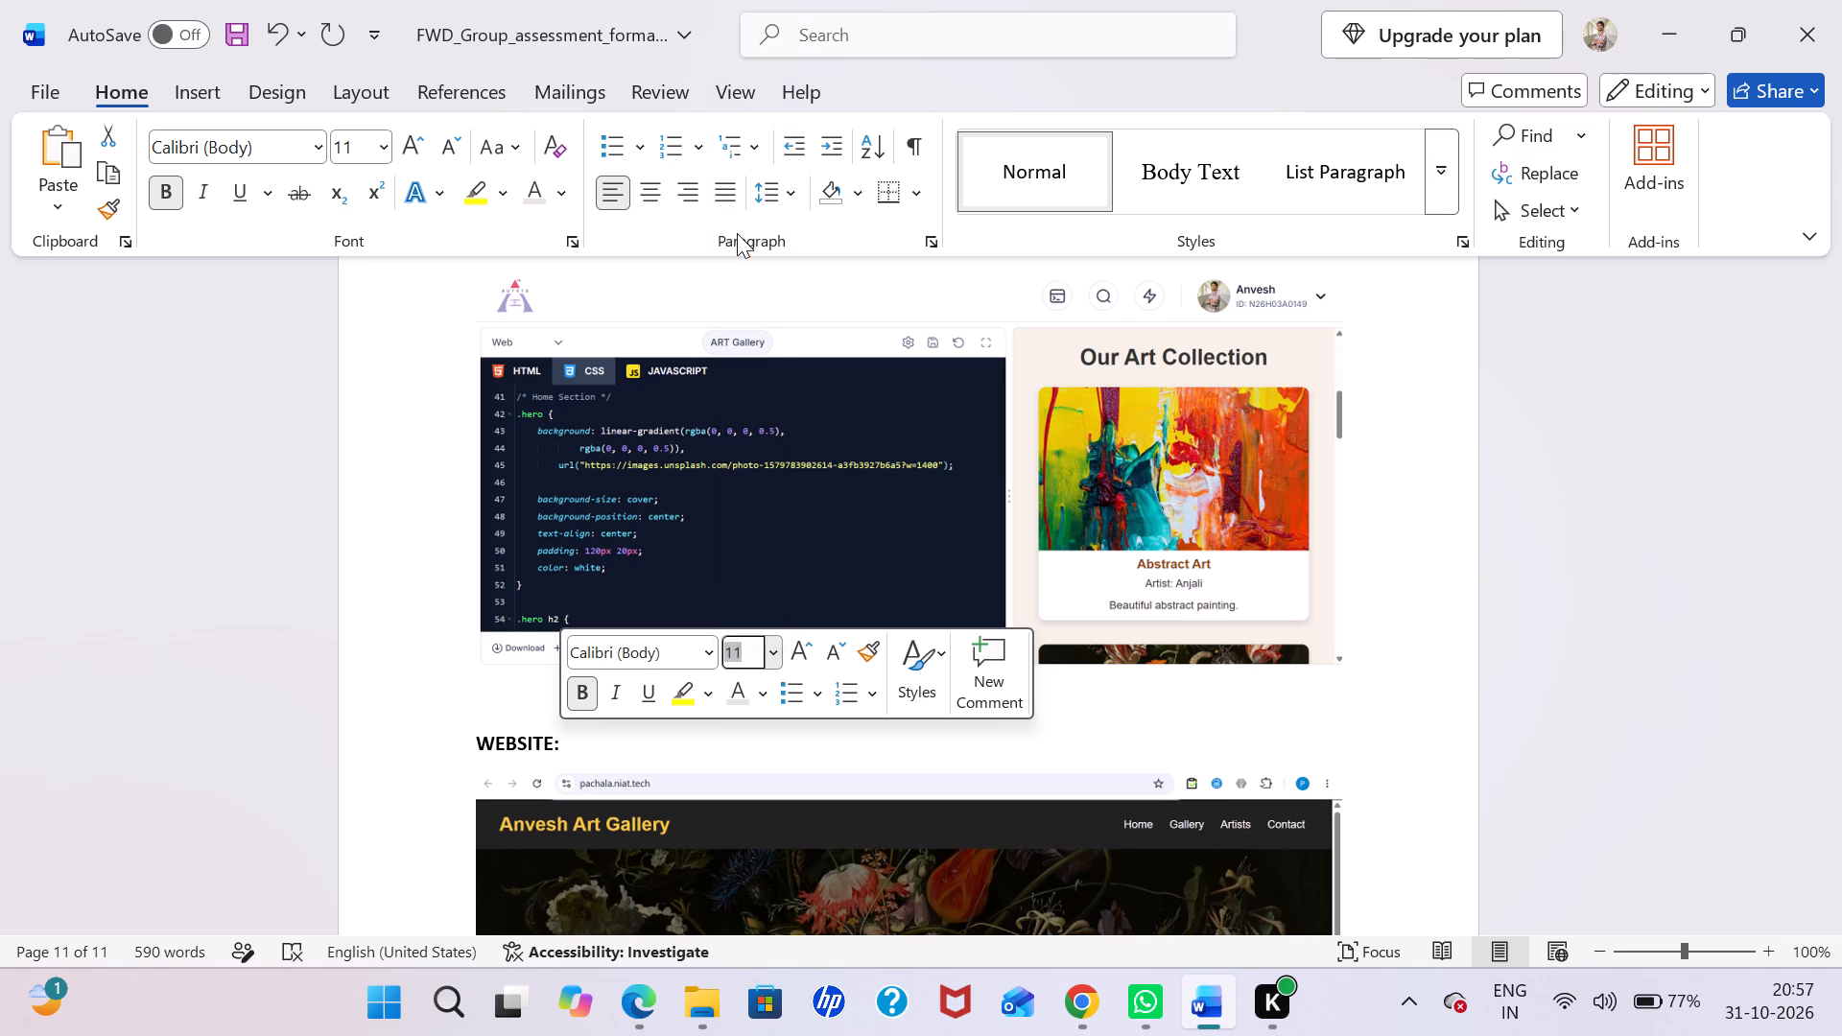
# Look back through the output screenshot and CSS code pages up to the "CCS-CODE" heading to check the document's formatting.
pyautogui.scroll(2, 641, 677)
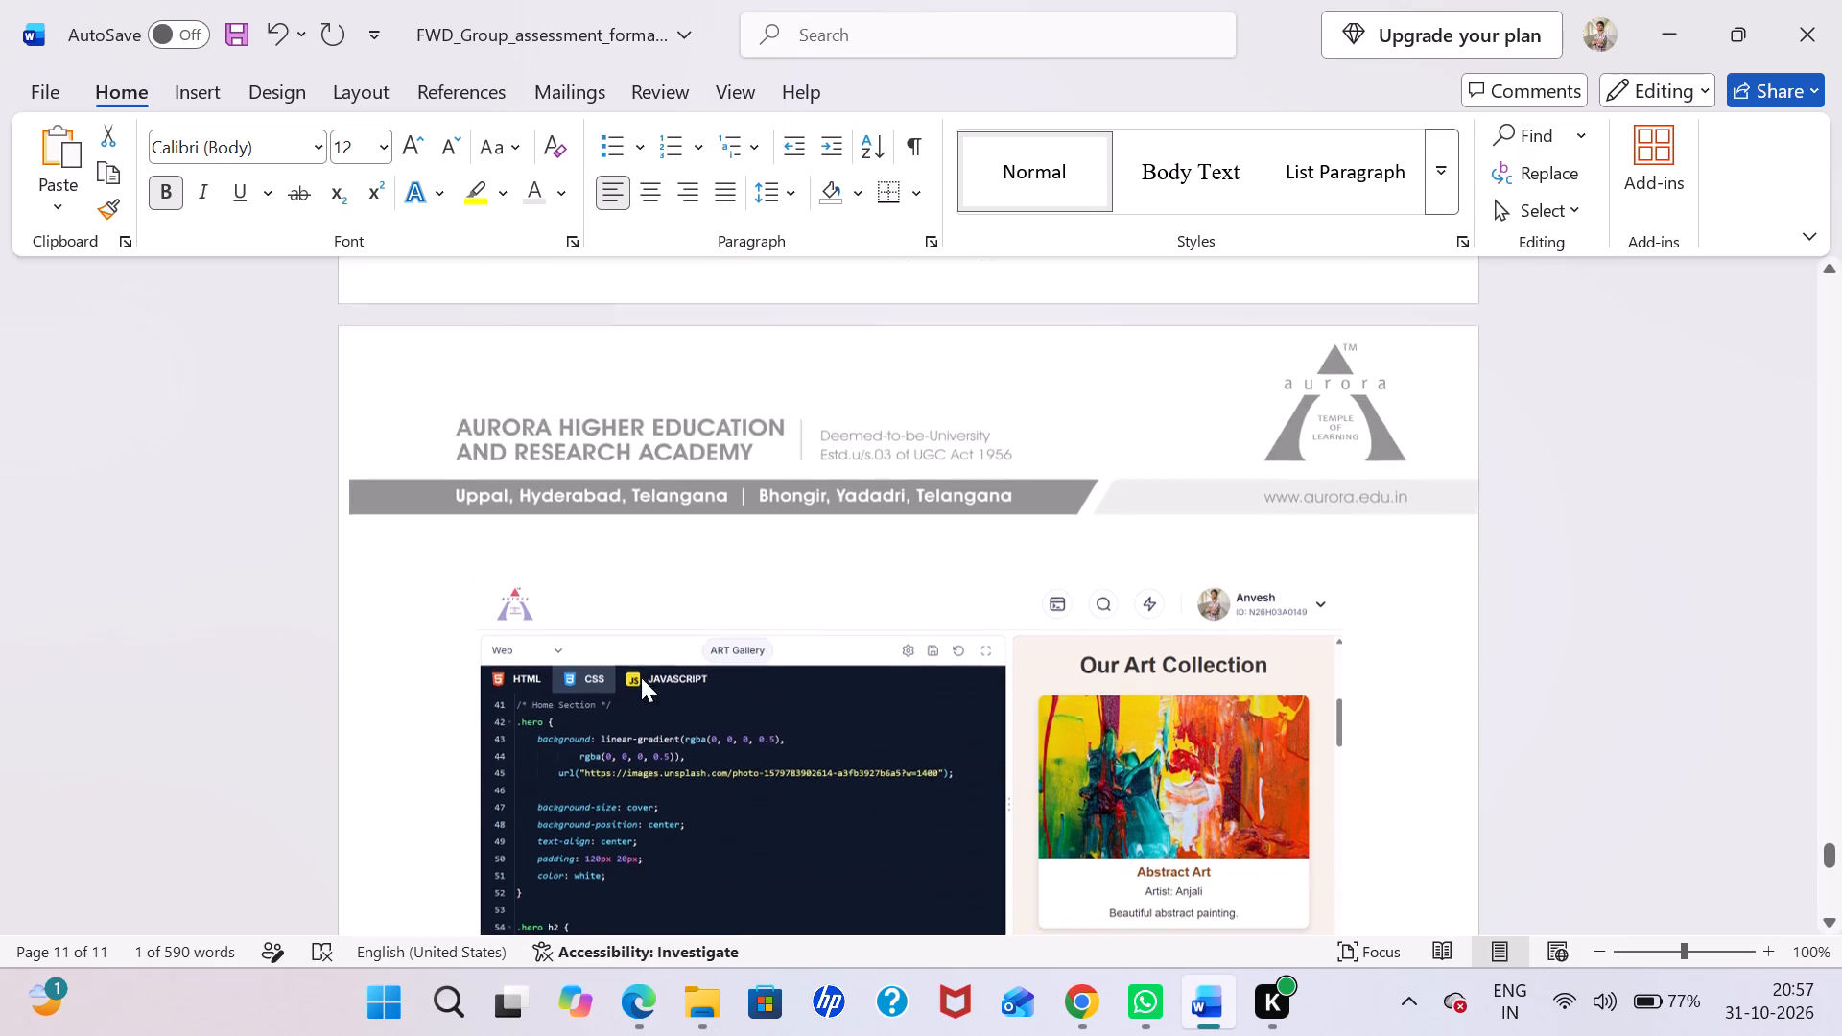
pyautogui.scroll(12, 641, 677)
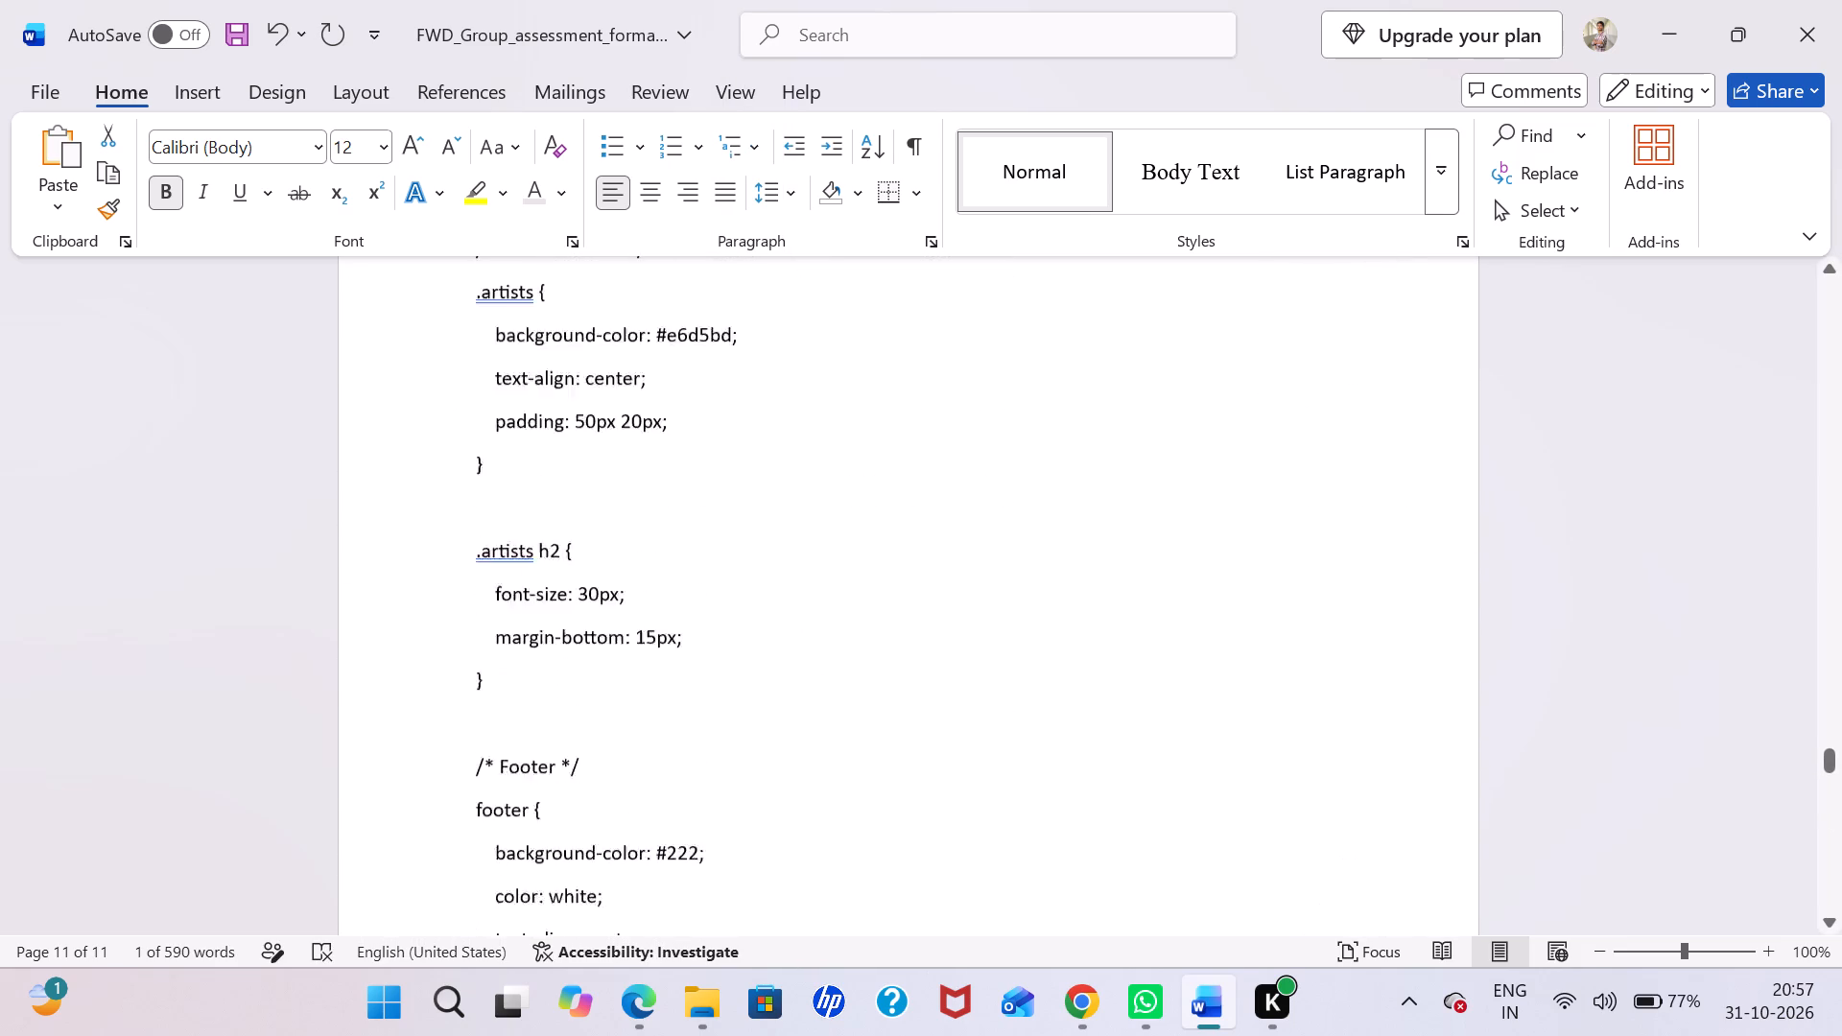
pyautogui.scroll(7, 641, 677)
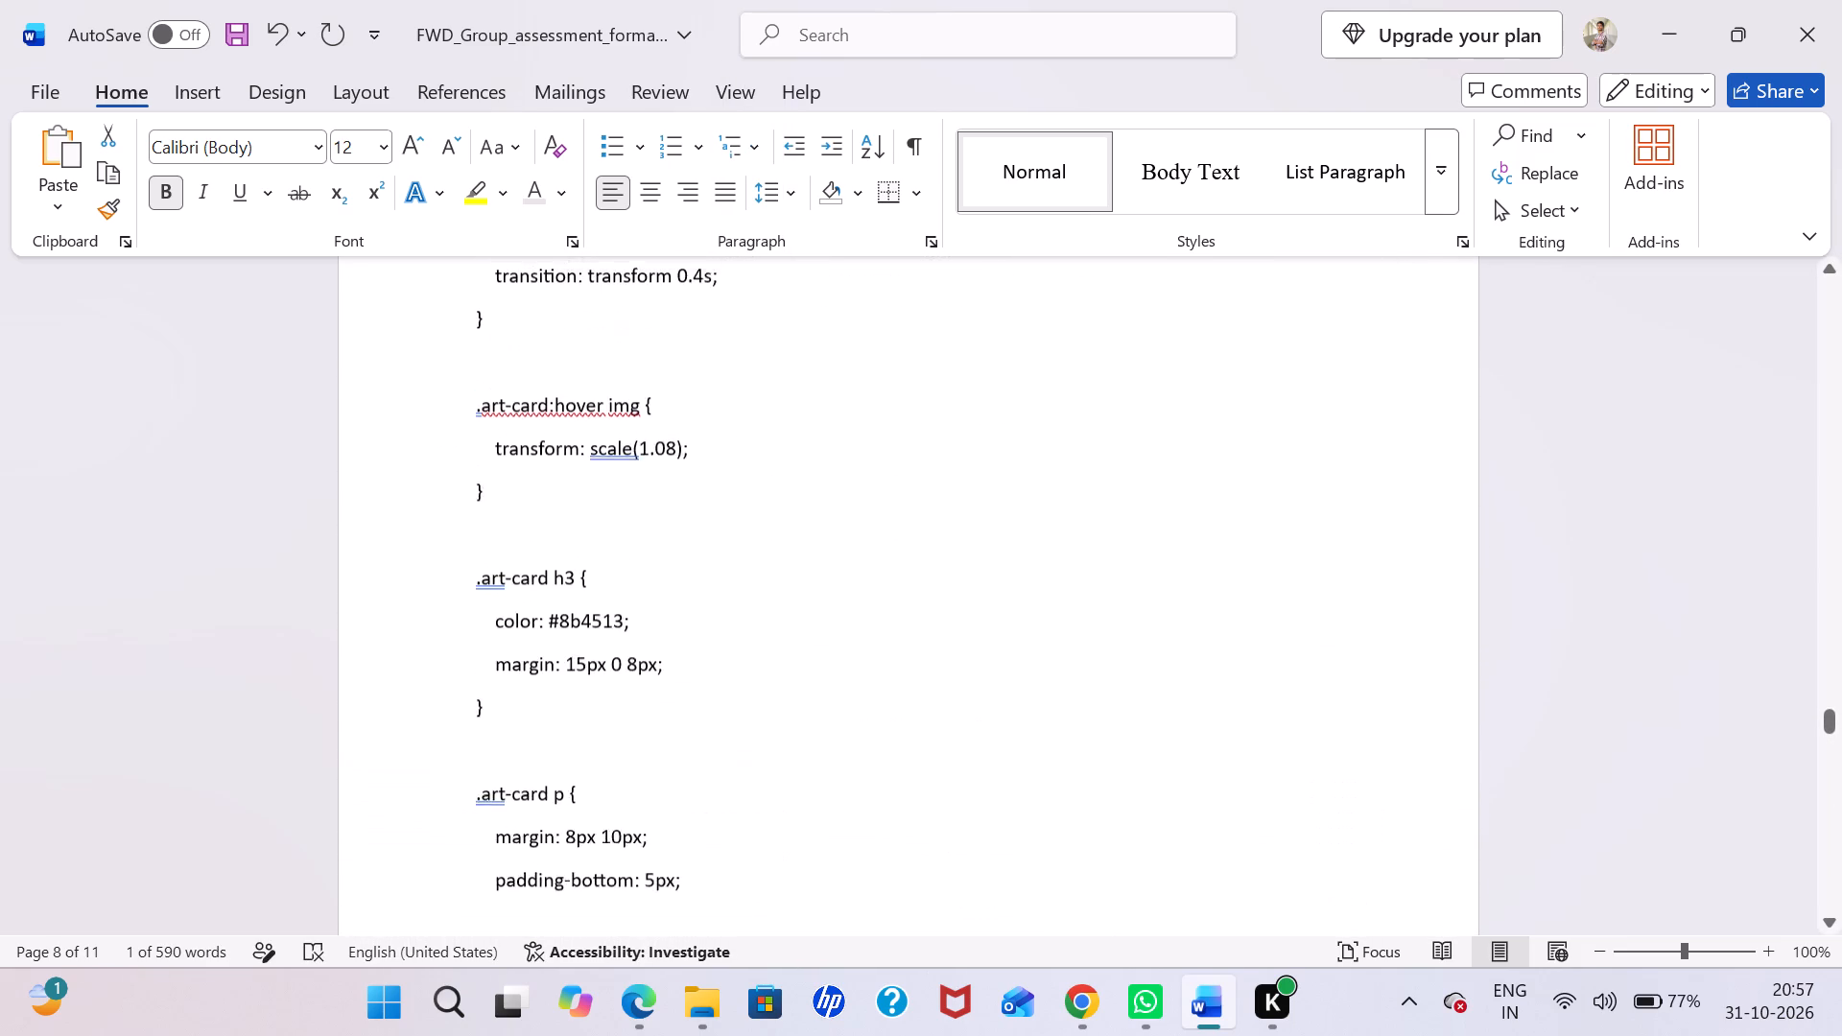
pyautogui.scroll(7, 641, 677)
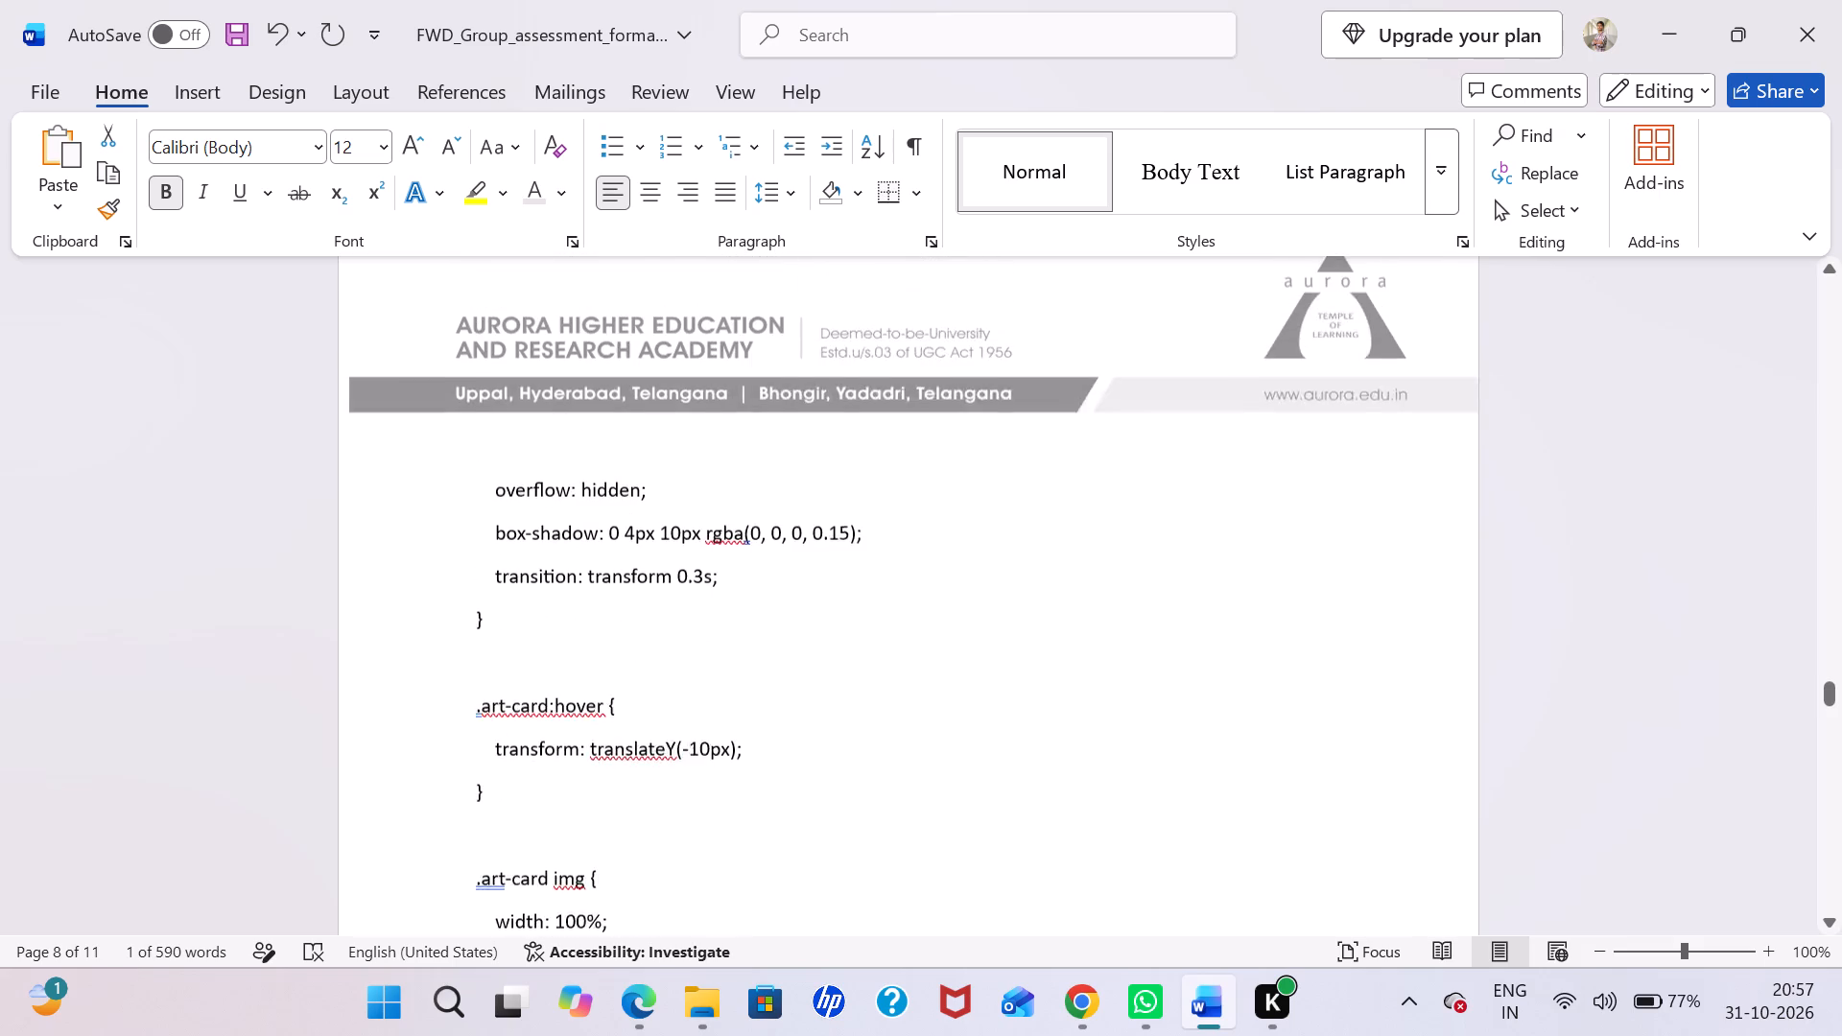
pyautogui.scroll(8, 641, 677)
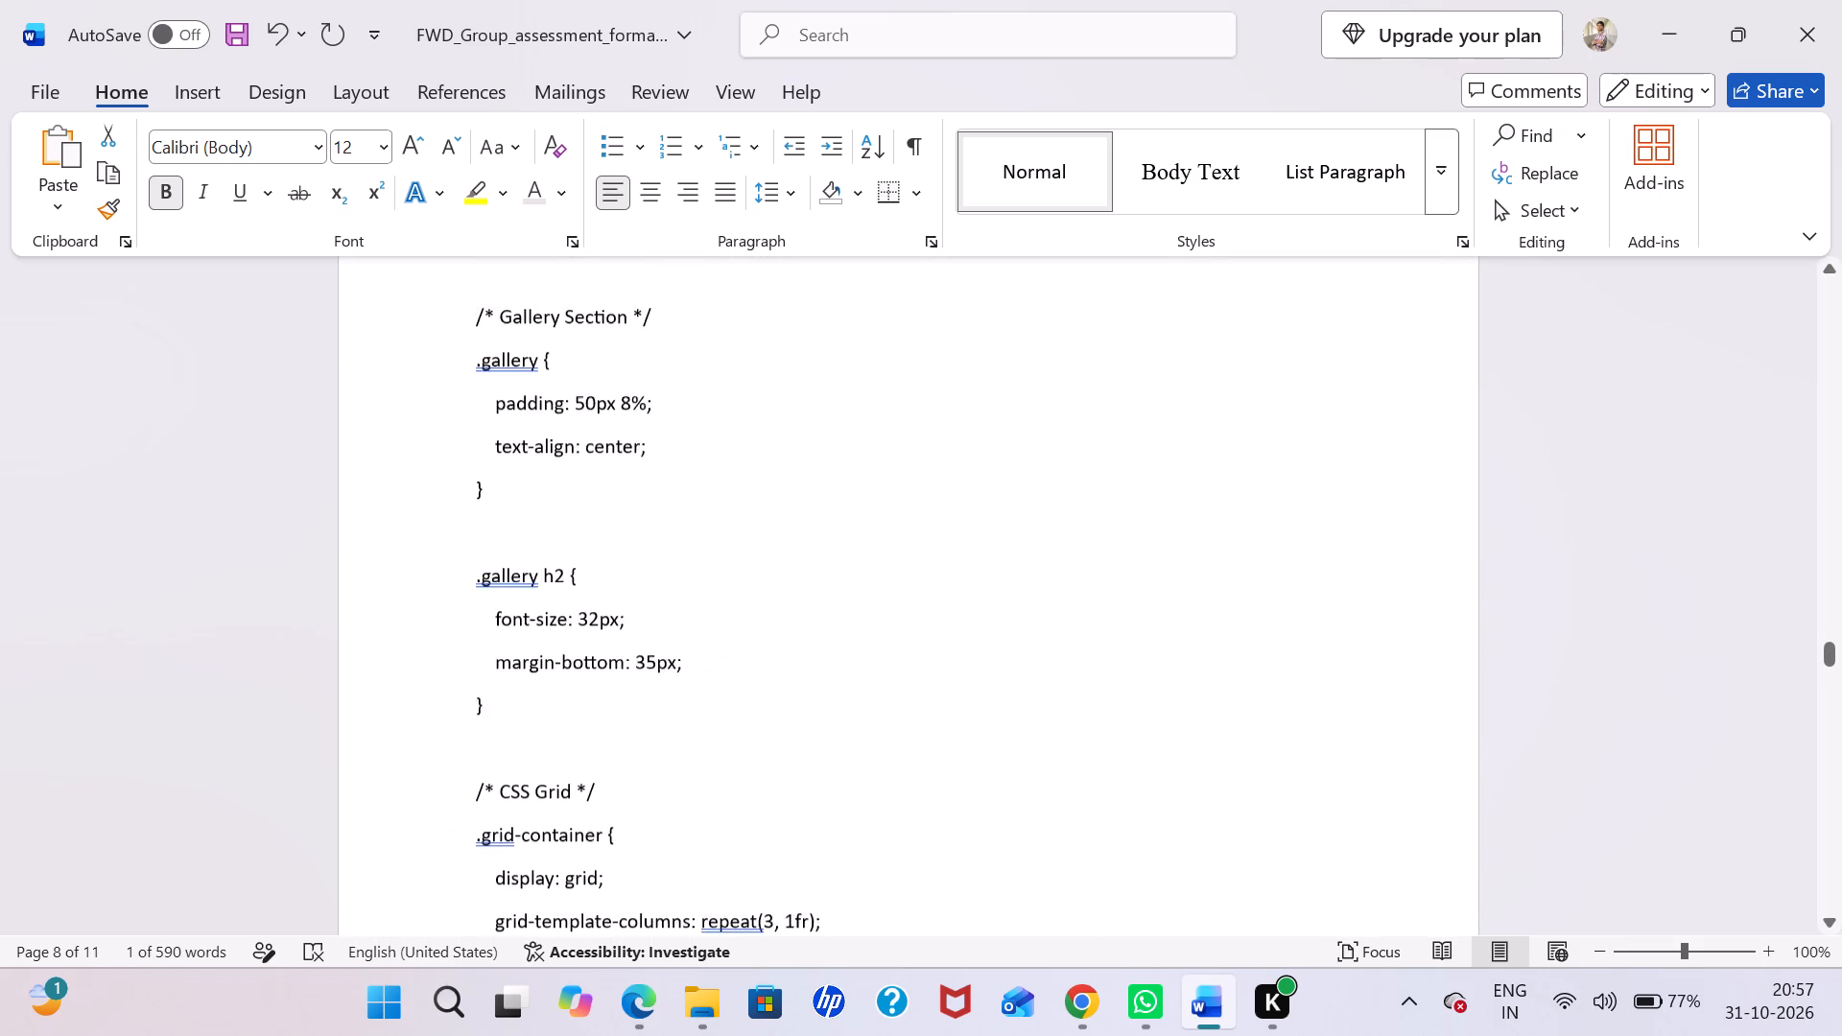
pyautogui.scroll(7, 641, 677)
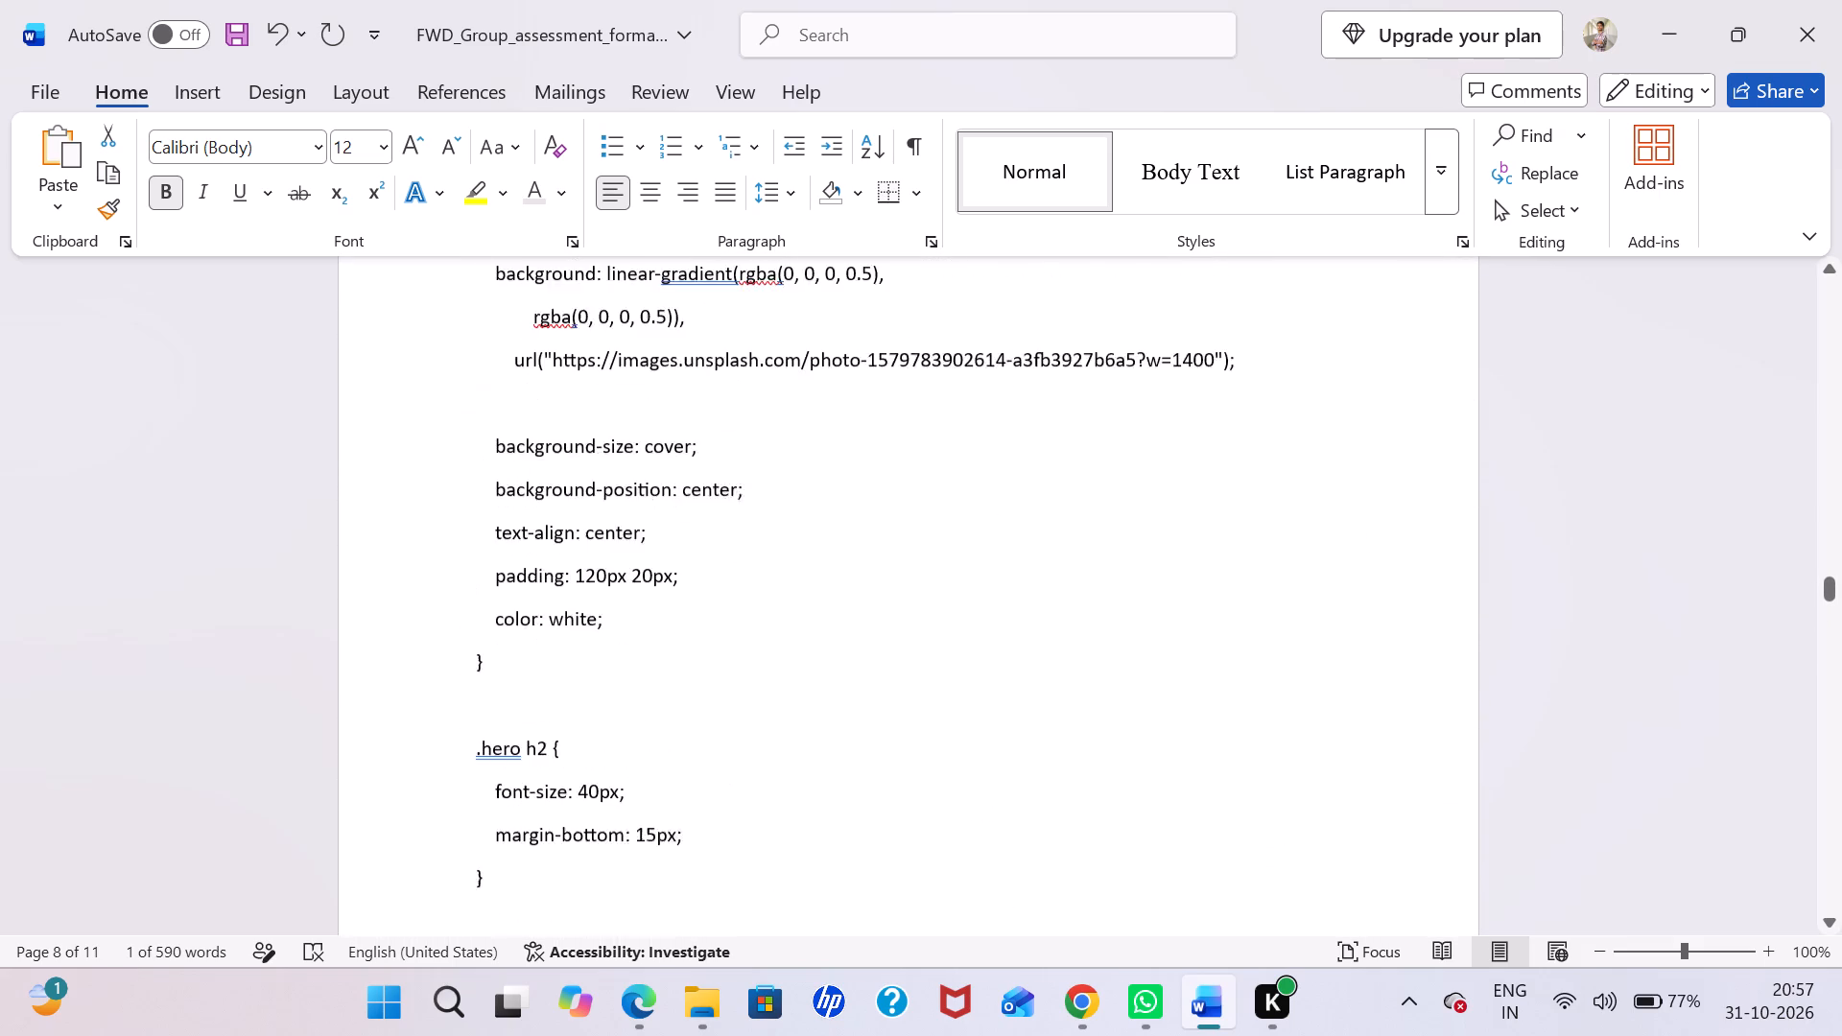
pyautogui.scroll(8, 641, 677)
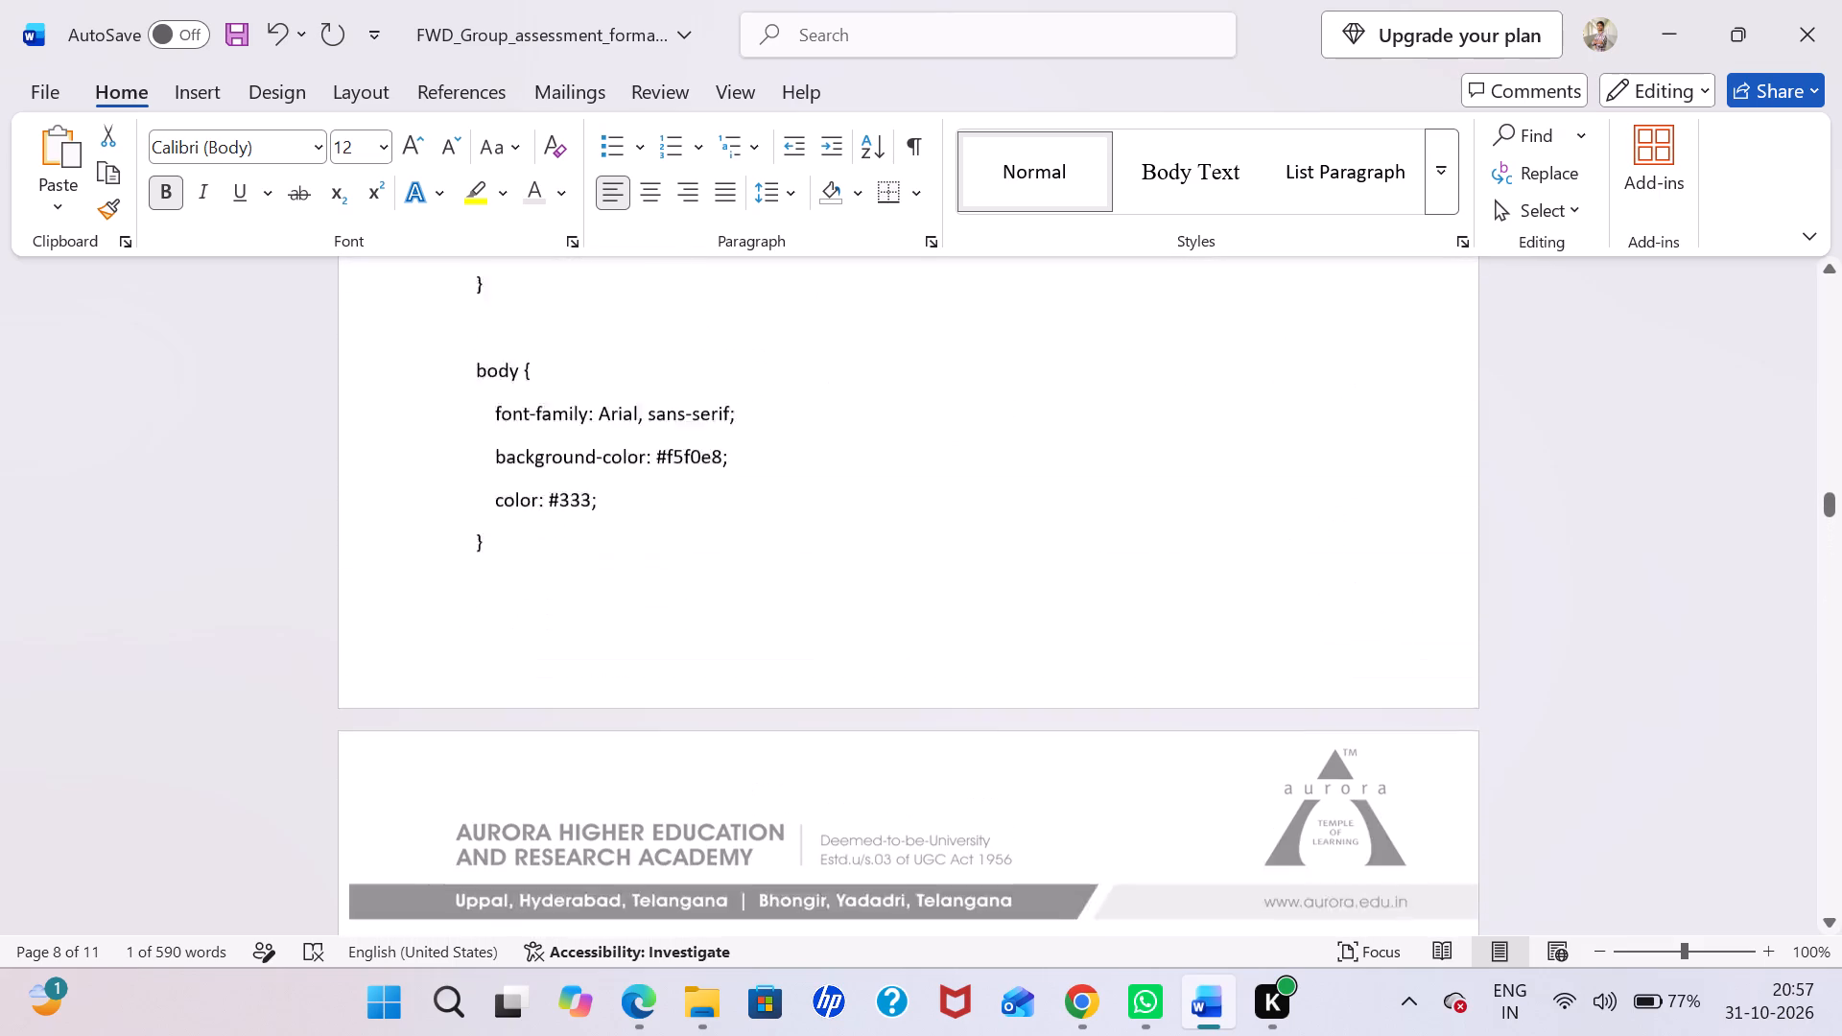
pyautogui.scroll(5, 641, 677)
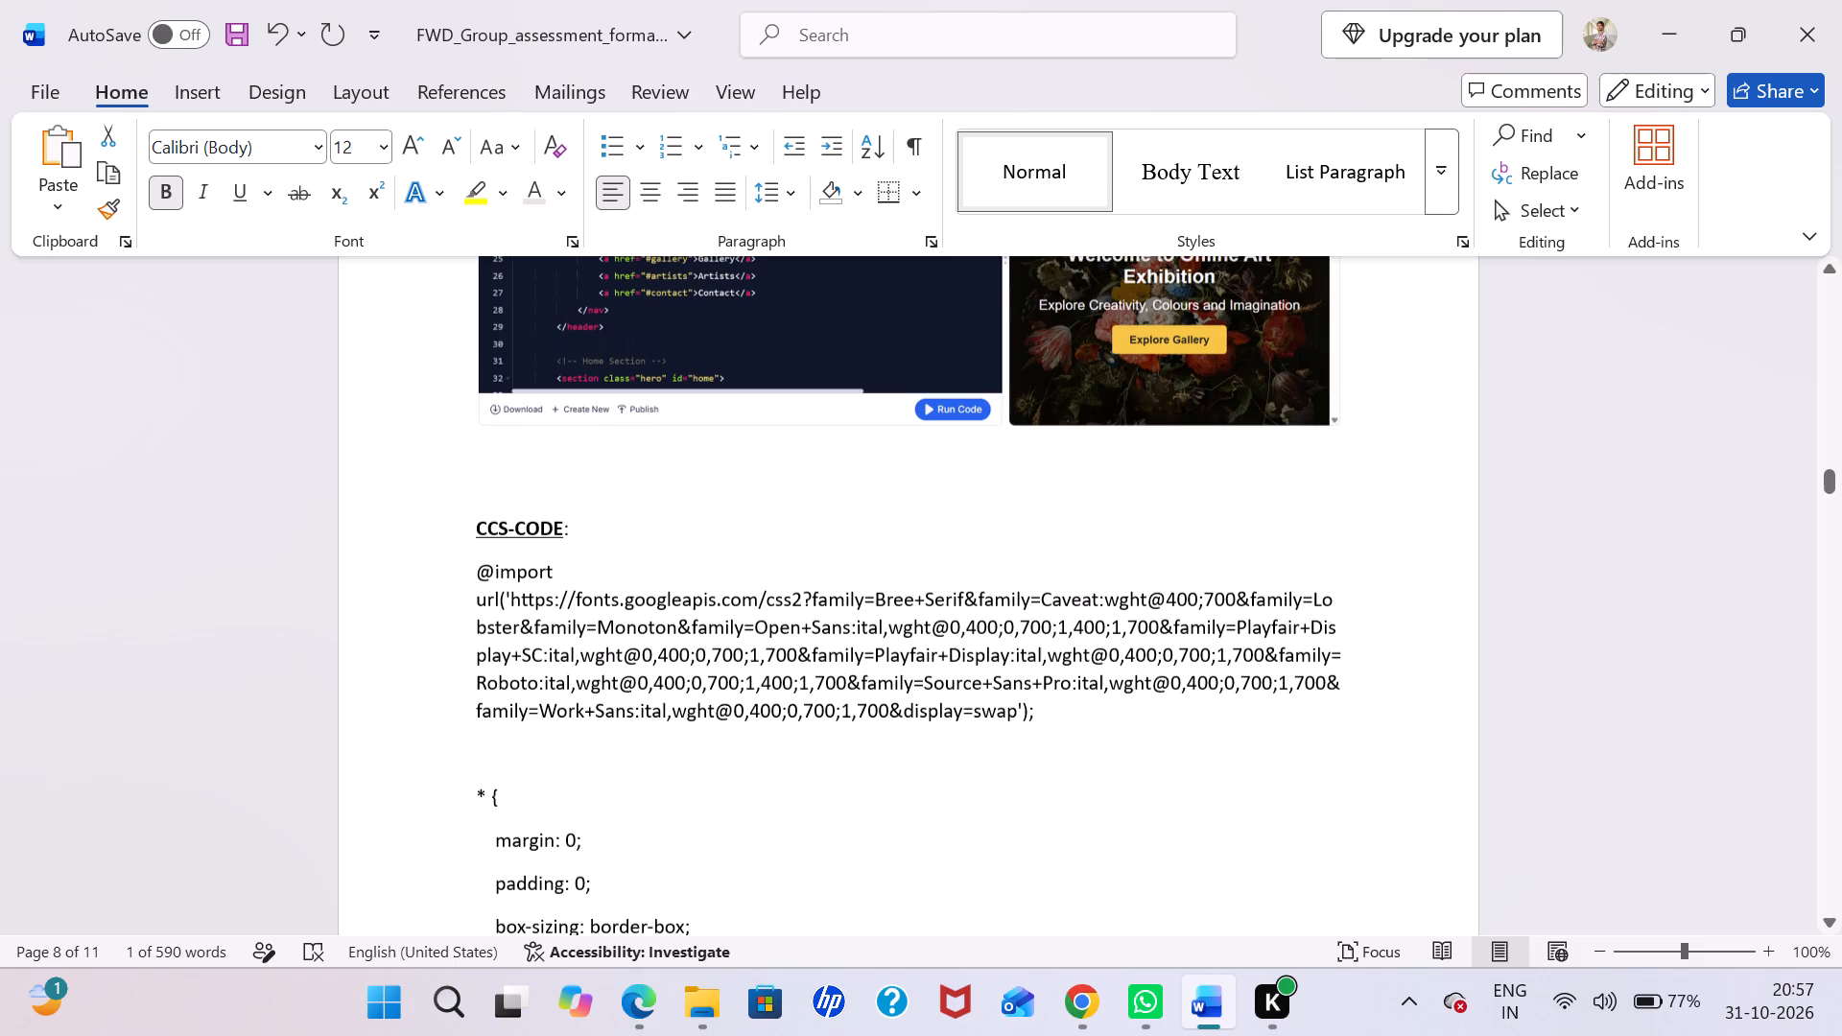
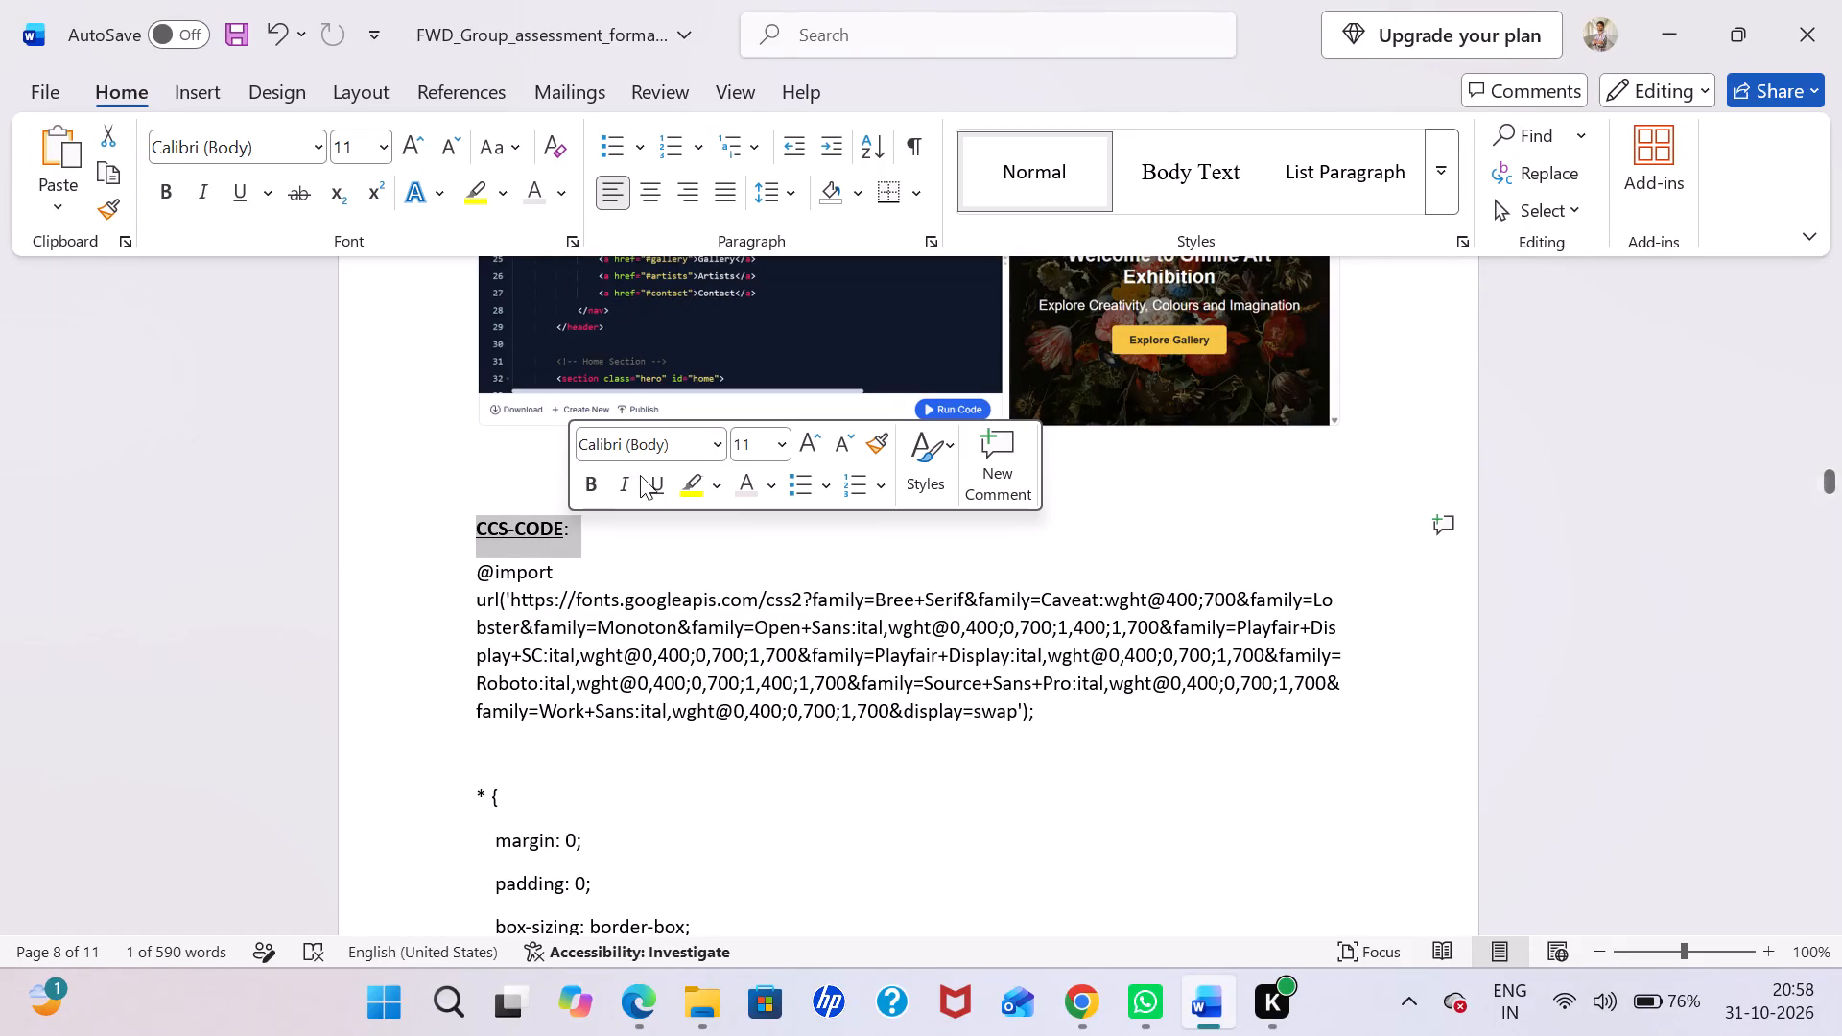
# Set the font size of the "CCS-CODE" heading to 12.
pyautogui.click(783, 441)
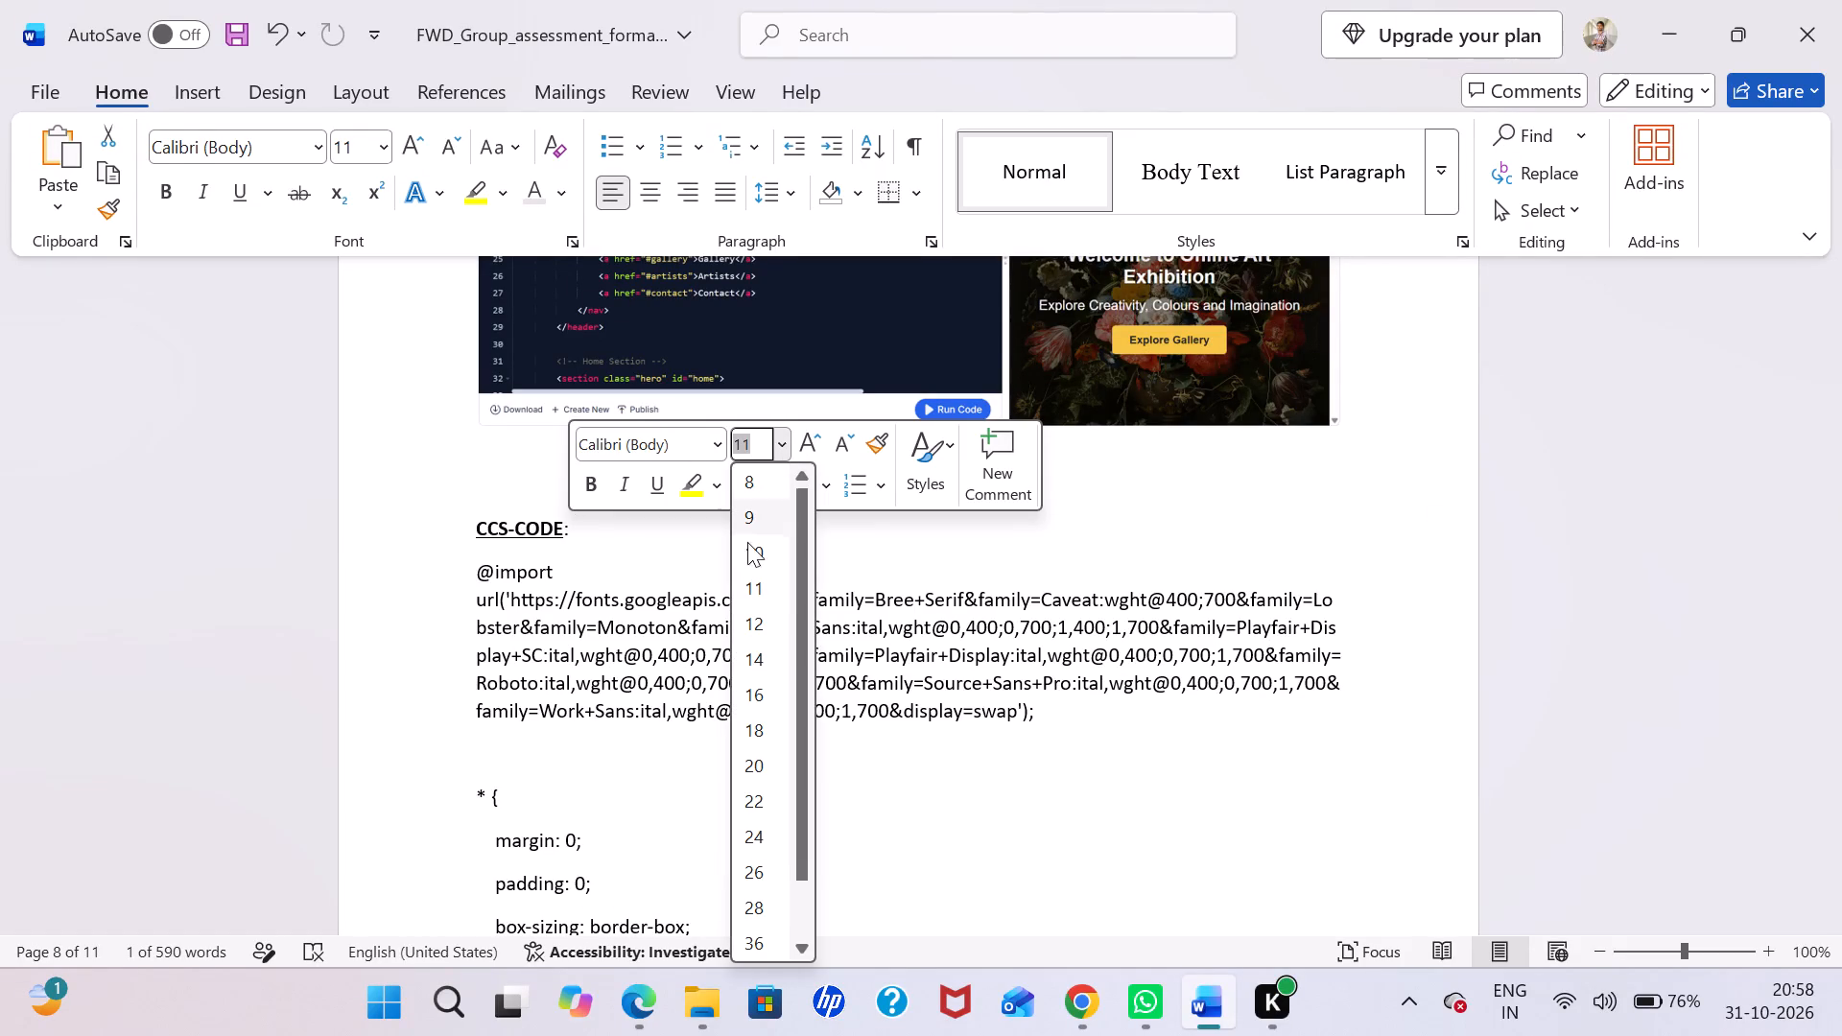
pyautogui.click(760, 613)
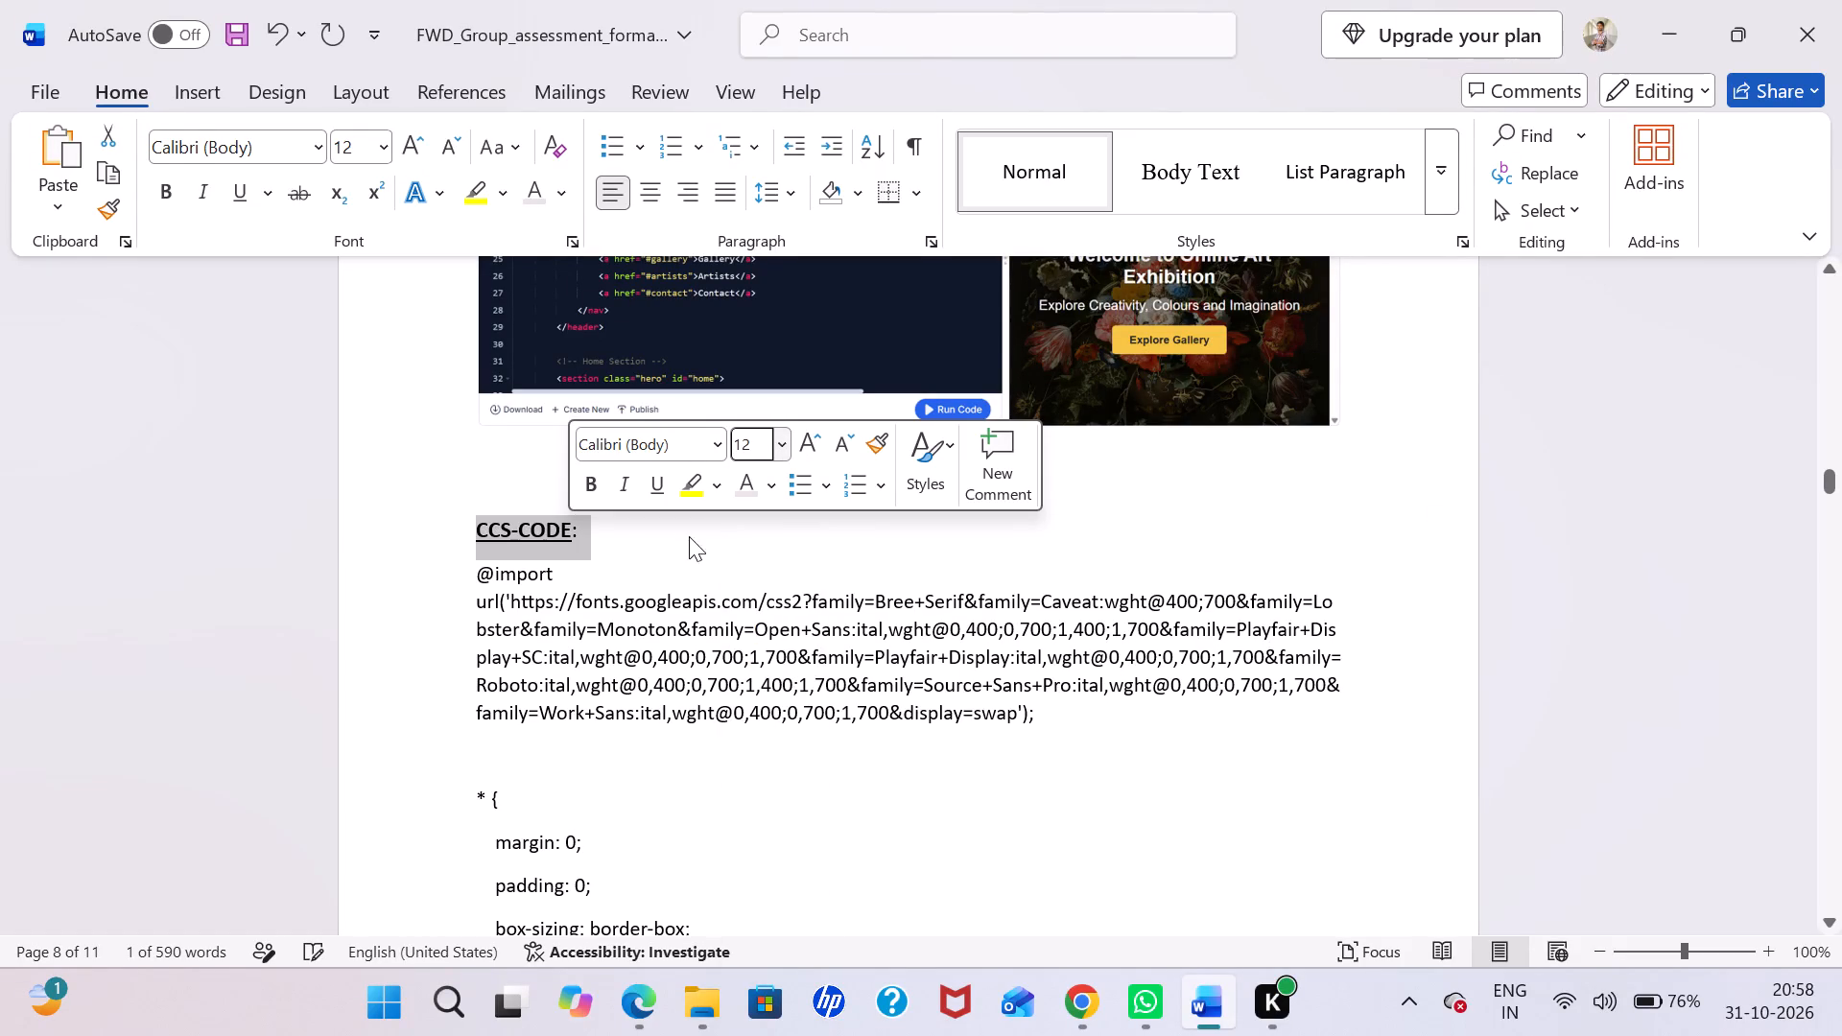
pyautogui.click(675, 536)
# Check the font and size of the "HTML-CODE:" heading on the document's first page.
pyautogui.scroll(10, 623, 459)
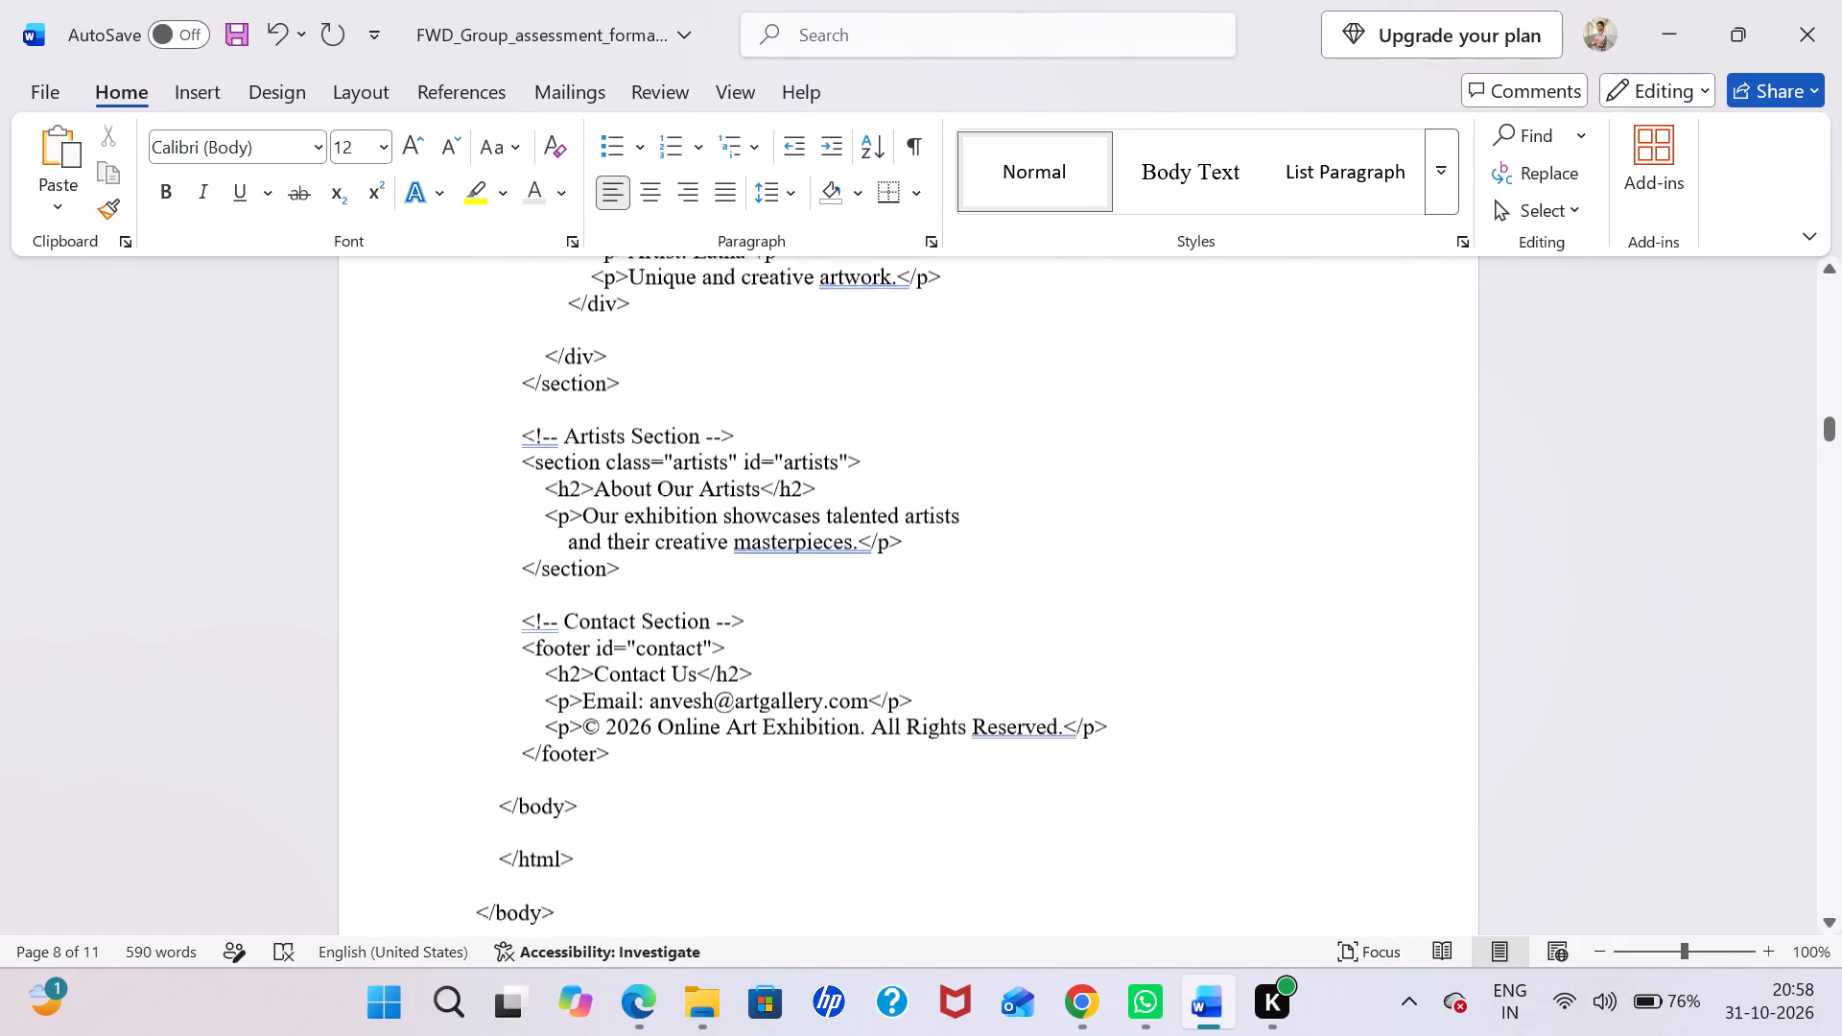
pyautogui.scroll(5, 623, 459)
pyautogui.scroll(-1, 623, 459)
pyautogui.scroll(2, 623, 459)
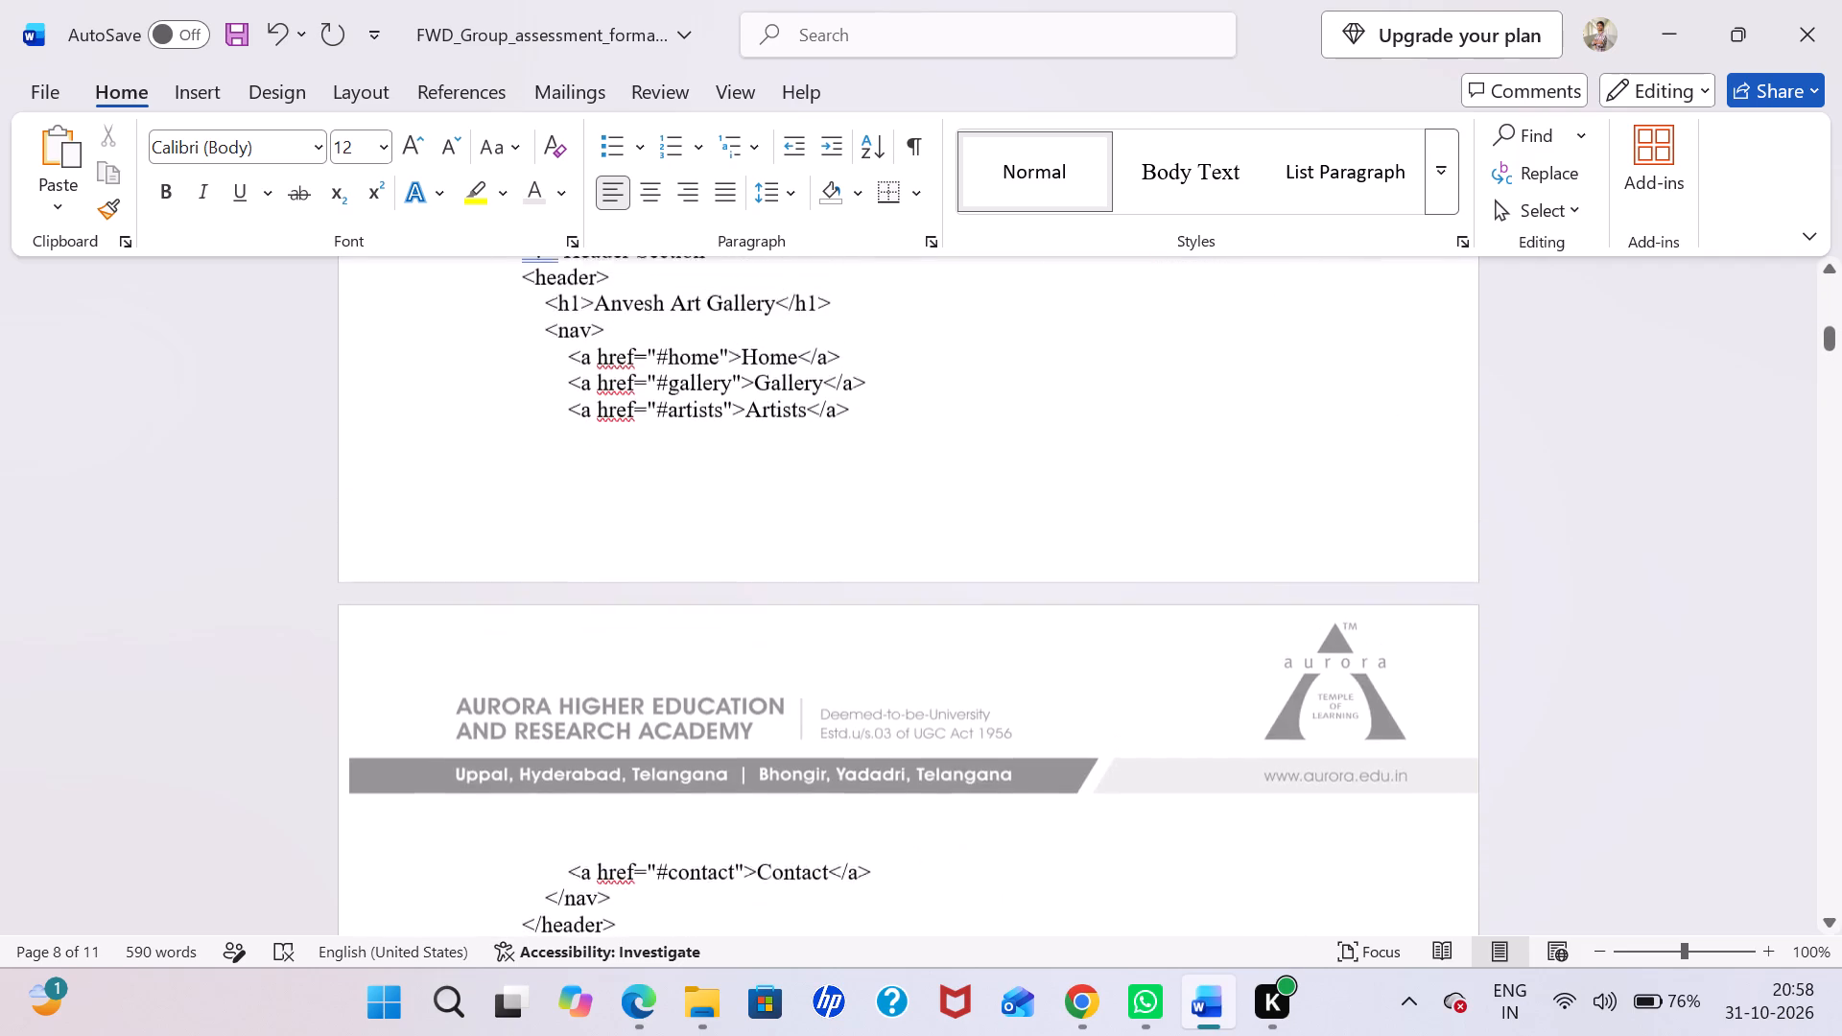
pyautogui.scroll(5, 623, 459)
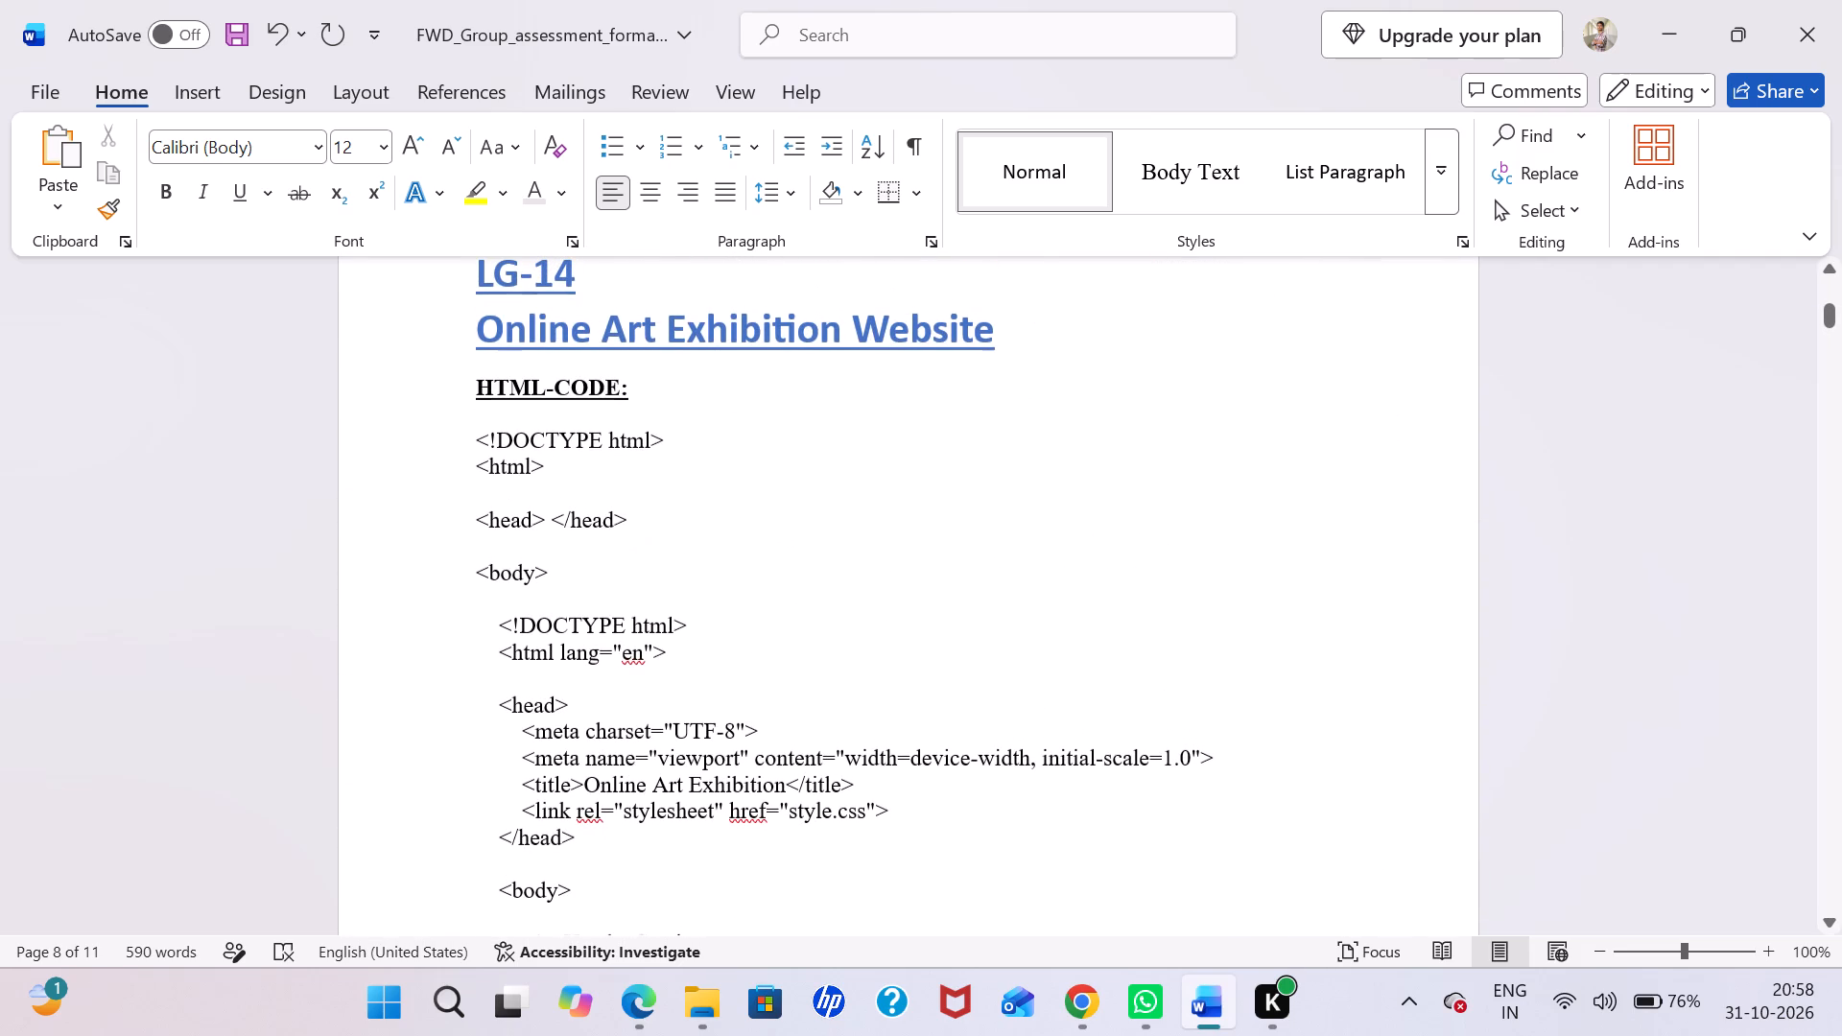
pyautogui.moveTo(472, 388); pyautogui.dragTo(627, 391)
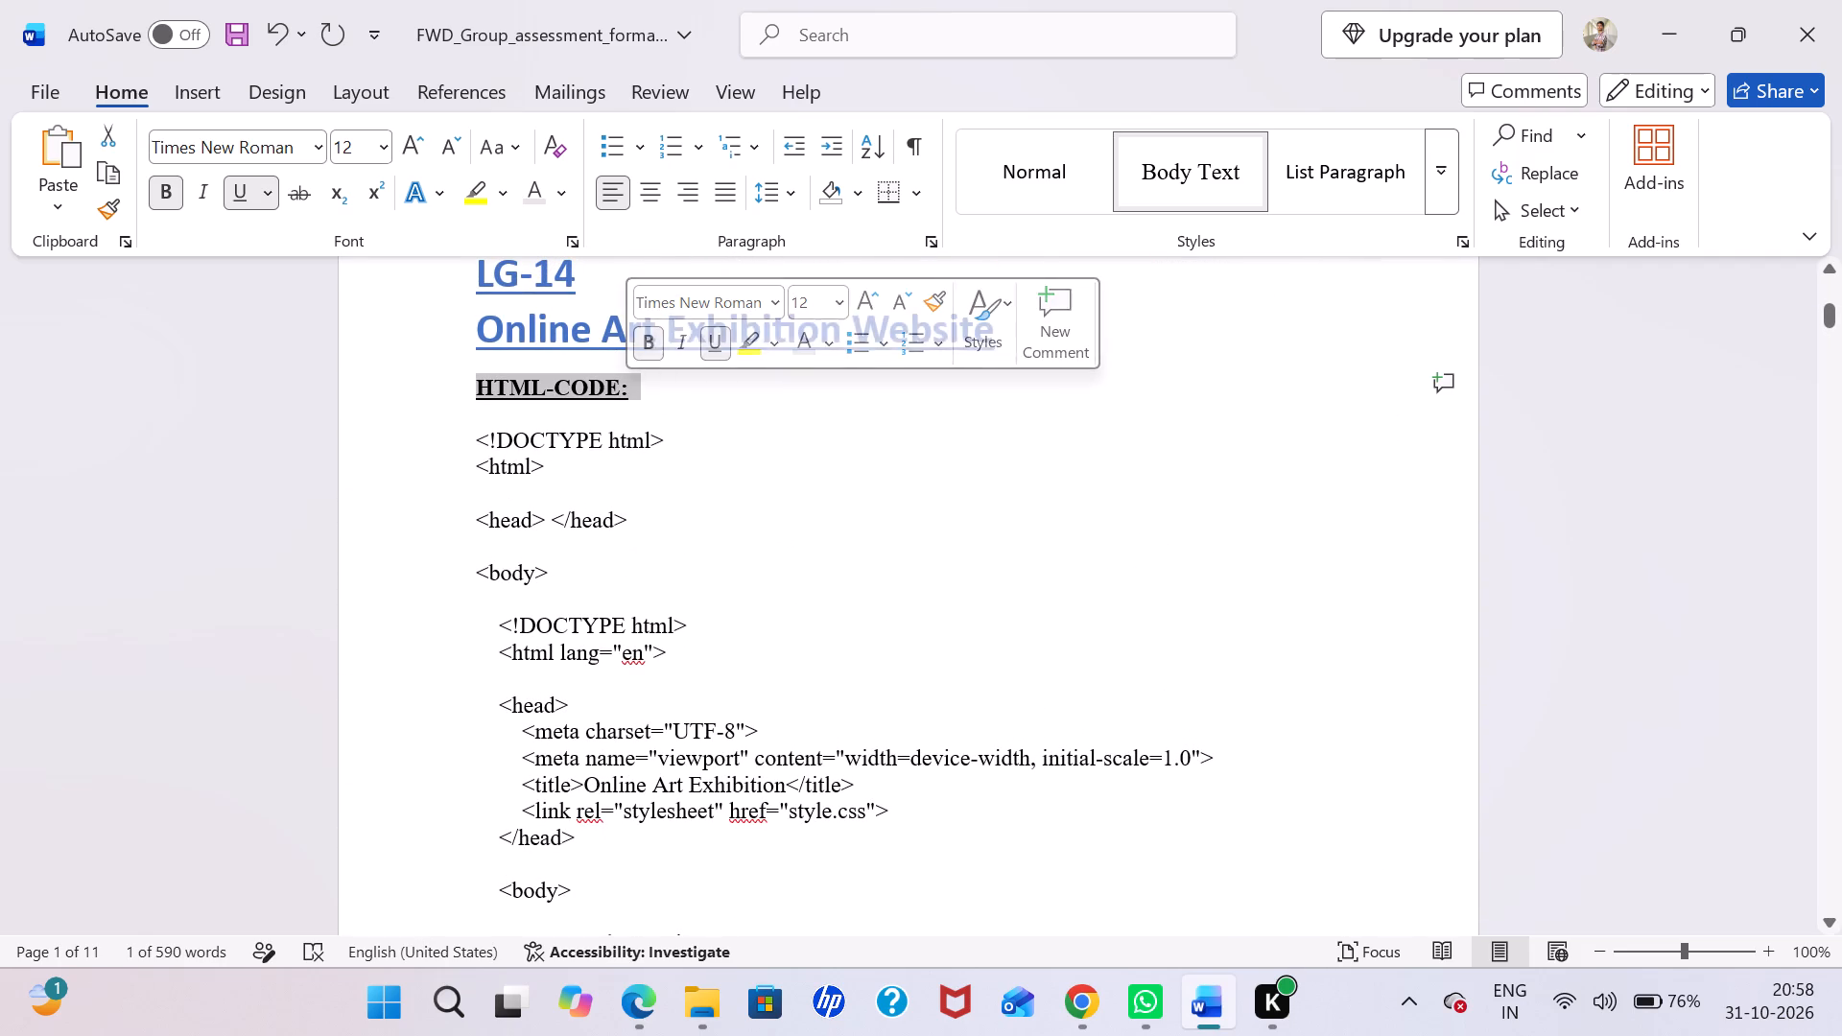
pyautogui.click(779, 425)
# Look through the code pages down to the "WEBSITE:" heading and "URL:" label at the document's end.
pyautogui.scroll(-11, 740, 523)
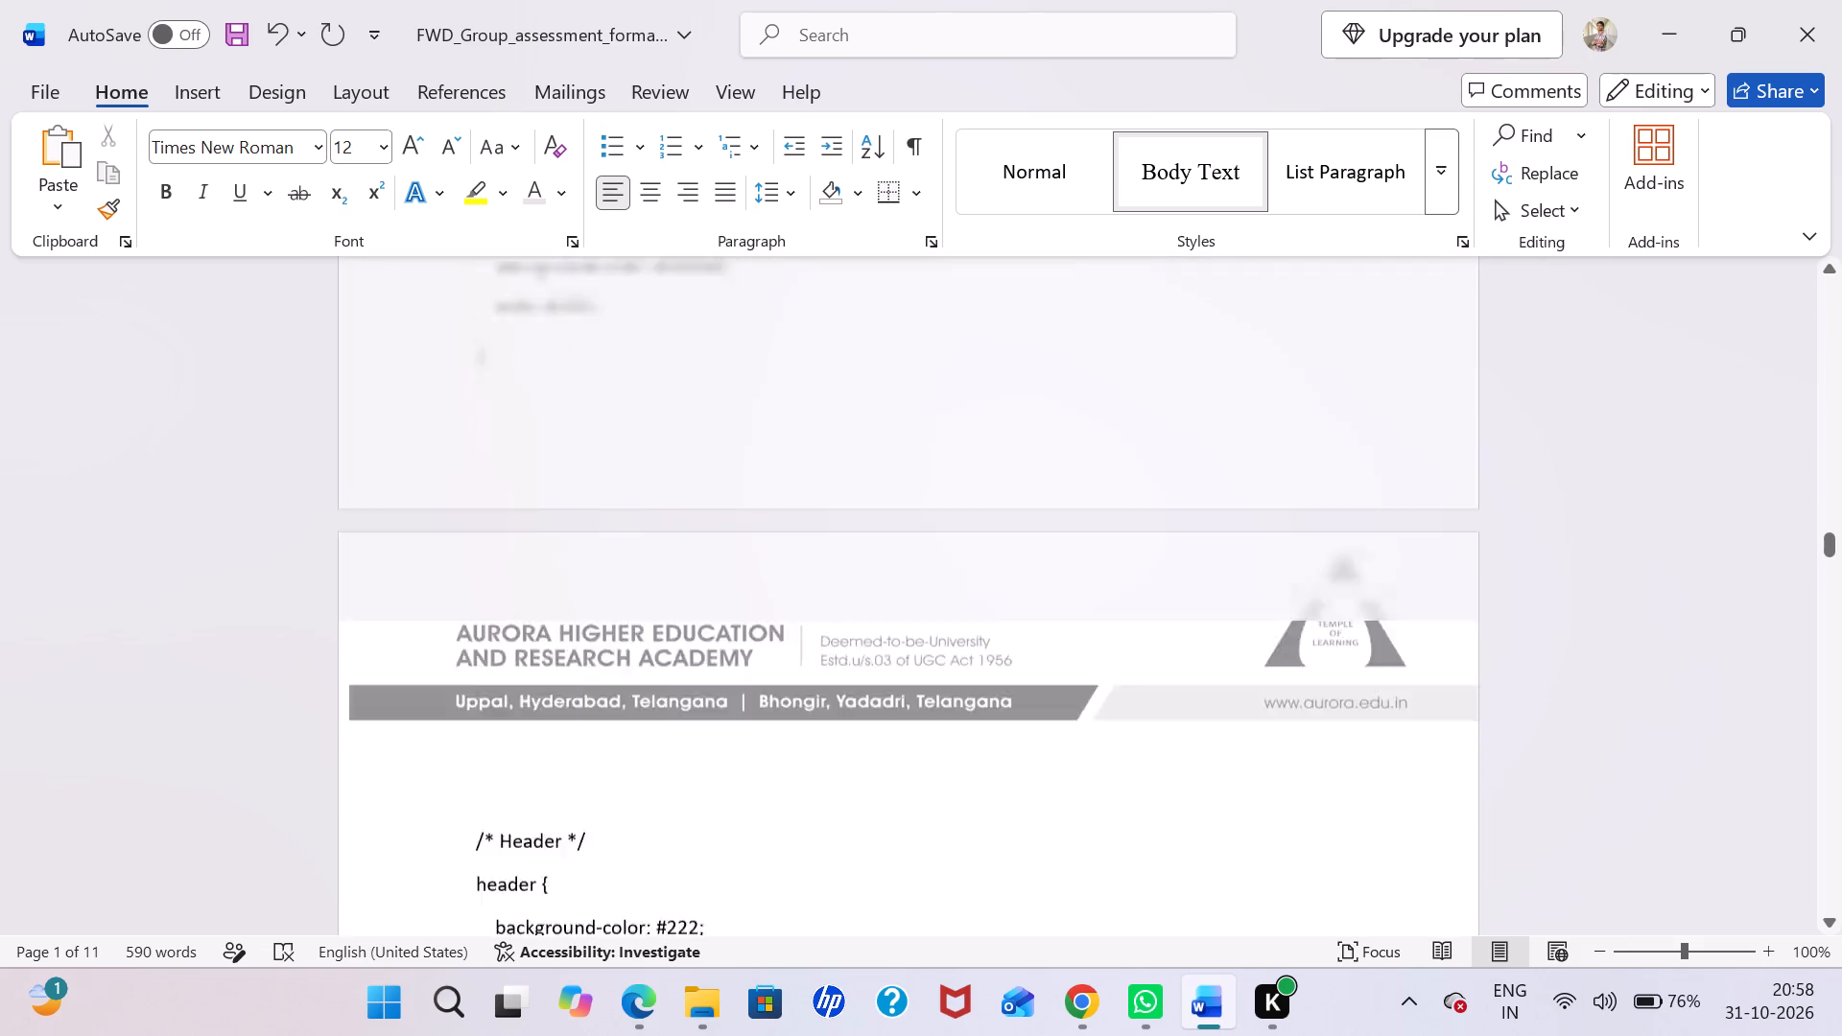
pyautogui.scroll(-9, 740, 523)
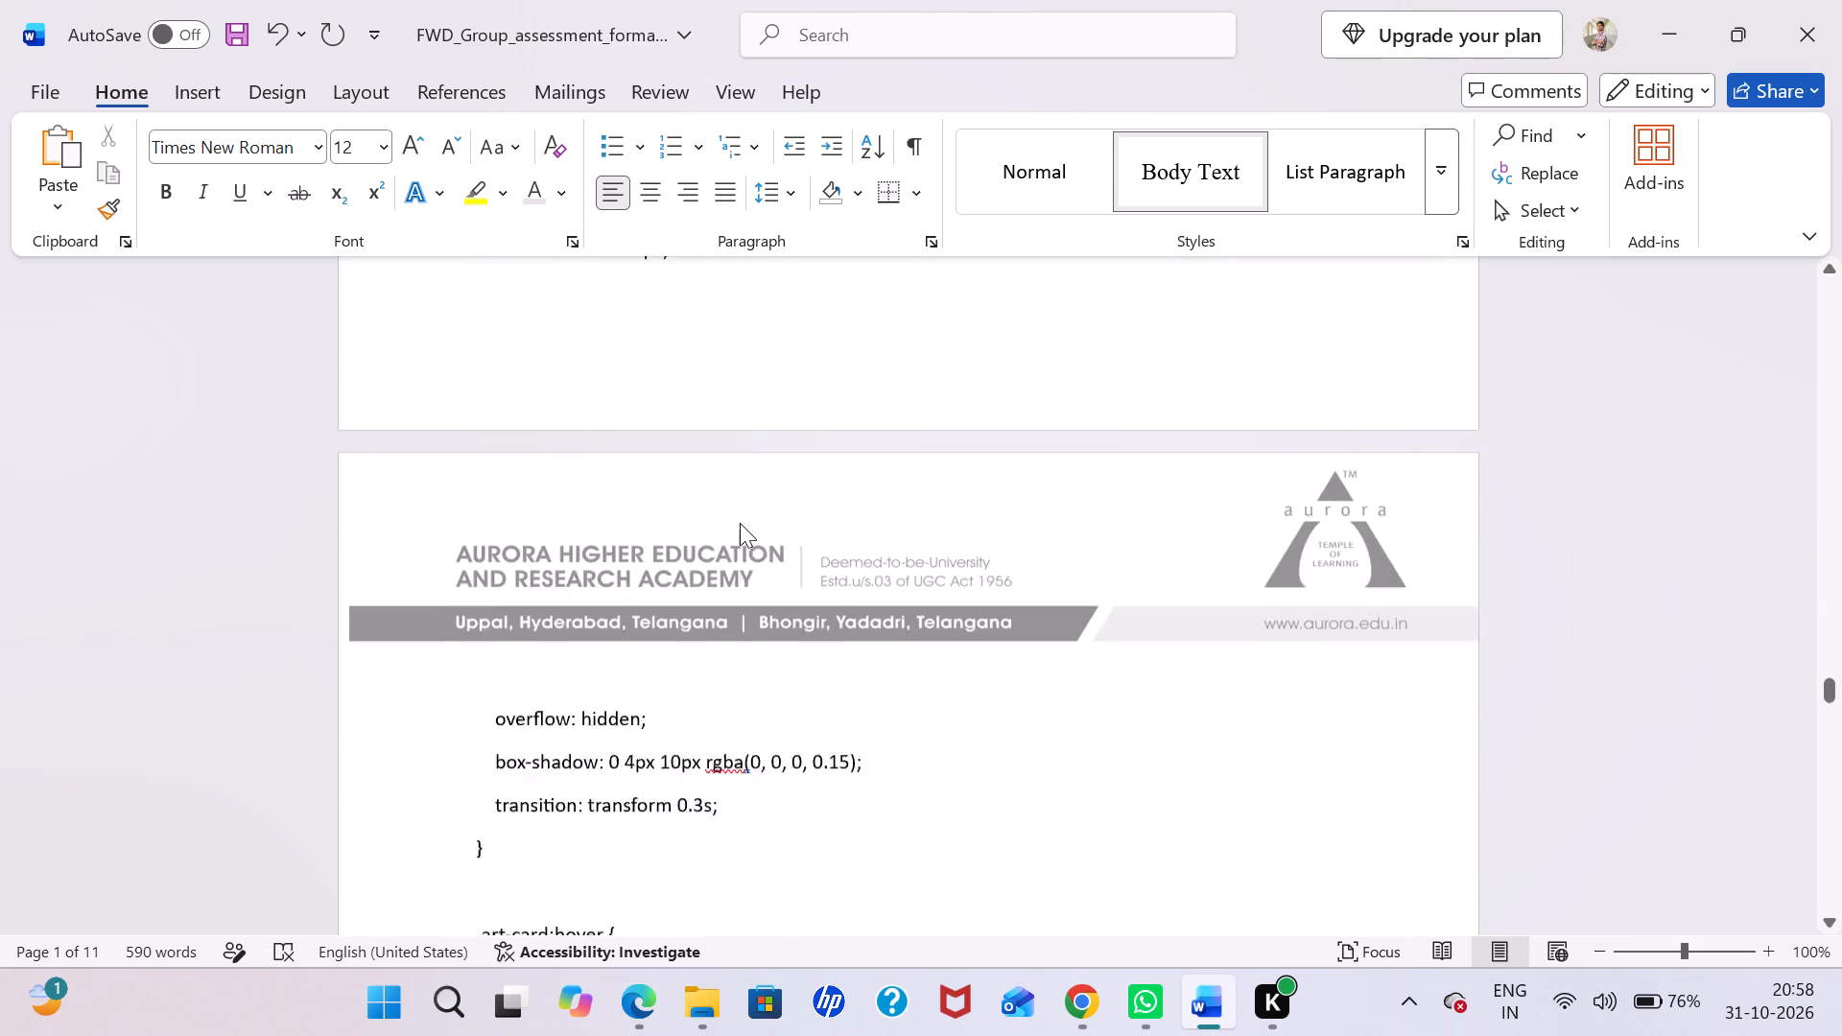
pyautogui.scroll(-3, 740, 523)
pyautogui.scroll(-20, 740, 523)
pyautogui.scroll(-5, 740, 523)
pyautogui.scroll(1, 740, 523)
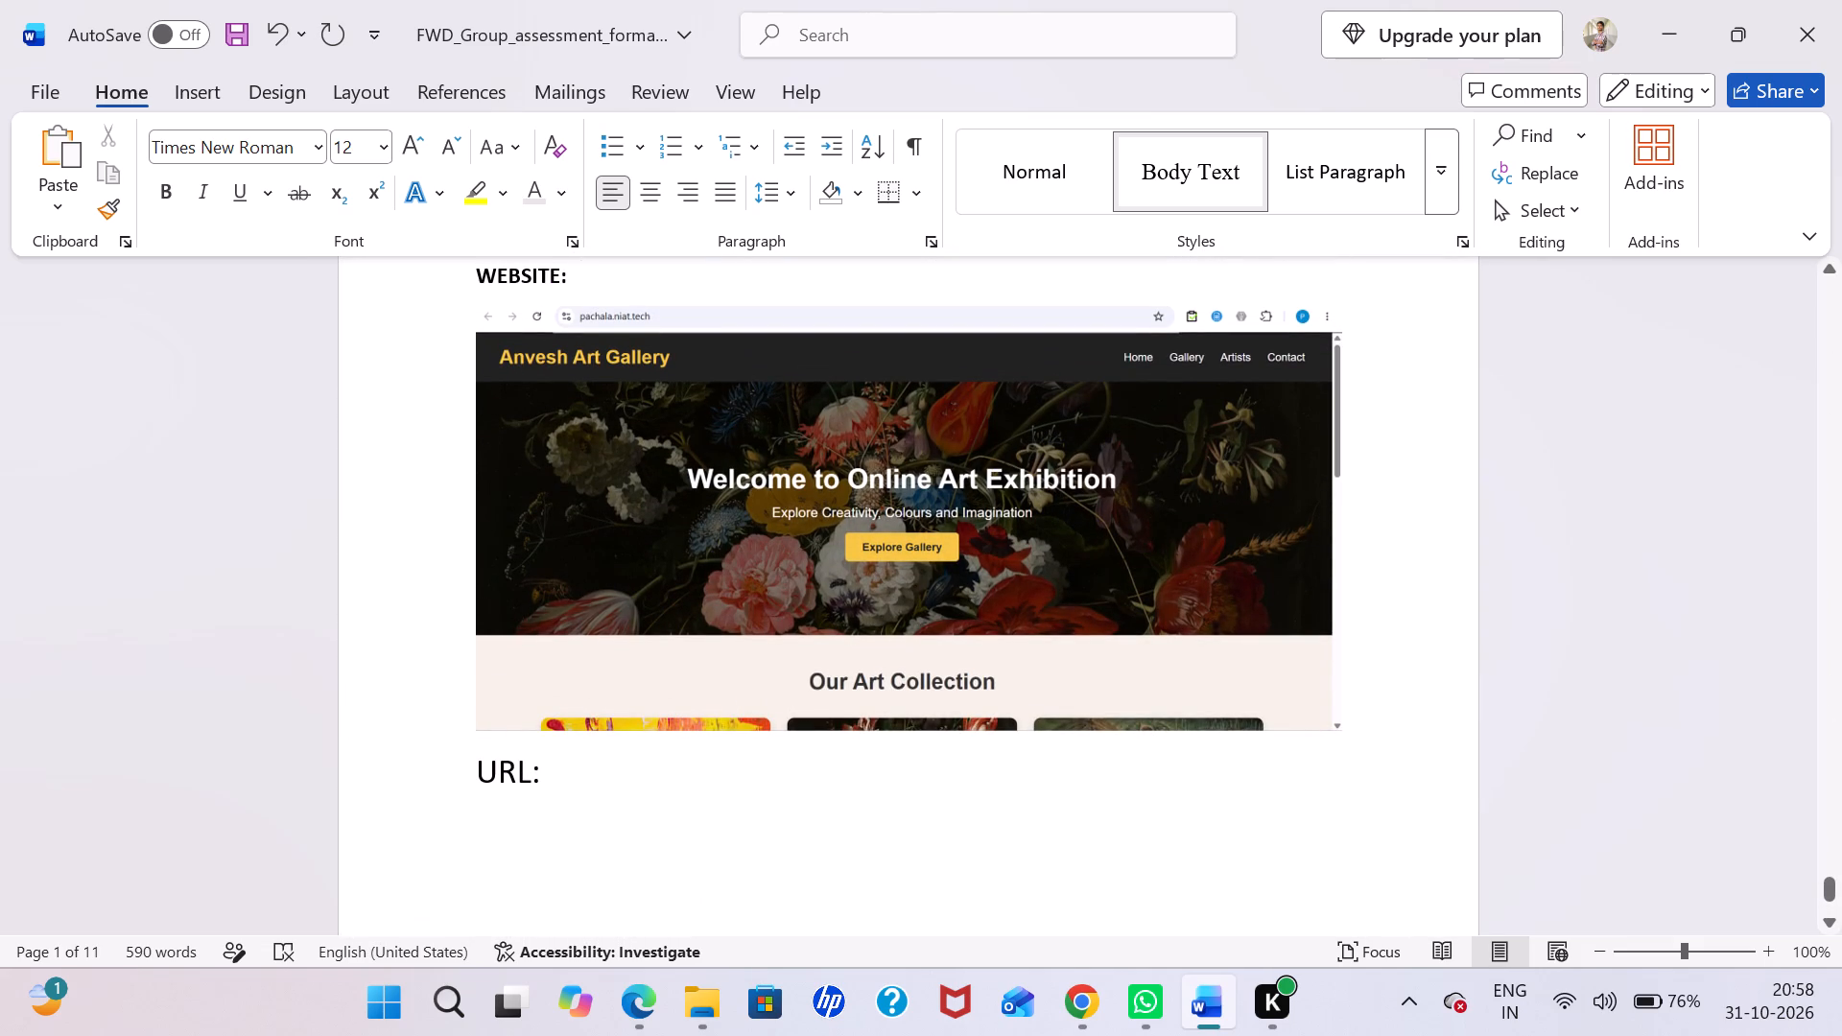
# Make the colon of the "URL:" label below the website screenshot bold.
pyautogui.moveTo(529, 770); pyautogui.dragTo(542, 772)
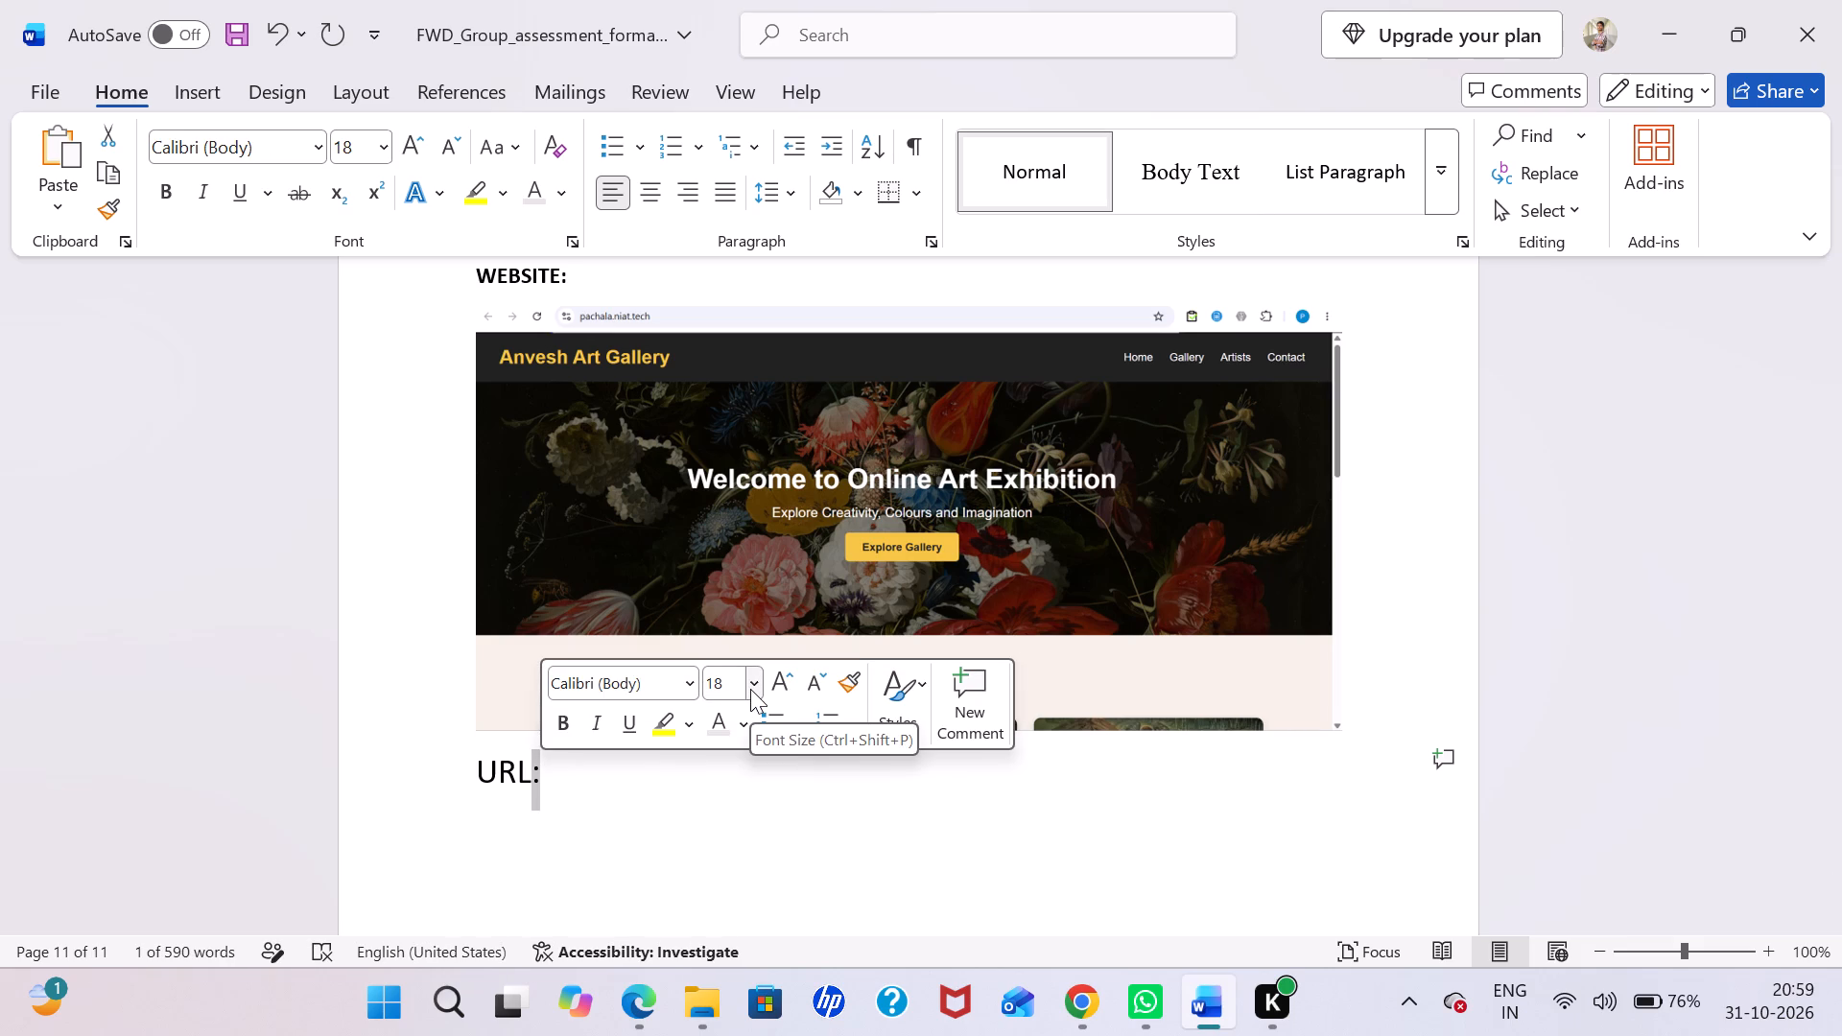
pyautogui.click(559, 725)
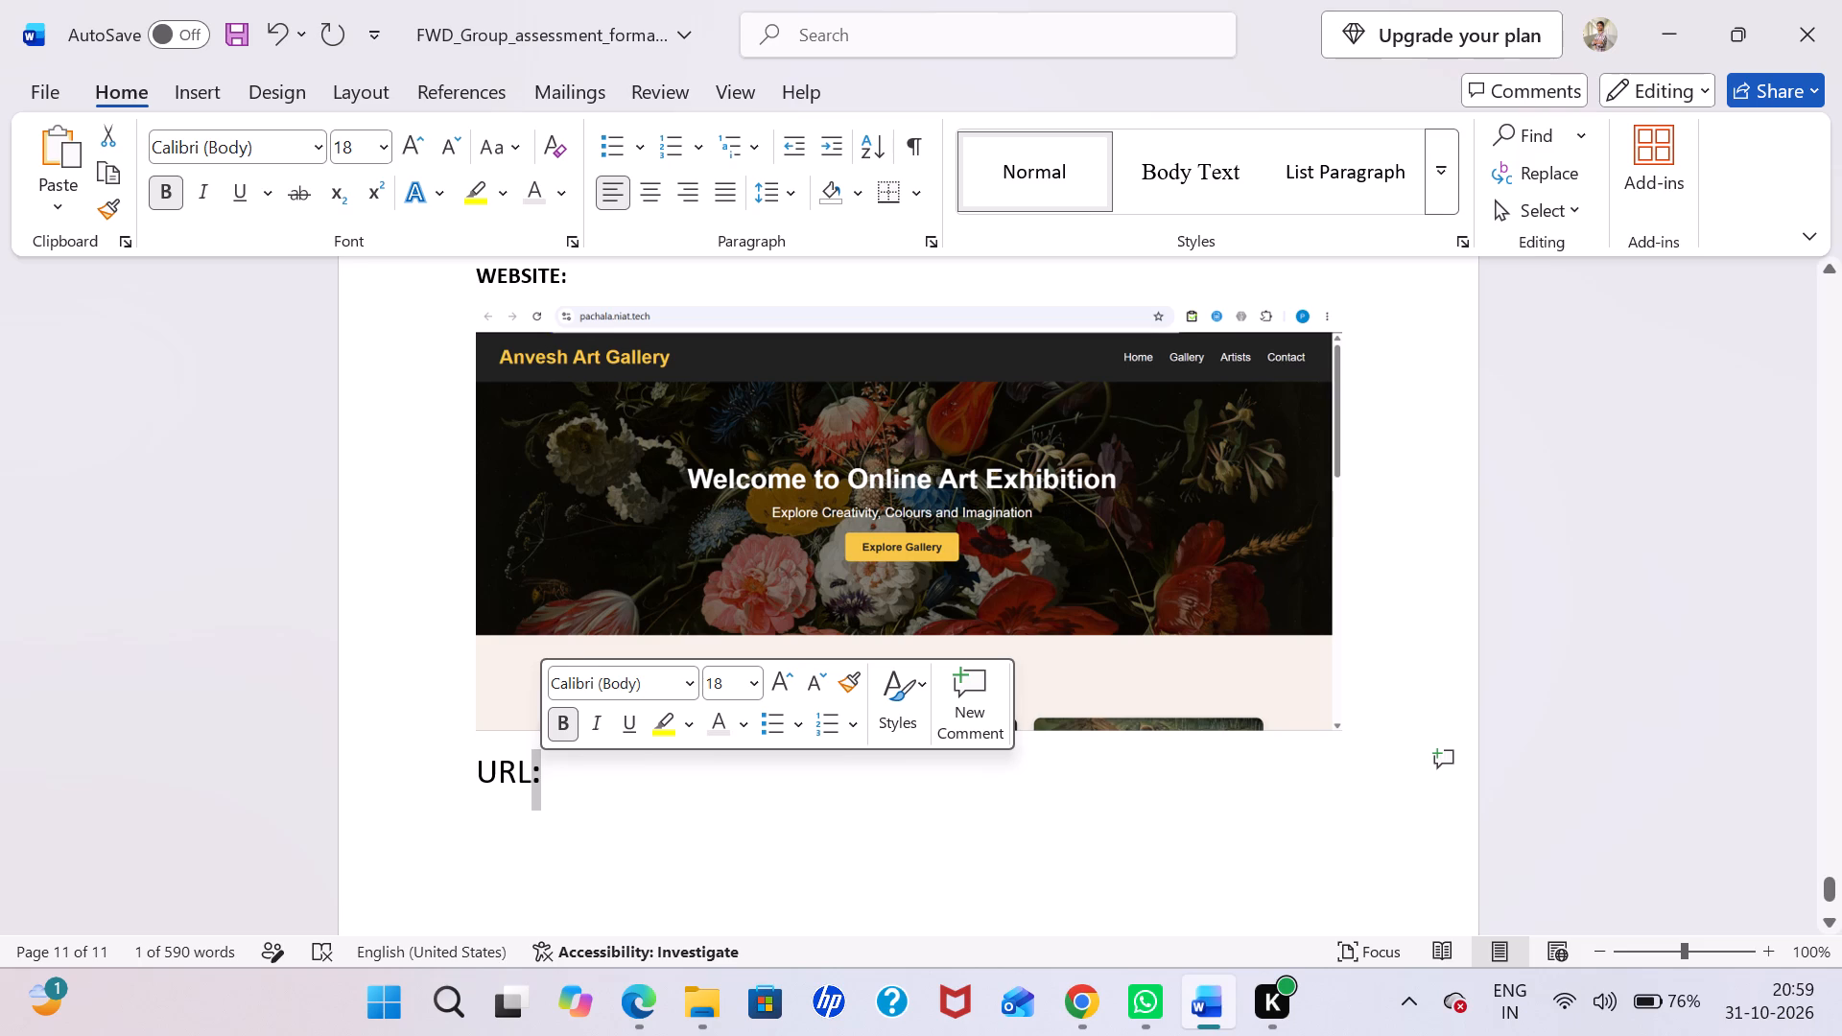
pyautogui.click(629, 826)
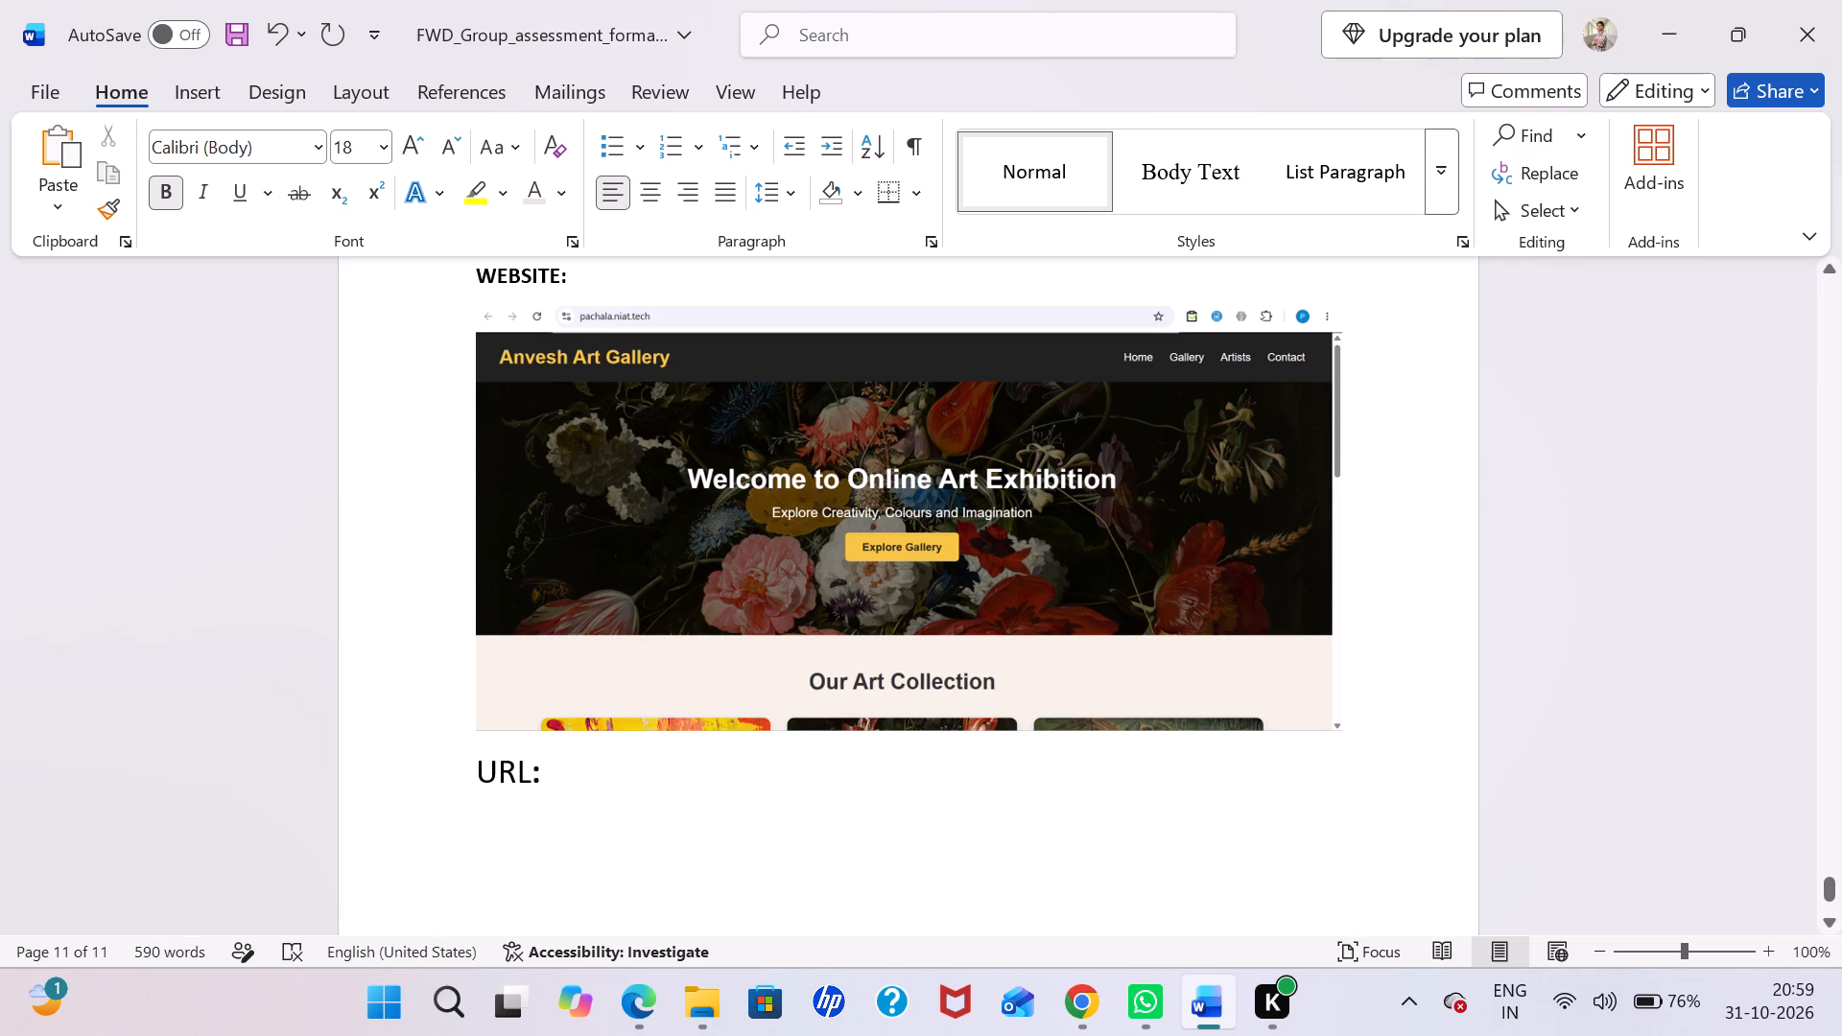
pyautogui.scroll(-1, 1178, 921)
pyautogui.click(1068, 1012)
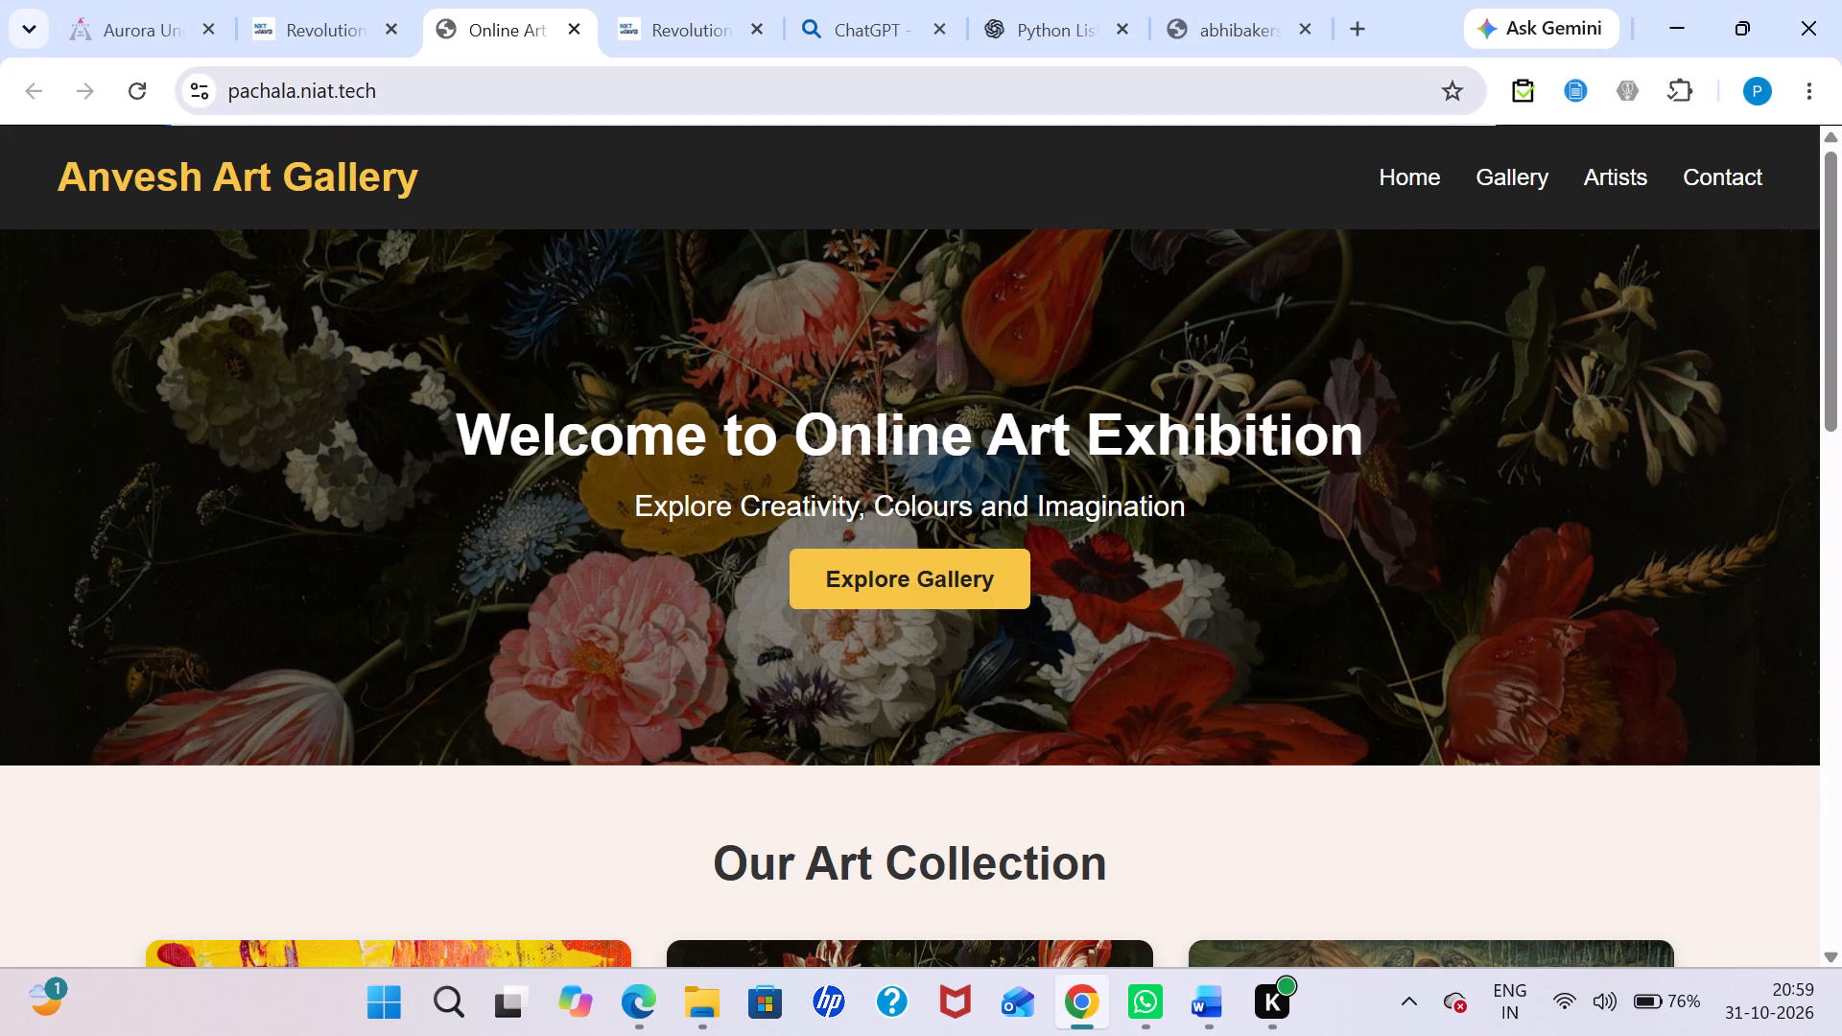
pyautogui.click(390, 83)
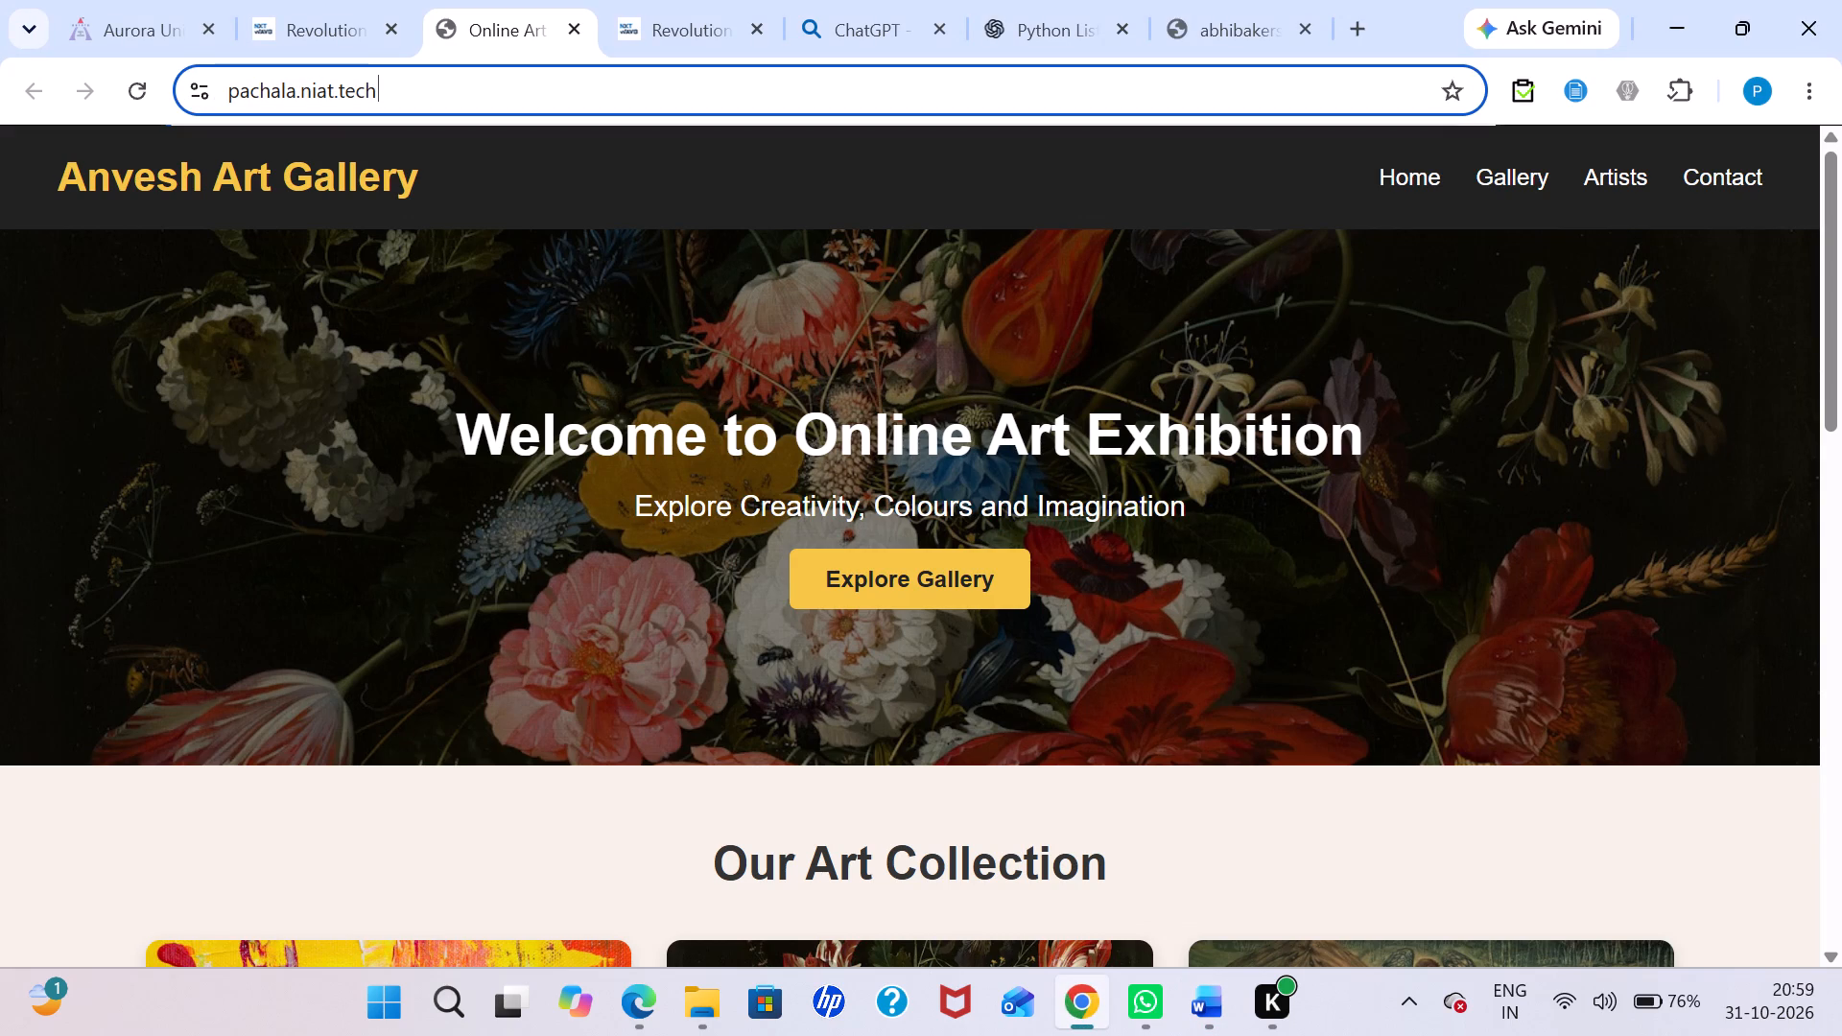
pyautogui.hotkey('ctrl', 'c')
pyautogui.click(390, 83)
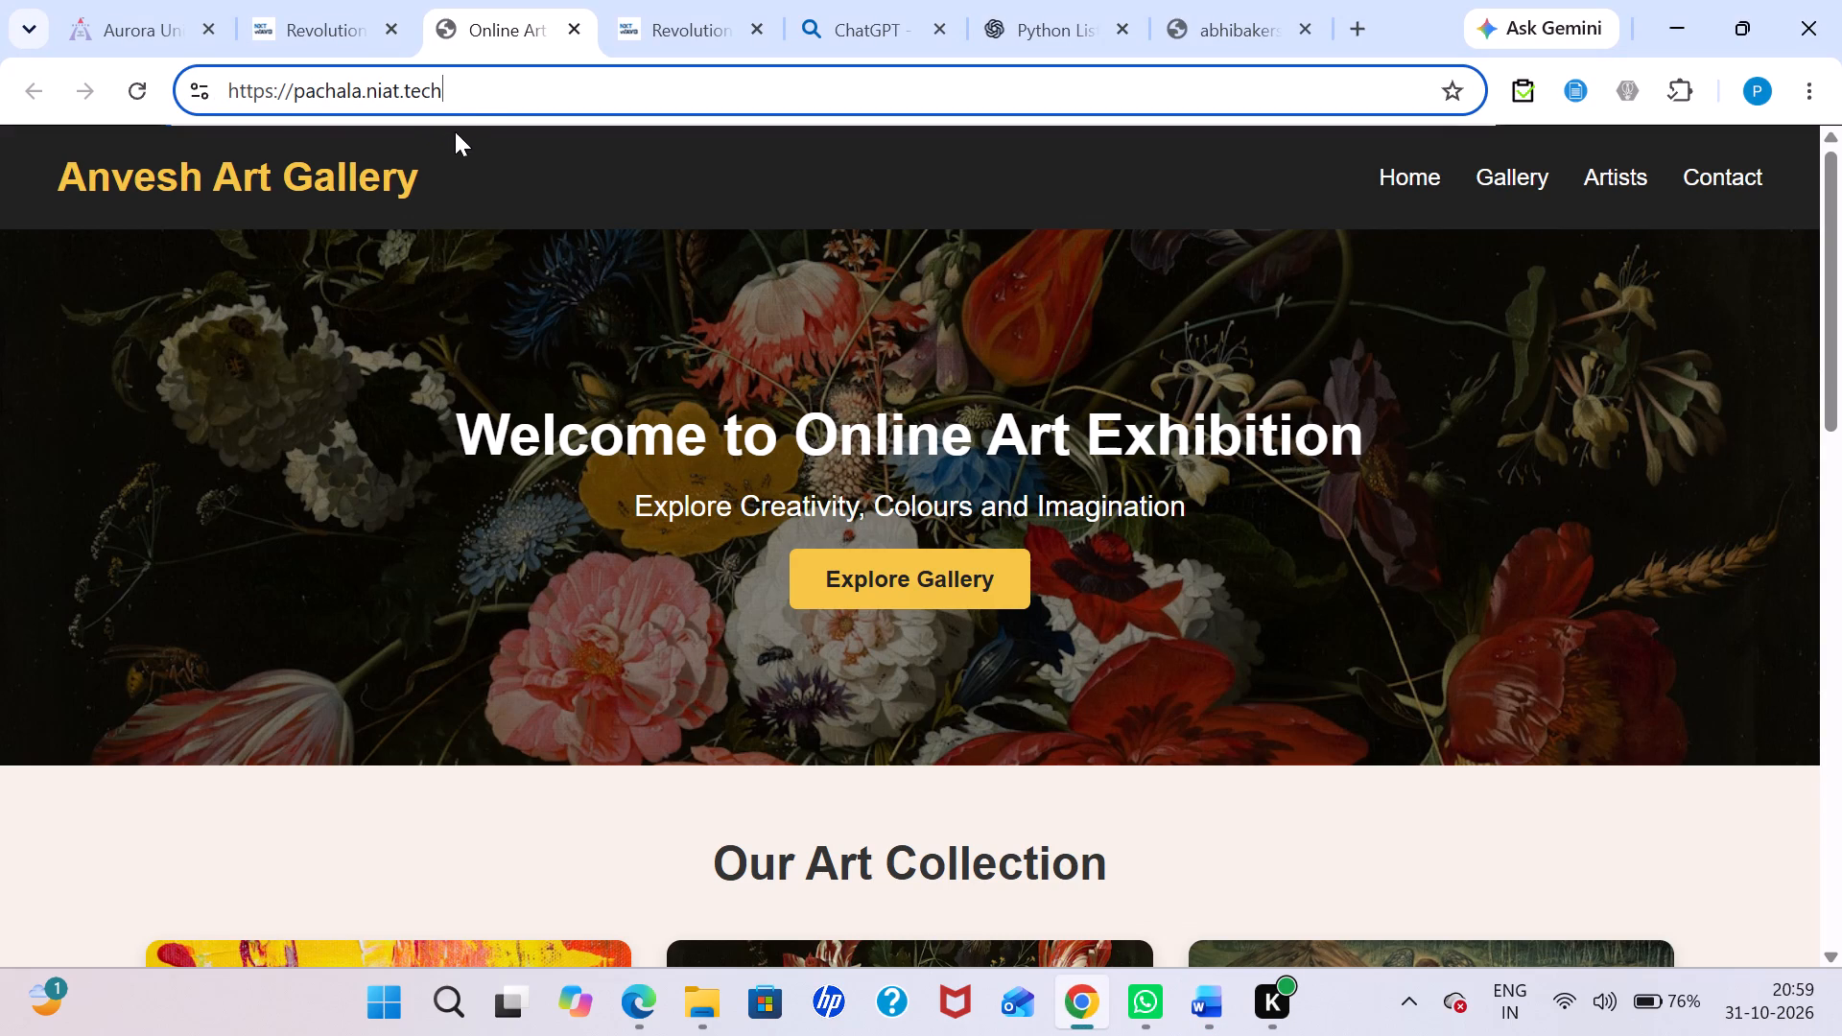
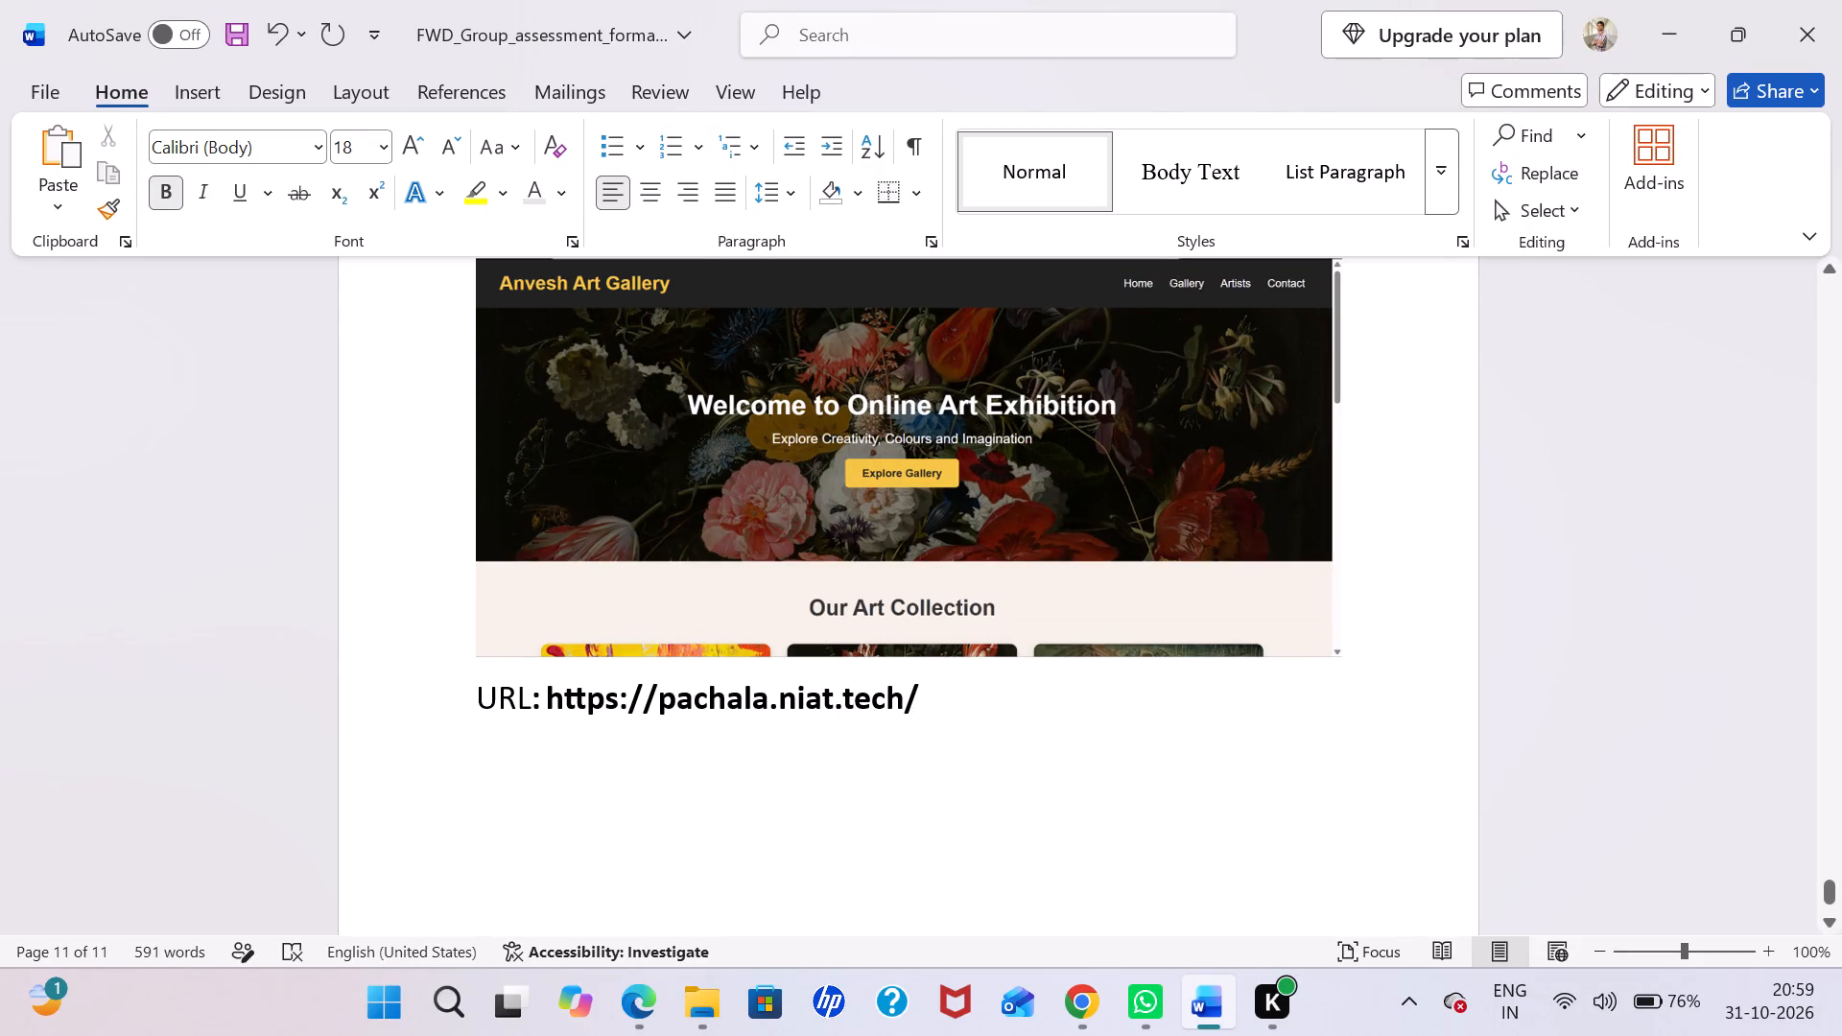
# Open the font colour choices for the full website address after the "URL:" label, keeping it bold.
pyautogui.moveTo(543, 697); pyautogui.dragTo(566, 697)
pyautogui.moveTo(566, 697); pyautogui.dragTo(892, 699)
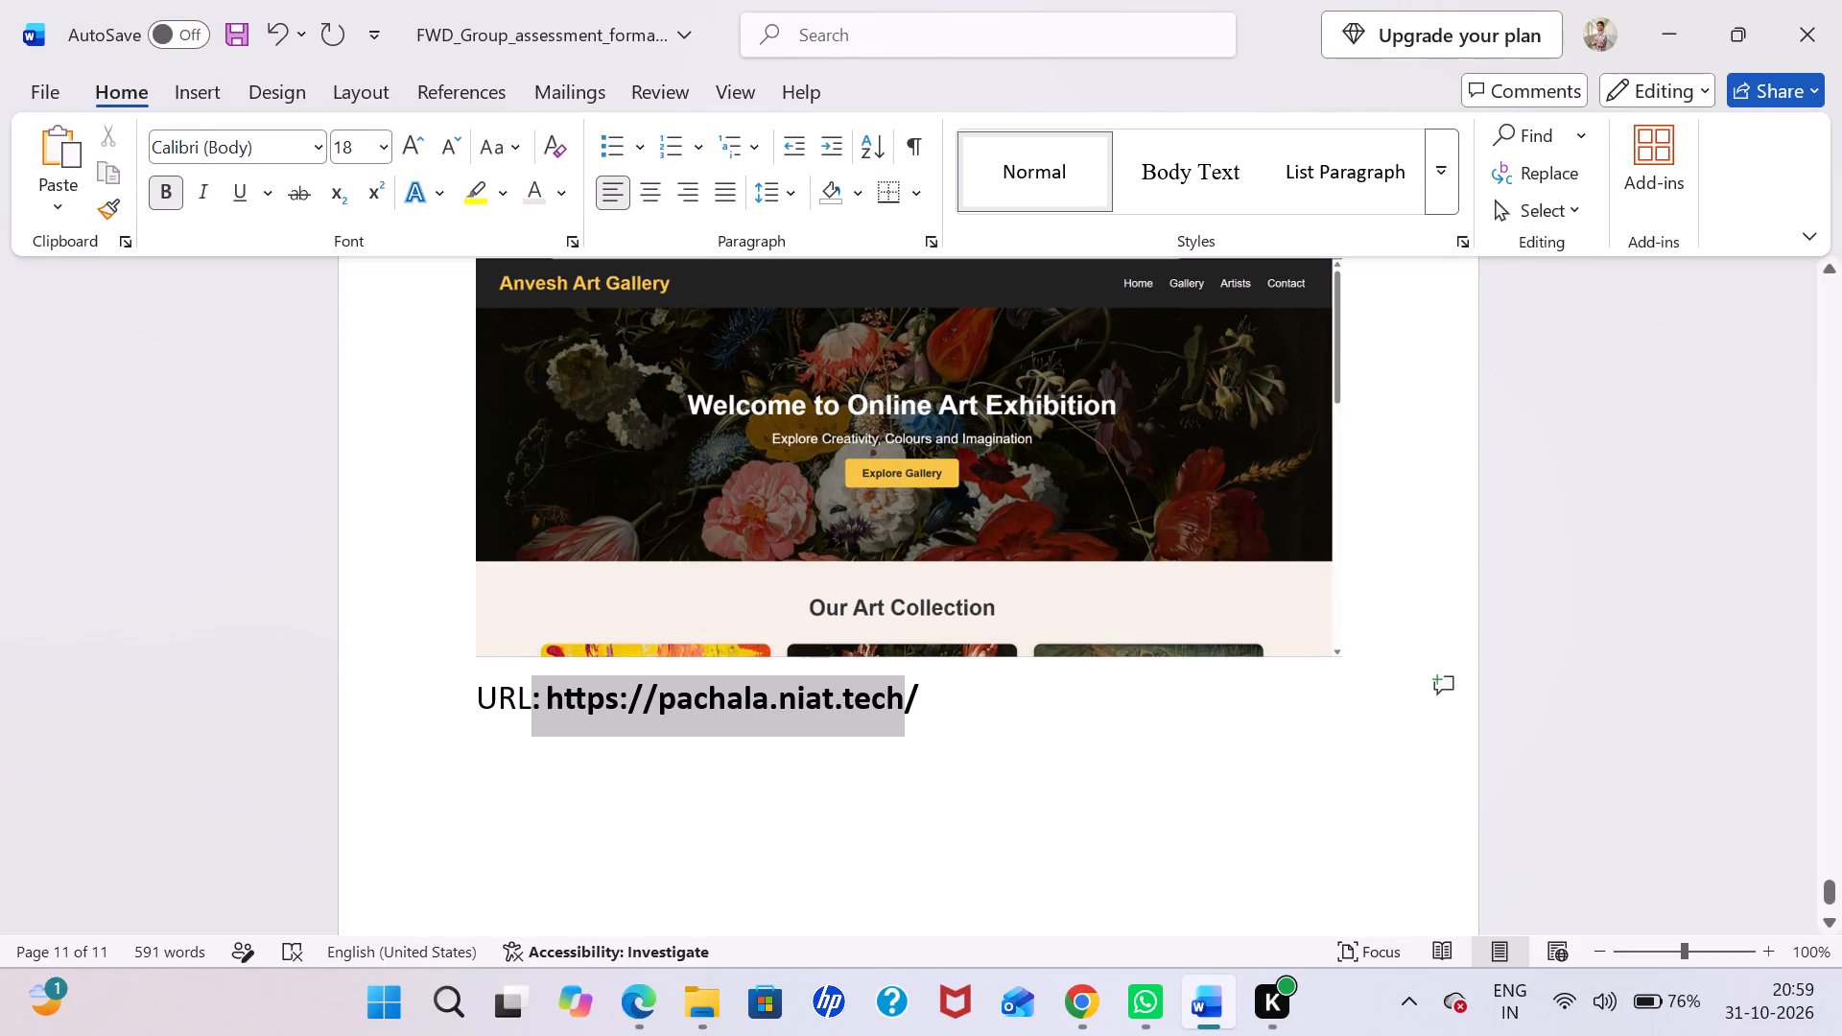
pyautogui.moveTo(892, 699); pyautogui.dragTo(673, 751)
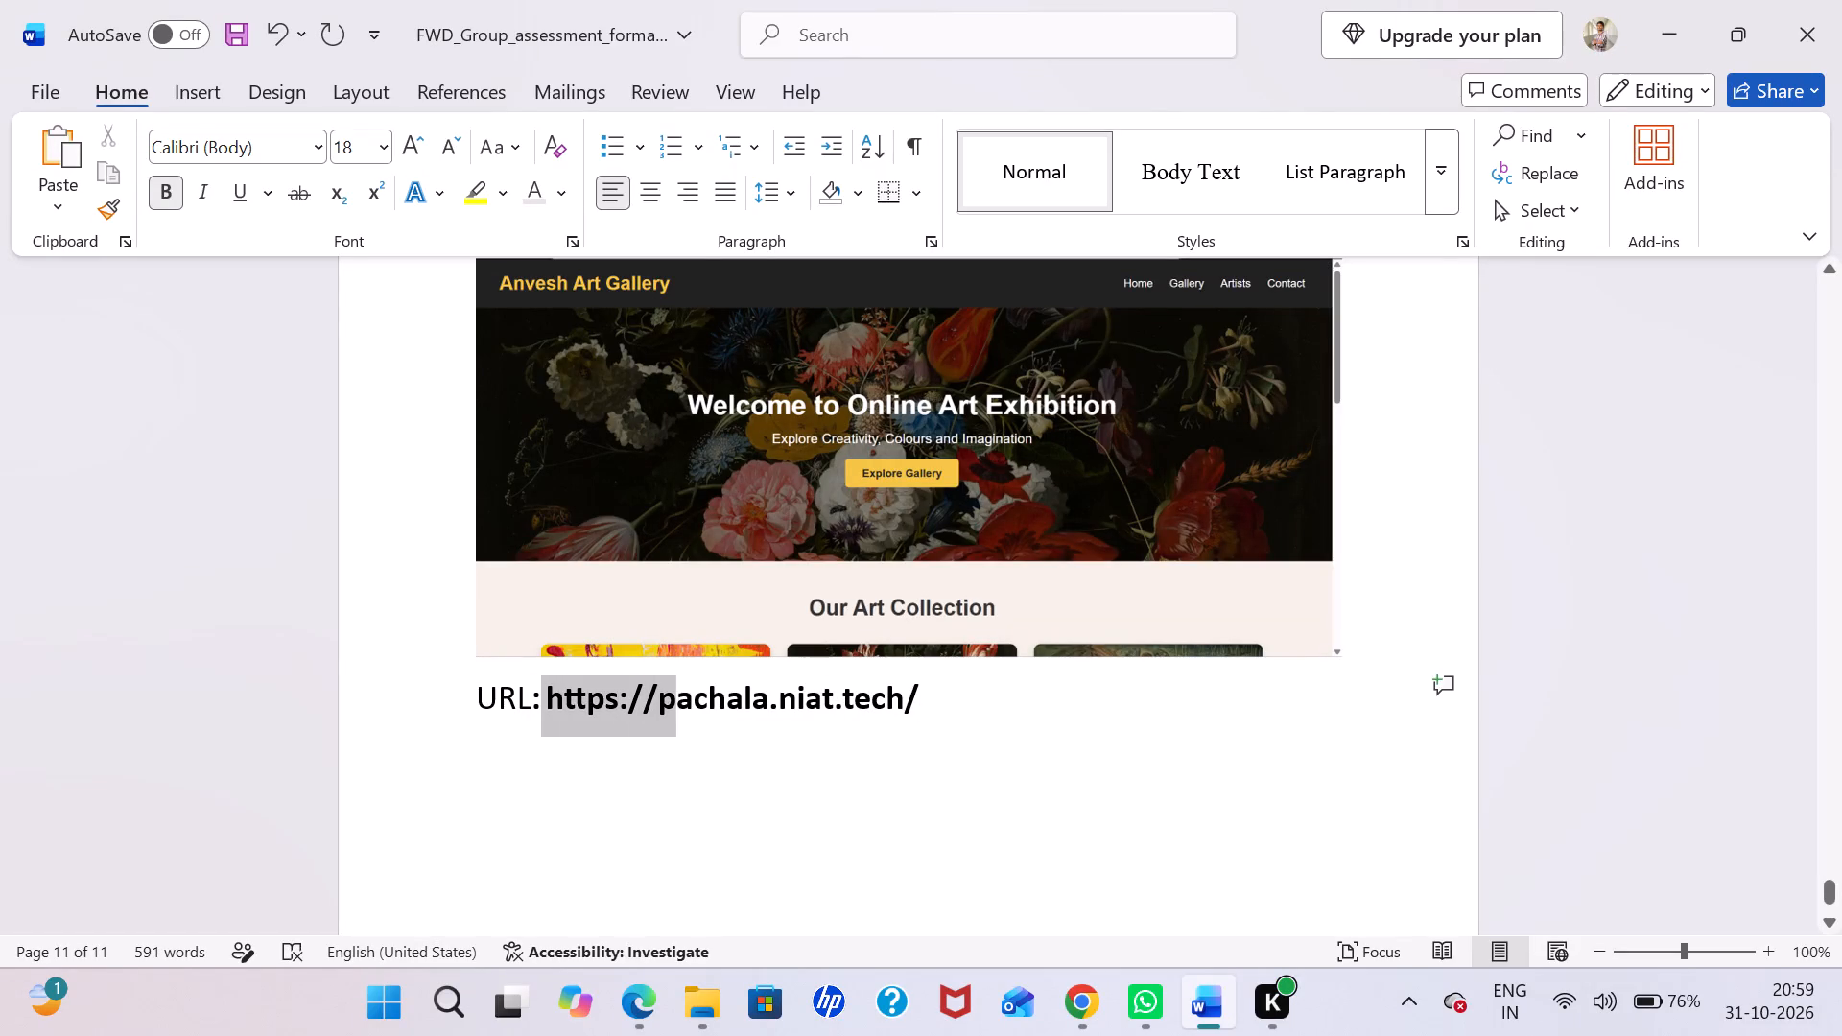
pyautogui.moveTo(673, 751); pyautogui.dragTo(920, 737)
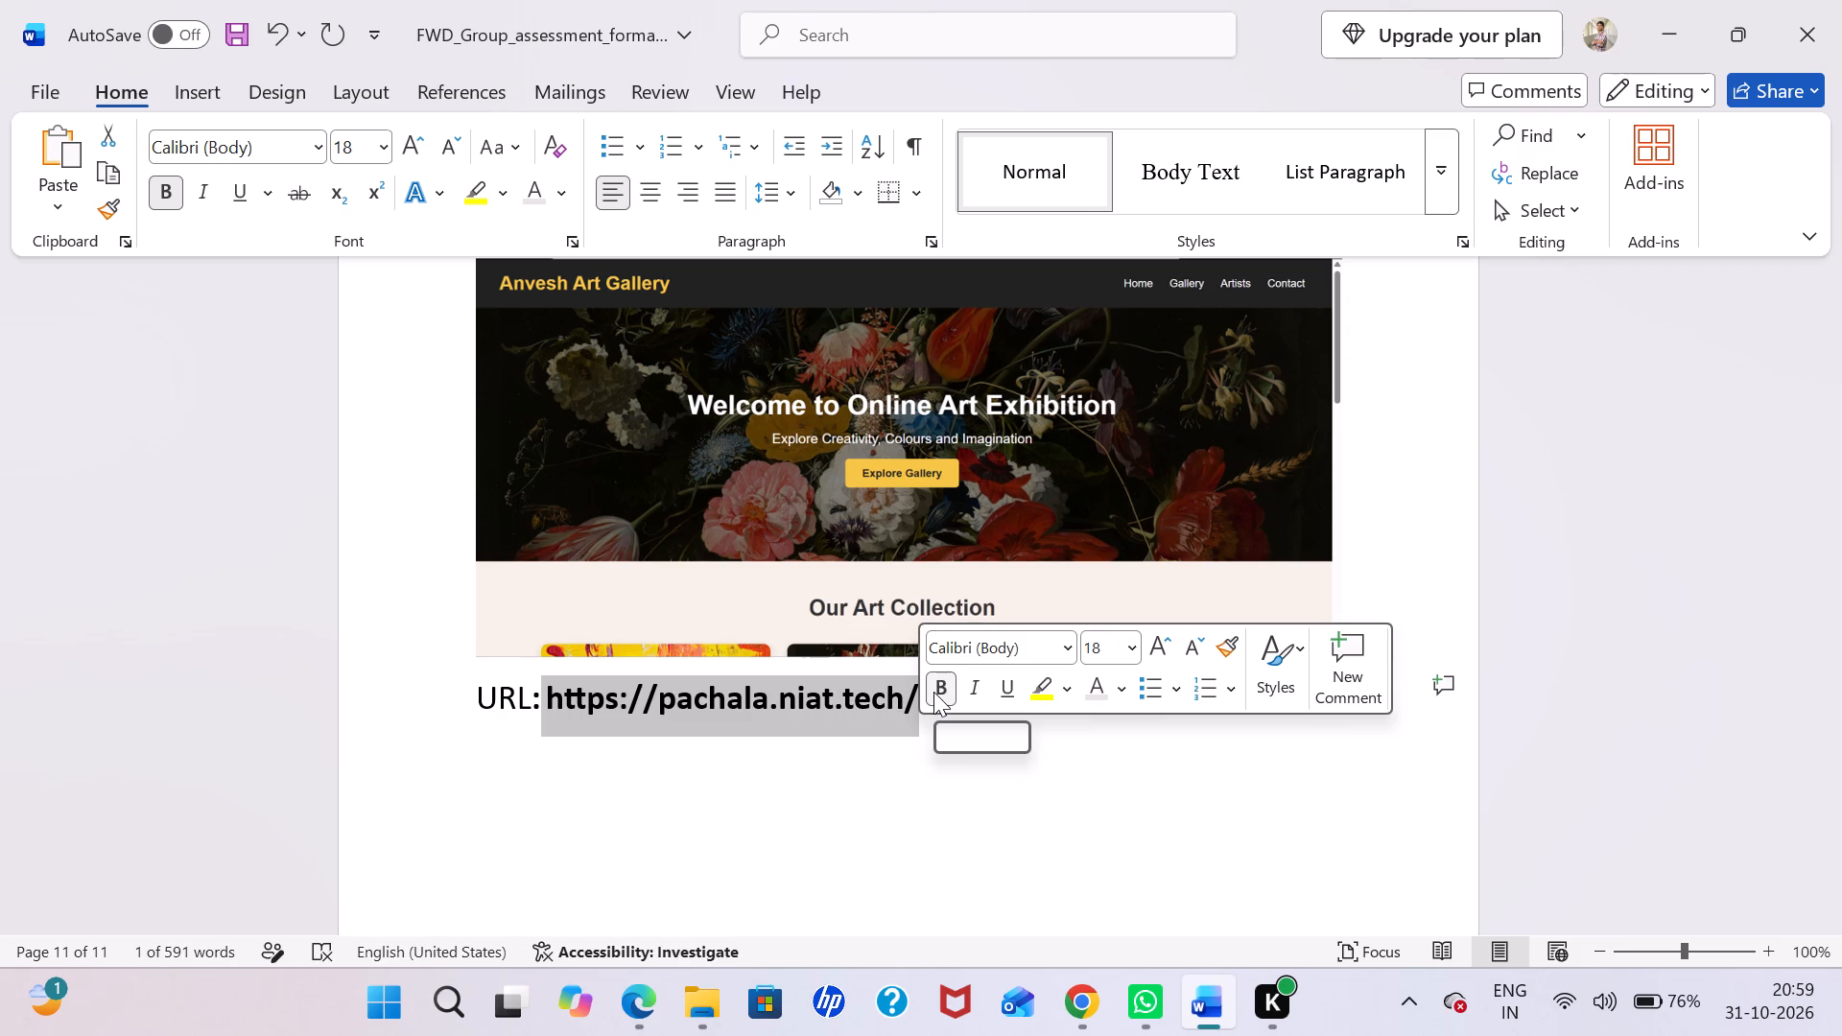
pyautogui.click(933, 692)
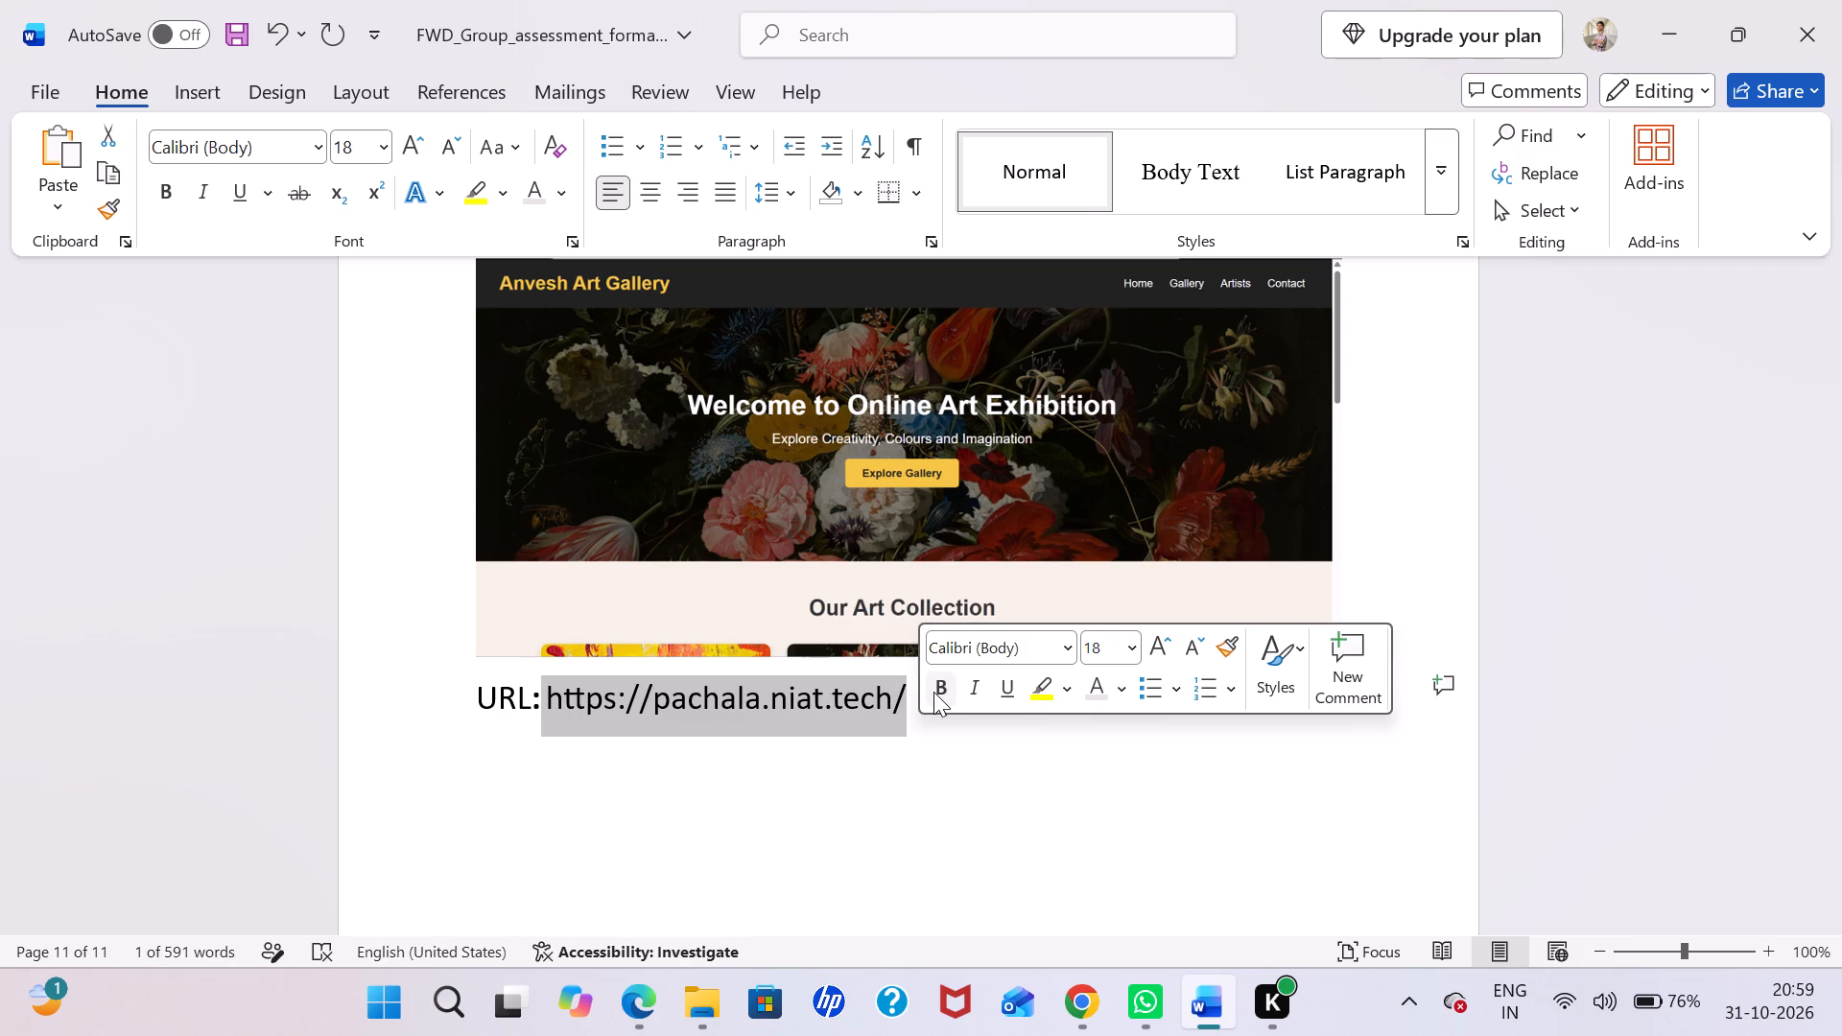
pyautogui.click(933, 692)
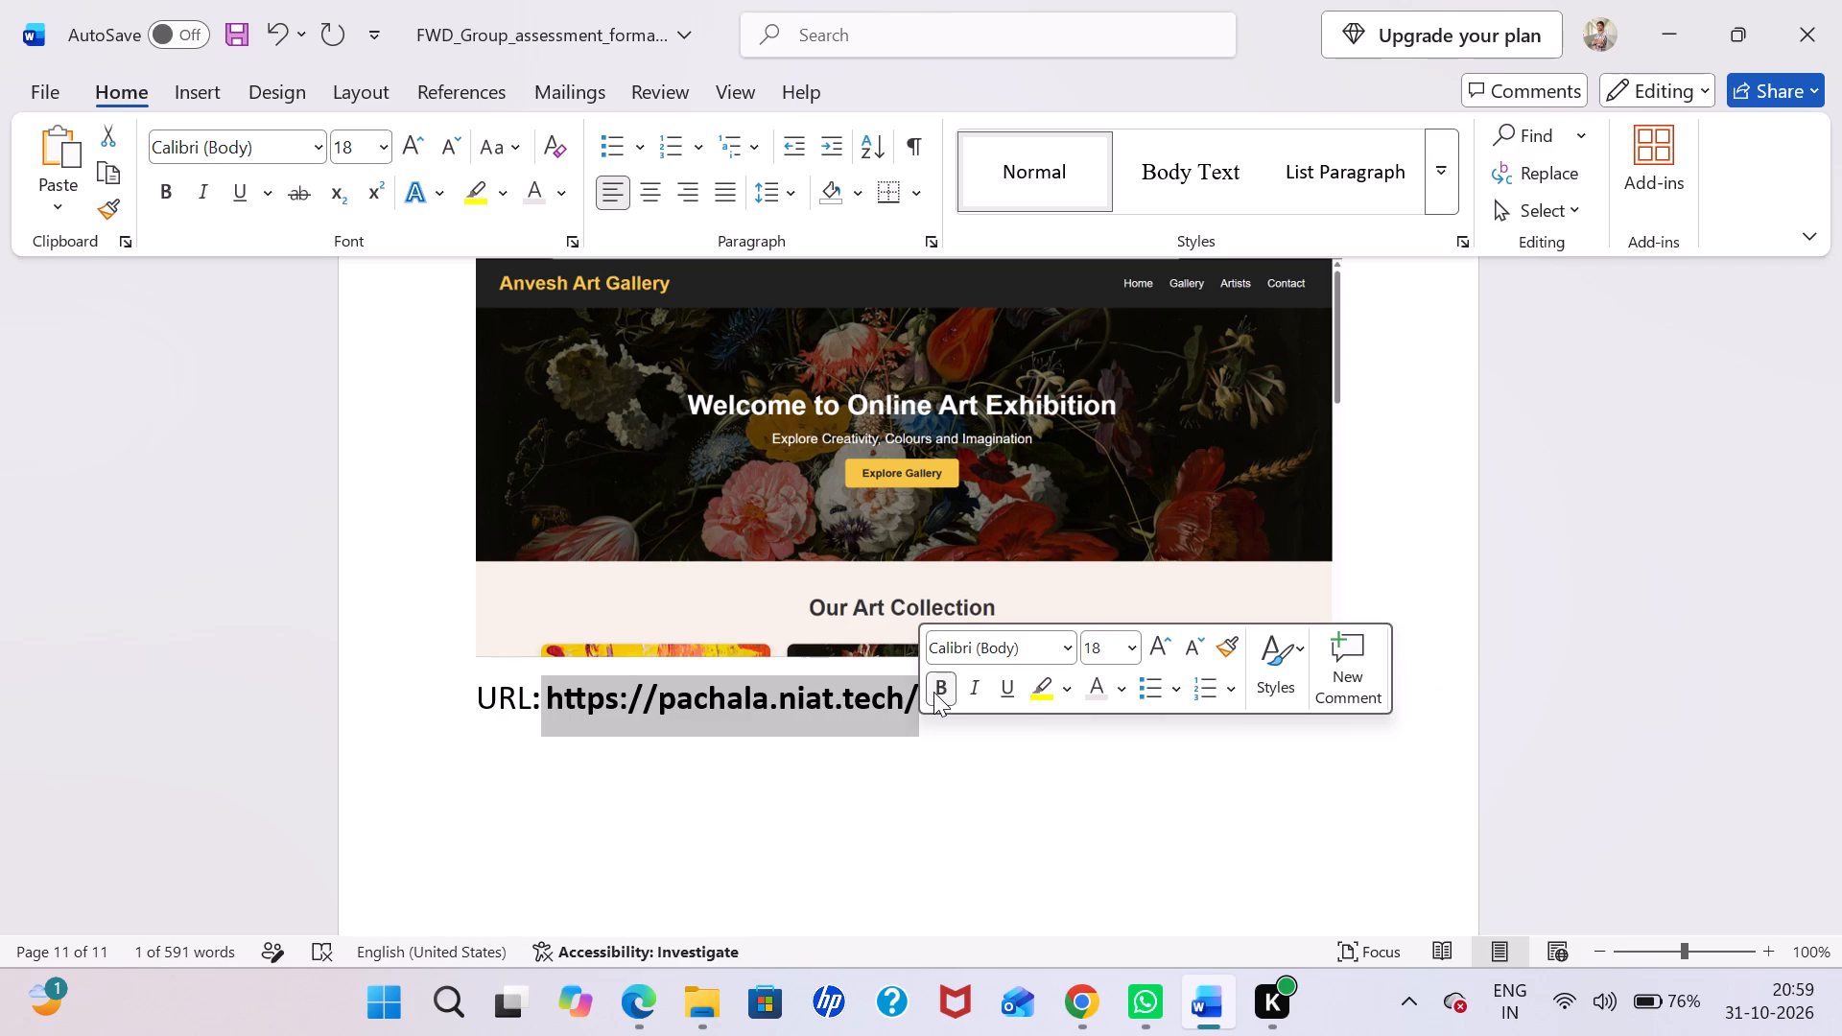
pyautogui.click(561, 196)
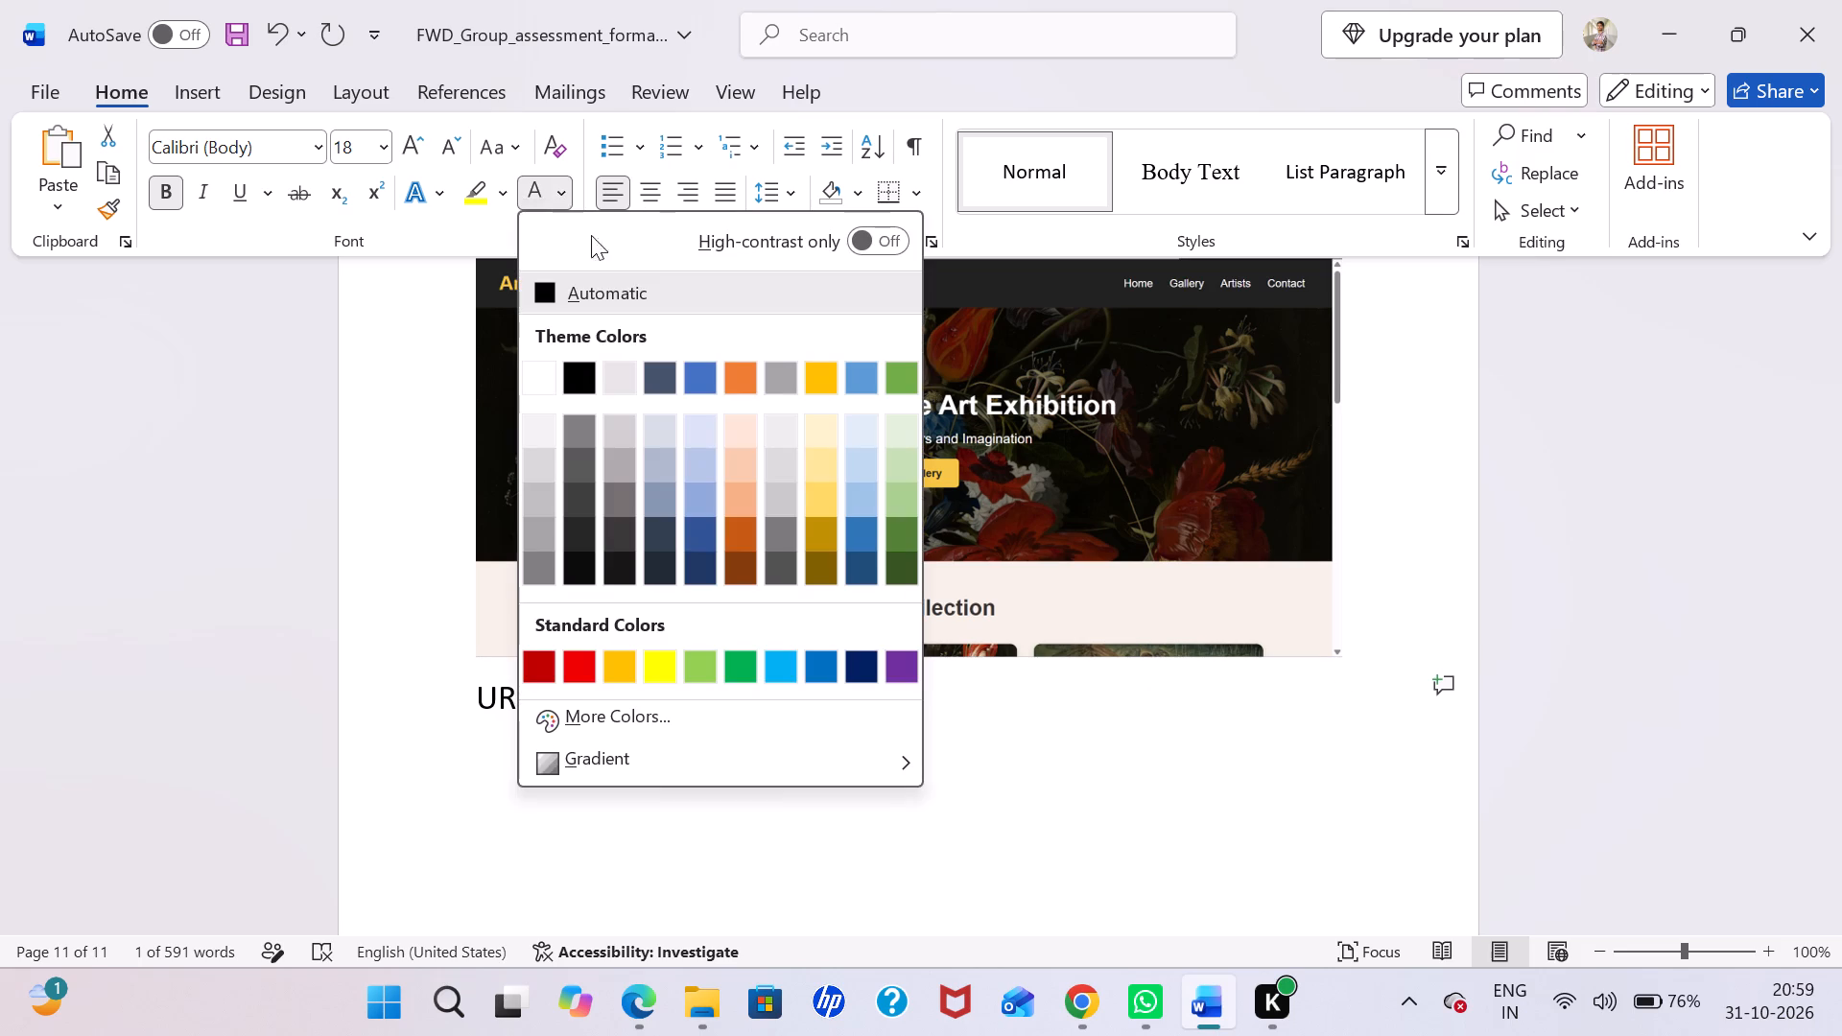
# Change the font color of the website address after the "URL:" label to the base theme blue.
pyautogui.click(690, 366)
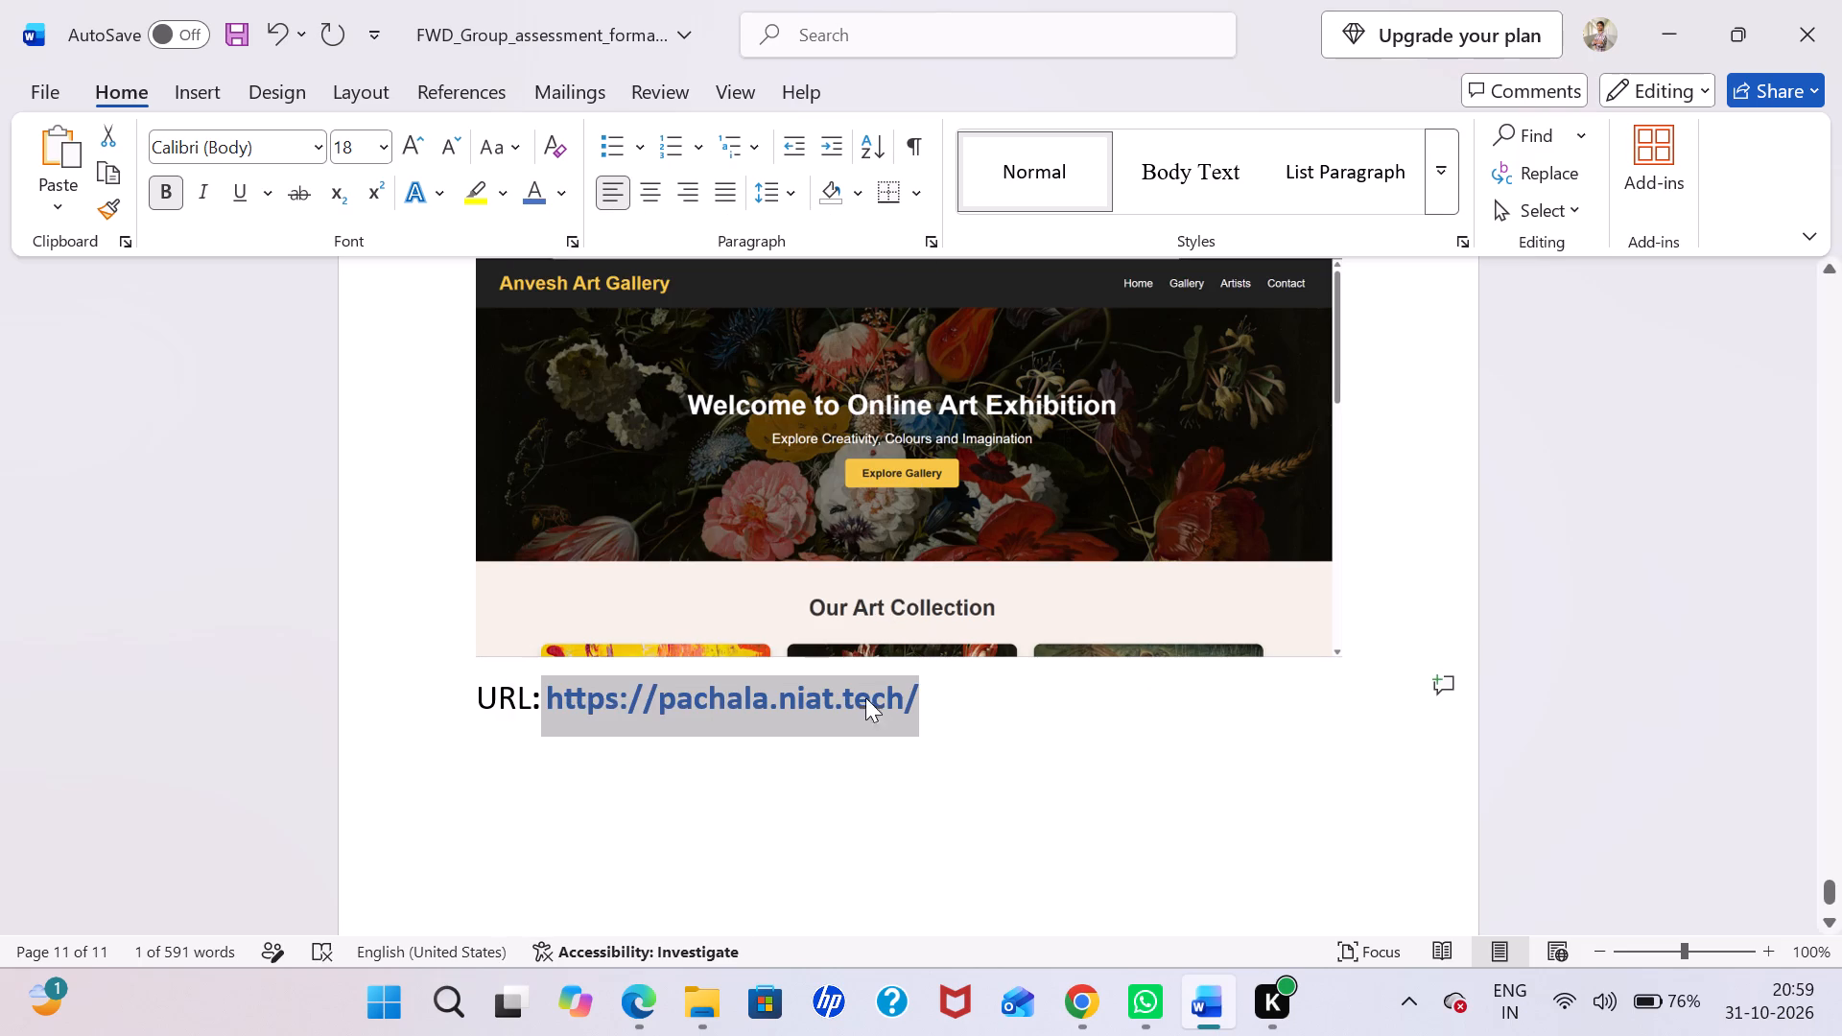
# Delete the trailing slash from the end of the website address on the "URL:" line.
pyautogui.click(977, 712)
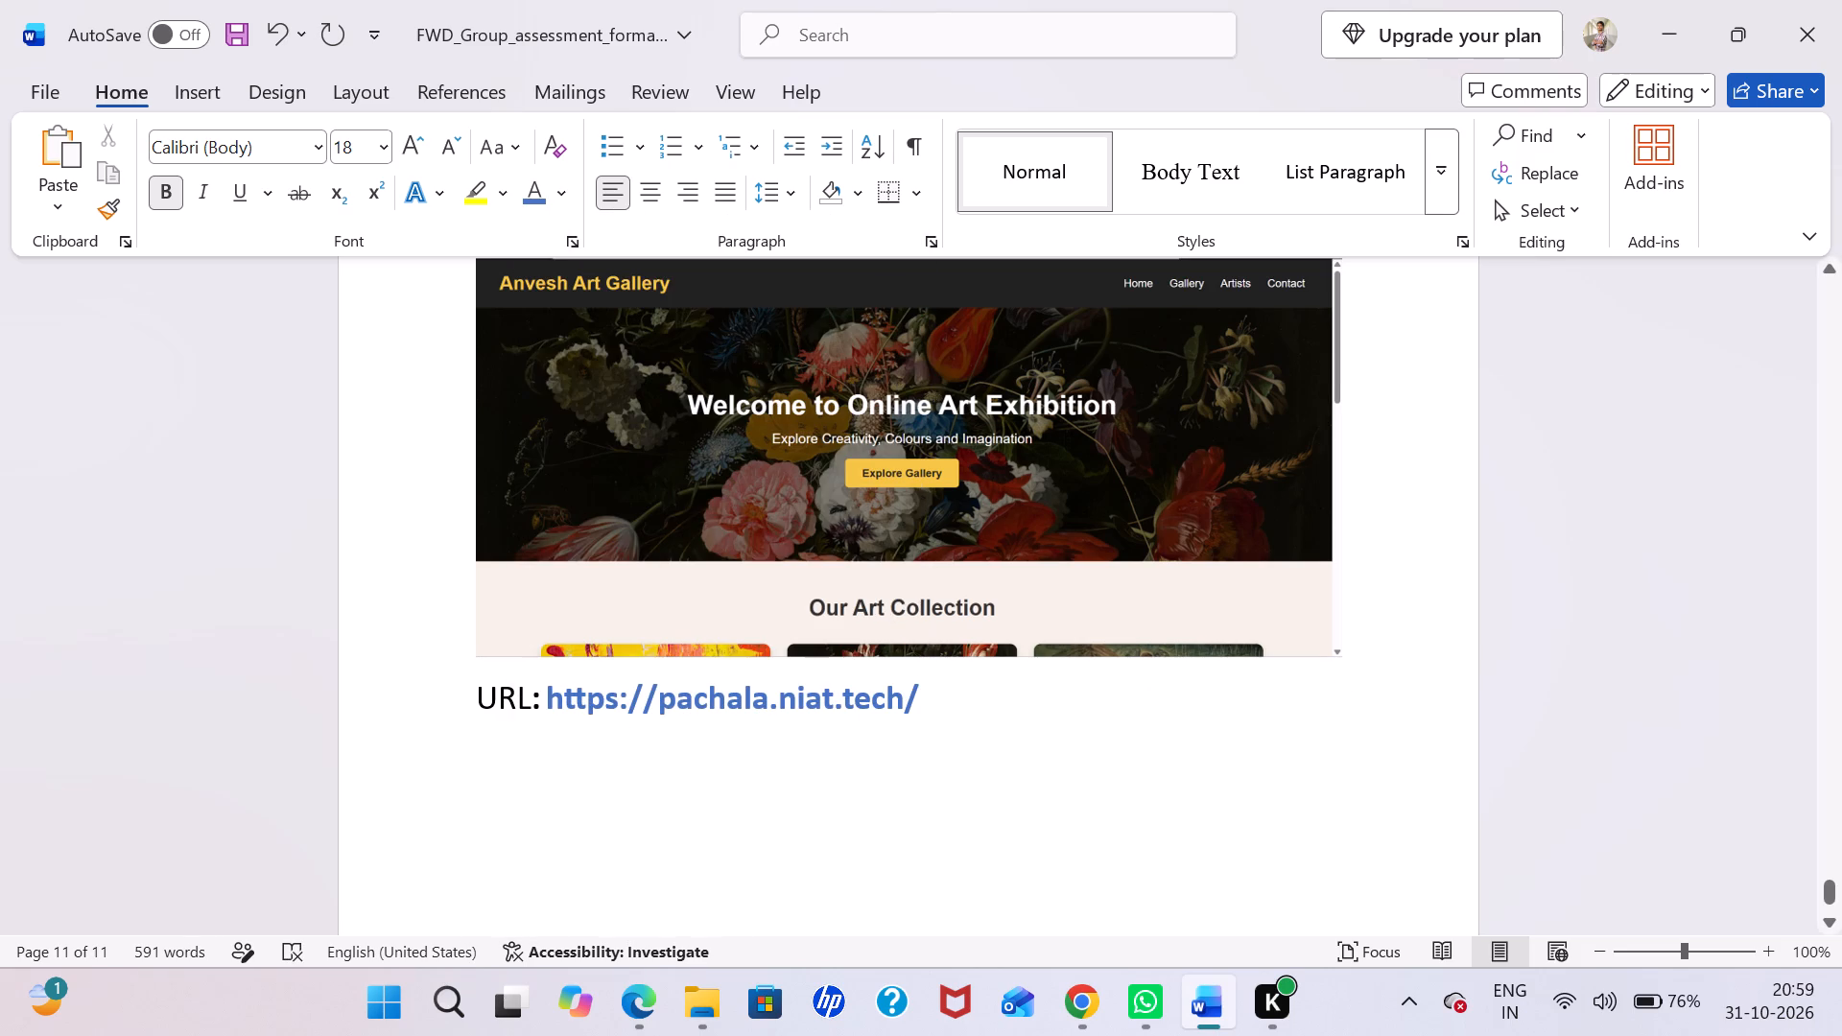
pyautogui.press('BackSpace')
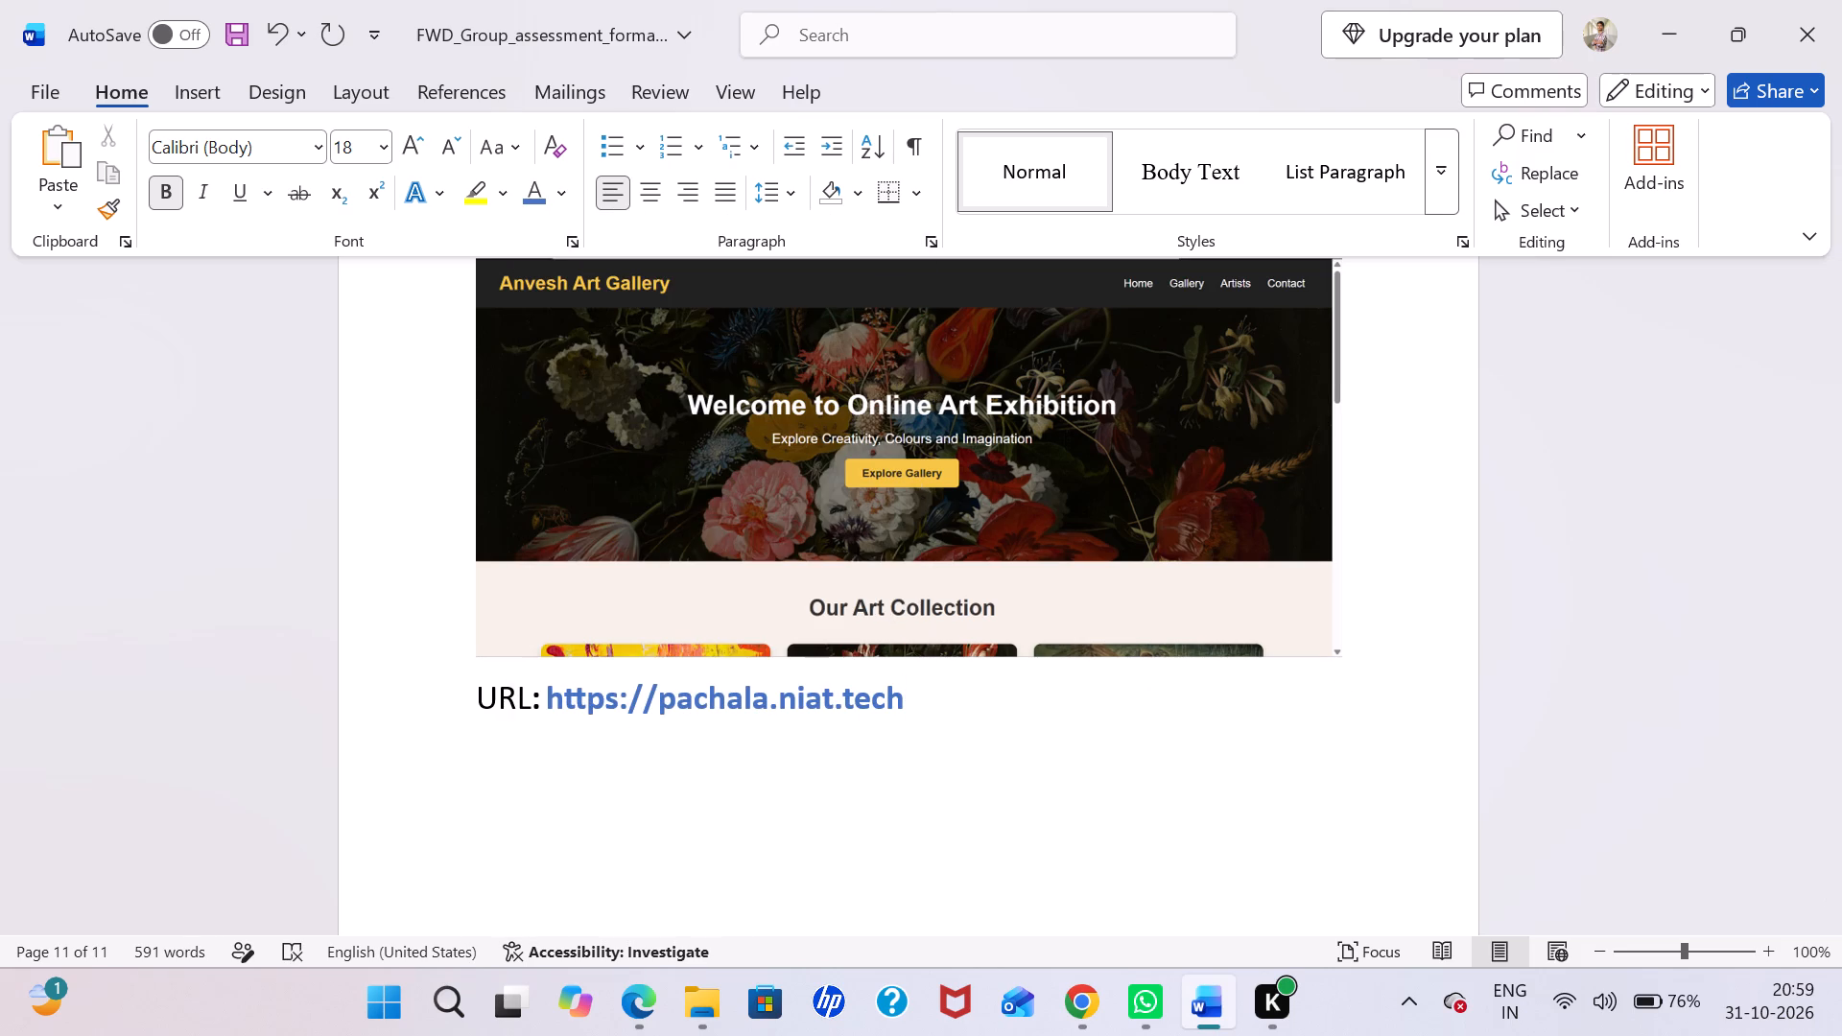